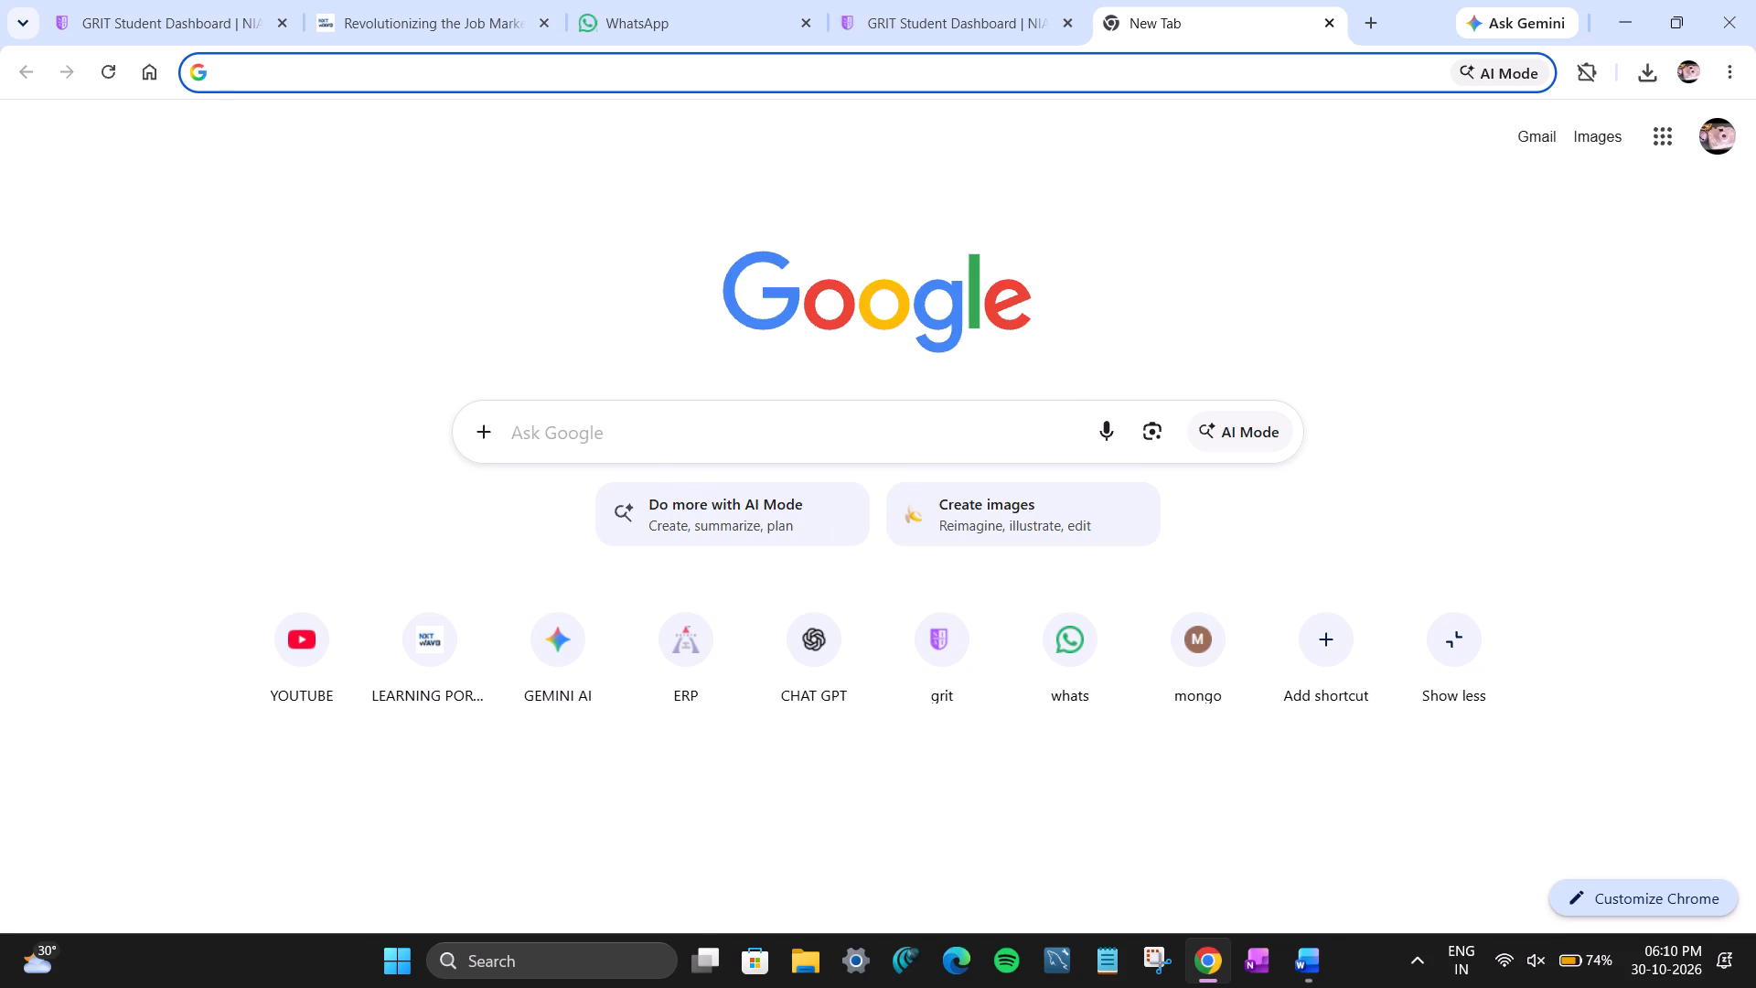
Switch to the lab Report 1 document in Word and review its pages through to the list of experiments.
{"action": "left_click", "coordinate": [1293, 959]}
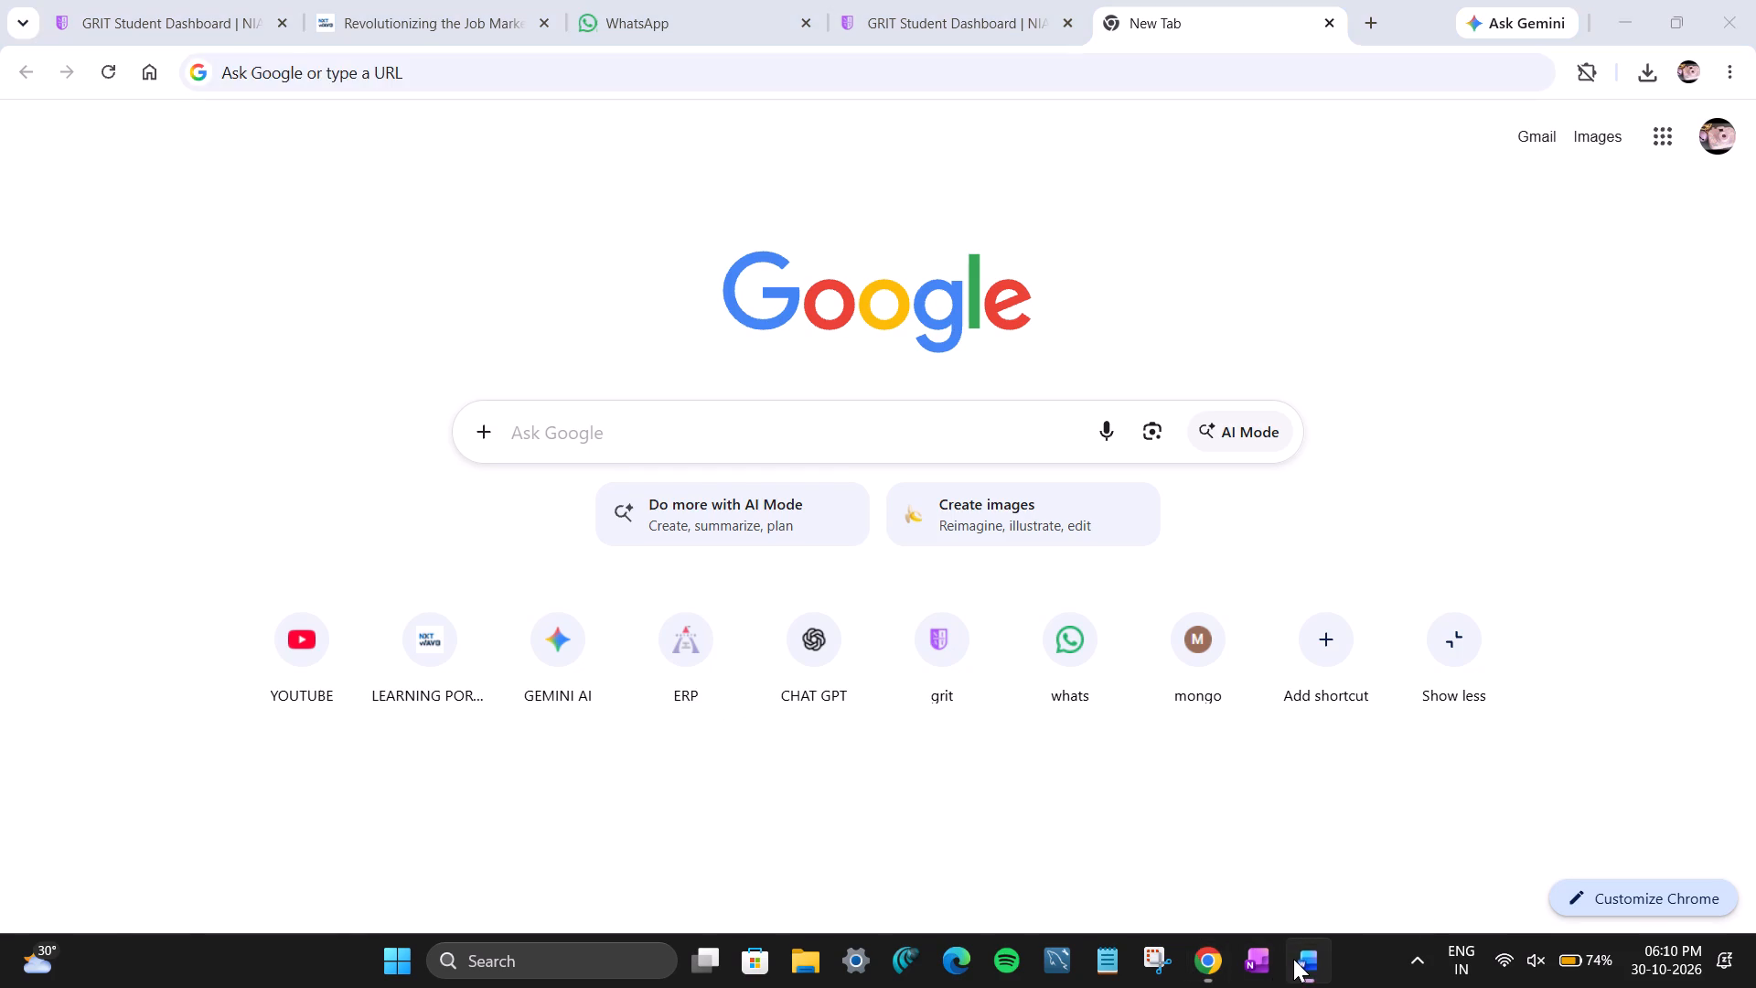
{"action": "scroll", "coordinate": [1104, 651], "scroll_direction": "down", "scroll_amount": 2}
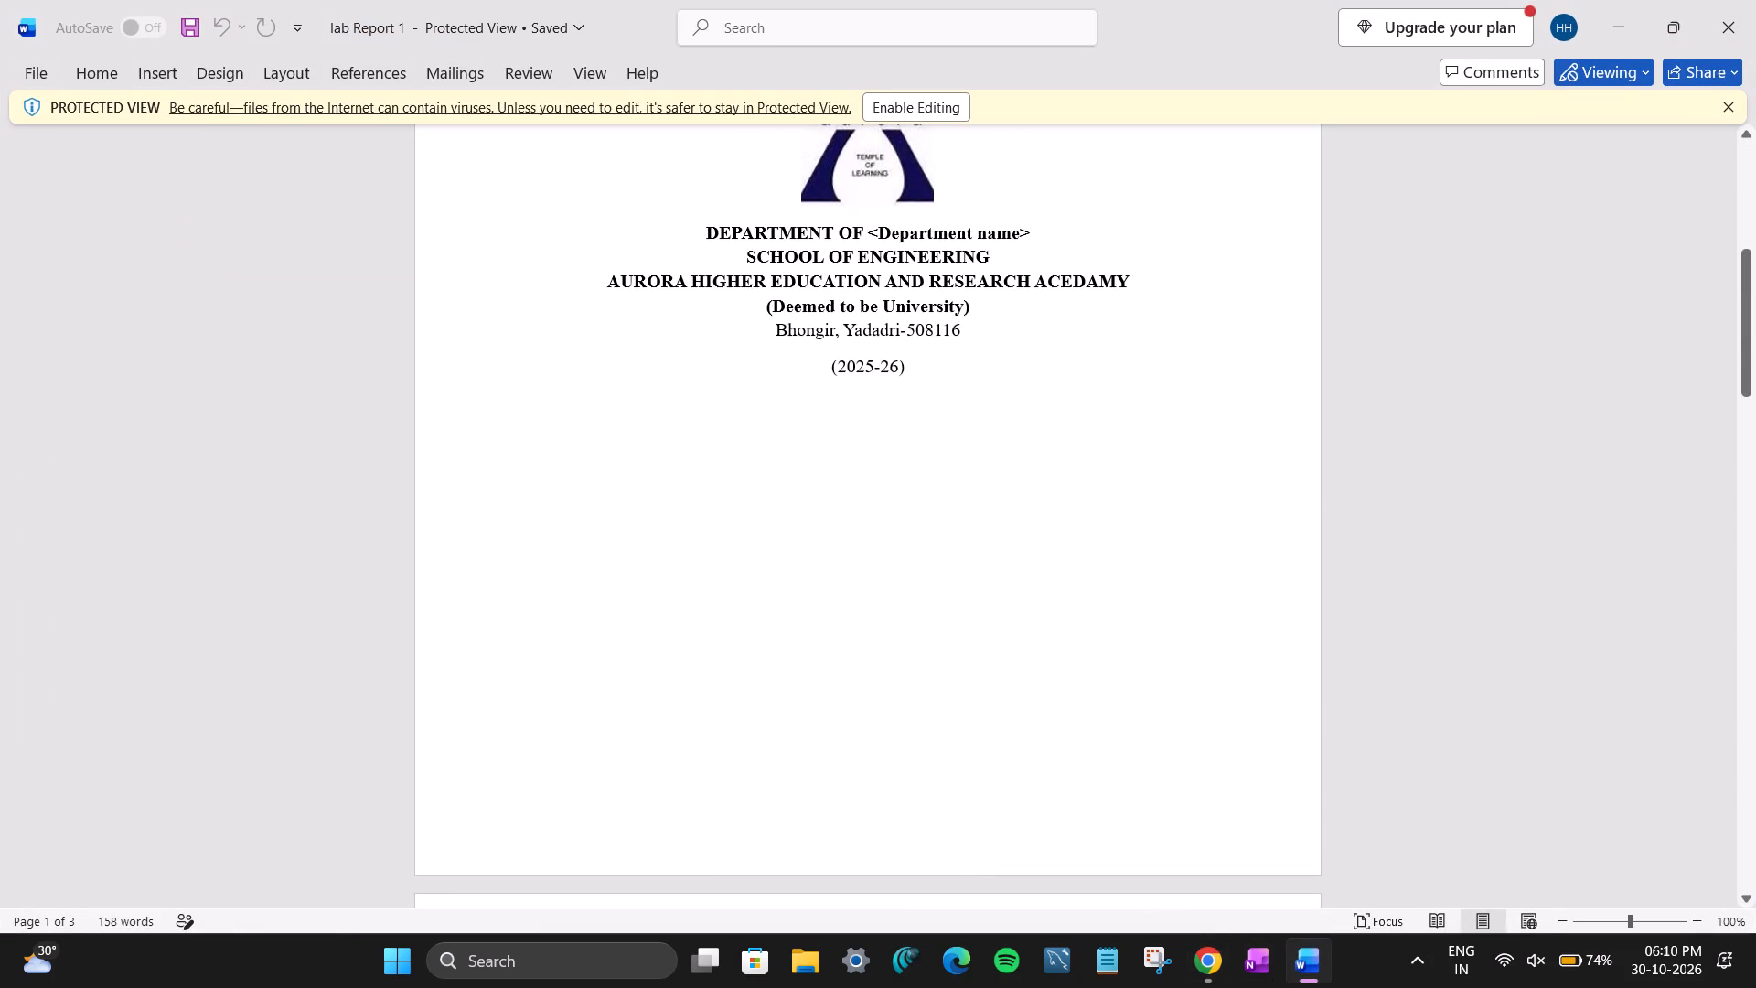
{"action": "scroll", "coordinate": [1104, 651], "scroll_direction": "down", "scroll_amount": 8}
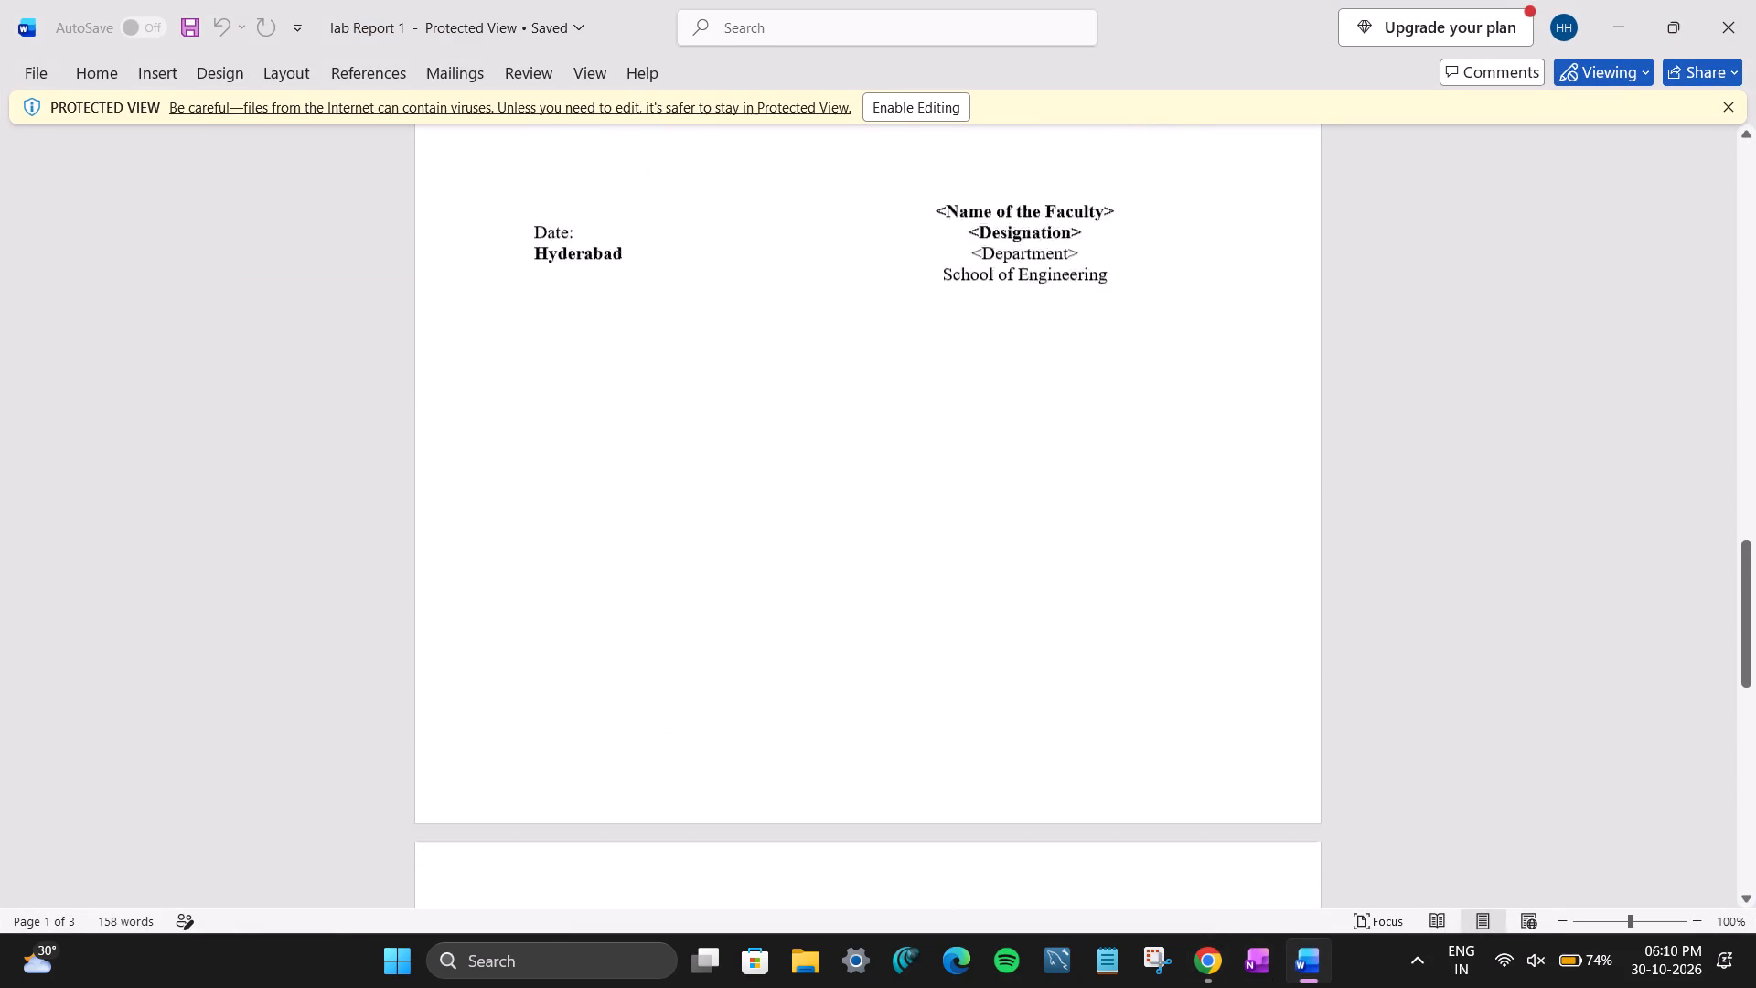
{"action": "scroll", "coordinate": [1104, 651], "scroll_direction": "down", "scroll_amount": 4}
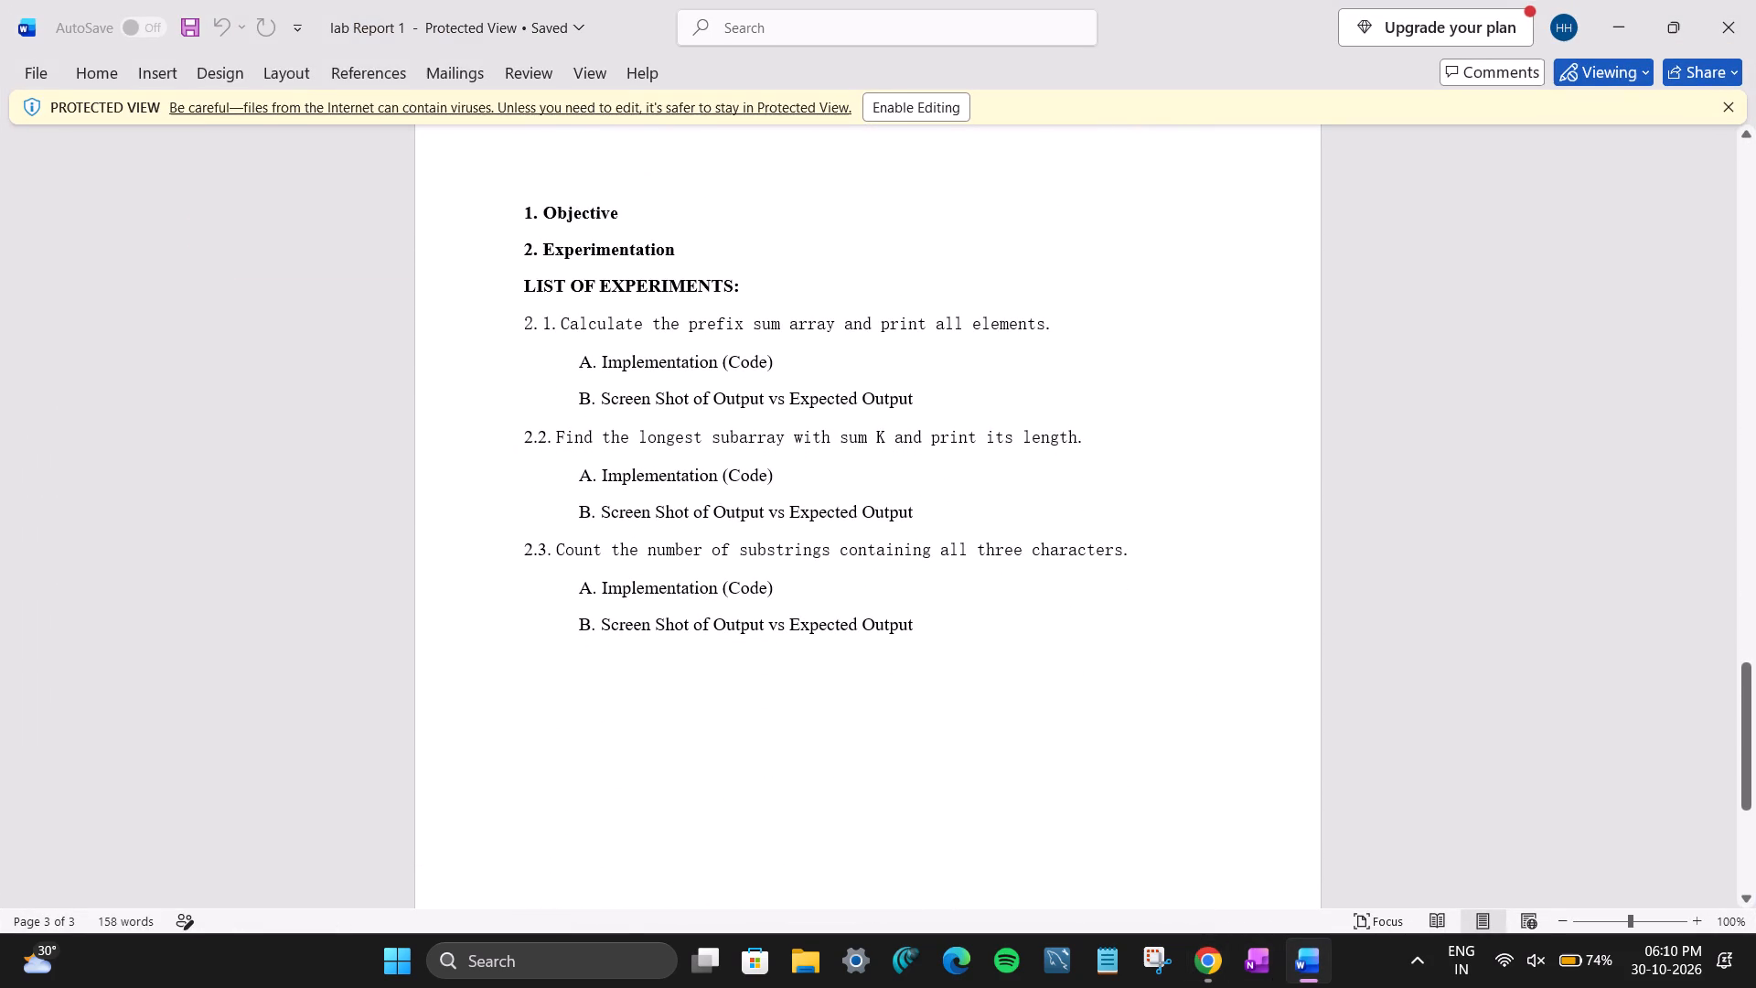
Go to the desktop and launch the Kuro application.
{"action": "left_click", "coordinate": [1219, 960]}
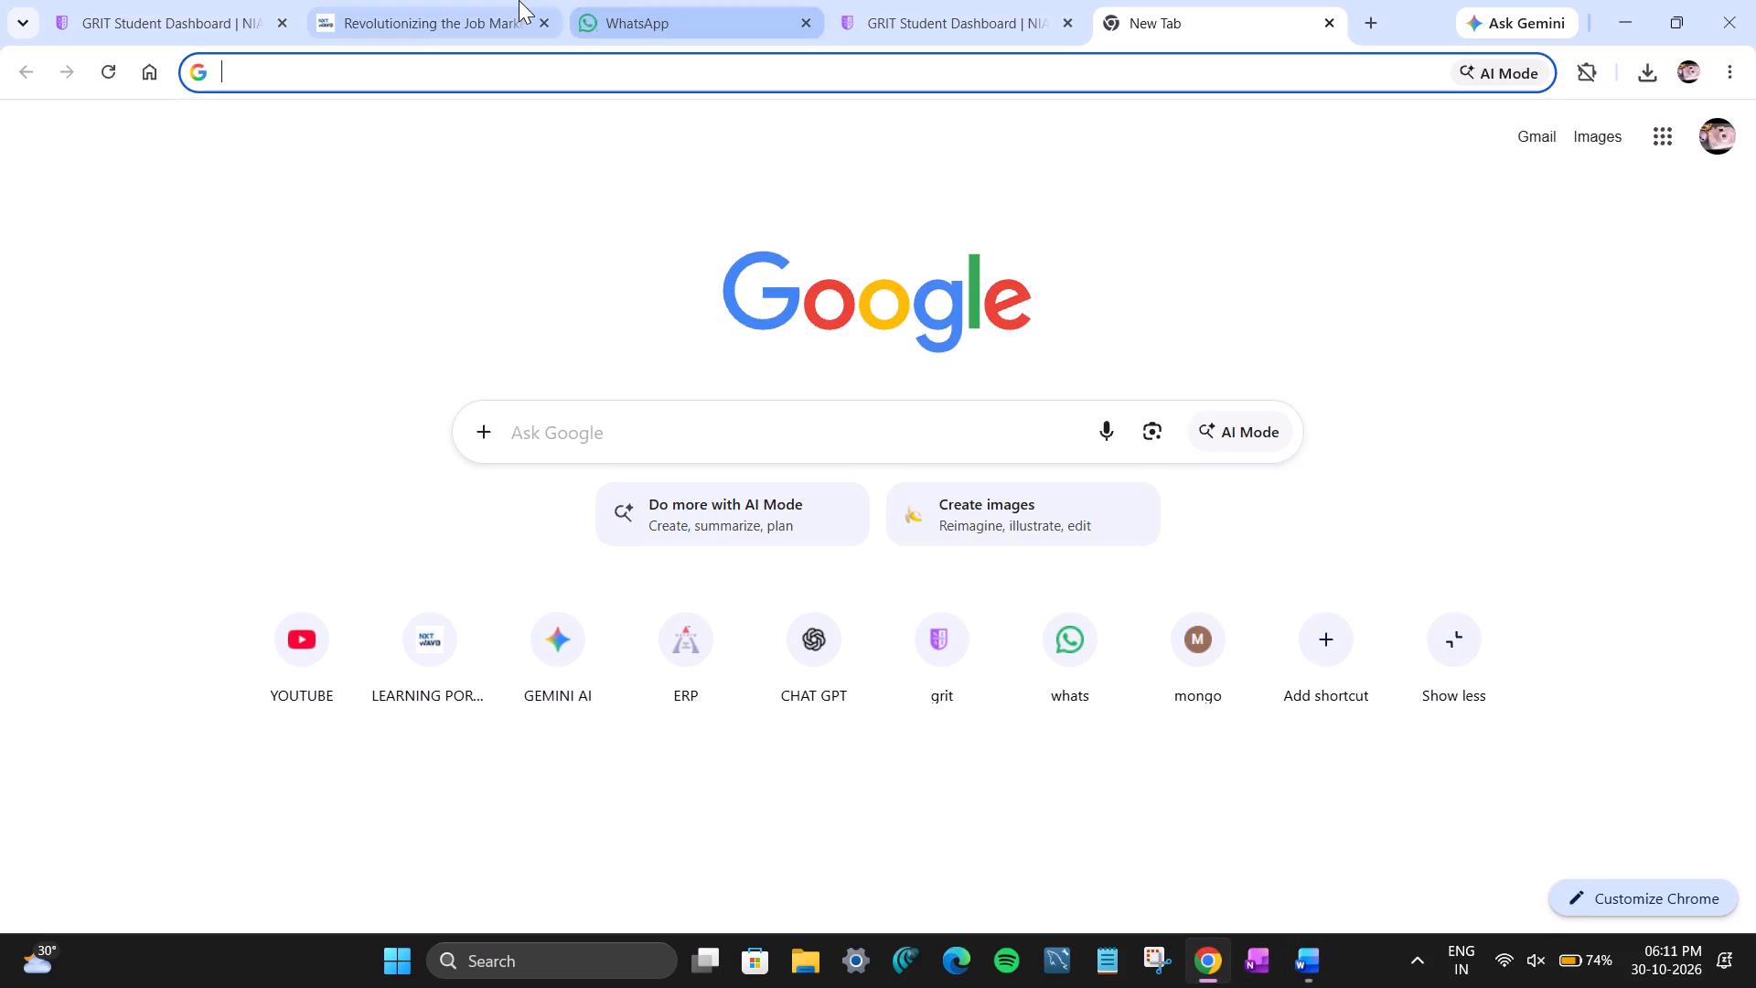
{"action": "left_click", "coordinate": [519, 0]}
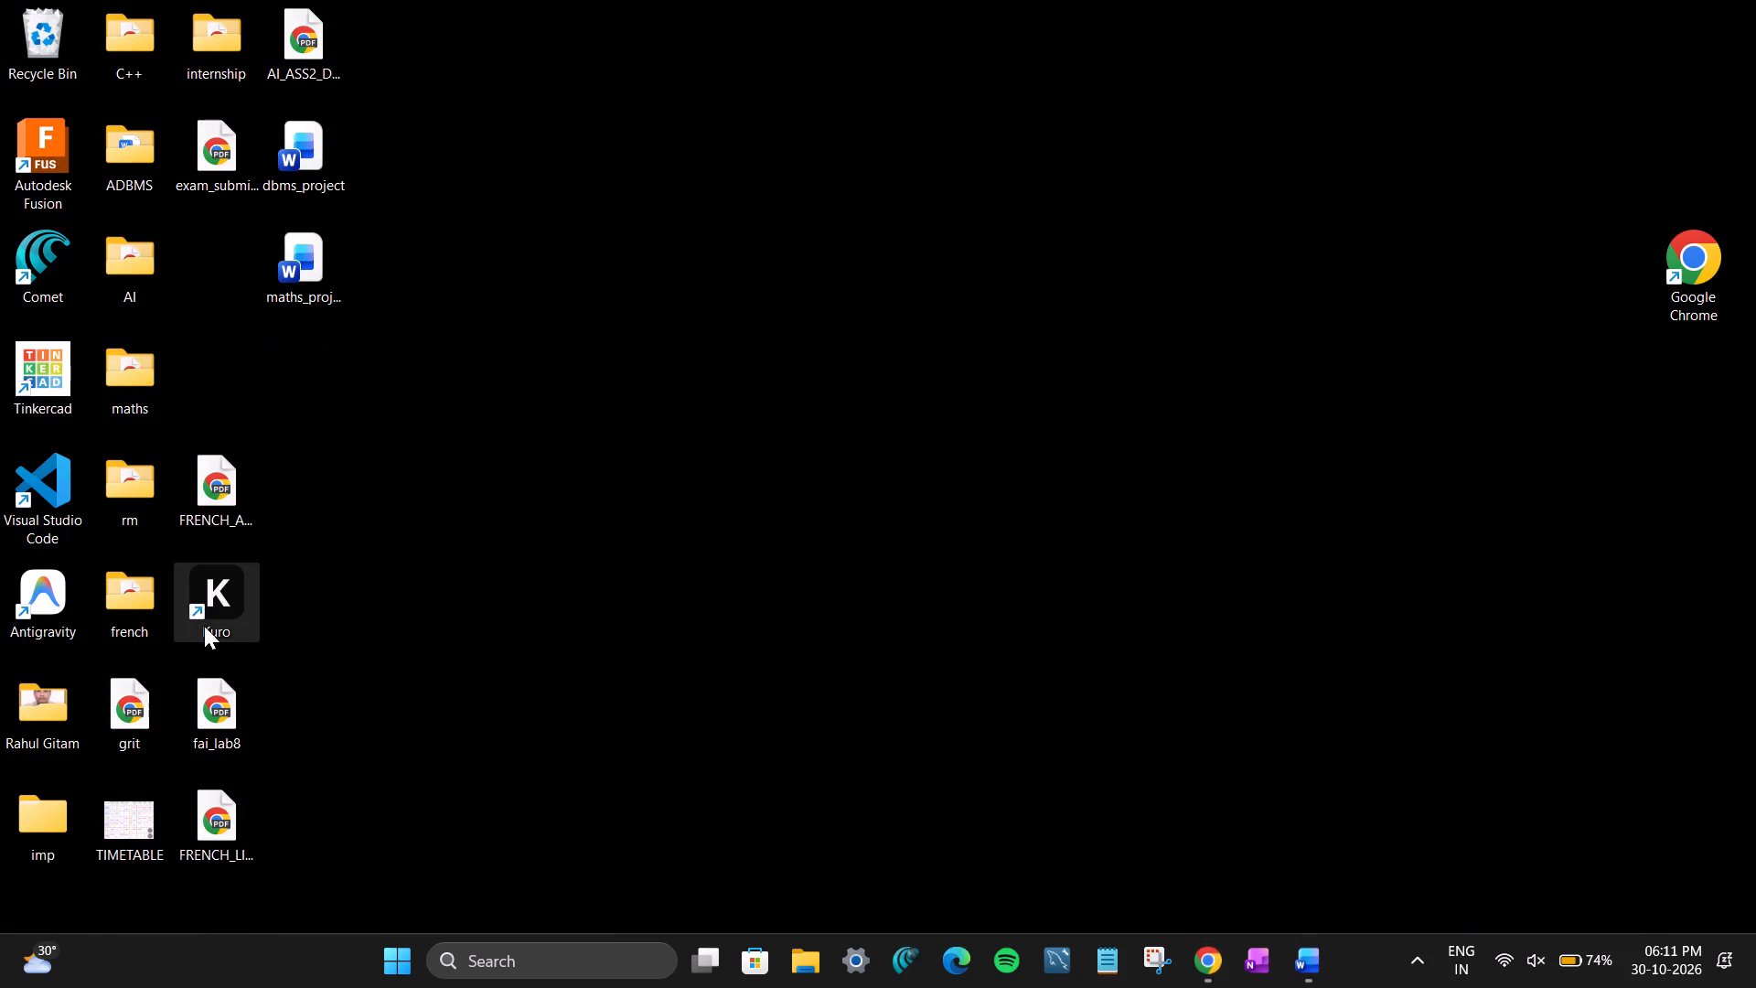
{"action": "double_click", "coordinate": [218, 601]}
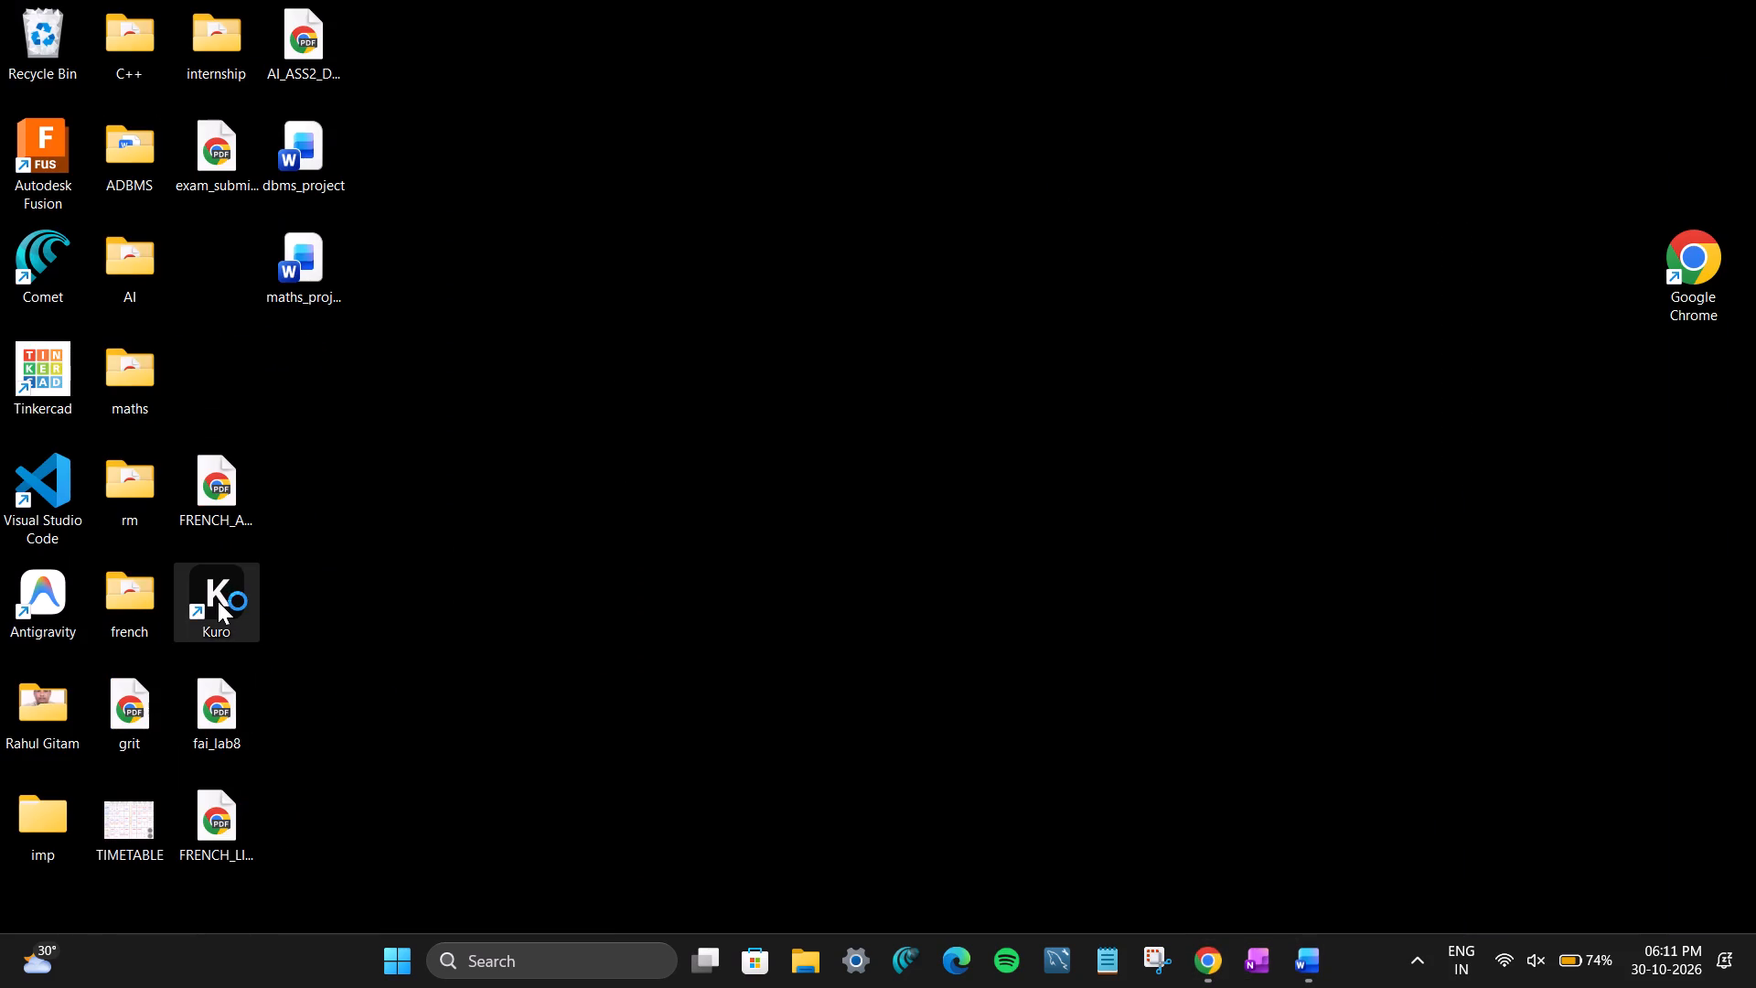
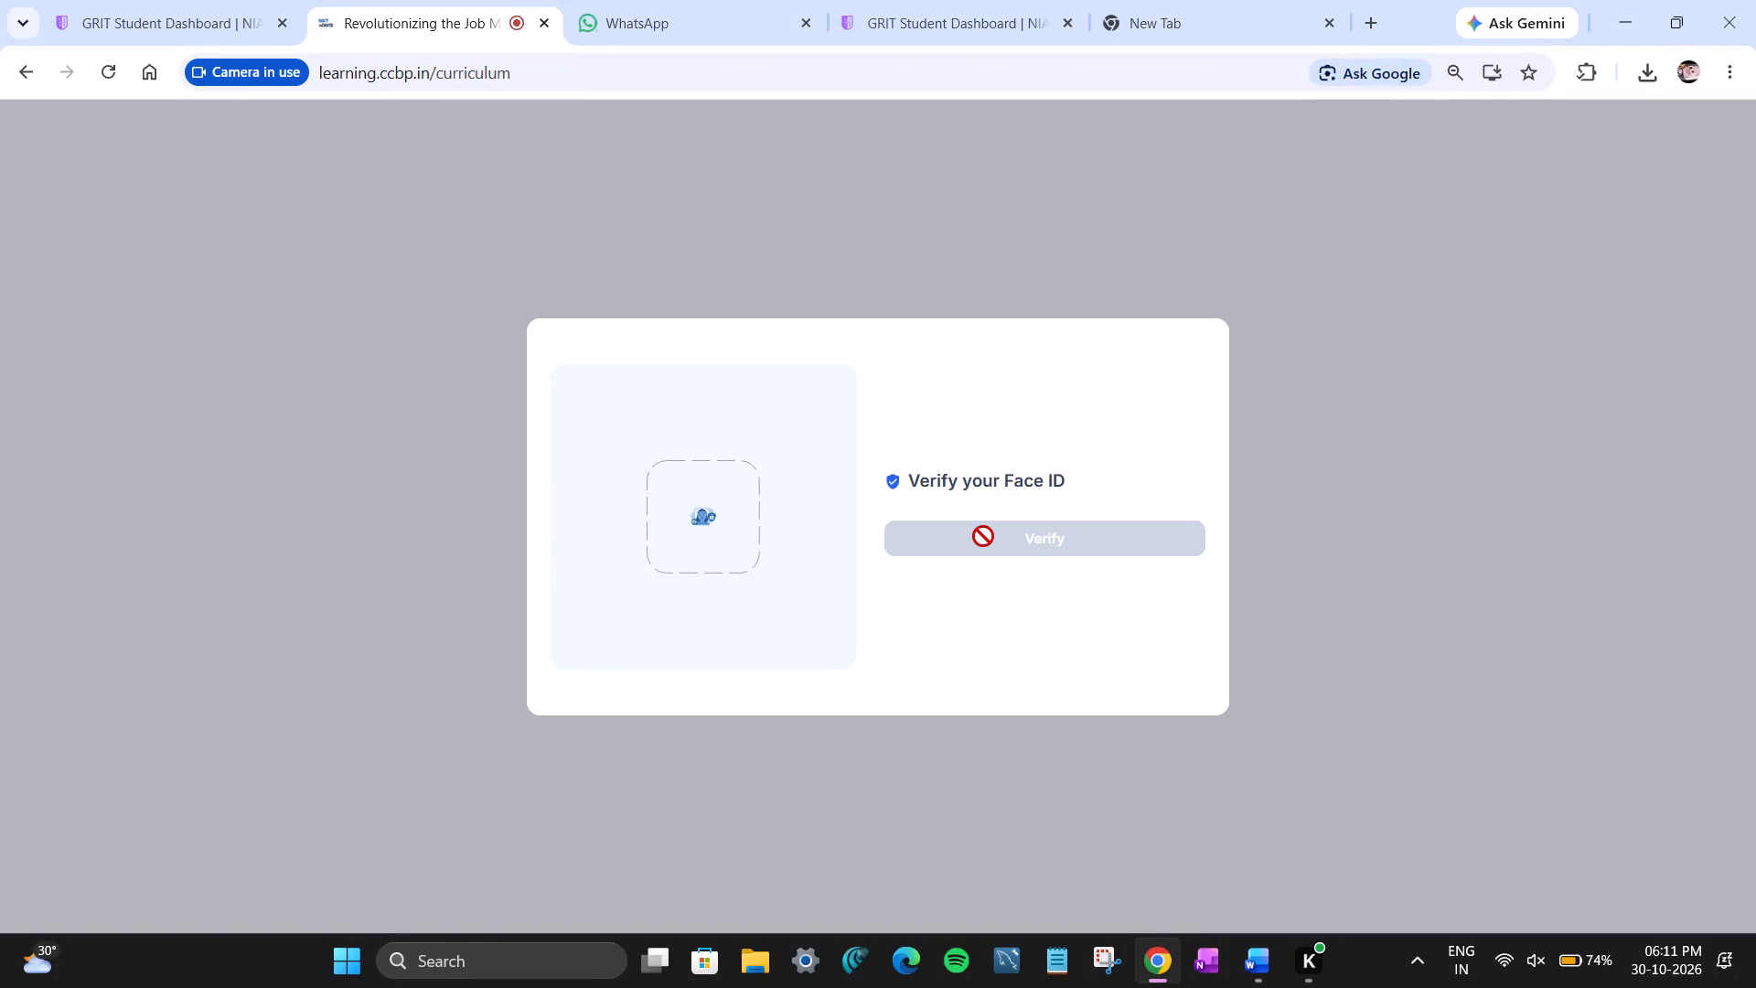
Switch to Chrome and verify the Face ID to enter the learning portal's curriculum.
{"action": "left_click", "coordinate": [1041, 585]}
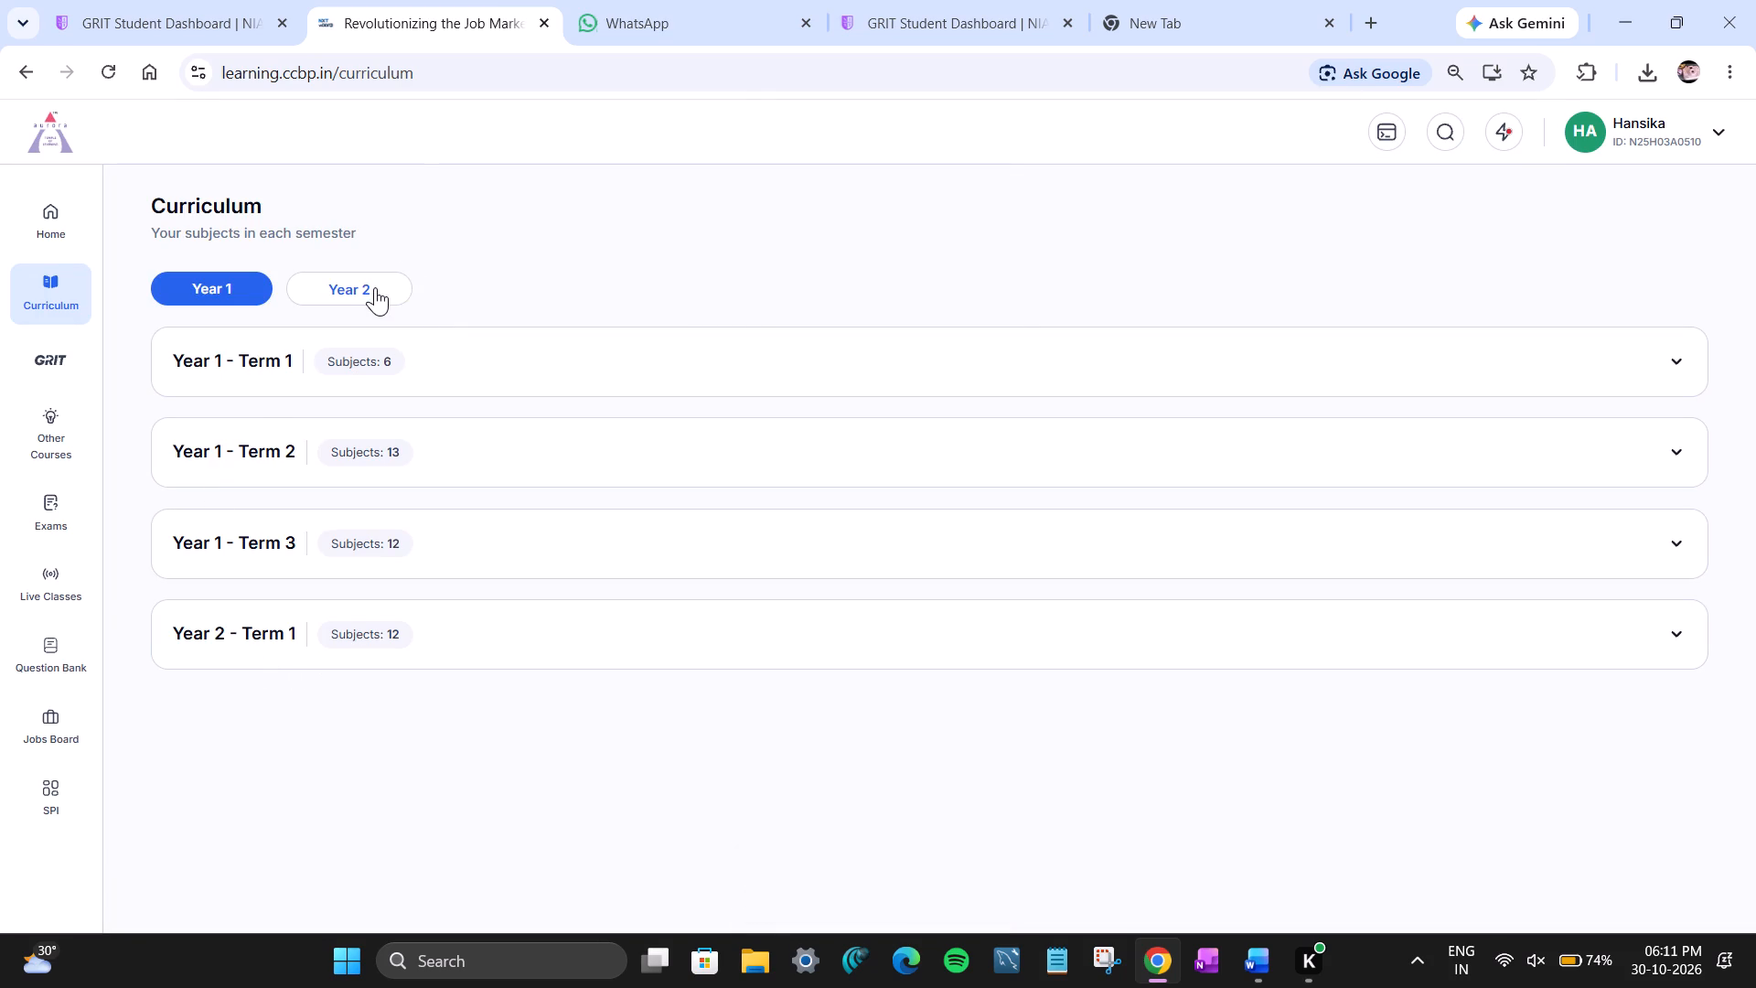
Open the Design and Analysis of Algorithms course under Advanced Data Structures in Year 2 - Term 2.
{"action": "left_click", "coordinate": [375, 287]}
{"action": "left_click", "coordinate": [482, 383]}
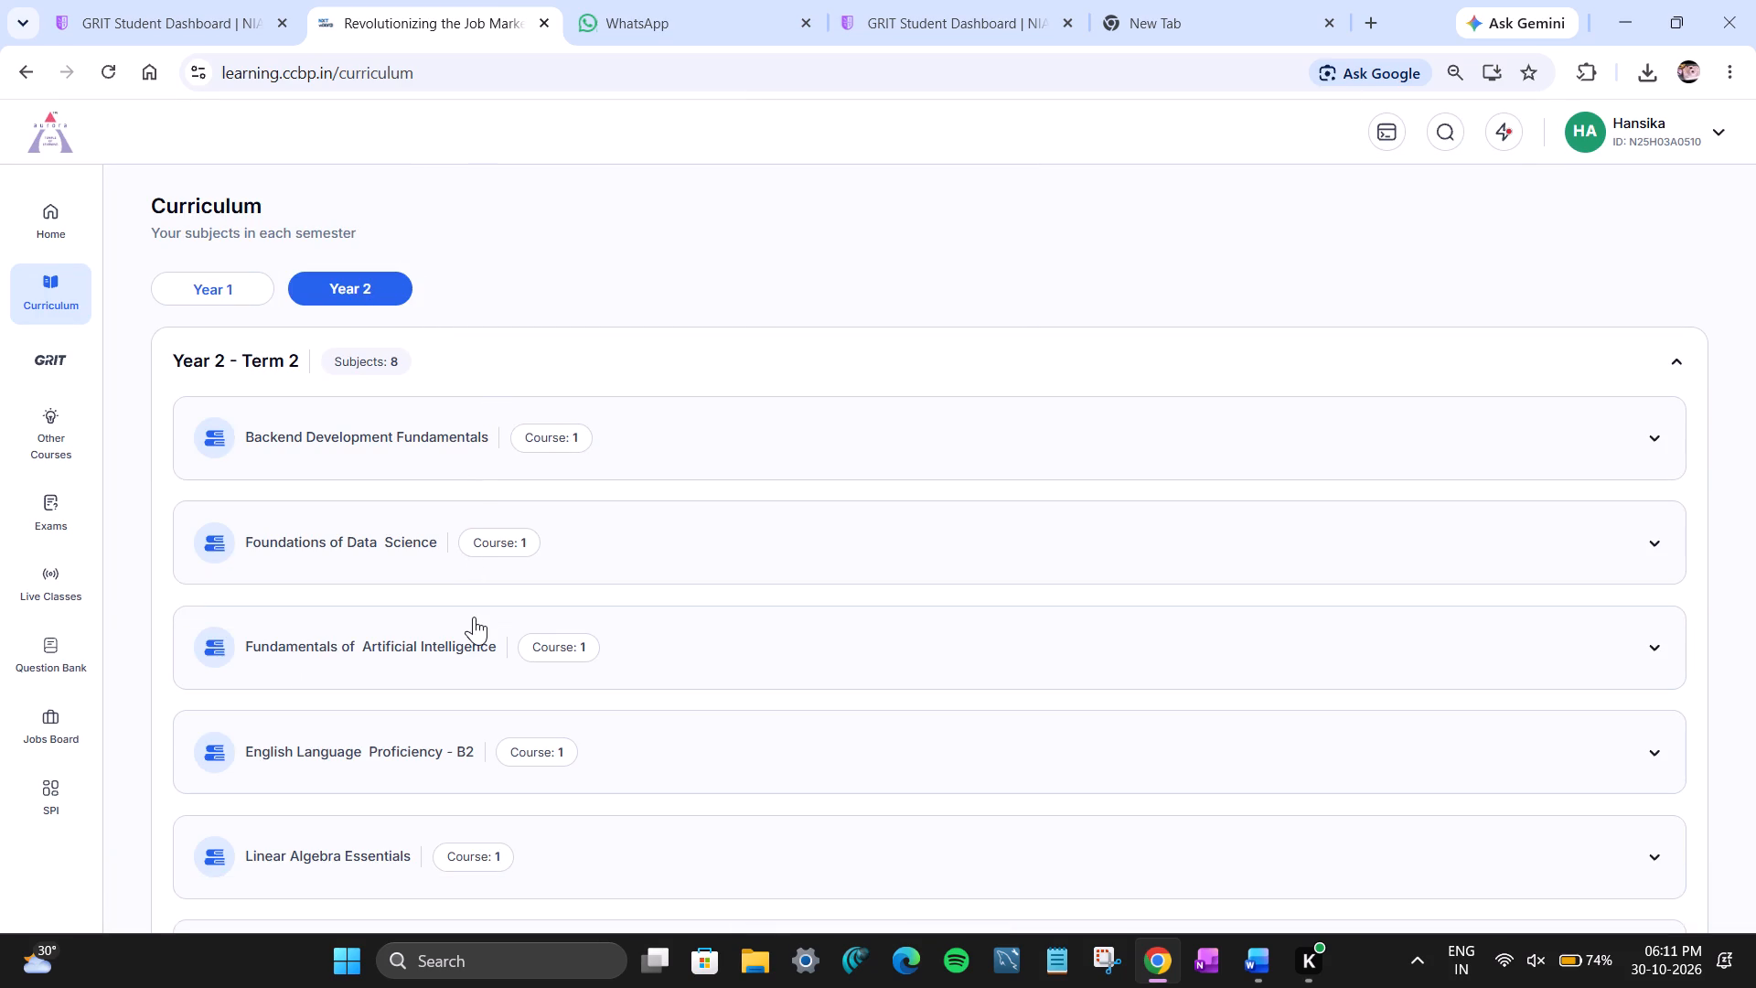
{"action": "scroll", "coordinate": [474, 617], "scroll_direction": "down", "scroll_amount": 6}
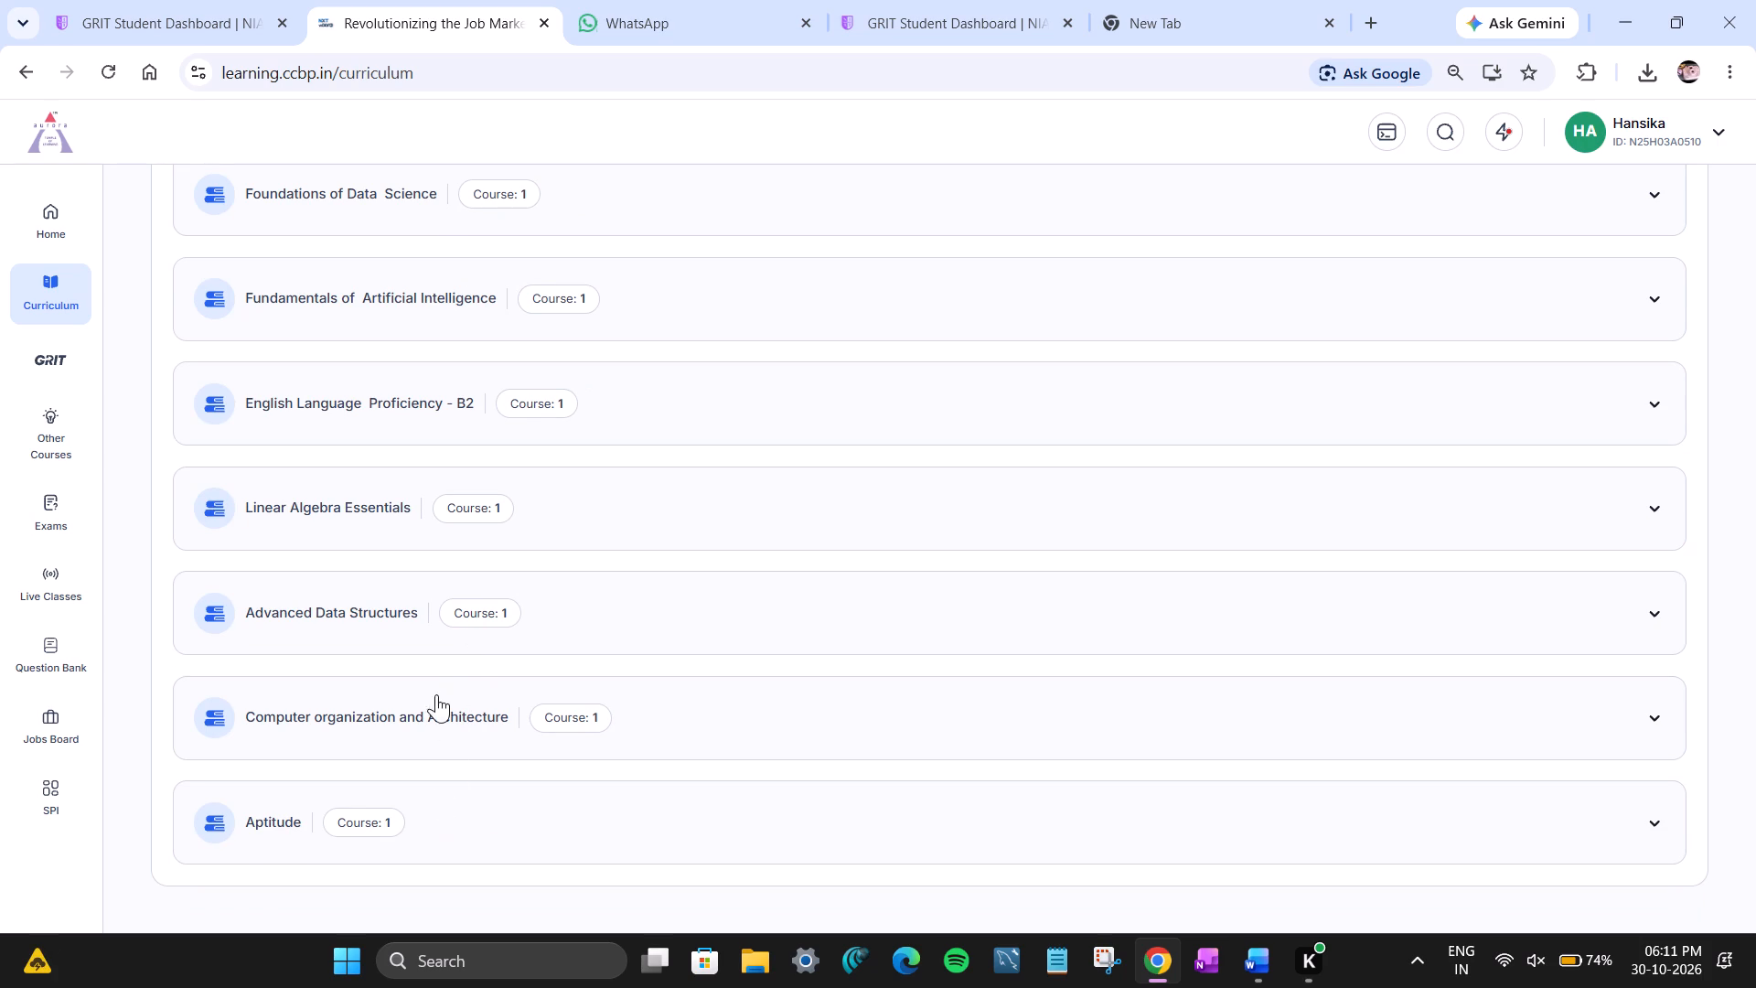
{"action": "left_click", "coordinate": [414, 589]}
{"action": "left_click", "coordinate": [437, 701]}
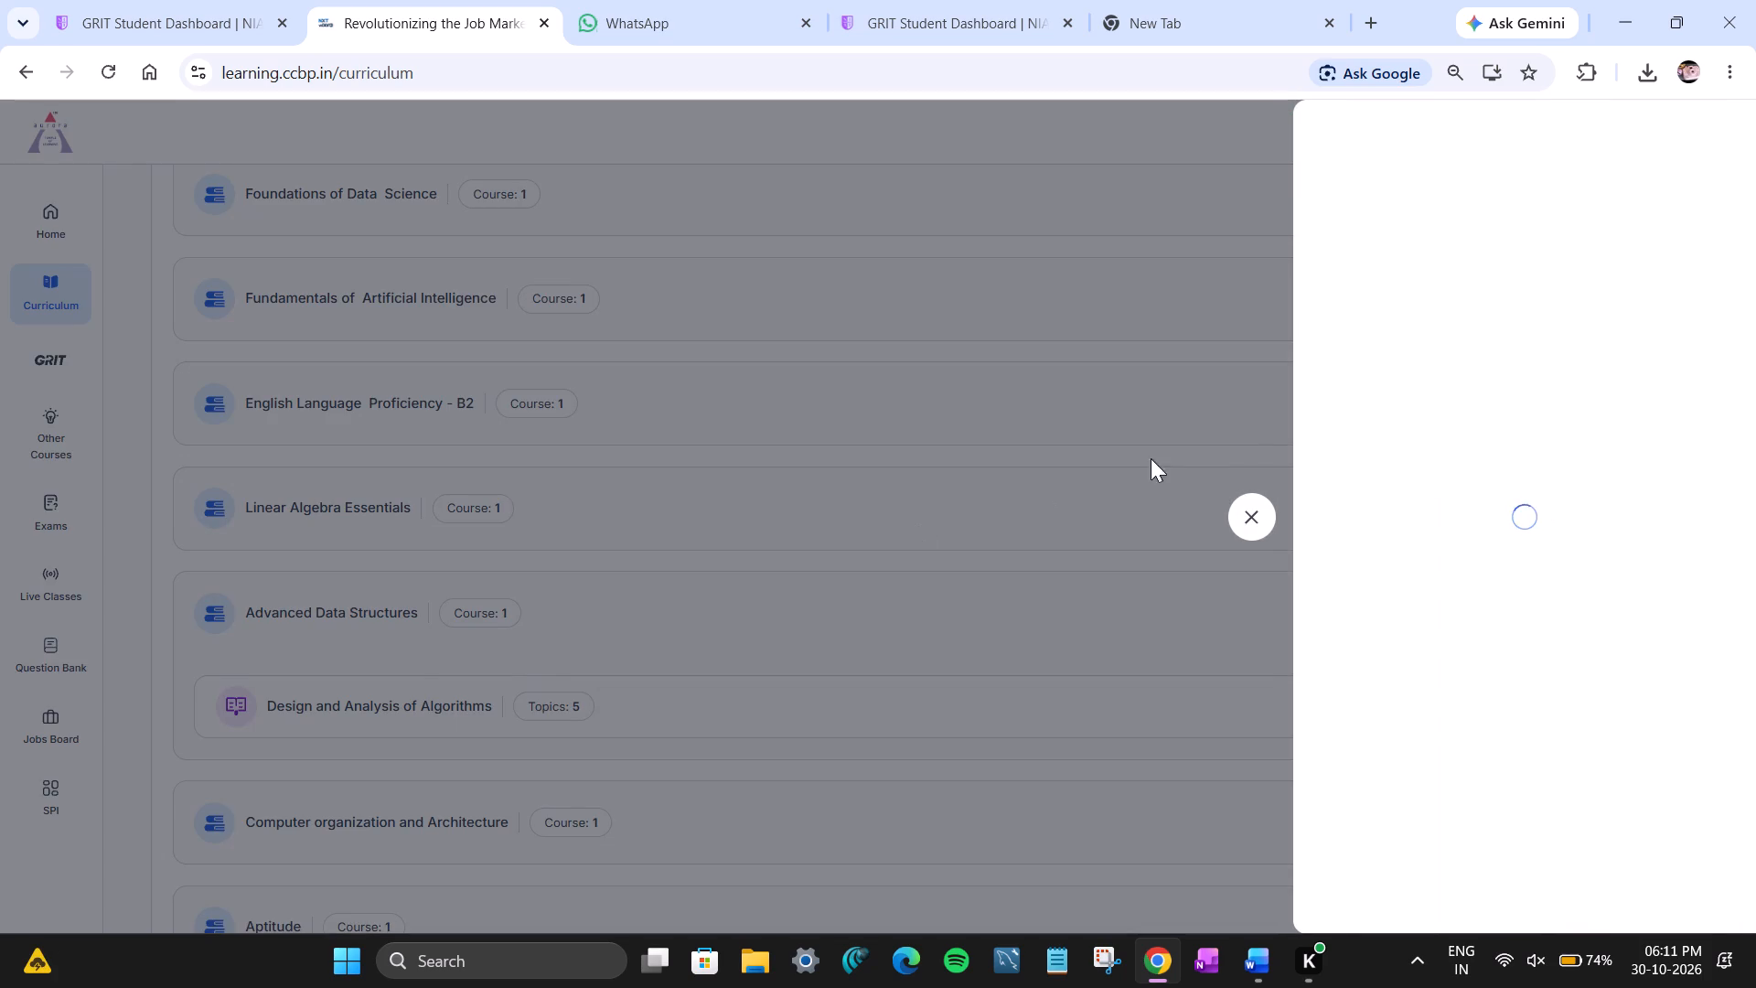
Open the first Coding Practice in Module I: Hashing, Sliding Window & Two-Pointer.
{"action": "left_click", "coordinate": [1501, 304]}
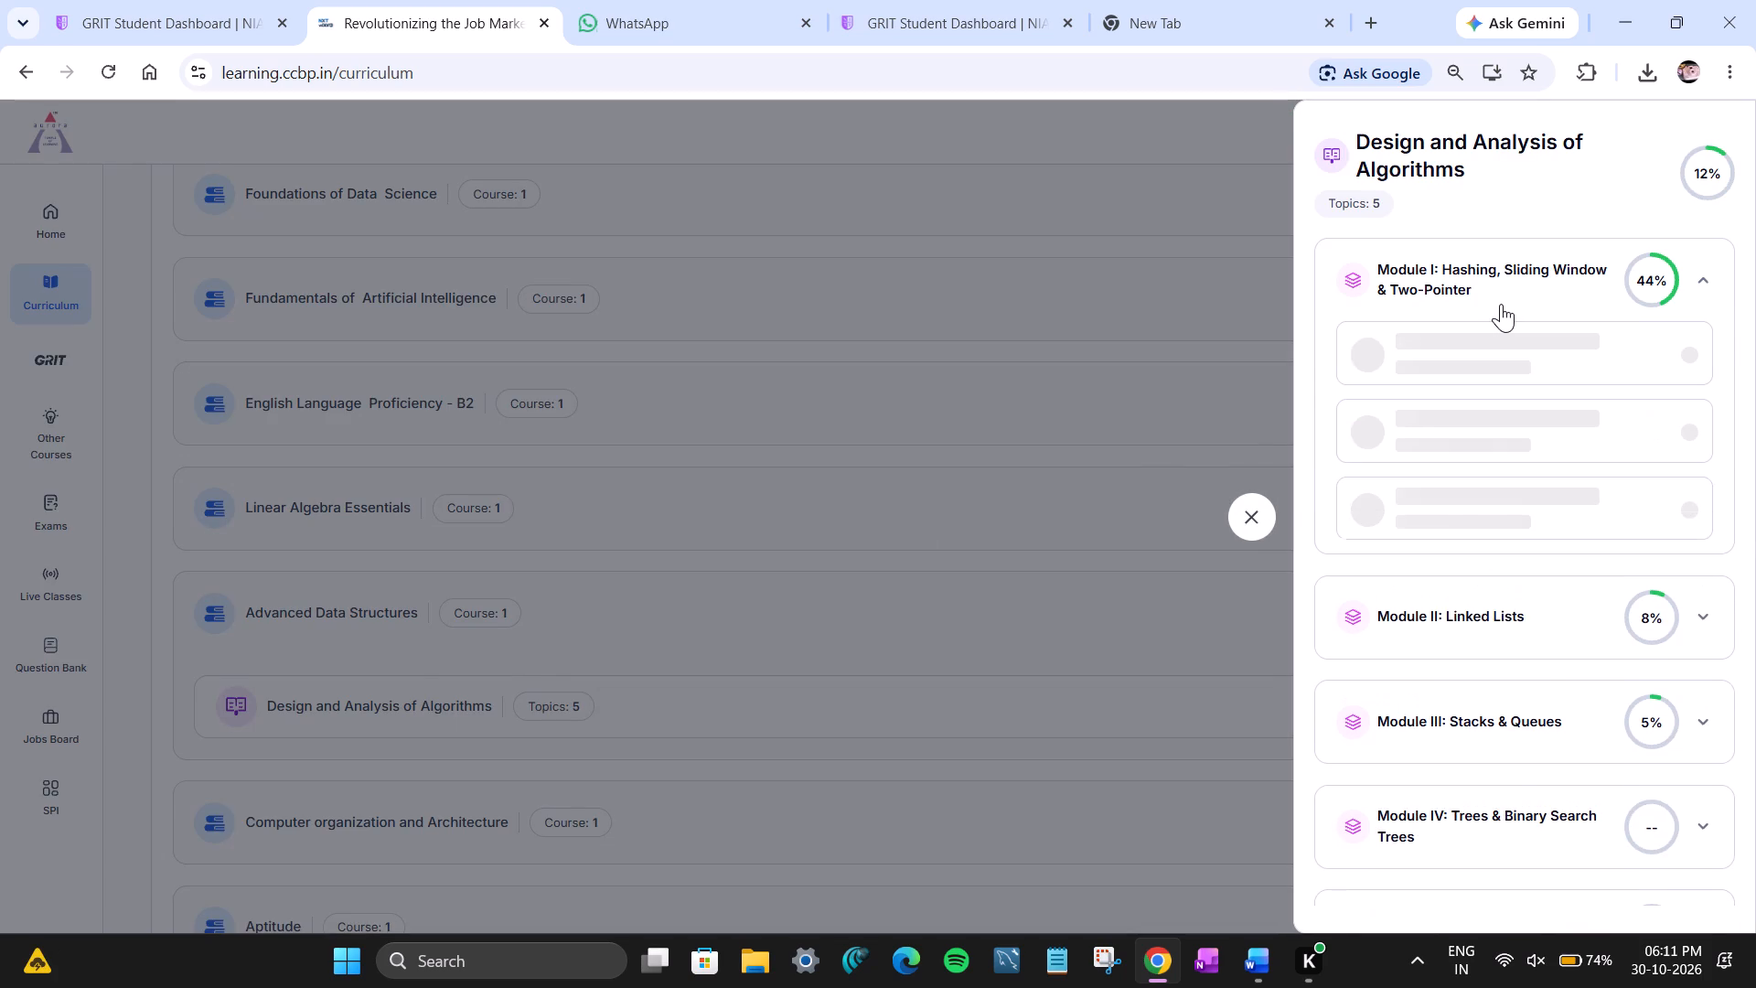
{"action": "scroll", "coordinate": [1501, 304], "scroll_direction": "down", "scroll_amount": 3}
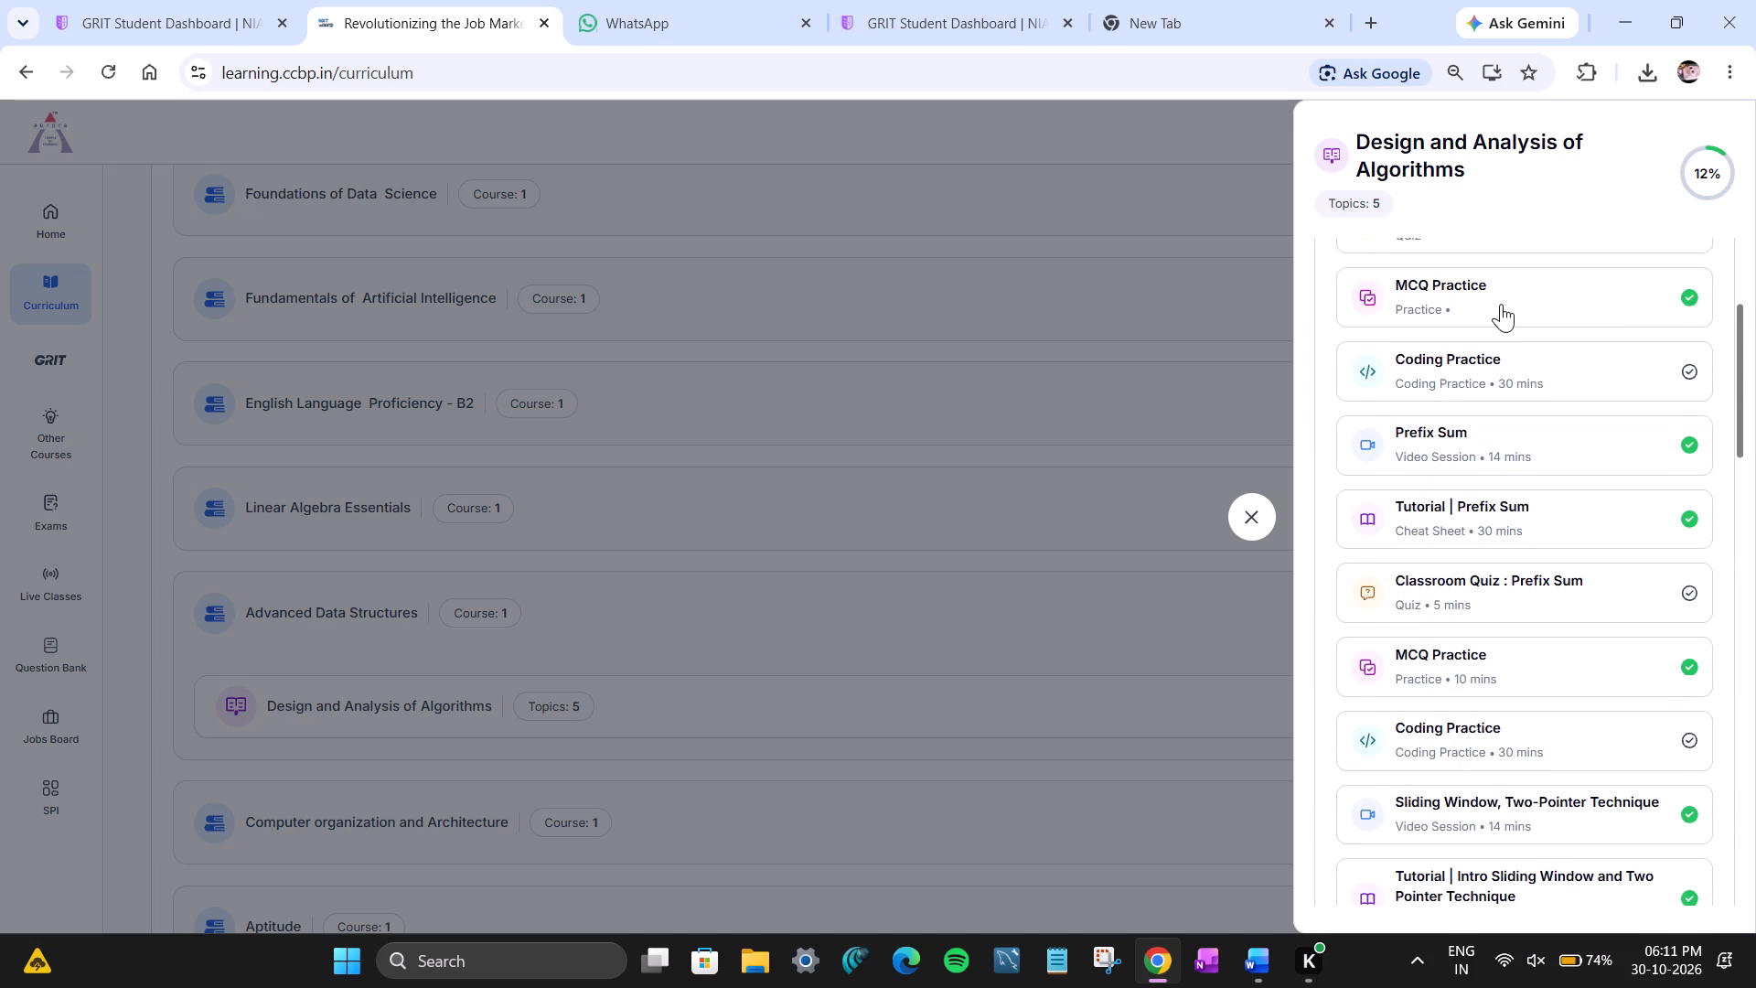
{"action": "scroll", "coordinate": [1501, 304], "scroll_direction": "down", "scroll_amount": 1}
{"action": "left_click", "coordinate": [1507, 351]}
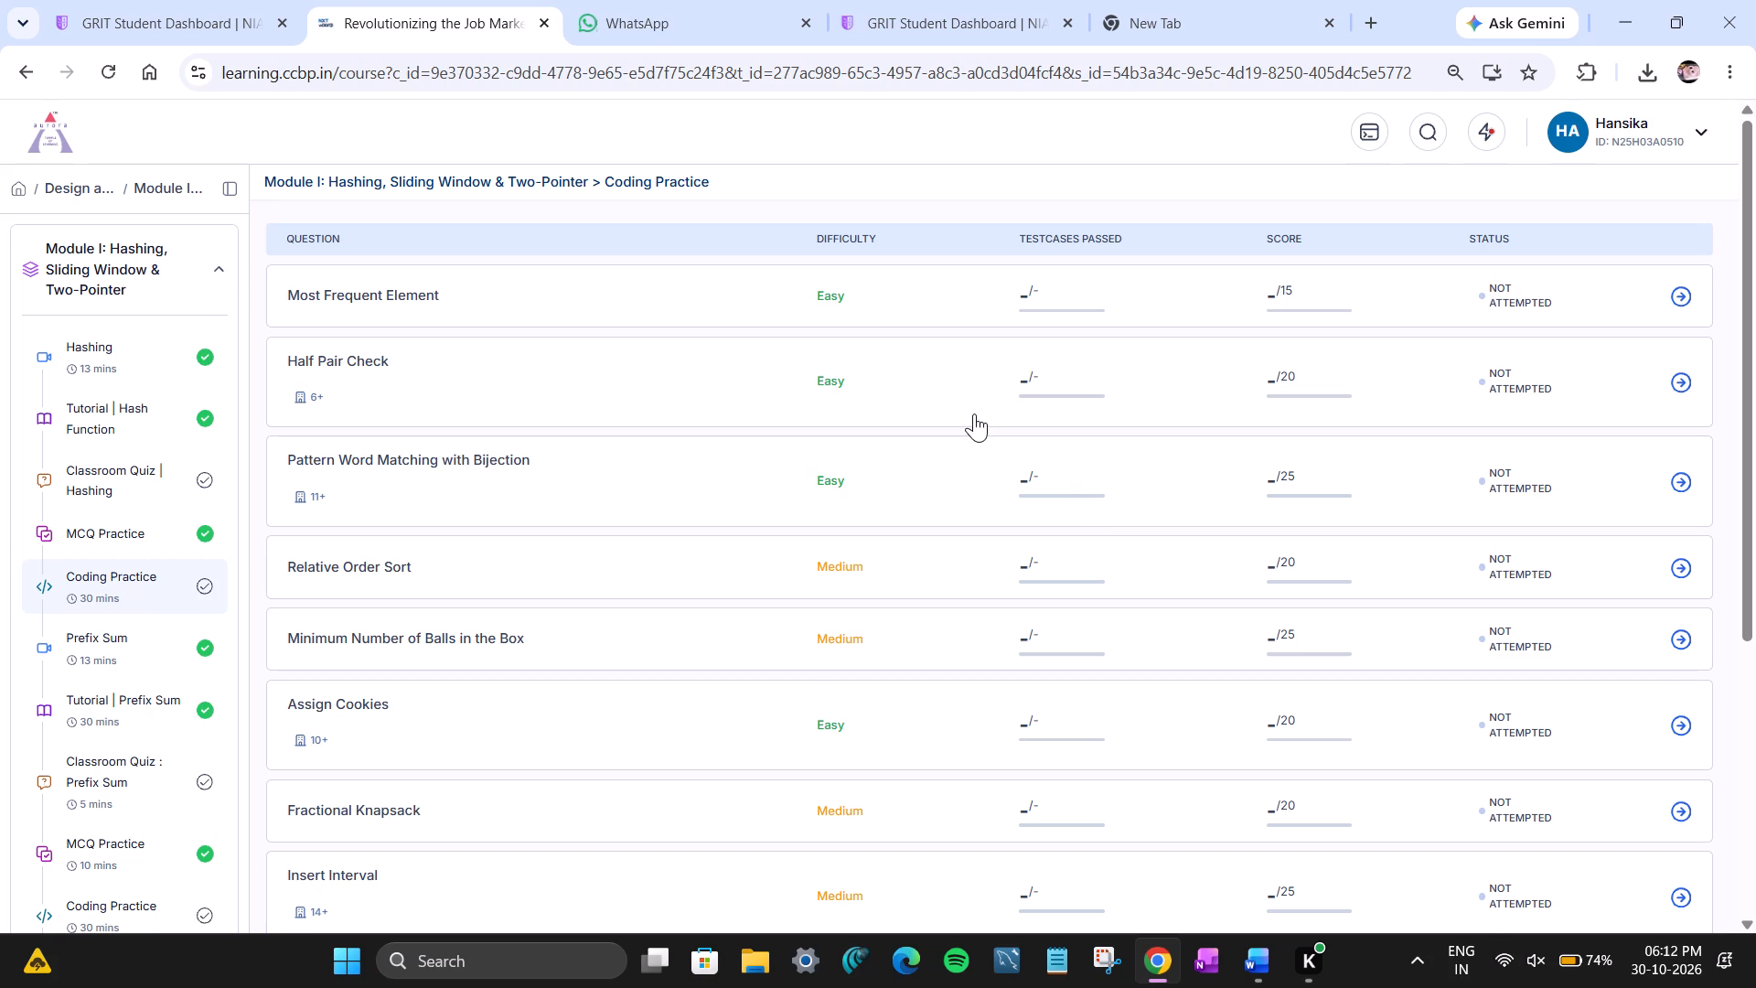
Check the coding practice questions against the list of experiments in the Word lab report.
{"action": "scroll", "coordinate": [974, 413], "scroll_direction": "down", "scroll_amount": 6}
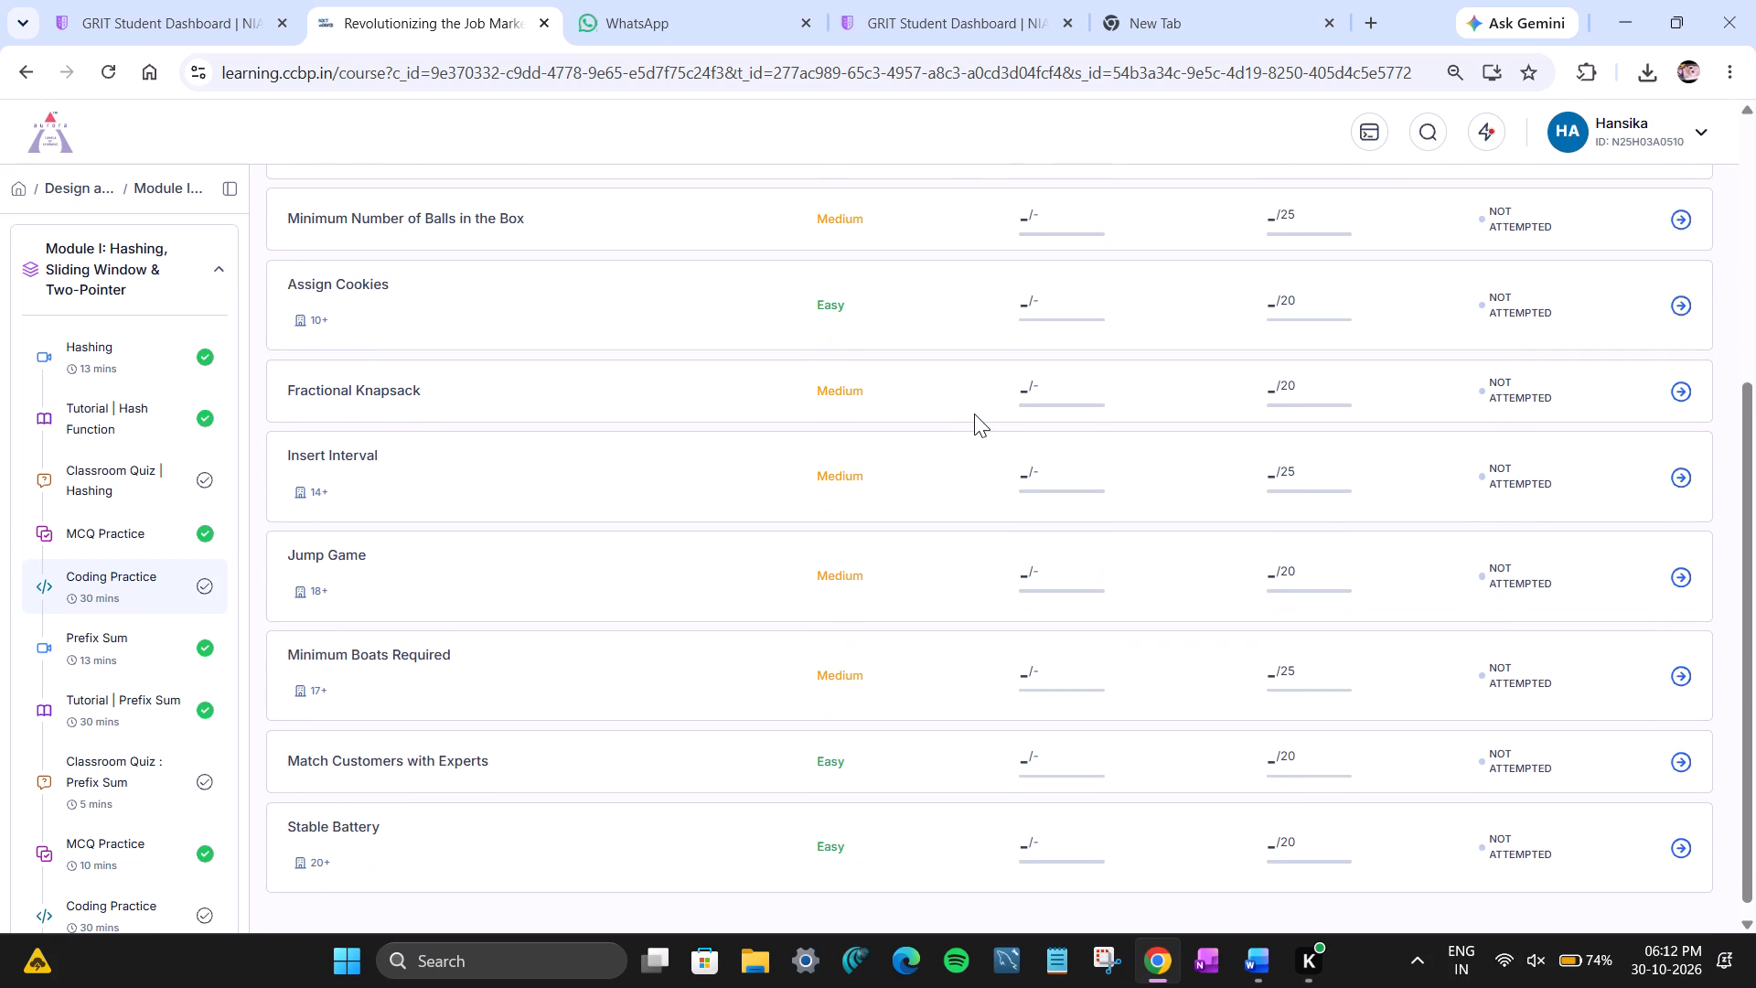
{"action": "scroll", "coordinate": [974, 413], "scroll_direction": "up", "scroll_amount": 1}
{"action": "left_click", "coordinate": [1257, 952]}
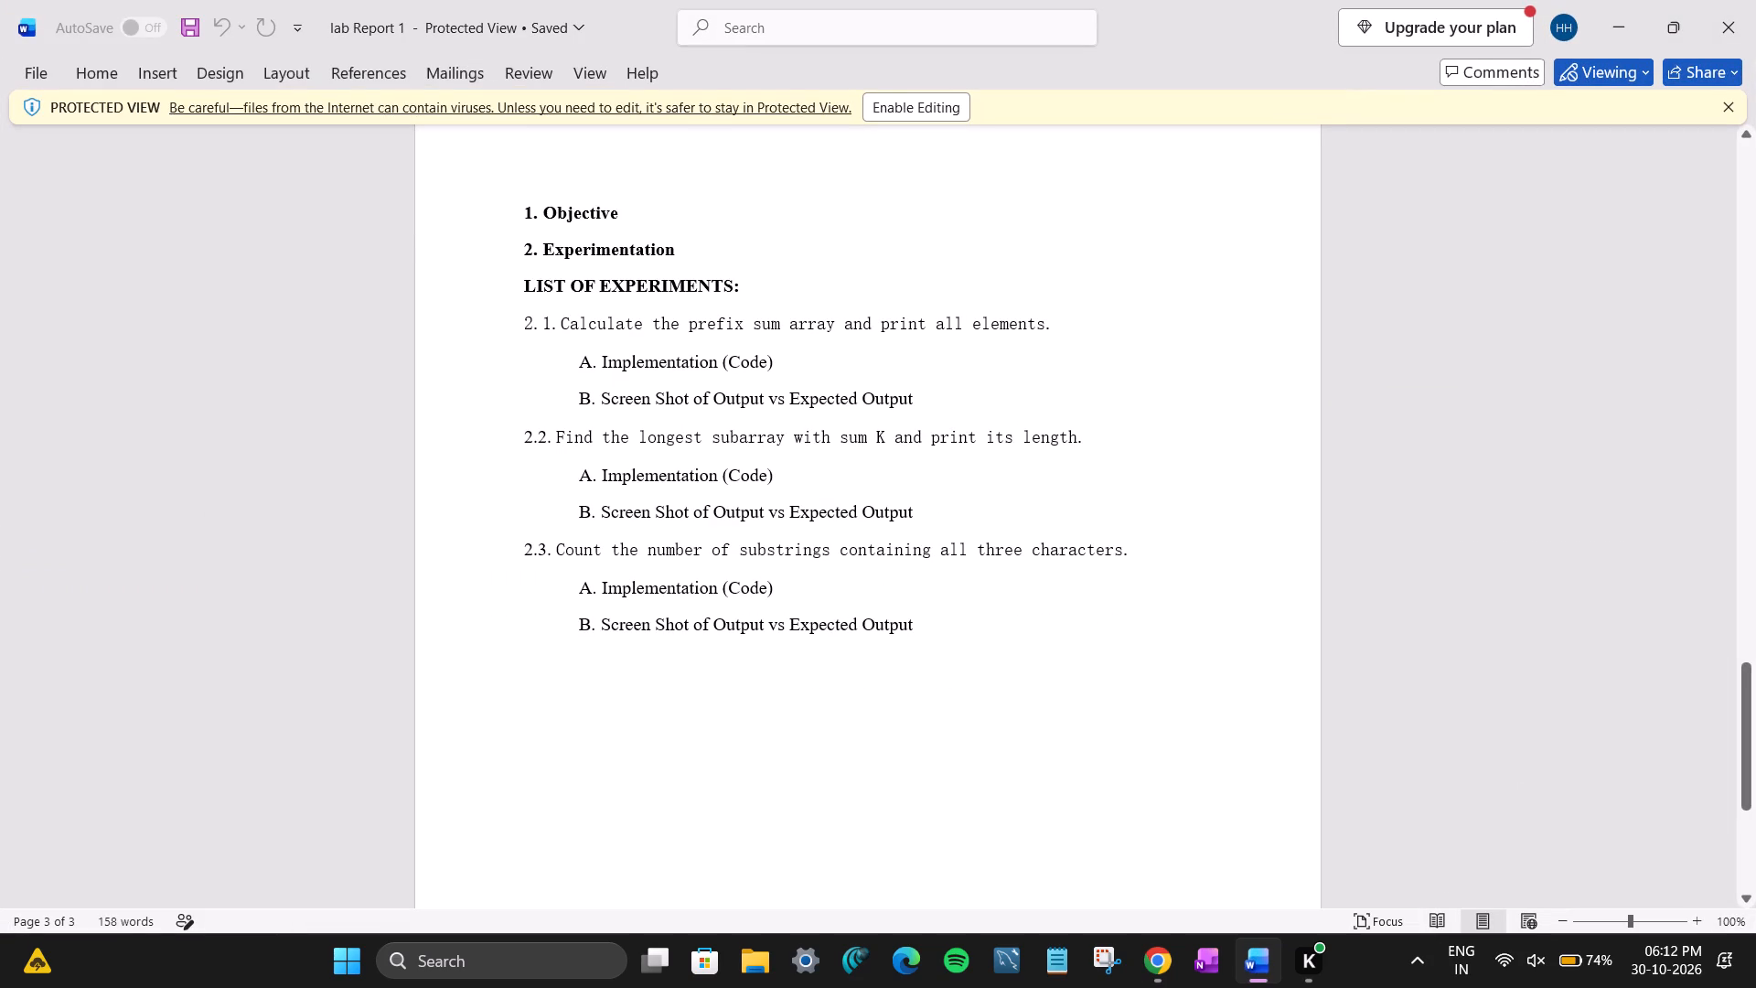
{"action": "left_click", "coordinate": [1160, 952]}
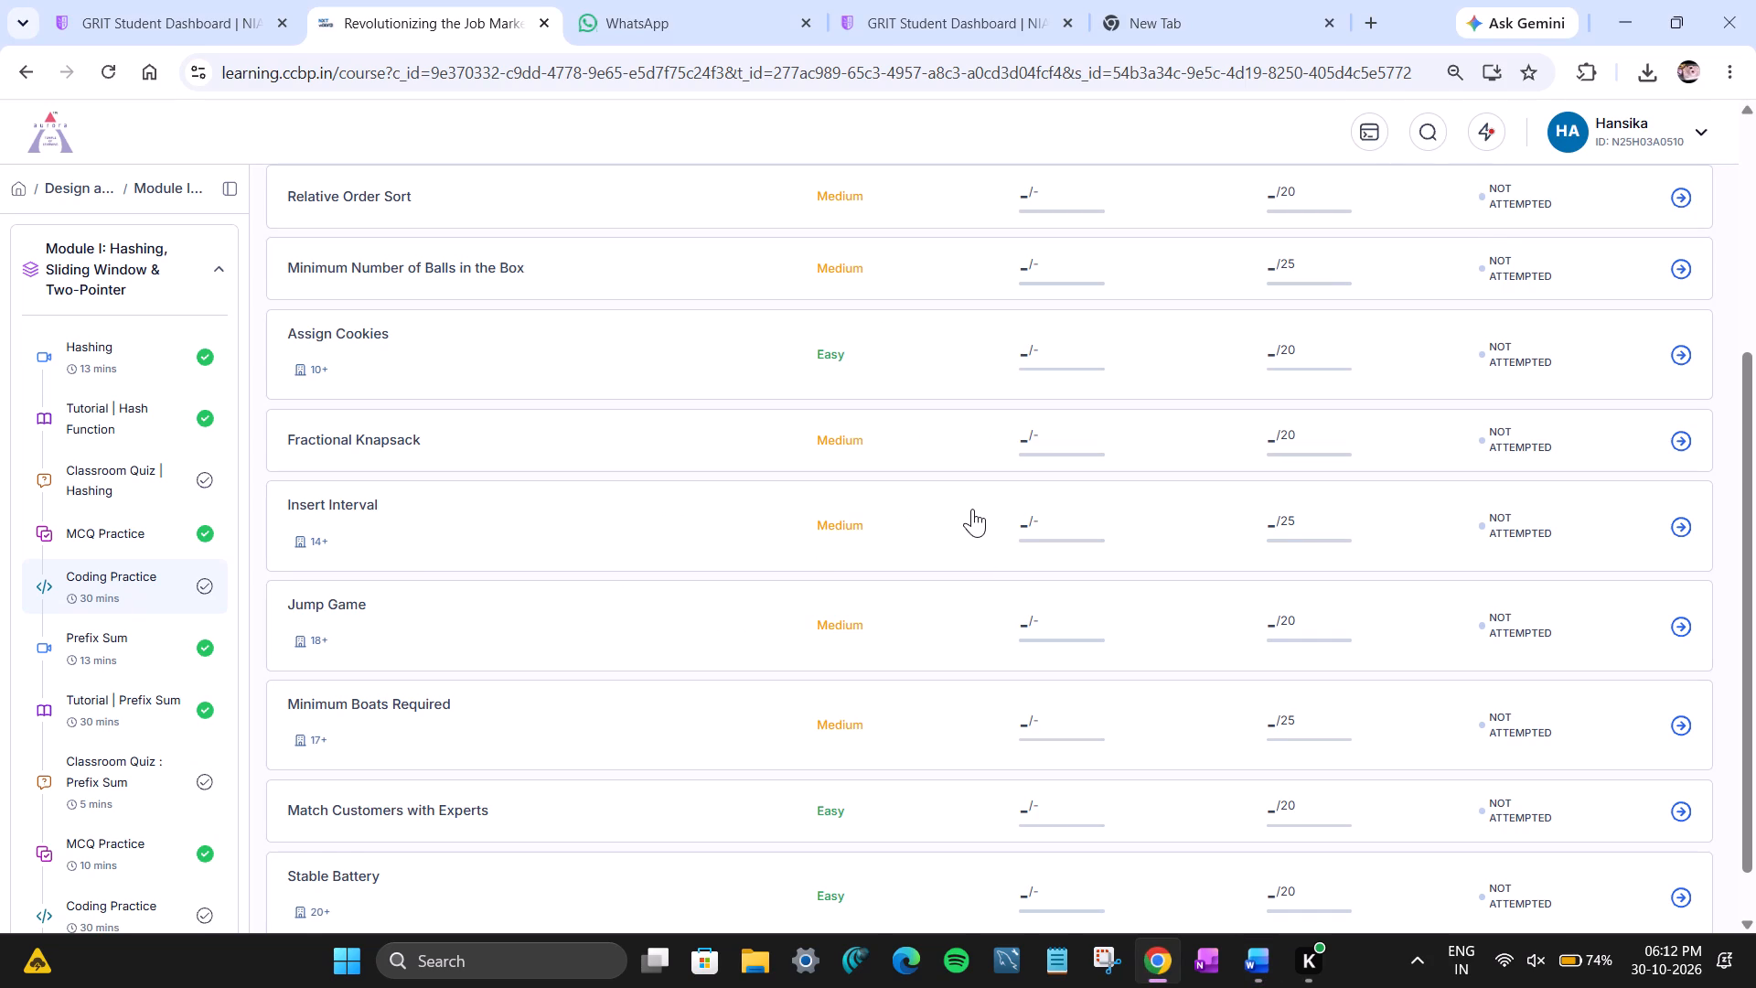
{"action": "scroll", "coordinate": [972, 509], "scroll_direction": "up", "scroll_amount": 5}
Open the Prefix Sum Array problem from the Coding Practice that follows the Prefix Sum lessons.
{"action": "scroll", "coordinate": [159, 568], "scroll_direction": "down", "scroll_amount": 2}
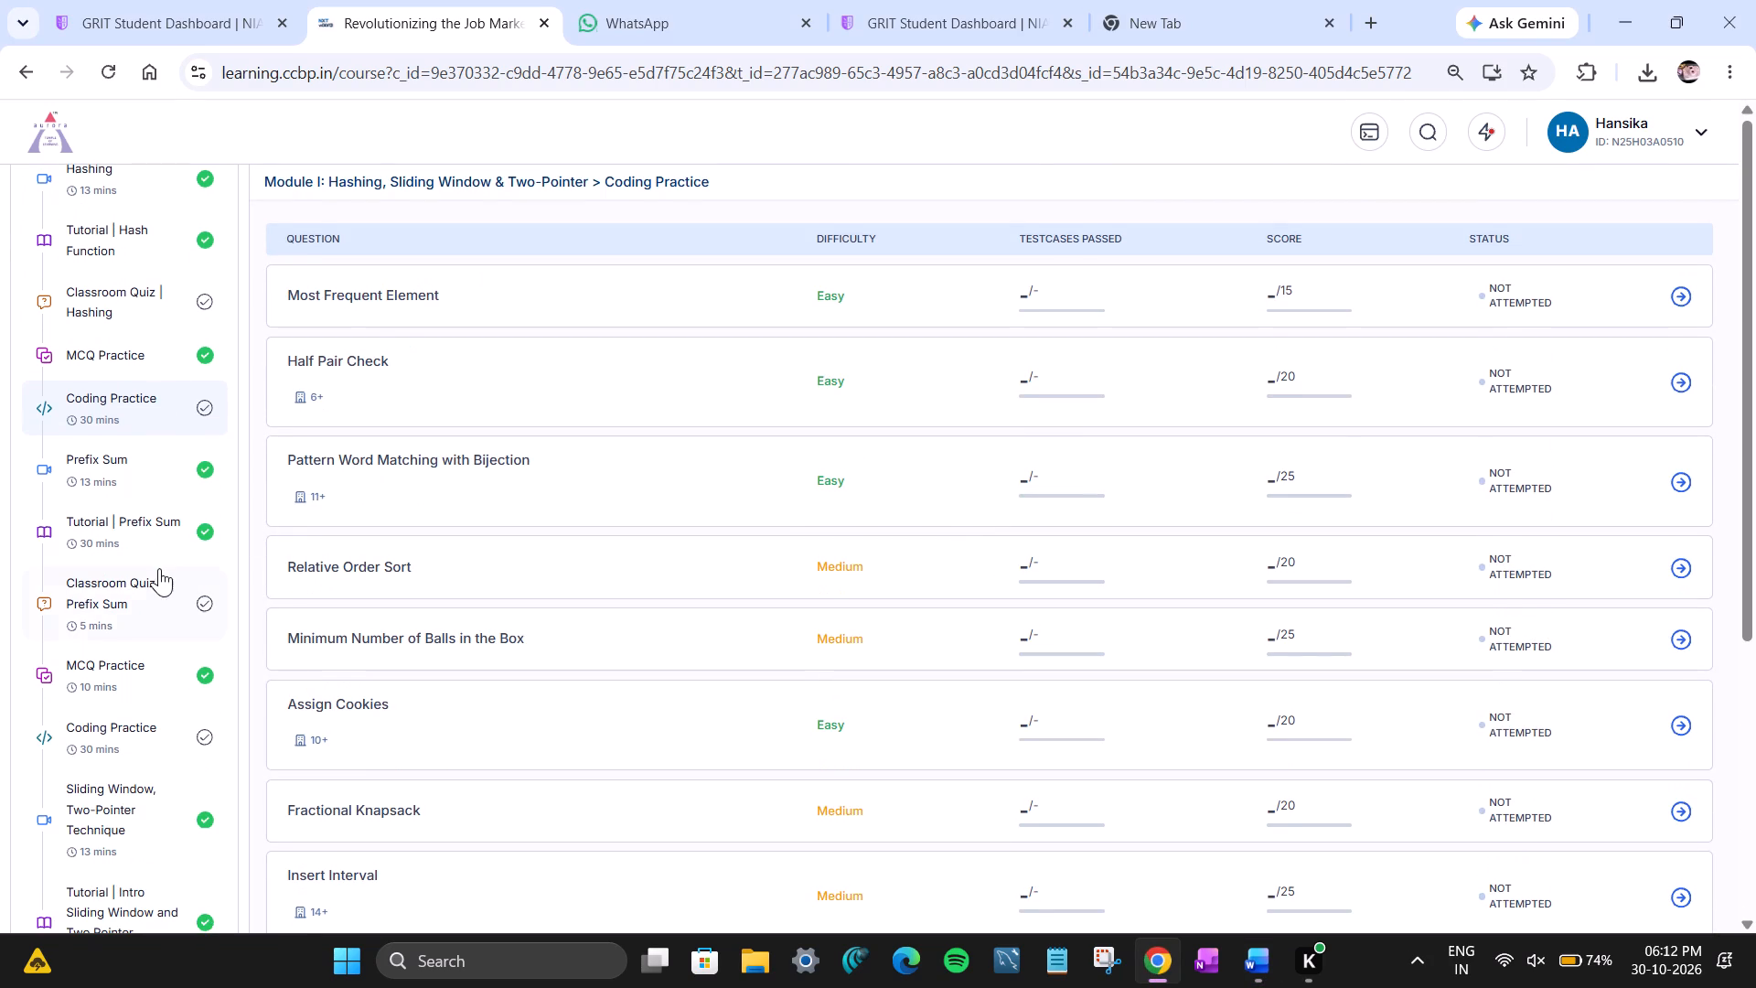
{"action": "left_click", "coordinate": [151, 723]}
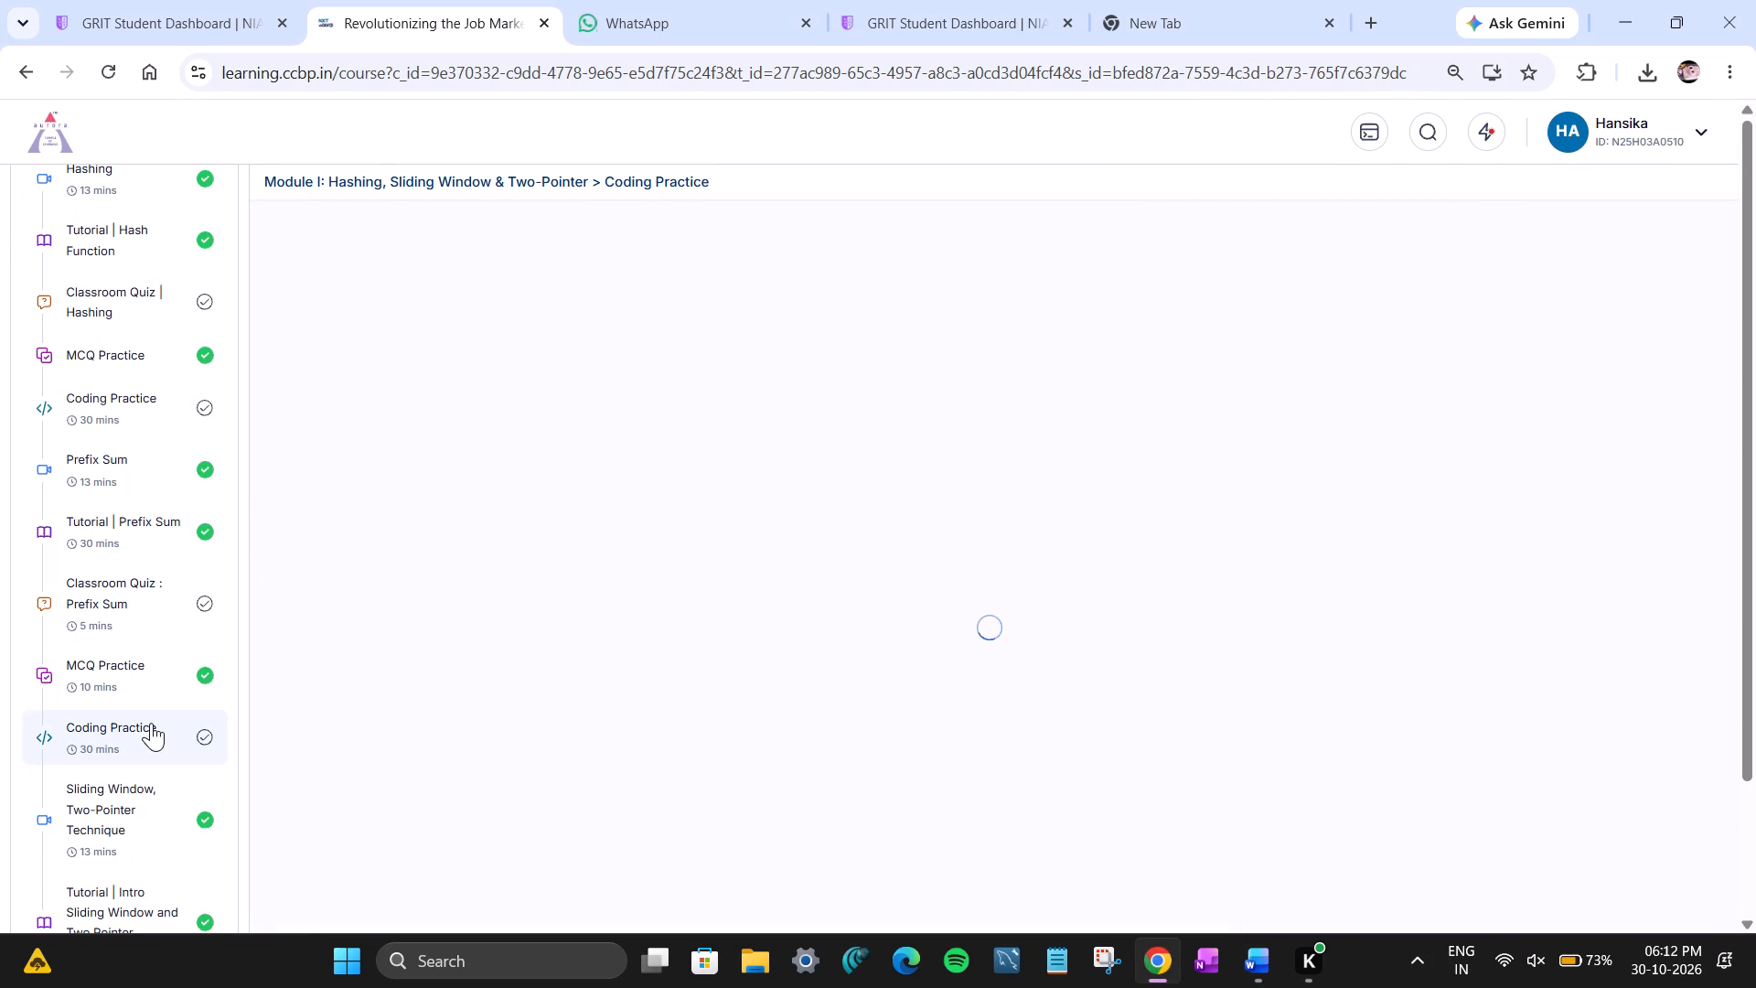
{"action": "left_click", "coordinate": [643, 292]}
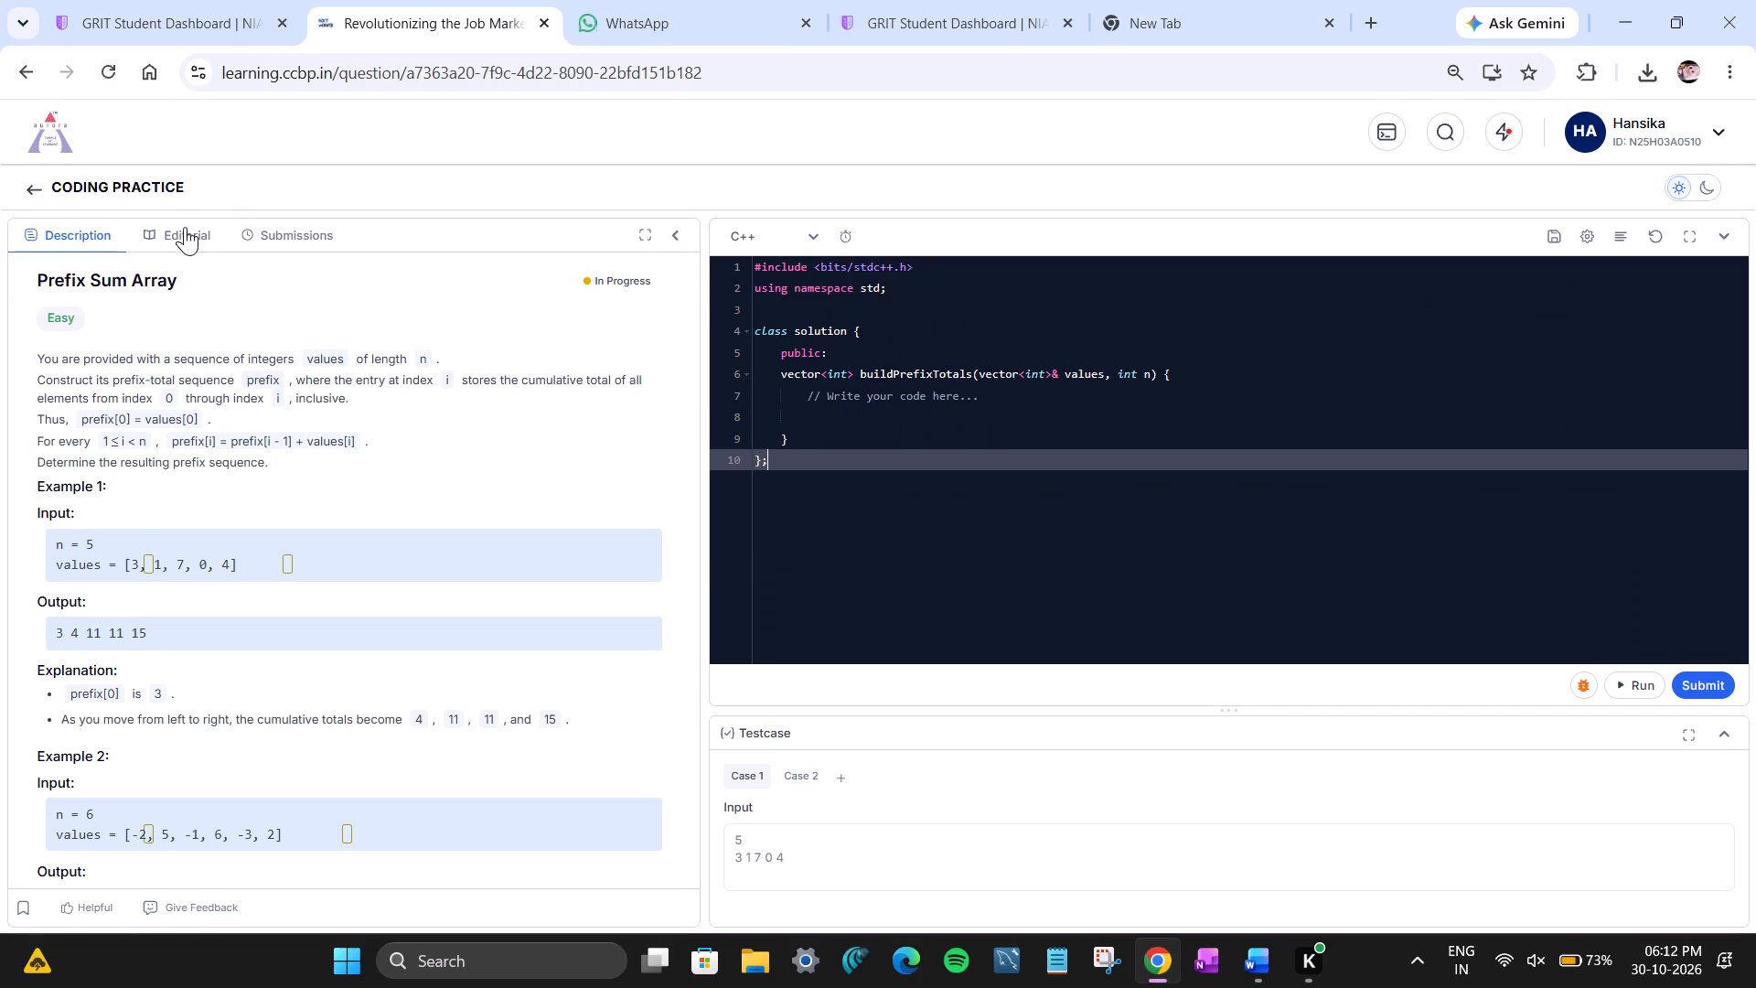
Replace the editor's starter code with the C++ implementation of the editorial's Solution 2: Running Sum.
{"action": "left_click", "coordinate": [185, 236]}
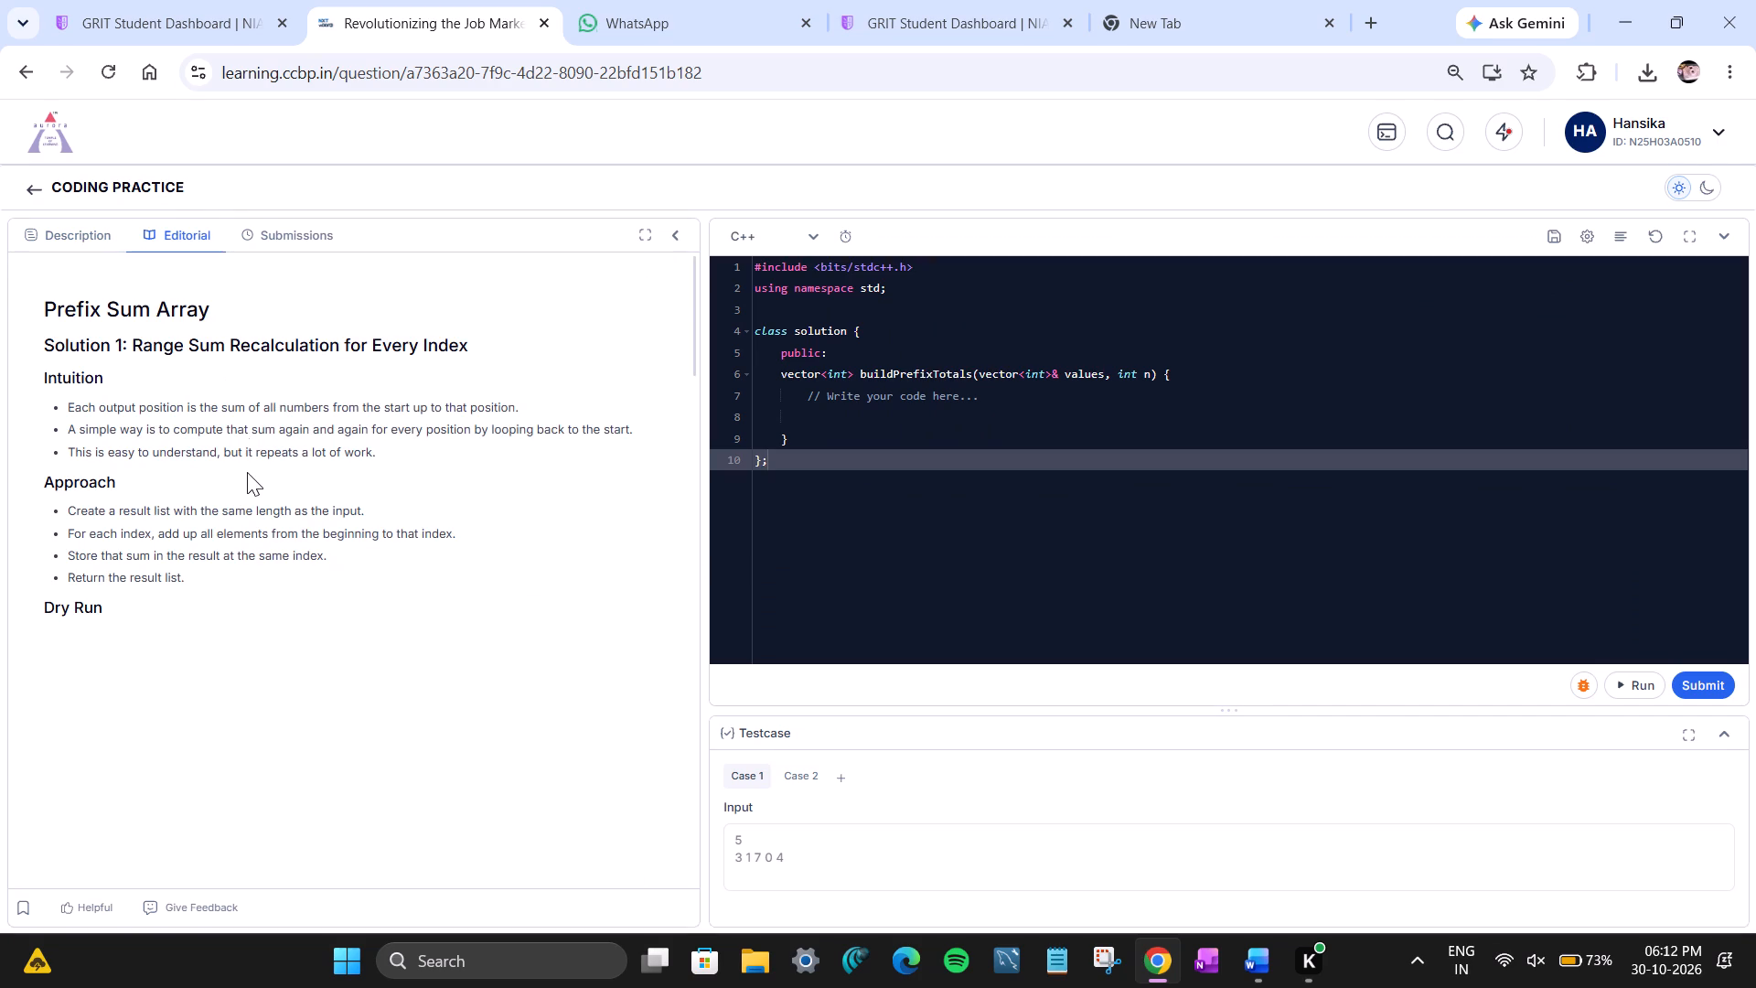
{"action": "scroll", "coordinate": [247, 472], "scroll_direction": "down", "scroll_amount": 6}
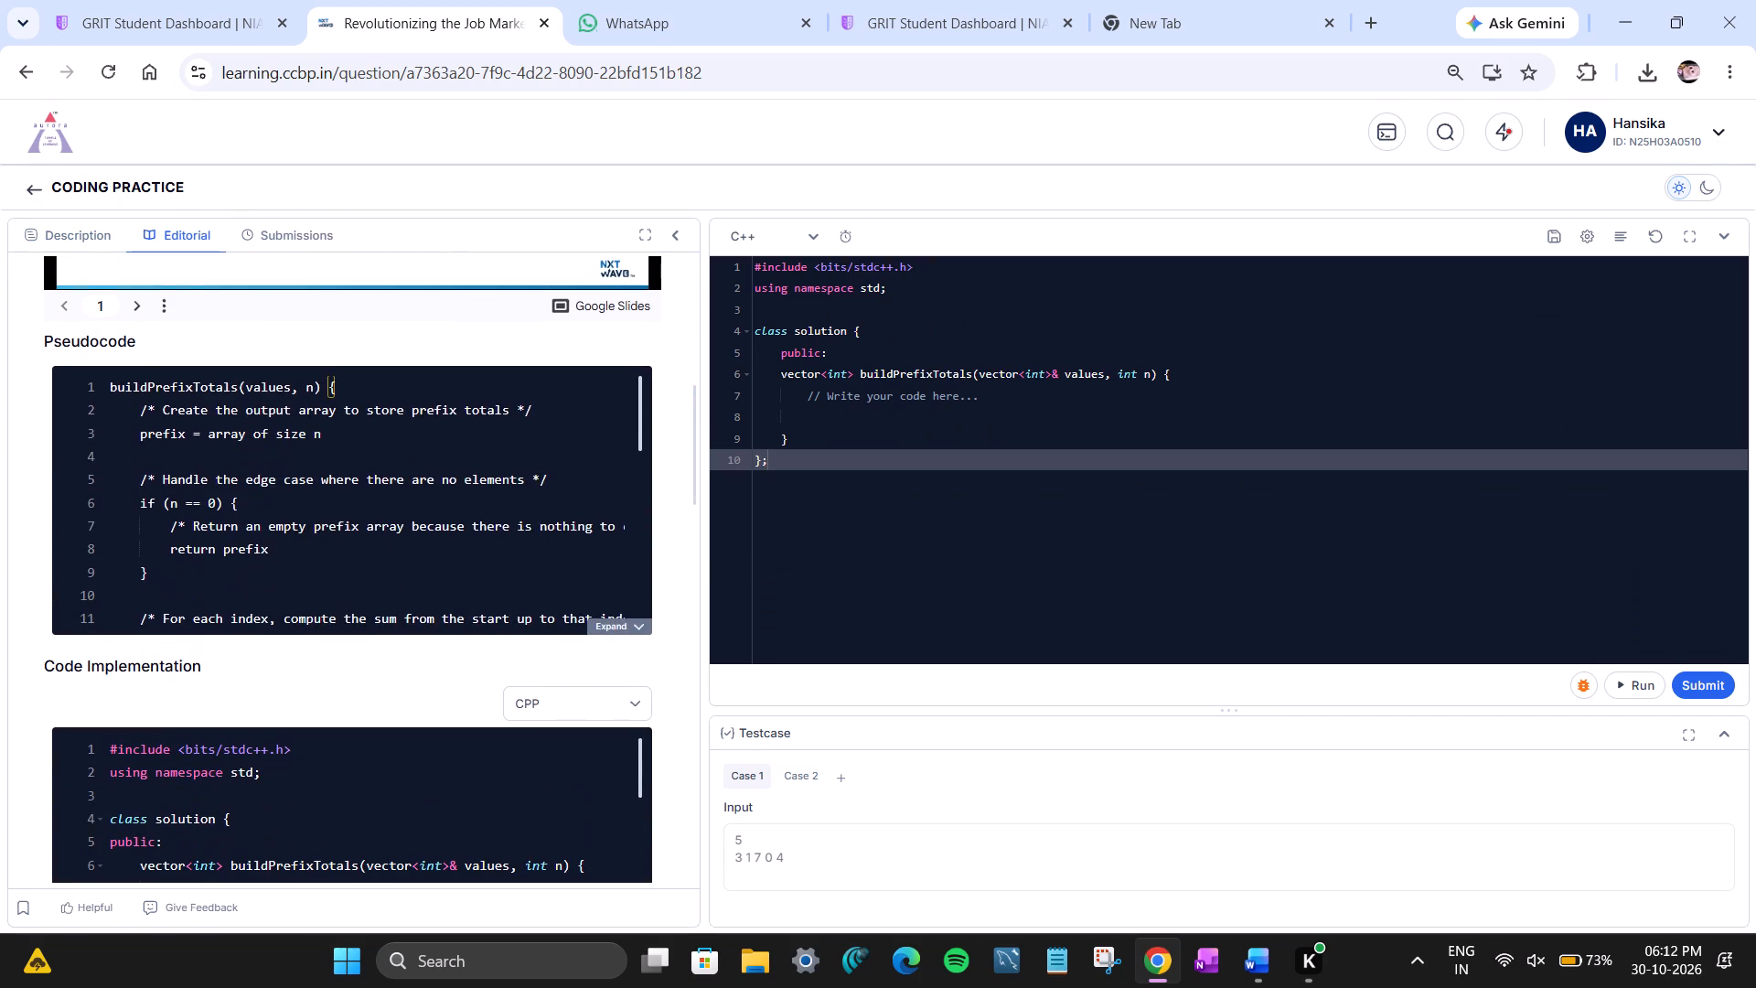
{"action": "scroll", "coordinate": [247, 472], "scroll_direction": "down", "scroll_amount": 13}
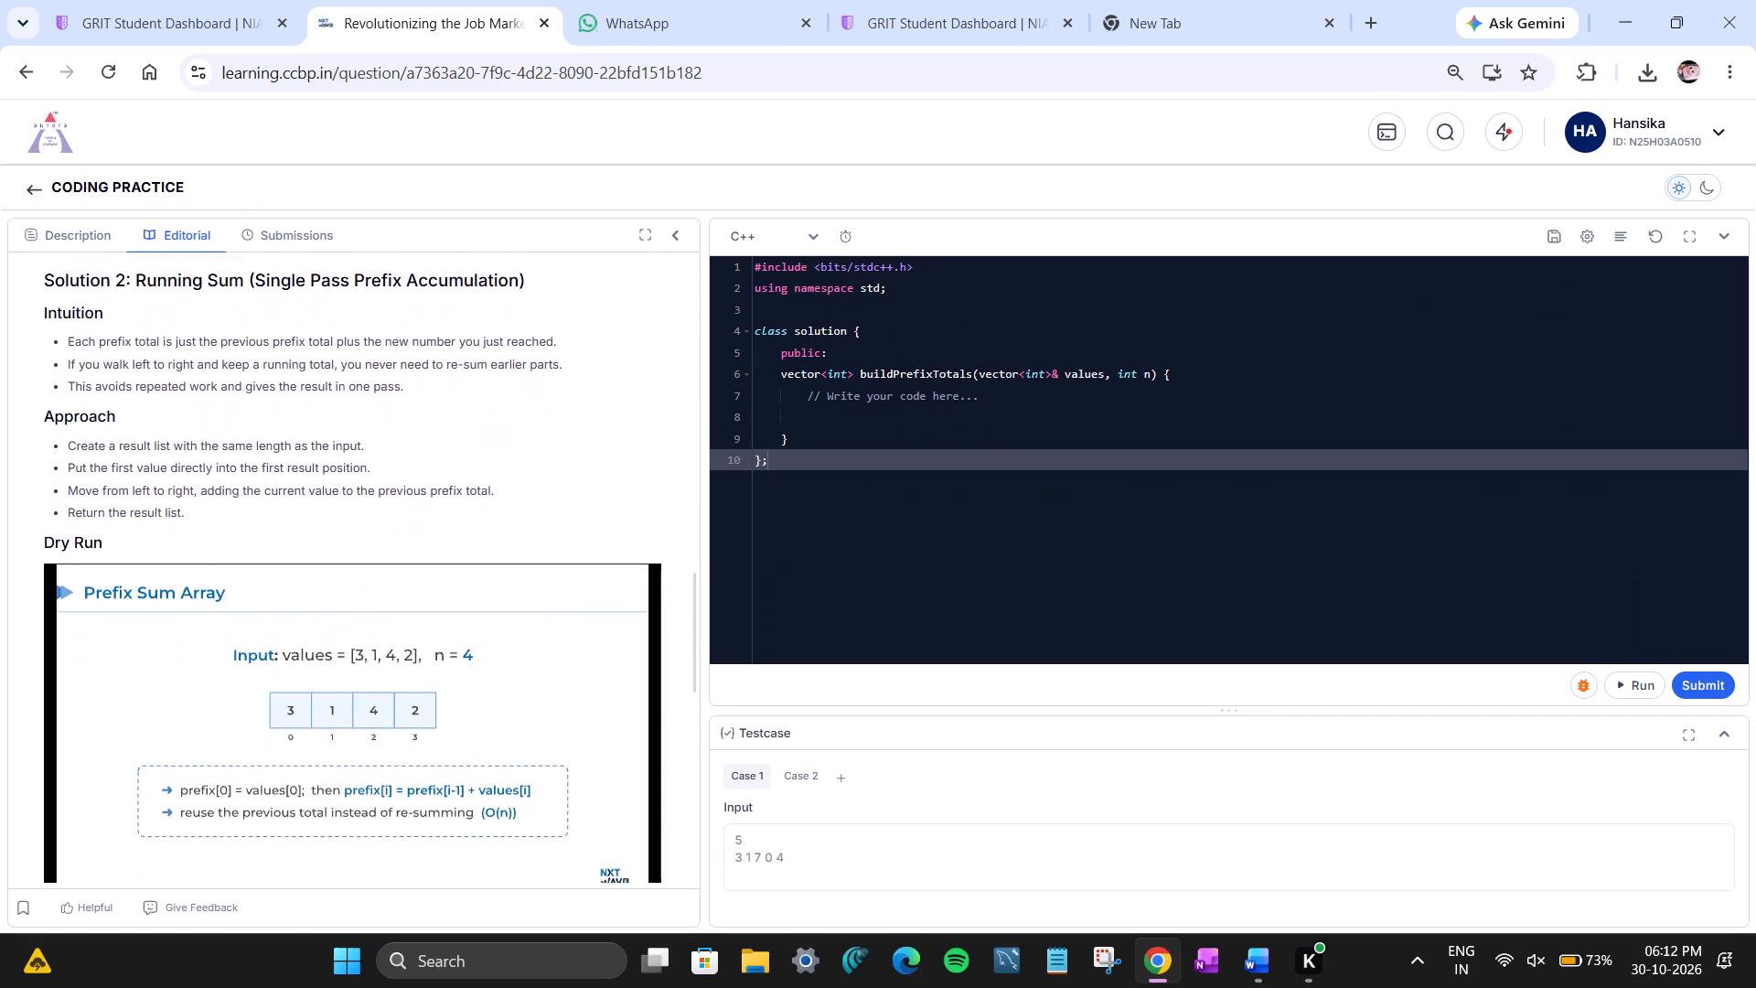
{"action": "scroll", "coordinate": [247, 472], "scroll_direction": "down", "scroll_amount": 15}
{"action": "scroll", "coordinate": [247, 472], "scroll_direction": "up", "scroll_amount": 1}
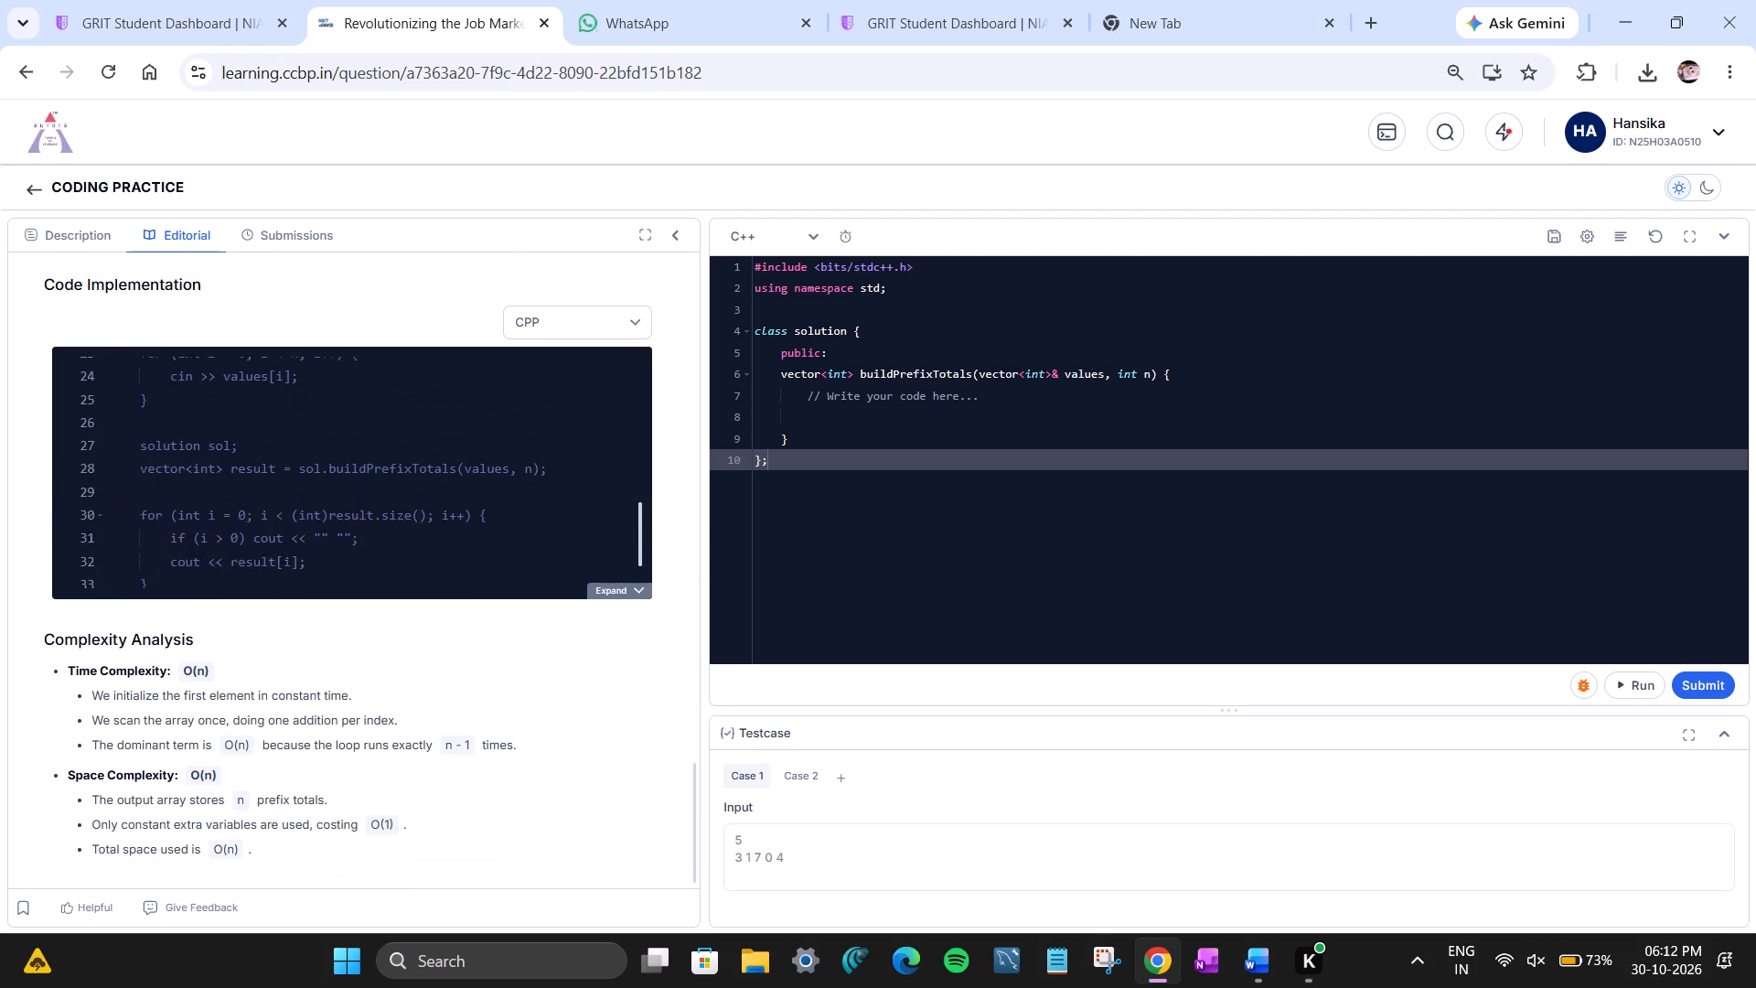
{"action": "scroll", "coordinate": [247, 472], "scroll_direction": "up", "scroll_amount": 1}
{"action": "left_click", "coordinate": [247, 472]}
{"action": "key", "text": "ctrl+a"}
{"action": "key", "text": "ctrl+c"}
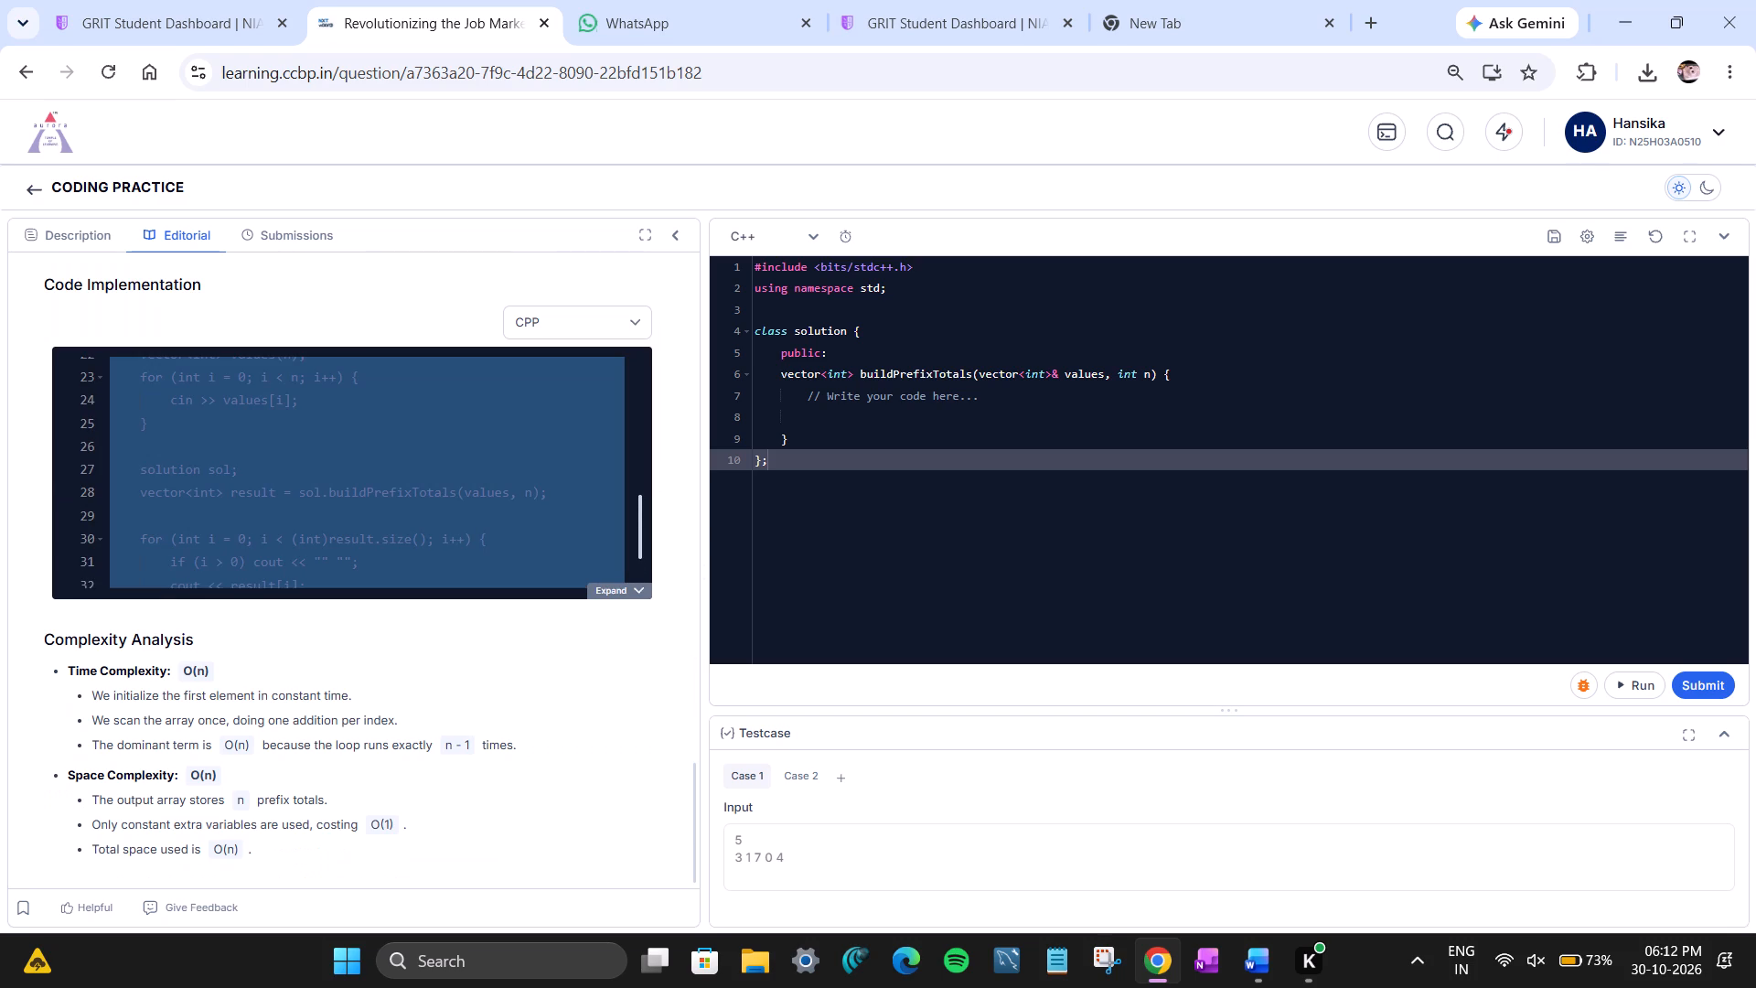
{"action": "left_click", "coordinate": [925, 477]}
{"action": "key", "text": "ctrl+a"}
{"action": "key", "text": "ctrl+v"}
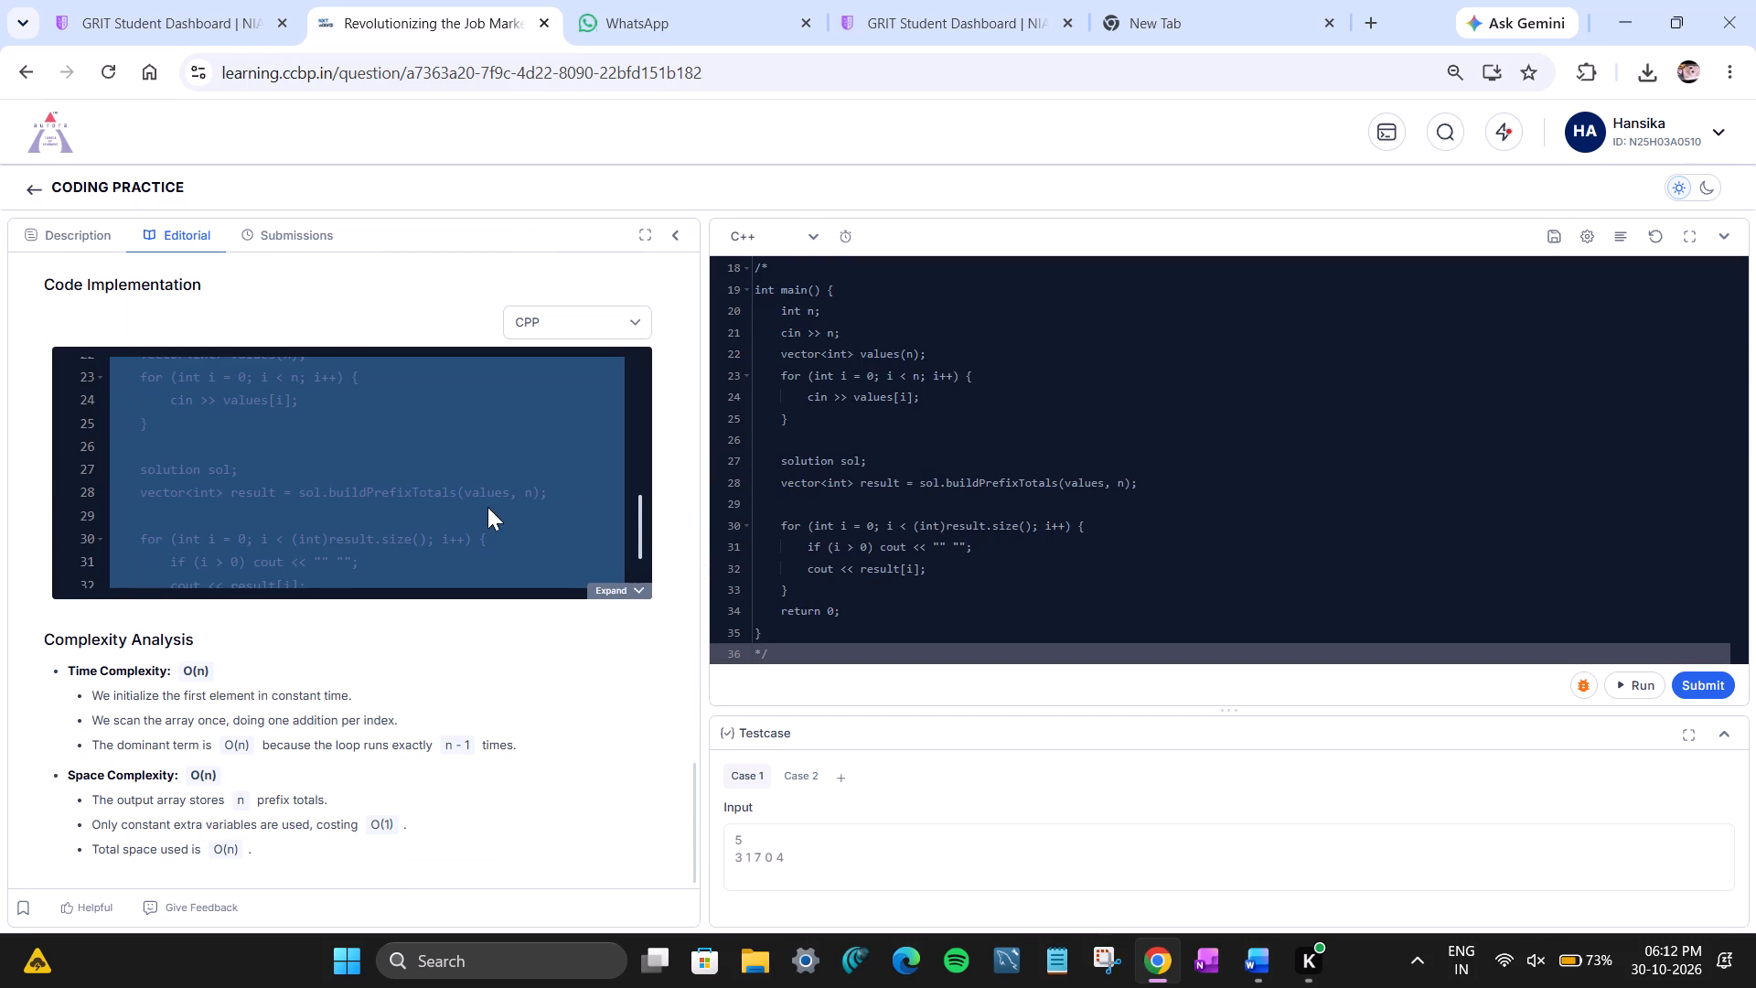
Delete the commented-out main() block from the end of the solution code in the editor.
{"action": "scroll", "coordinate": [487, 507], "scroll_direction": "up", "scroll_amount": 12}
{"action": "scroll", "coordinate": [814, 424], "scroll_direction": "up", "scroll_amount": 1}
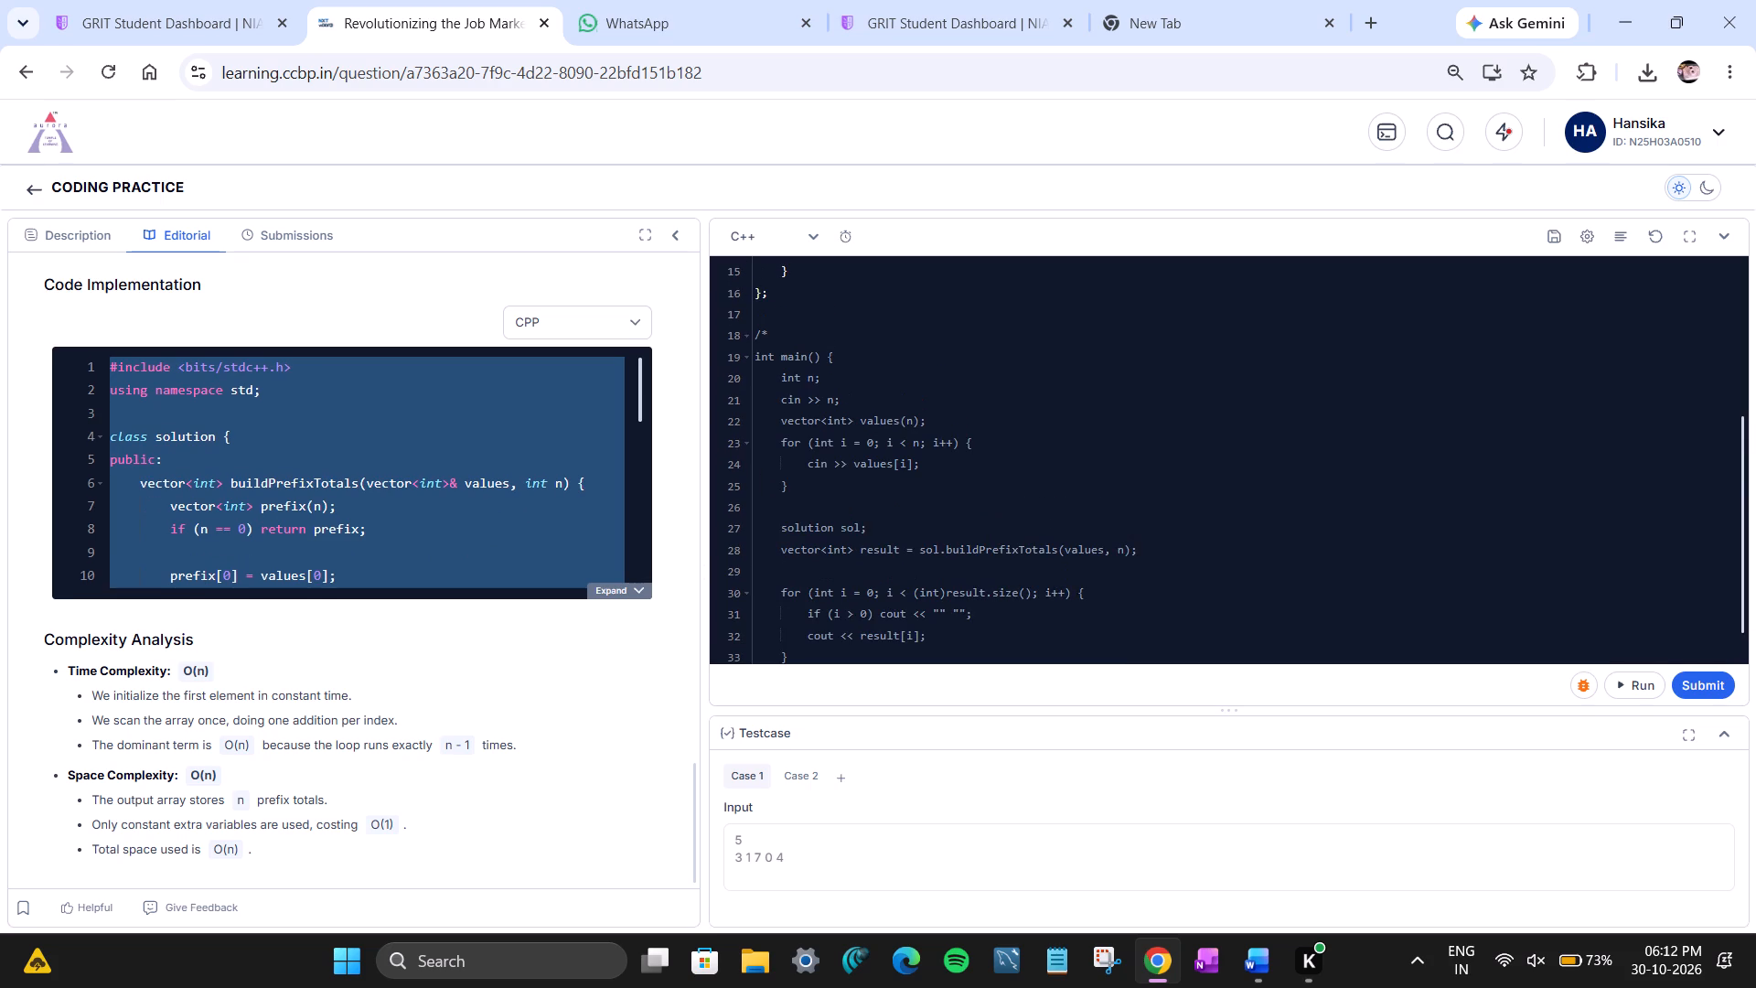
{"action": "left_click_drag", "start_coordinate": [760, 310], "coordinate": [1079, 913]}
{"action": "key", "text": "BackSpace"}
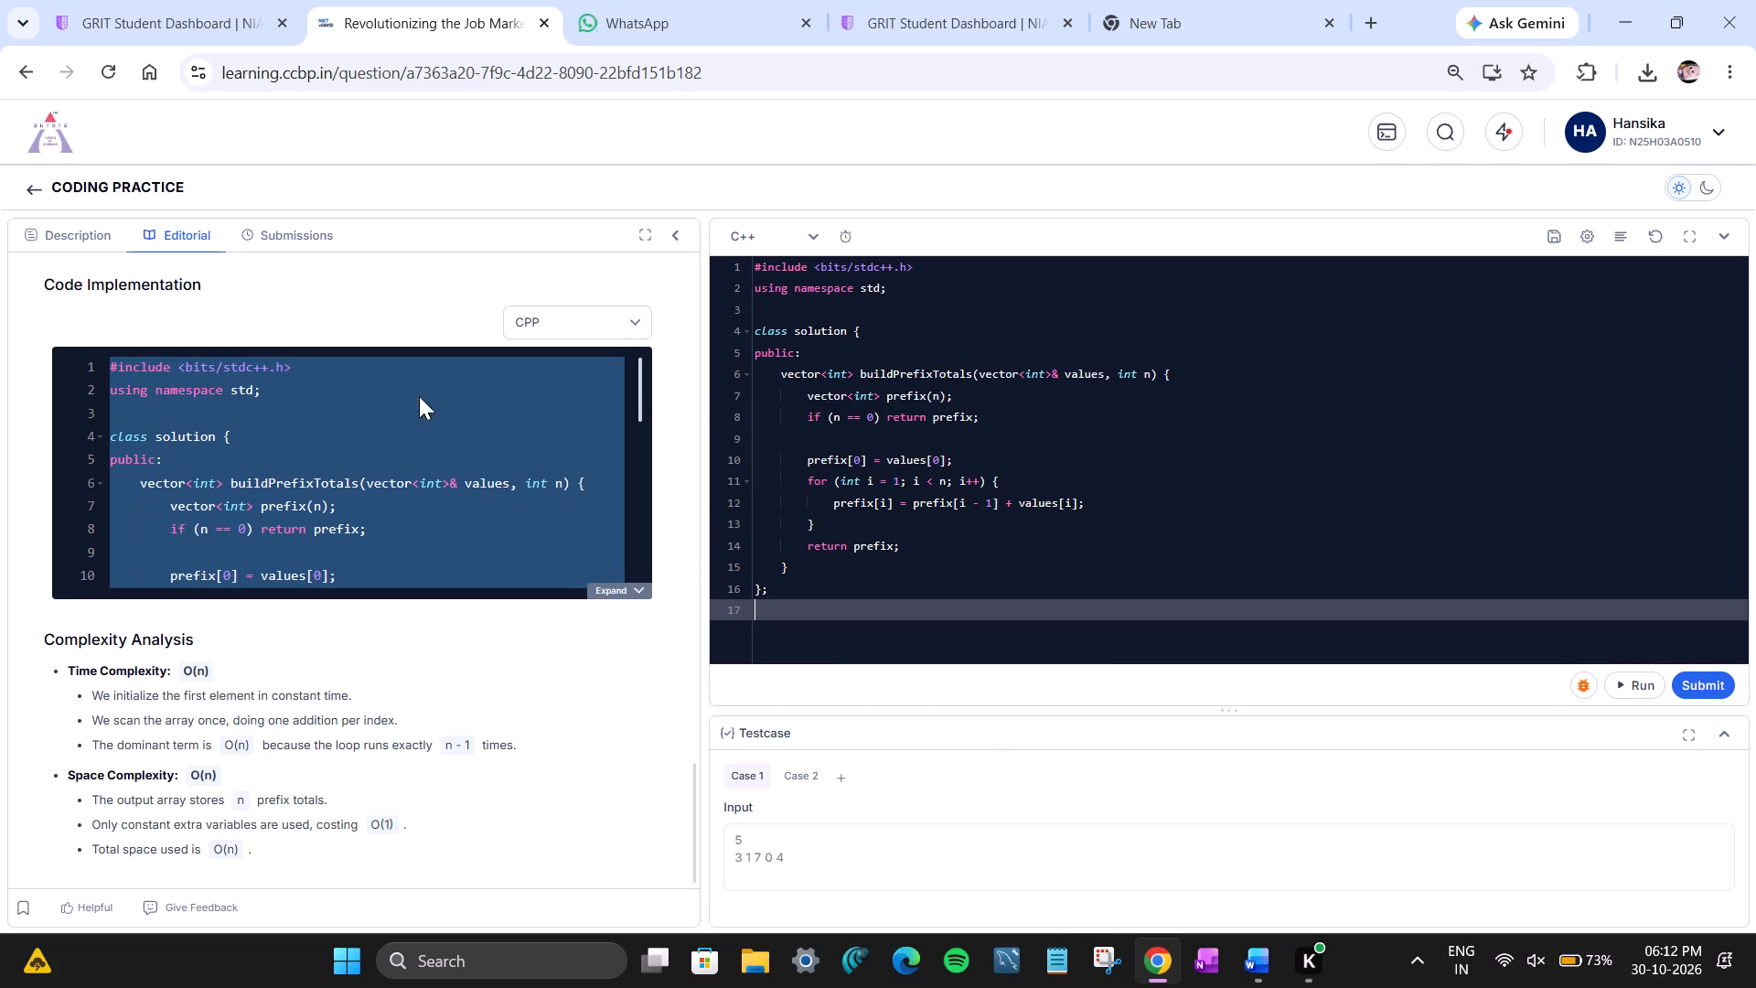
Show the Prefix Sum Array problem description again.
{"action": "left_click", "coordinate": [70, 241]}
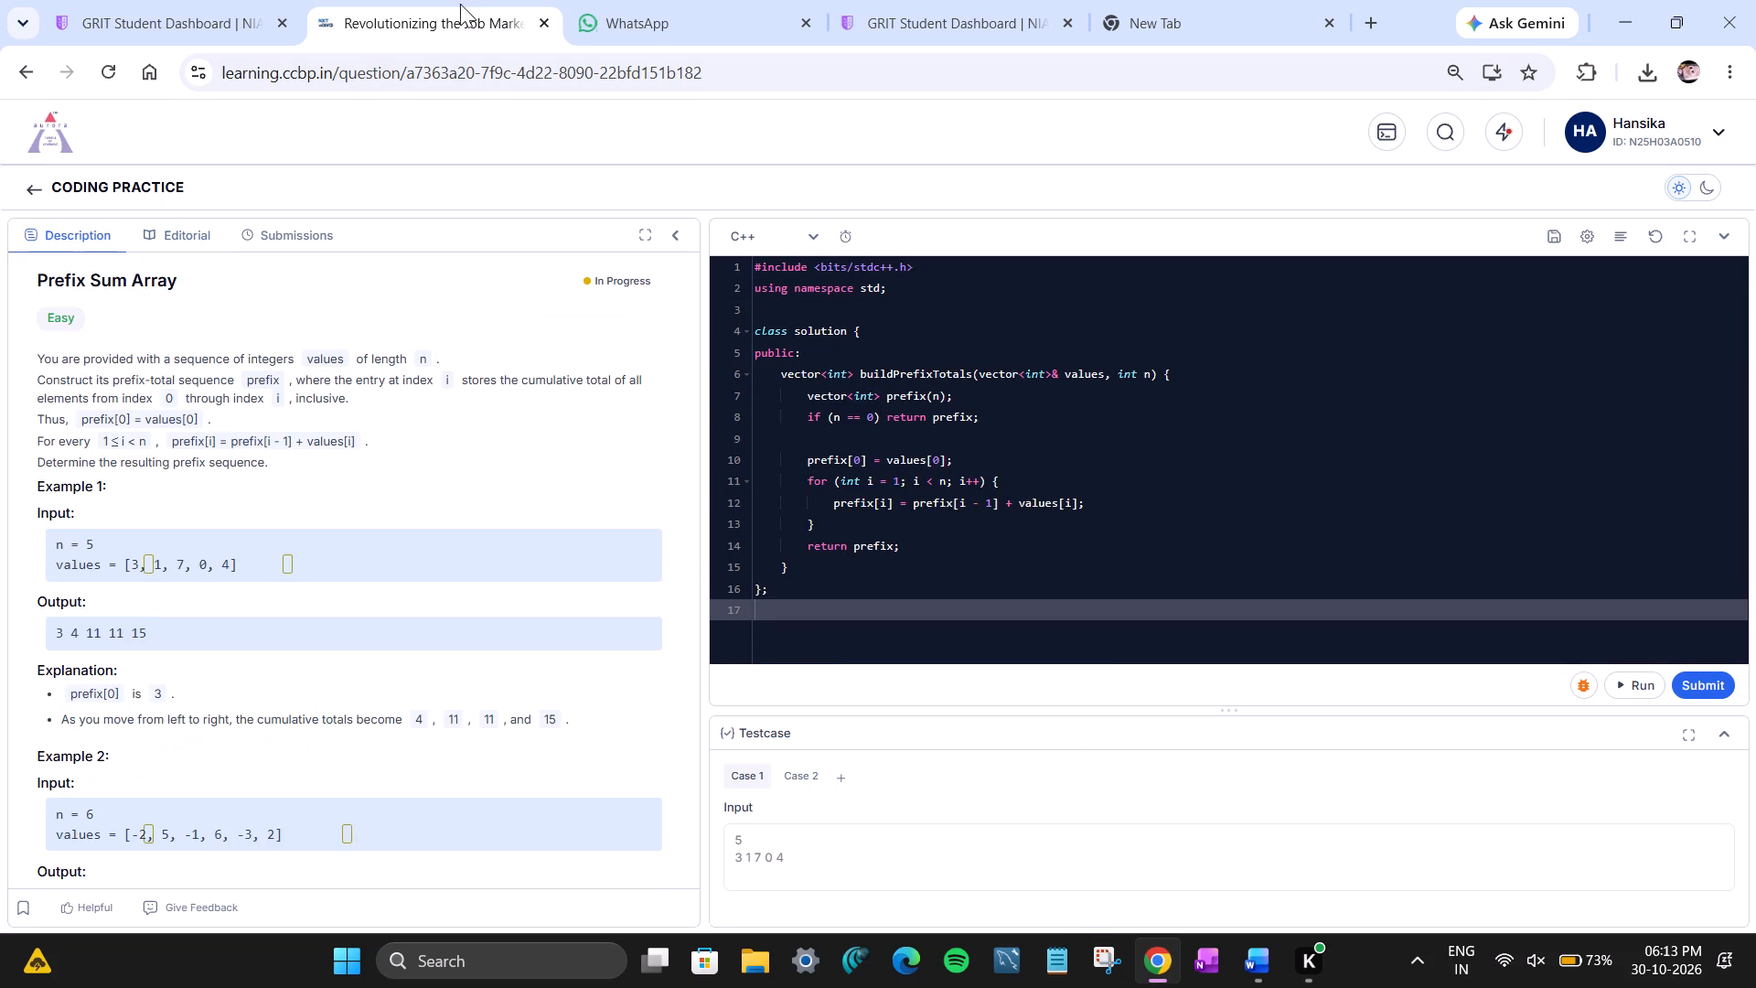
Close both GRIT Student Dashboard tabs, the WhatsApp tab and the New Tab, keeping only the coding practice open.
{"action": "left_click", "coordinate": [285, 22]}
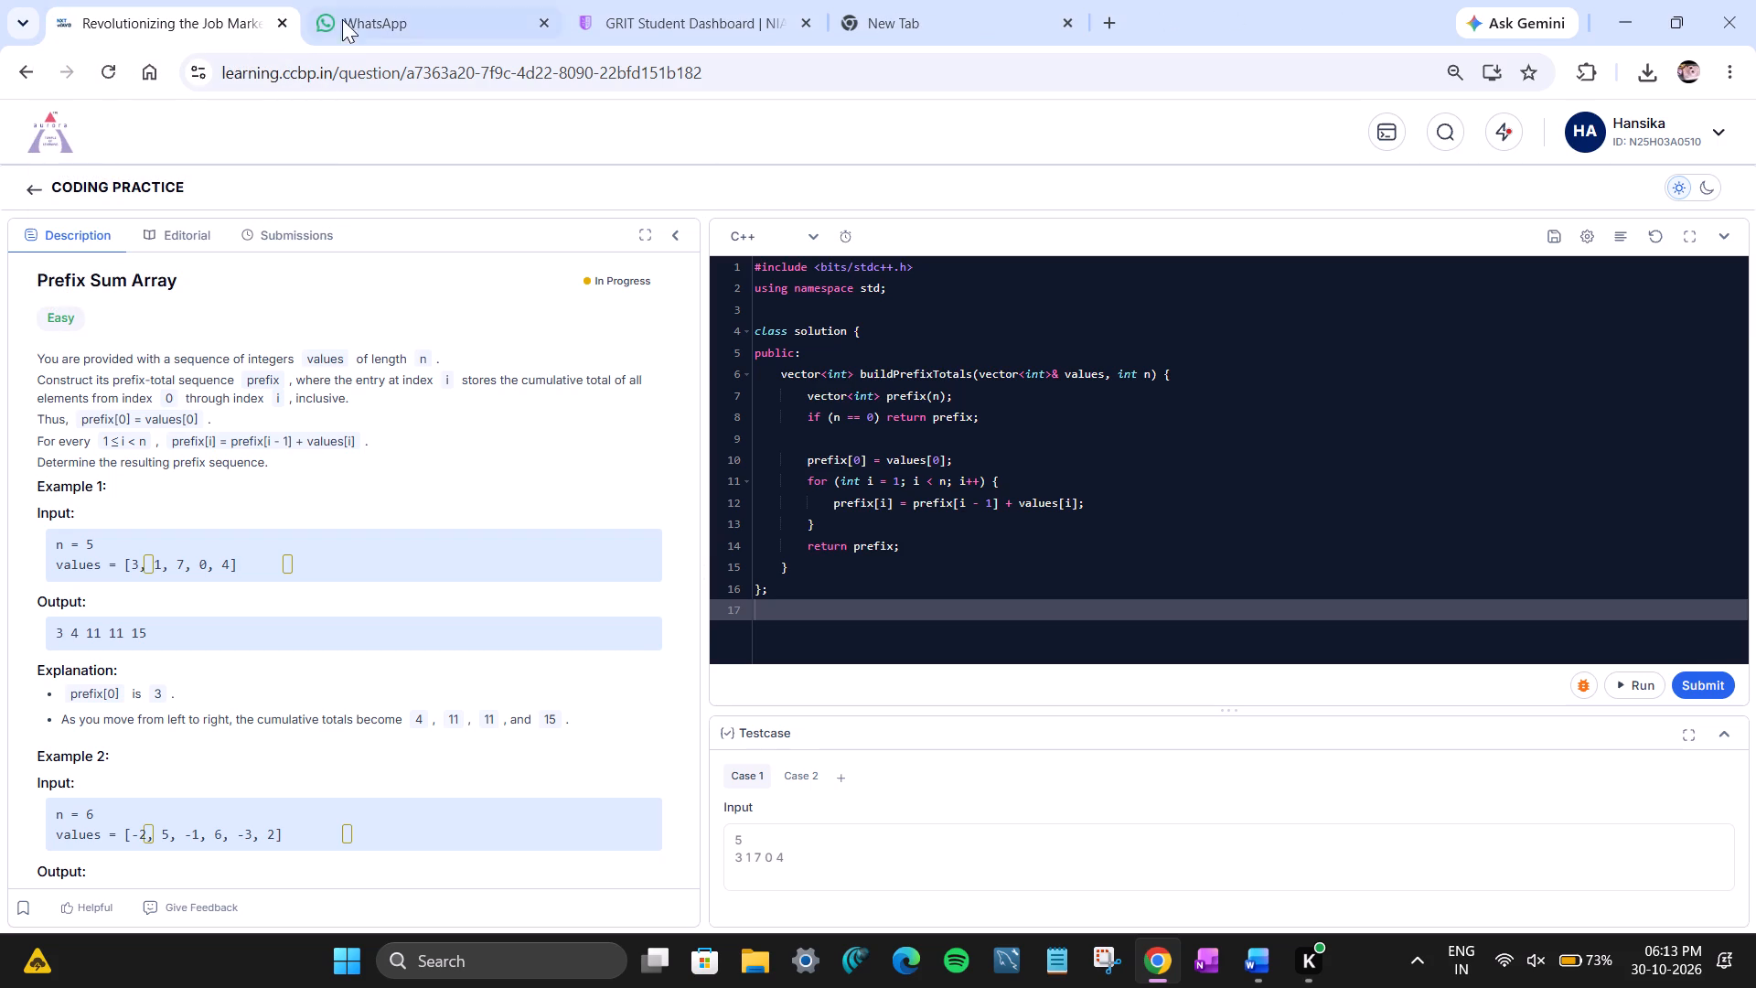
{"action": "left_click", "coordinate": [544, 22]}
{"action": "left_click", "coordinate": [544, 22]}
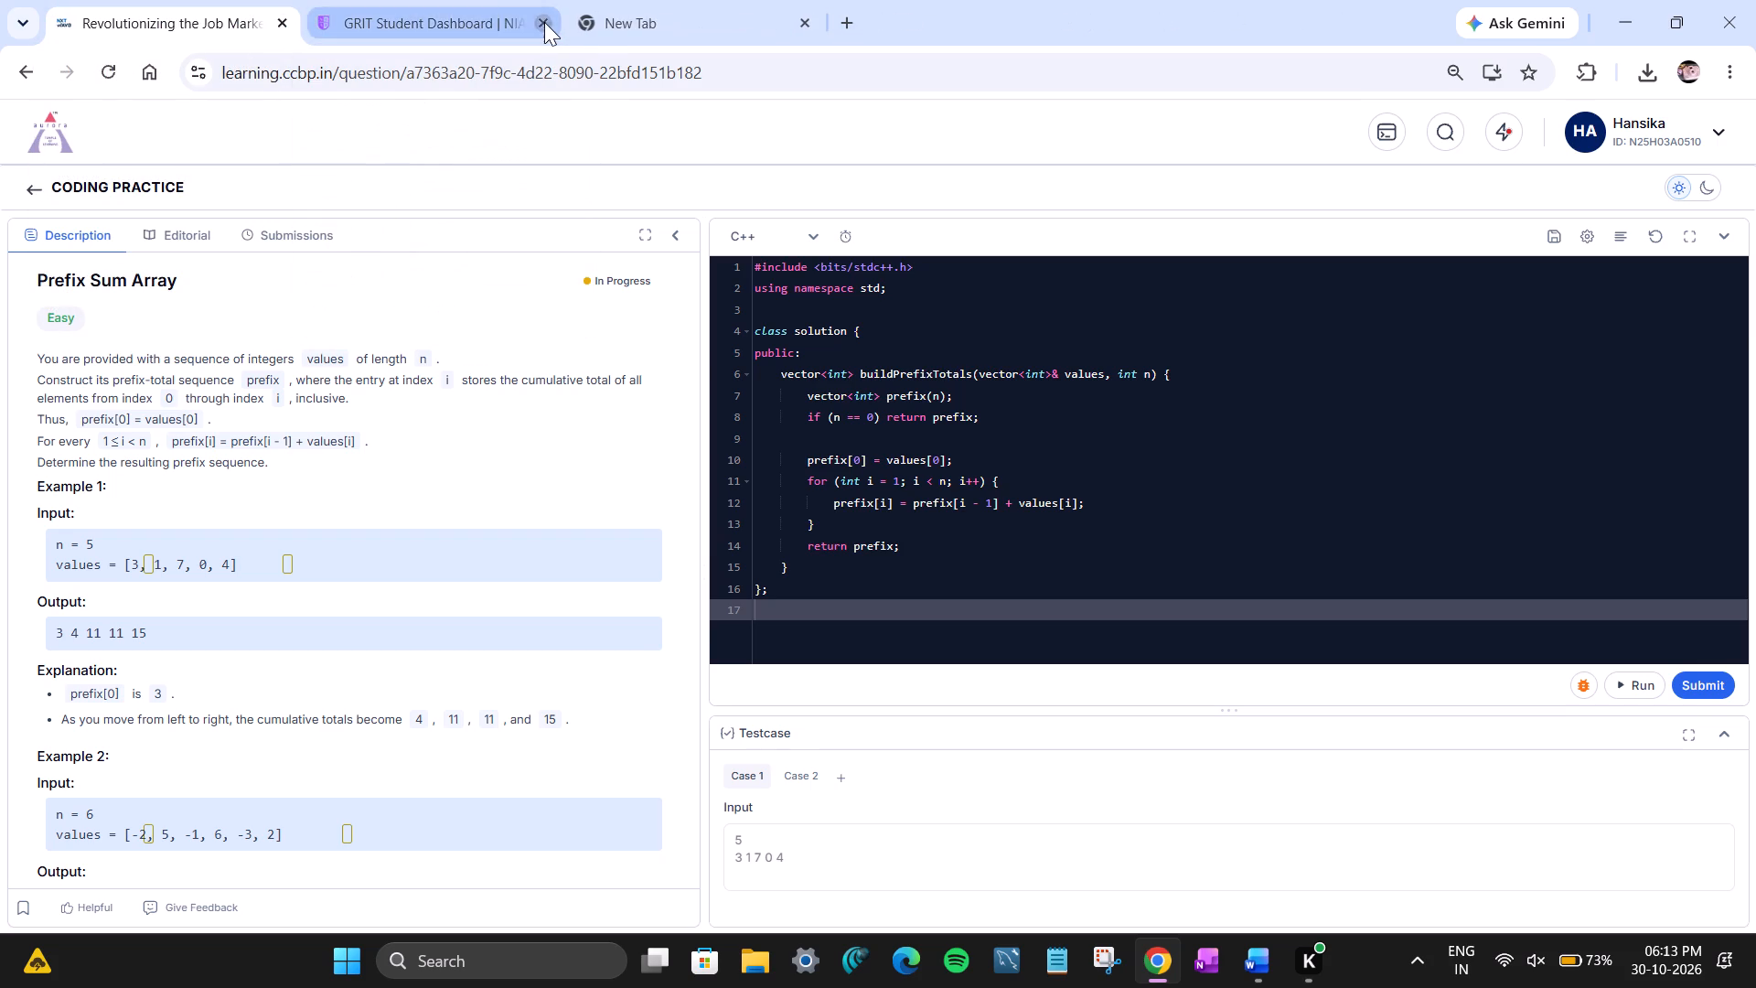
{"action": "left_click", "coordinate": [544, 22]}
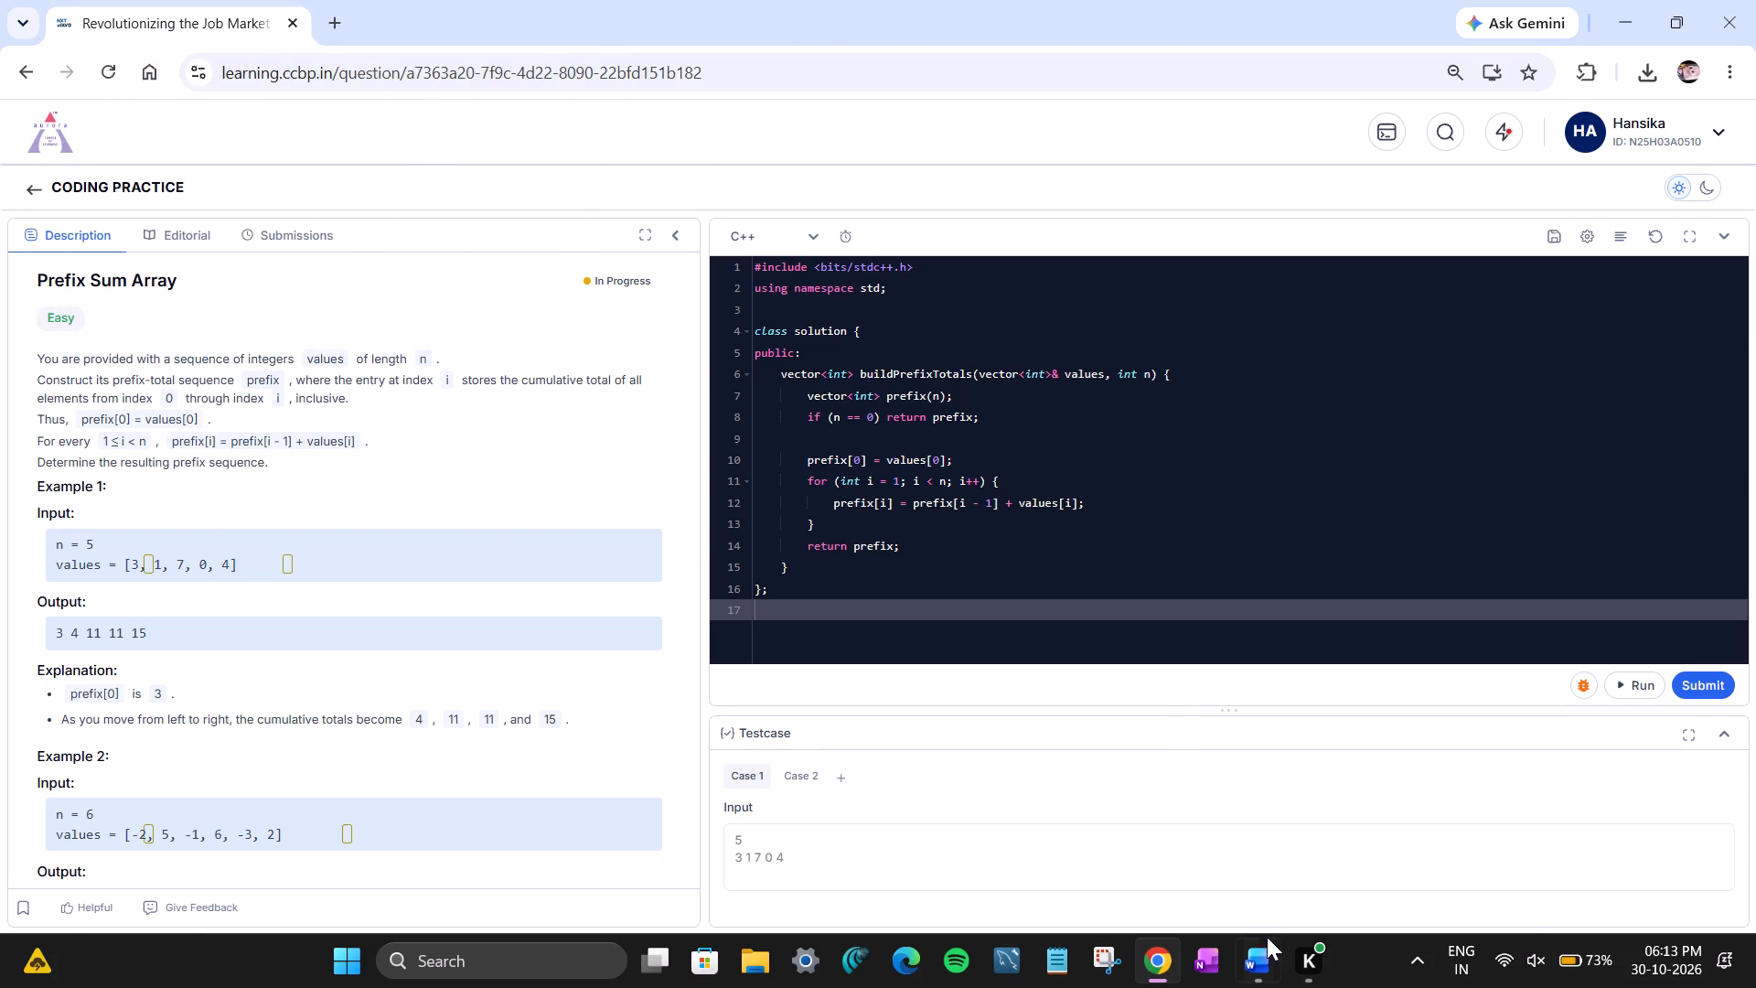
Switch to the lab Report 1 document in Word and enable editing.
{"action": "left_click", "coordinate": [1259, 953]}
{"action": "scroll", "coordinate": [980, 459], "scroll_direction": "up", "scroll_amount": 20}
{"action": "scroll", "coordinate": [980, 459], "scroll_direction": "up", "scroll_amount": 7}
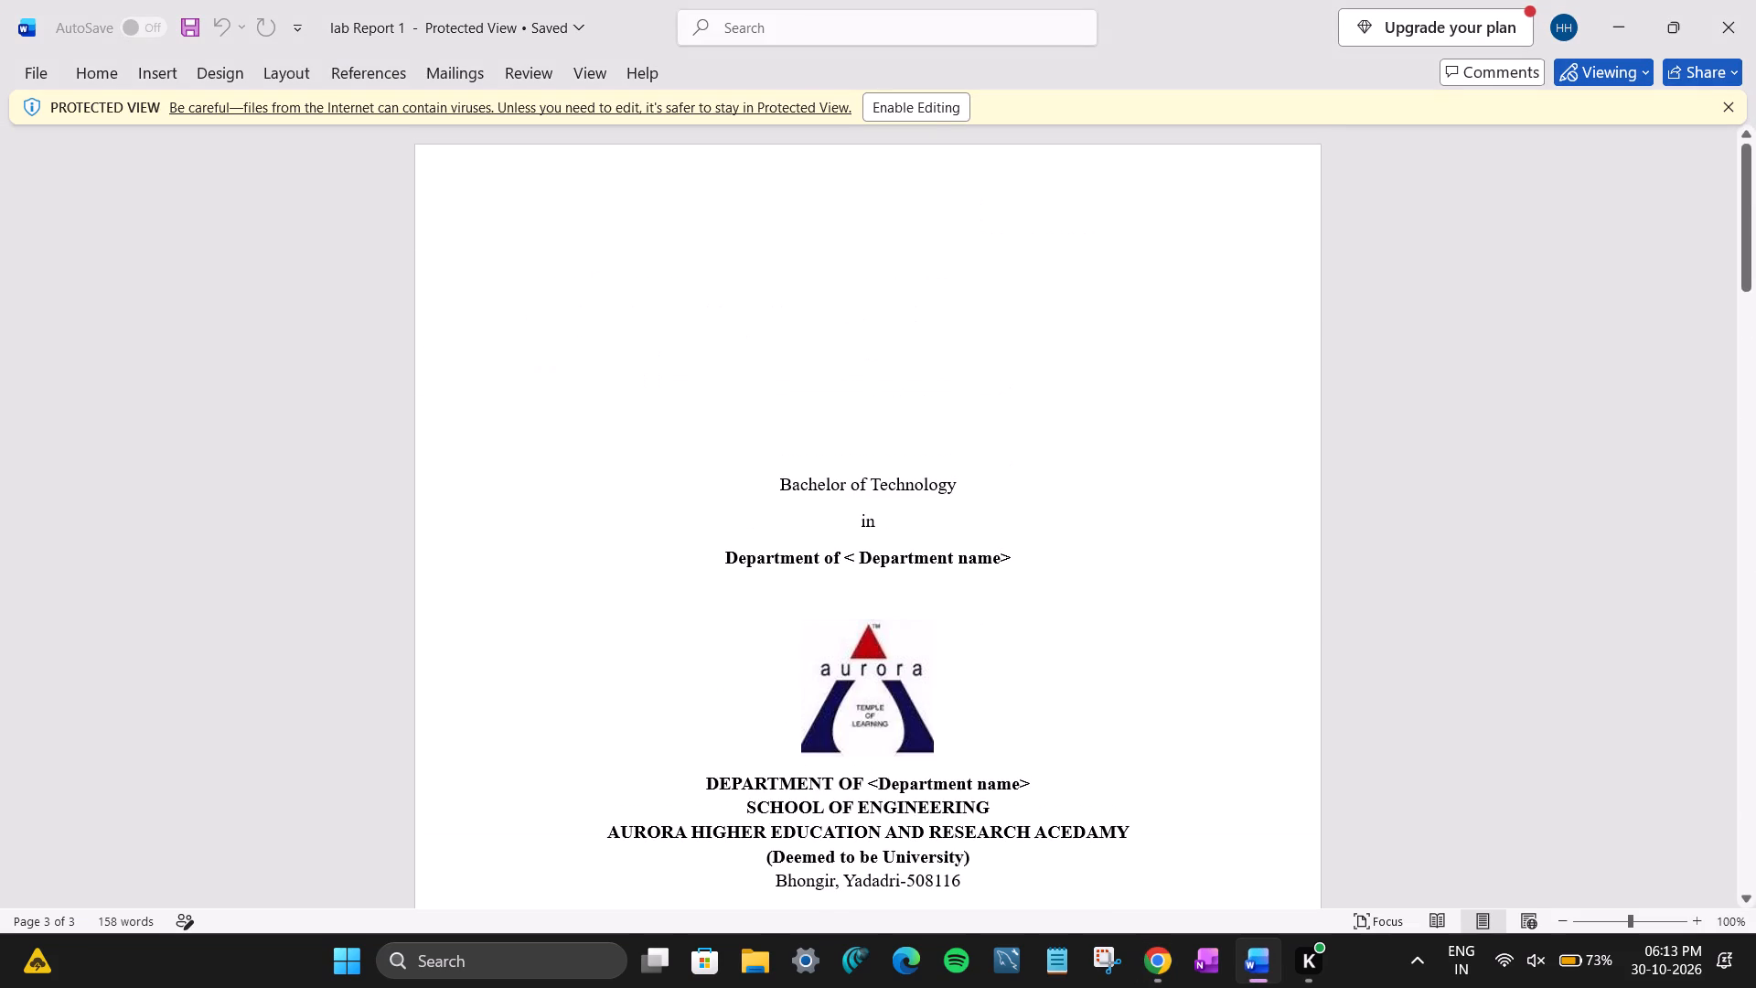
{"action": "left_click", "coordinate": [925, 119]}
Replace the "< Department name>" placeholder above the cover page logo with "CSE - AIDE".
{"action": "scroll", "coordinate": [1027, 521], "scroll_direction": "down", "scroll_amount": 1}
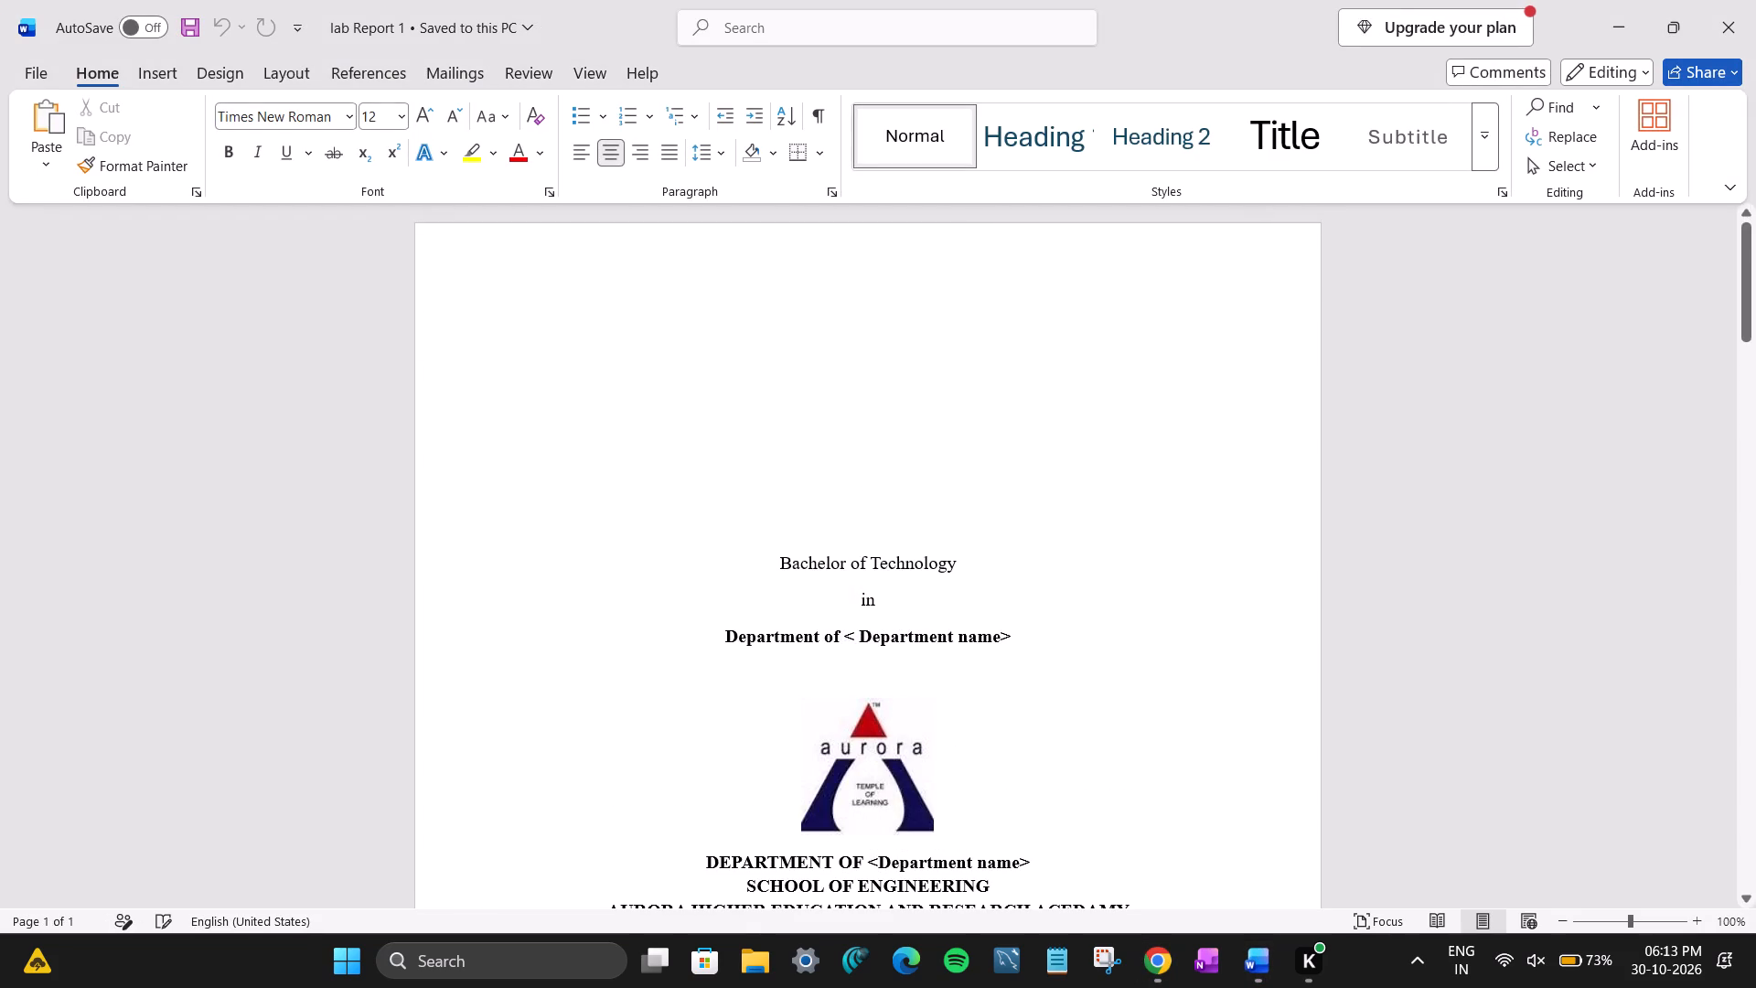
{"action": "scroll", "coordinate": [1027, 521], "scroll_direction": "down", "scroll_amount": 1}
{"action": "left_click", "coordinate": [1023, 460]}
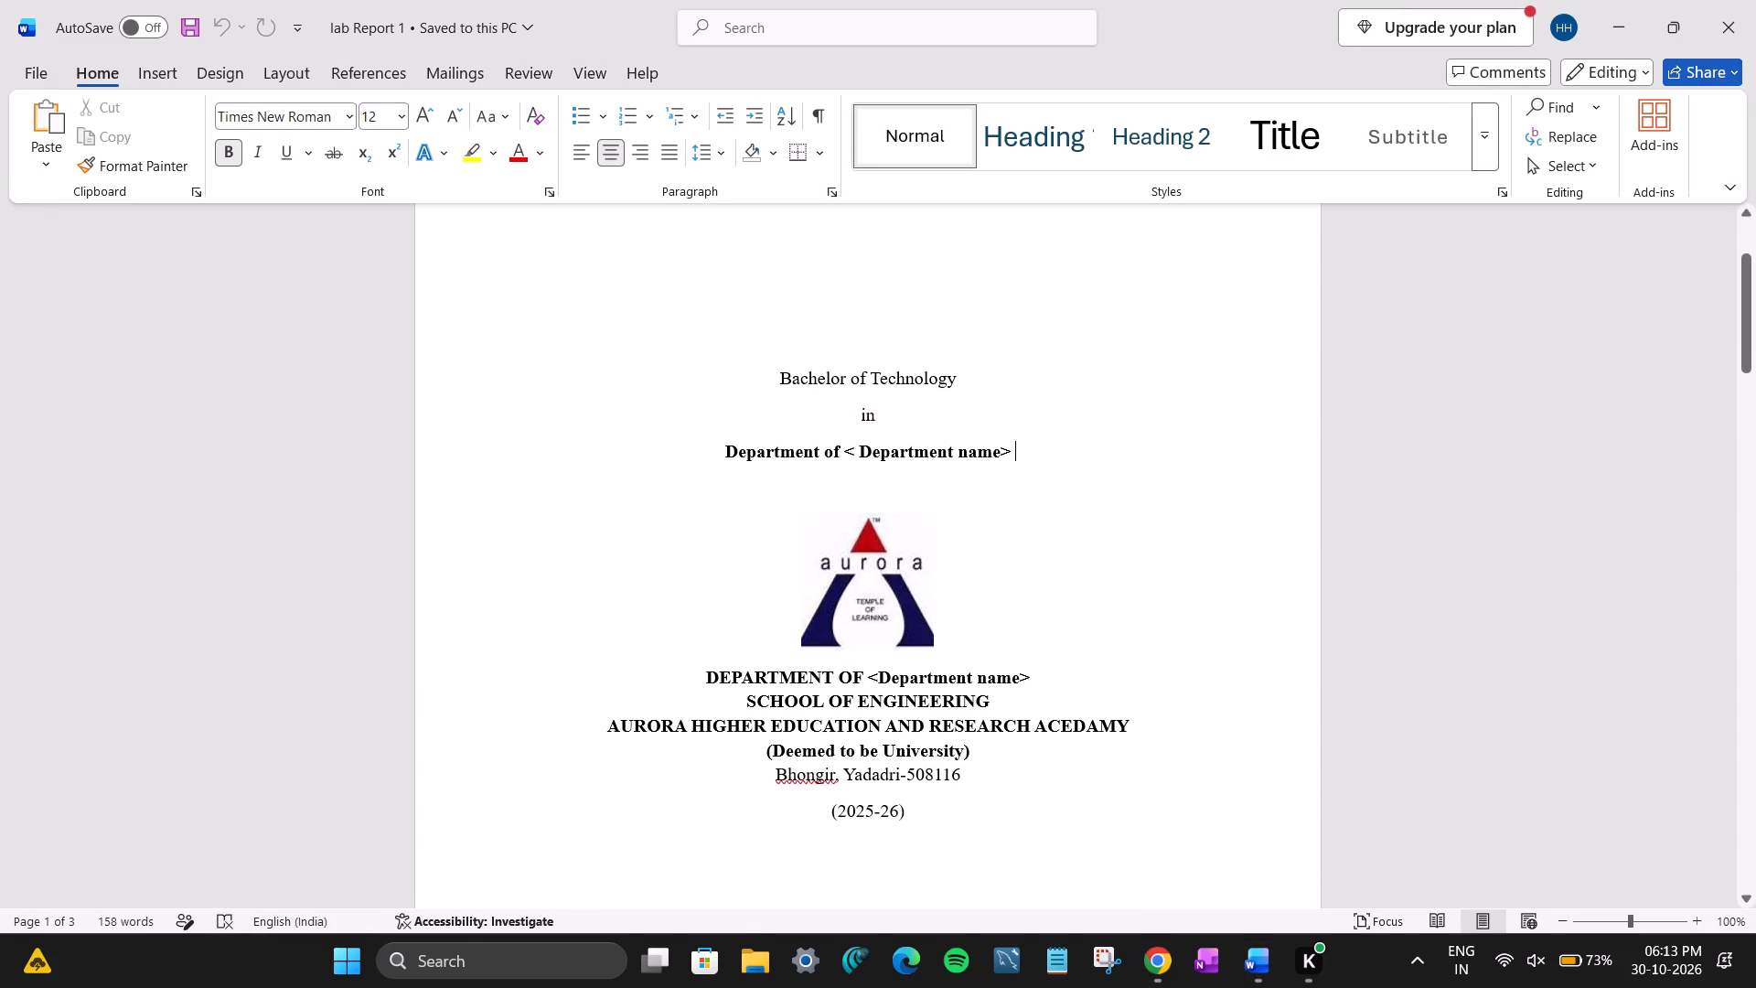
{"action": "key", "text": "BackSpace"}
{"action": "key", "text": "BackSpace"}
{"action": "key", "text": "BackSpace"}
{"action": "key", "text": "BackSpace"}
{"action": "key", "text": "BackSpace"}
{"action": "key", "text": "BackSpace"}
{"action": "key", "text": "BackSpace"}
{"action": "key", "text": "BackSpace"}
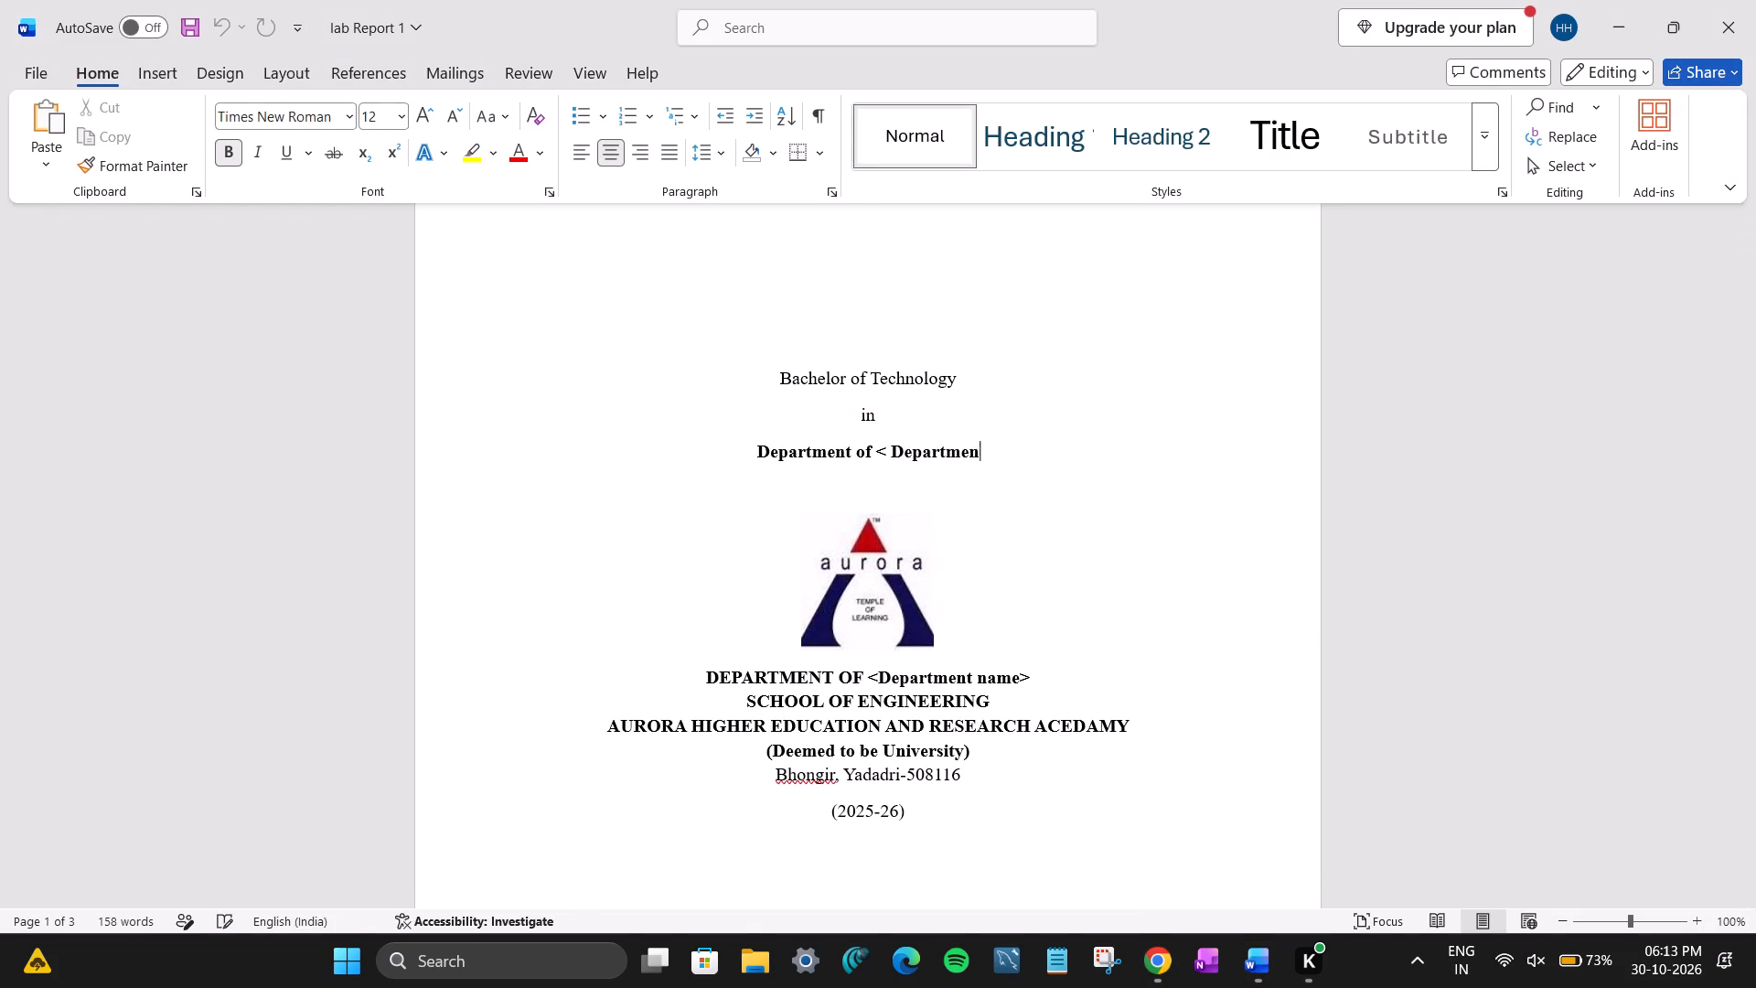
{"action": "key", "text": "BackSpace"}
{"action": "key", "text": "BackSpace"}
{"action": "key", "text": "BackSpace"}
{"action": "key", "text": "BackSpace"}
{"action": "key", "text": "BackSpace"}
{"action": "key", "text": "BackSpace"}
{"action": "key", "text": "BackSpace"}
{"action": "key", "text": "BackSpace"}
{"action": "key", "text": "BackSpace"}
{"action": "key", "text": "BackSpace"}
{"action": "key", "text": "BackSpace"}
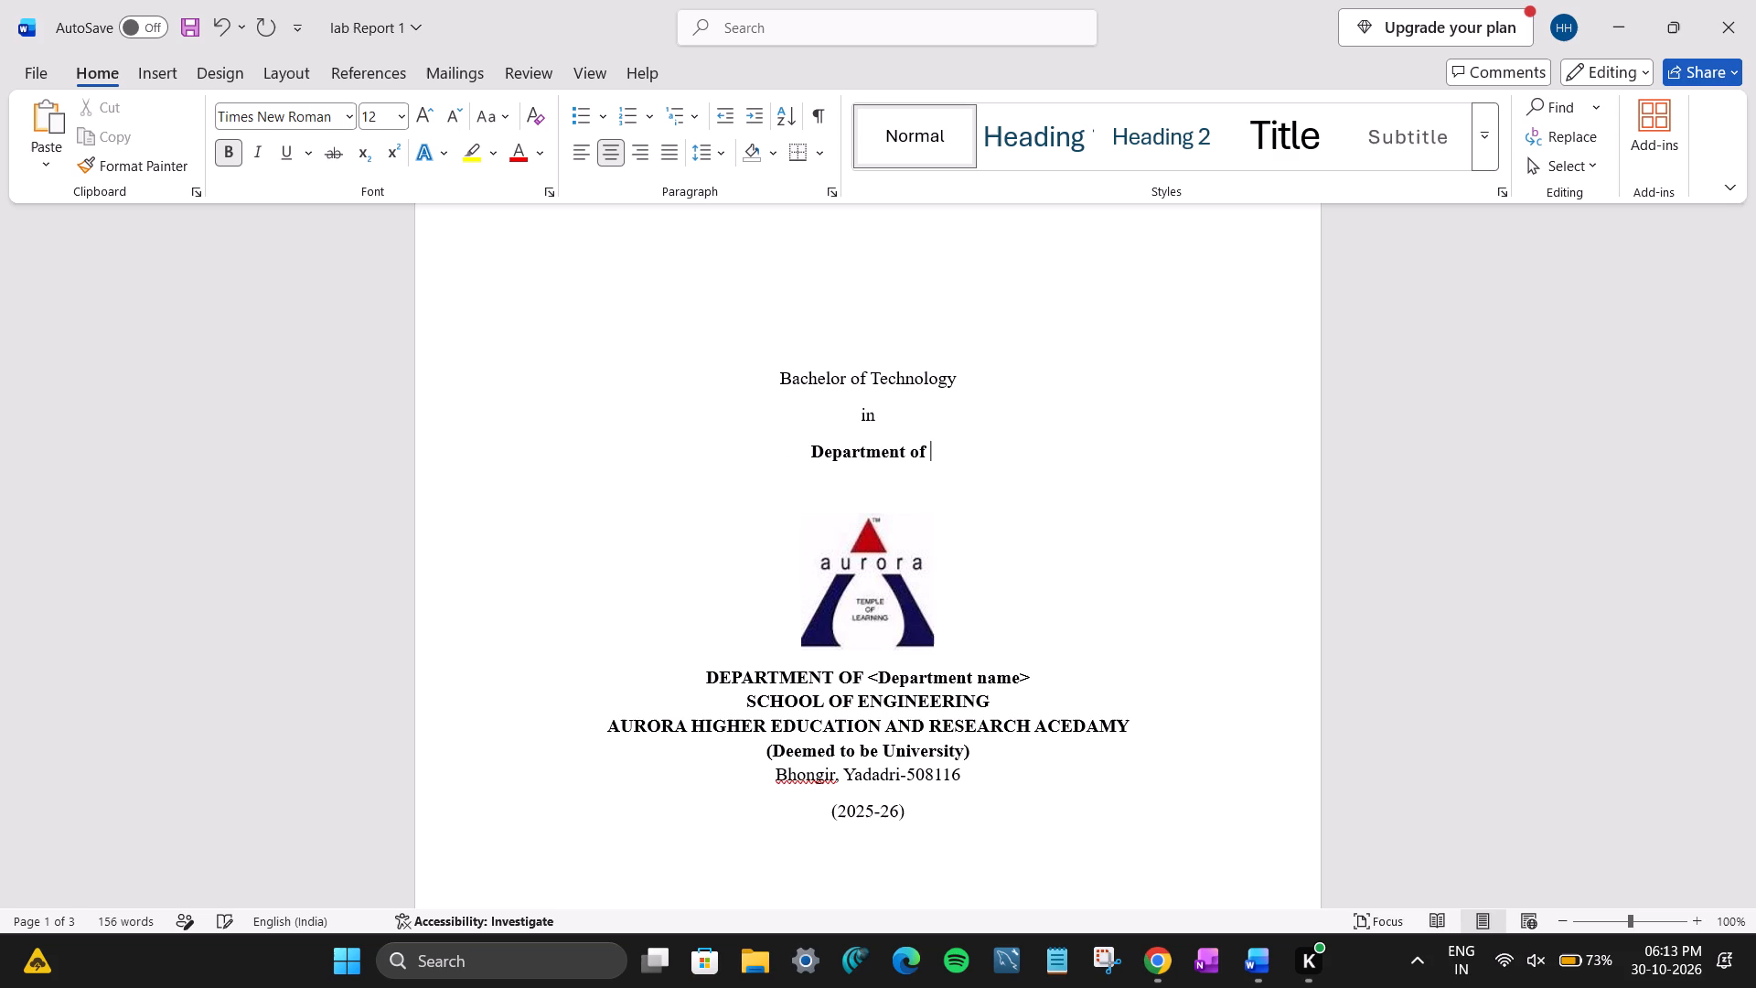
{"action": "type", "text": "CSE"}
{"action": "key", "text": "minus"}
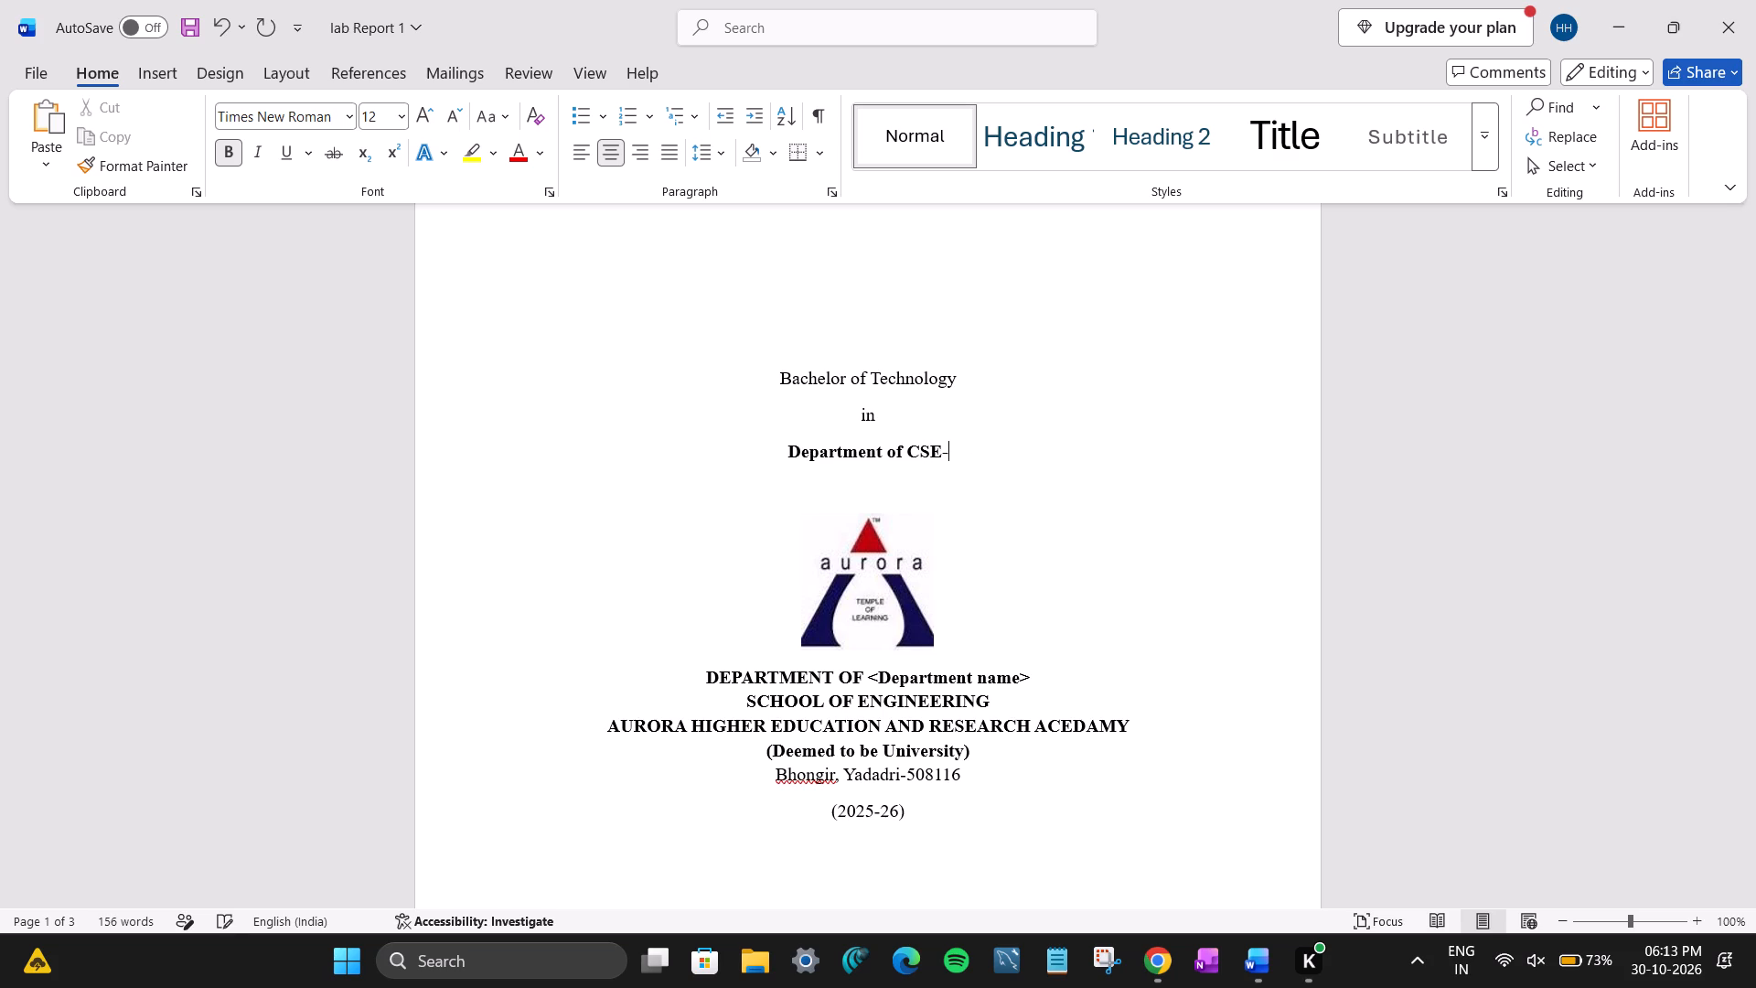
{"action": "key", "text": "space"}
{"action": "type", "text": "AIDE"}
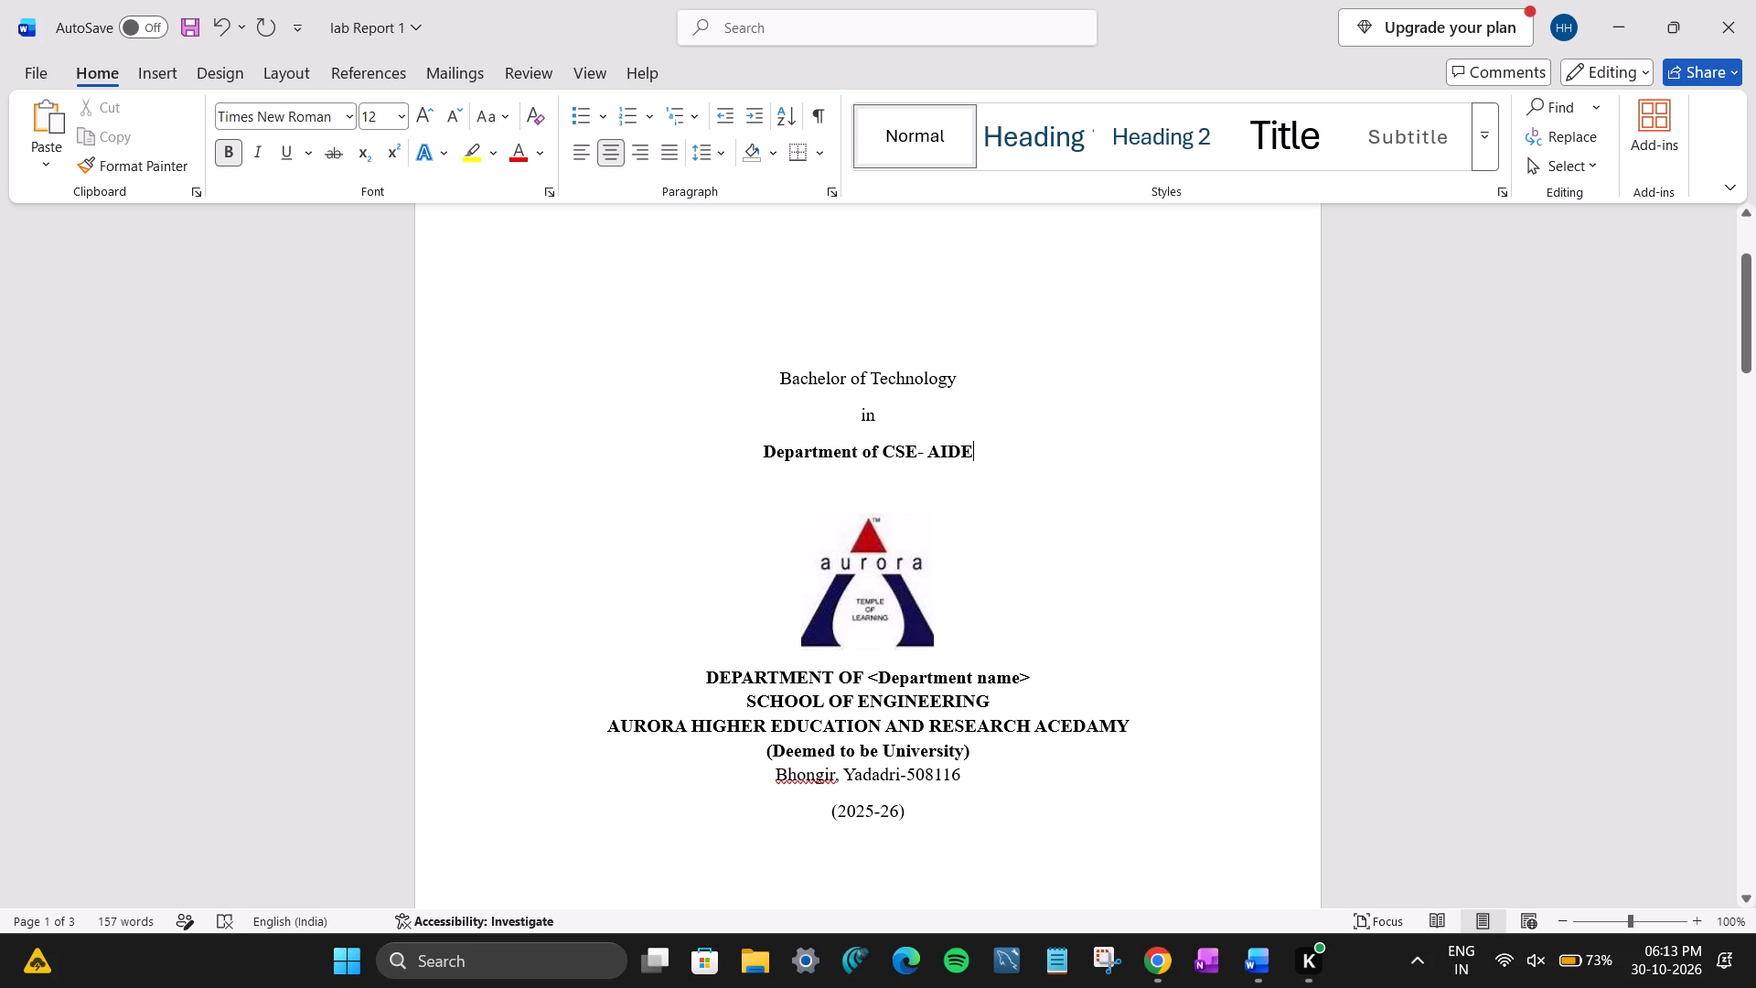
{"action": "left_click", "coordinate": [918, 454]}
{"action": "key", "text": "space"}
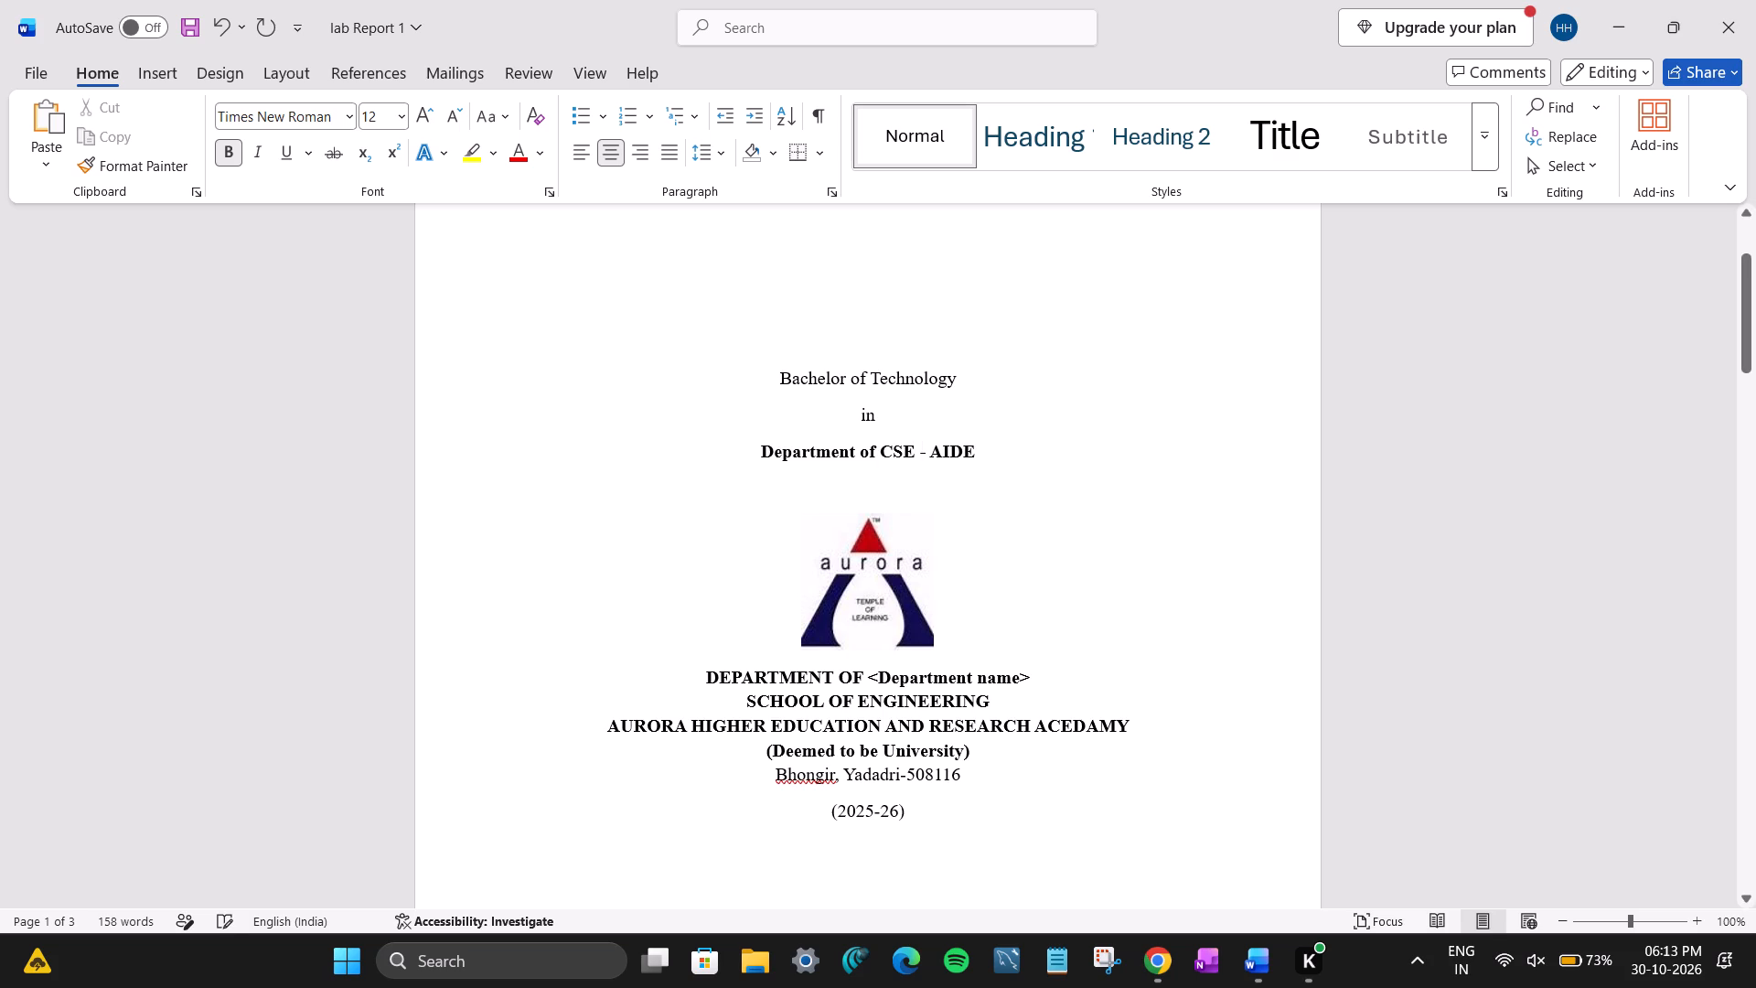
Replace the "<Department name>" placeholder in the department line below the cover page logo with "CSE - AIDE".
{"action": "scroll", "coordinate": [941, 562], "scroll_direction": "down", "scroll_amount": 1}
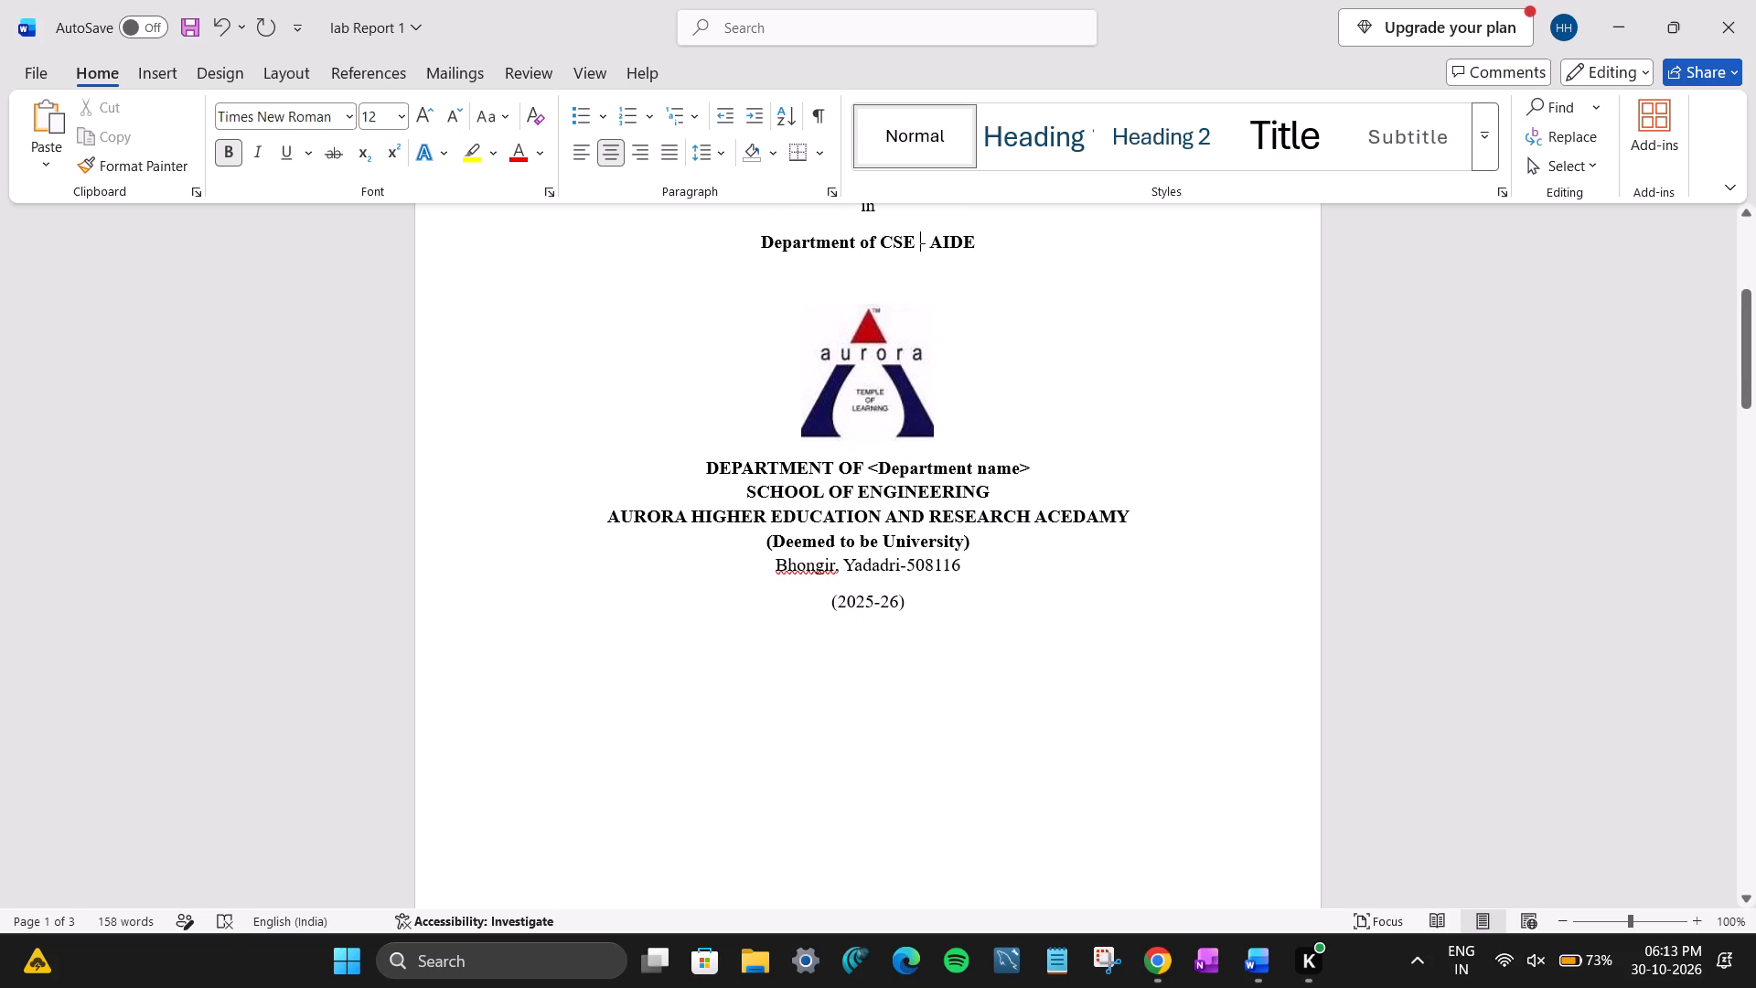
{"action": "left_click", "coordinate": [1037, 473]}
{"action": "key", "text": "BackSpace"}
{"action": "key", "text": "BackSpace"}
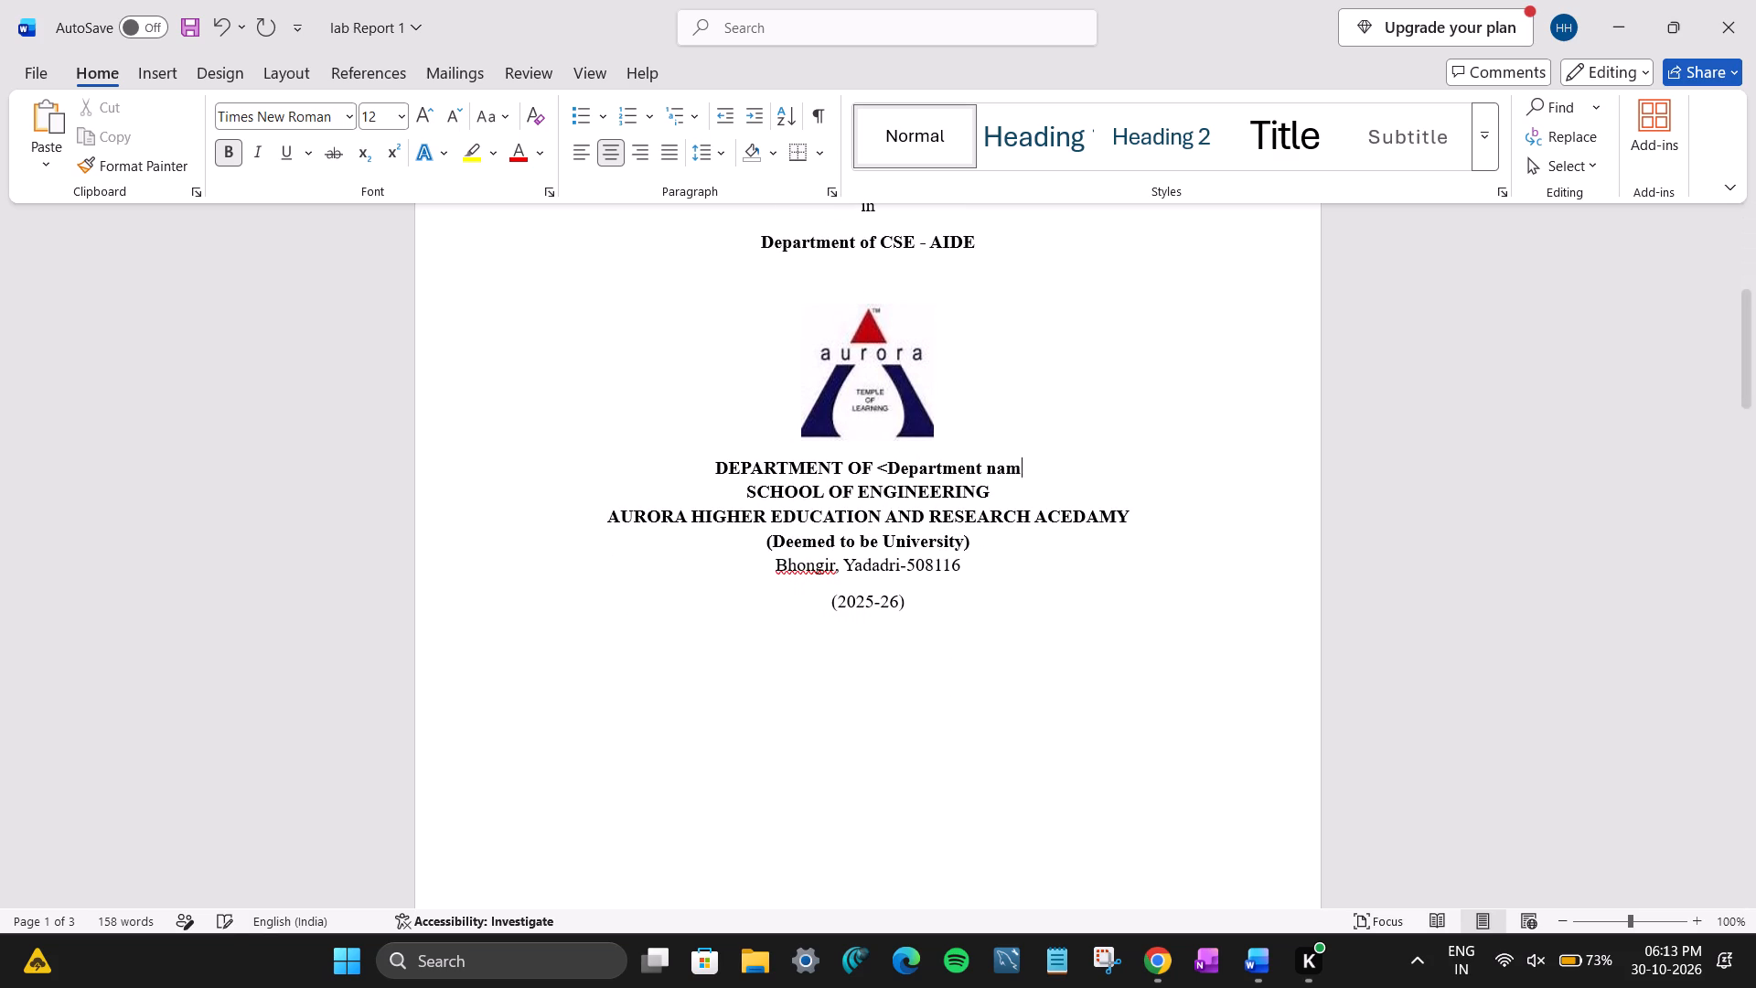
{"action": "key", "text": "BackSpace"}
{"action": "key", "text": "BackSpace"}
{"action": "key", "text": "BackSpace"}
{"action": "key", "text": "BackSpace"}
{"action": "key", "text": "BackSpace"}
{"action": "key", "text": "BackSpace"}
{"action": "key", "text": "BackSpace"}
{"action": "key", "text": "BackSpace"}
{"action": "key", "text": "BackSpace"}
{"action": "key", "text": "BackSpace"}
{"action": "key", "text": "BackSpace"}
{"action": "key", "text": "BackSpace"}
{"action": "key", "text": "BackSpace"}
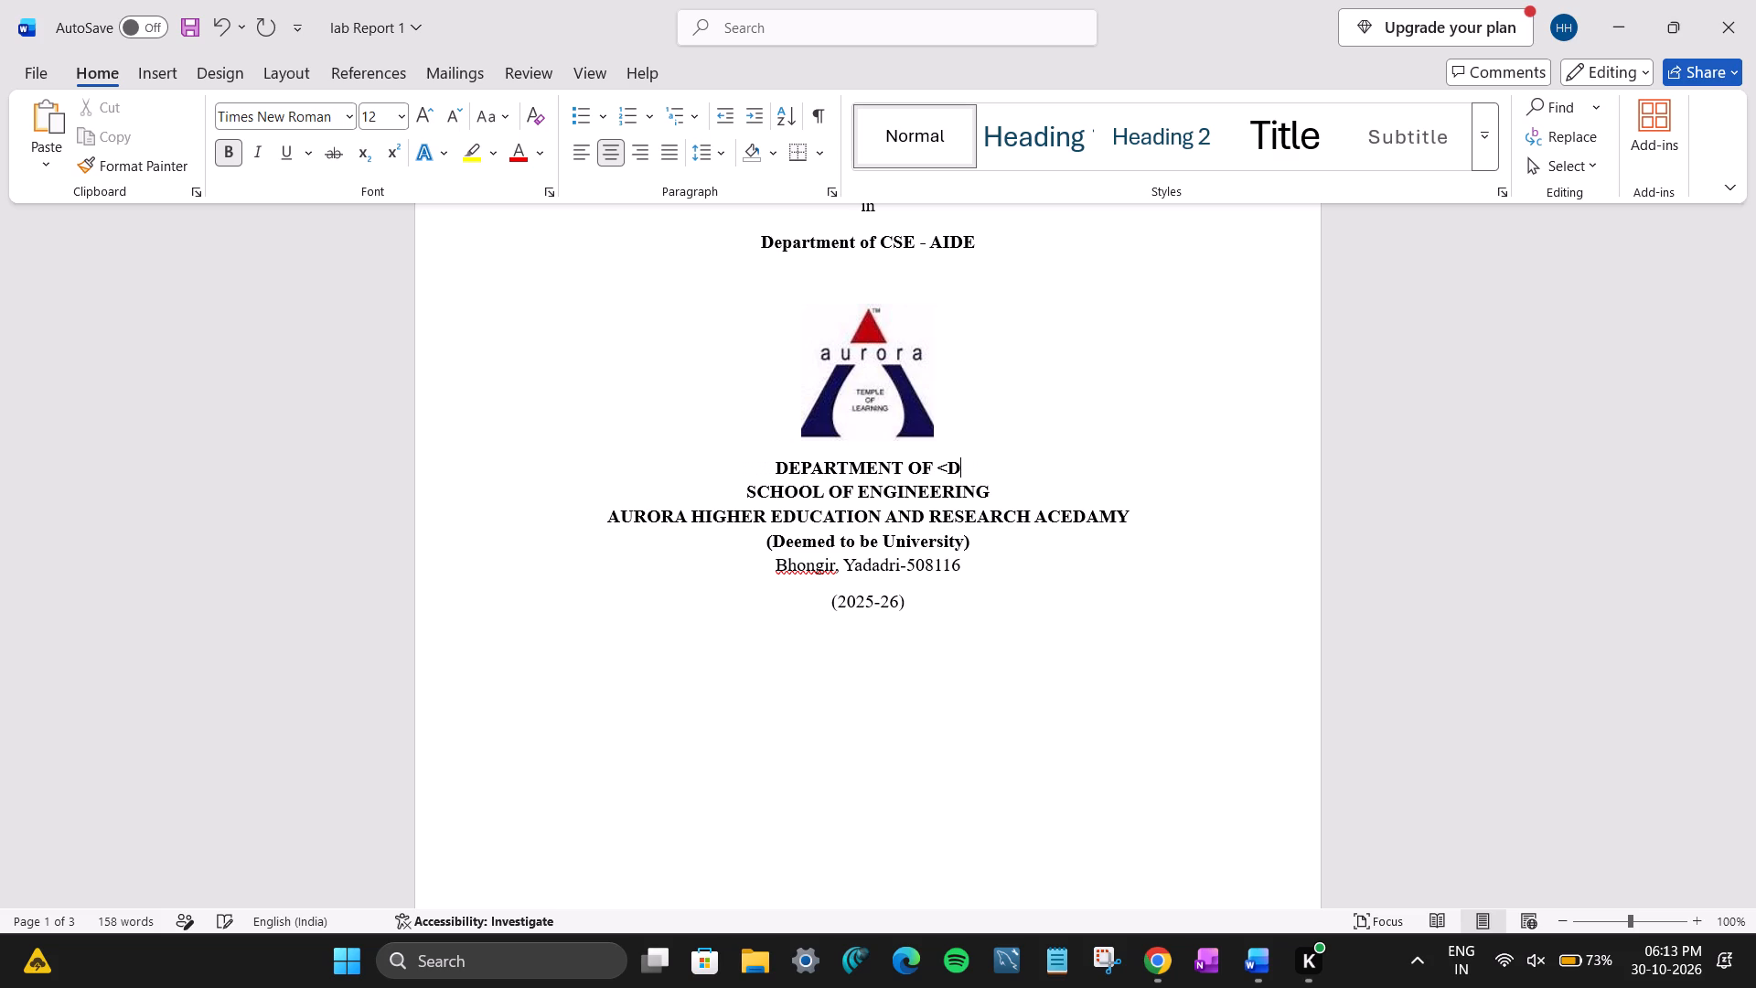
{"action": "key", "text": "BackSpace"}
{"action": "key", "text": "BackSpace"}
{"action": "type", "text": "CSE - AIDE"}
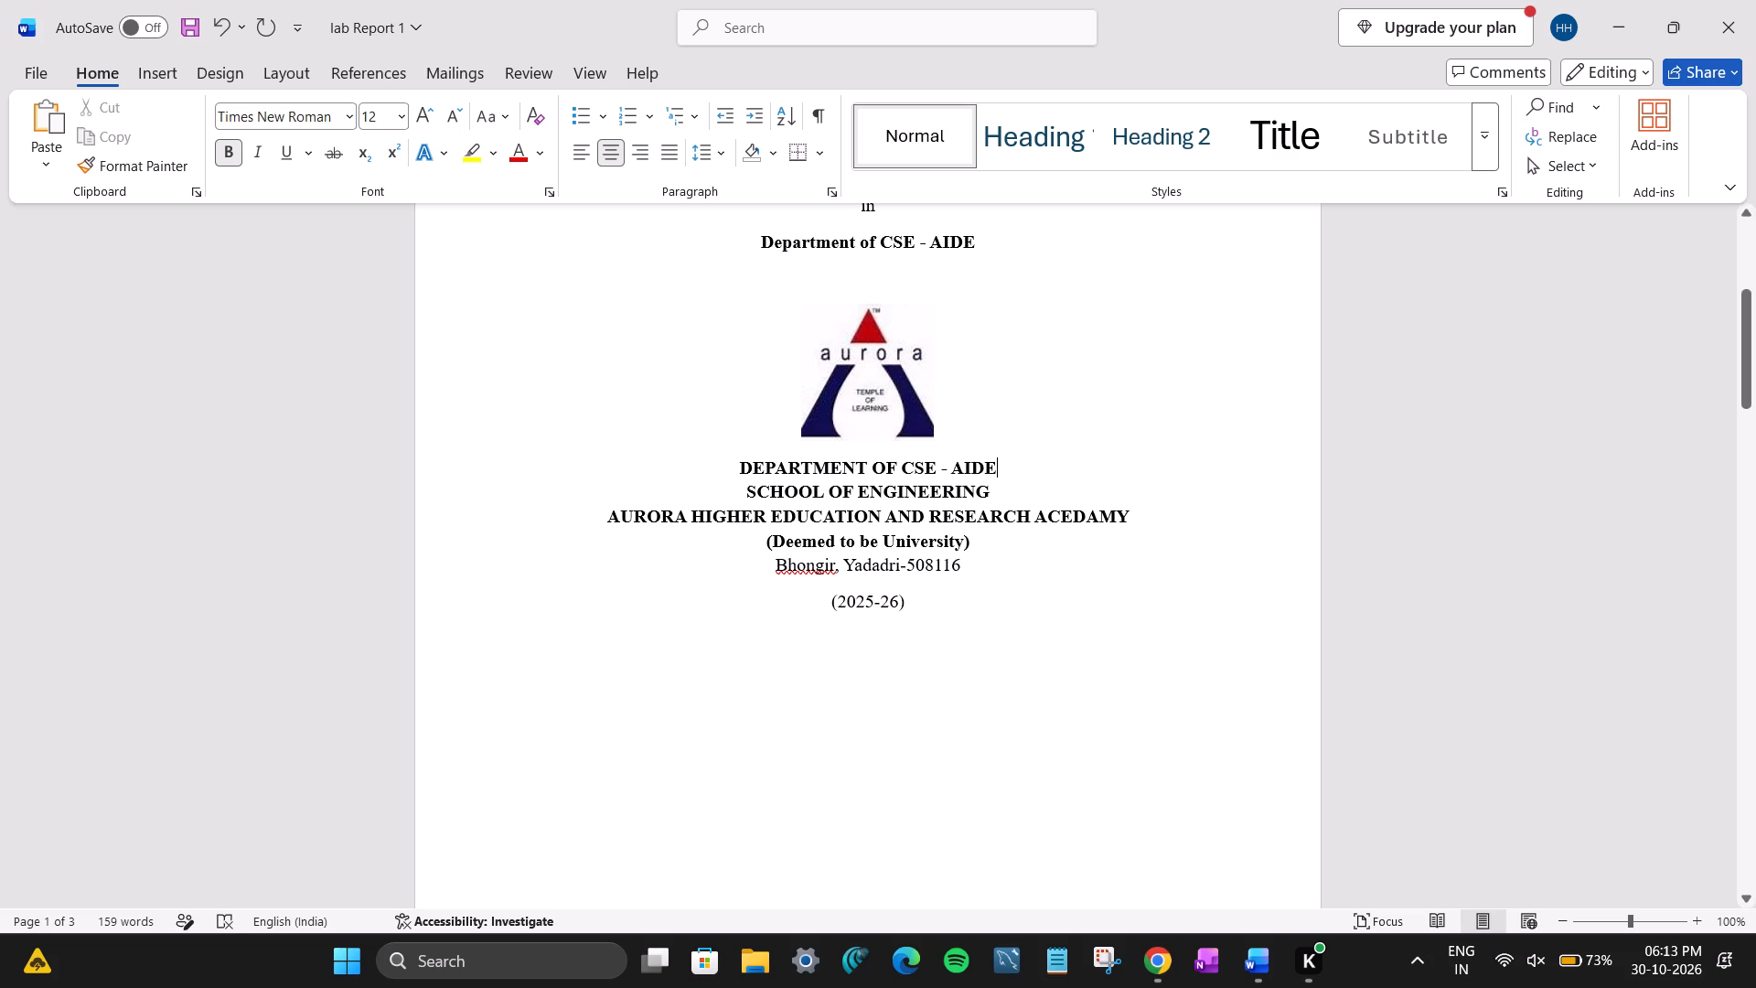
Replace the "<Name of the student>" placeholder in the certificate paragraph with the student's full name in capitals, followed by a space.
{"action": "scroll", "coordinate": [1006, 584], "scroll_direction": "down", "scroll_amount": 5}
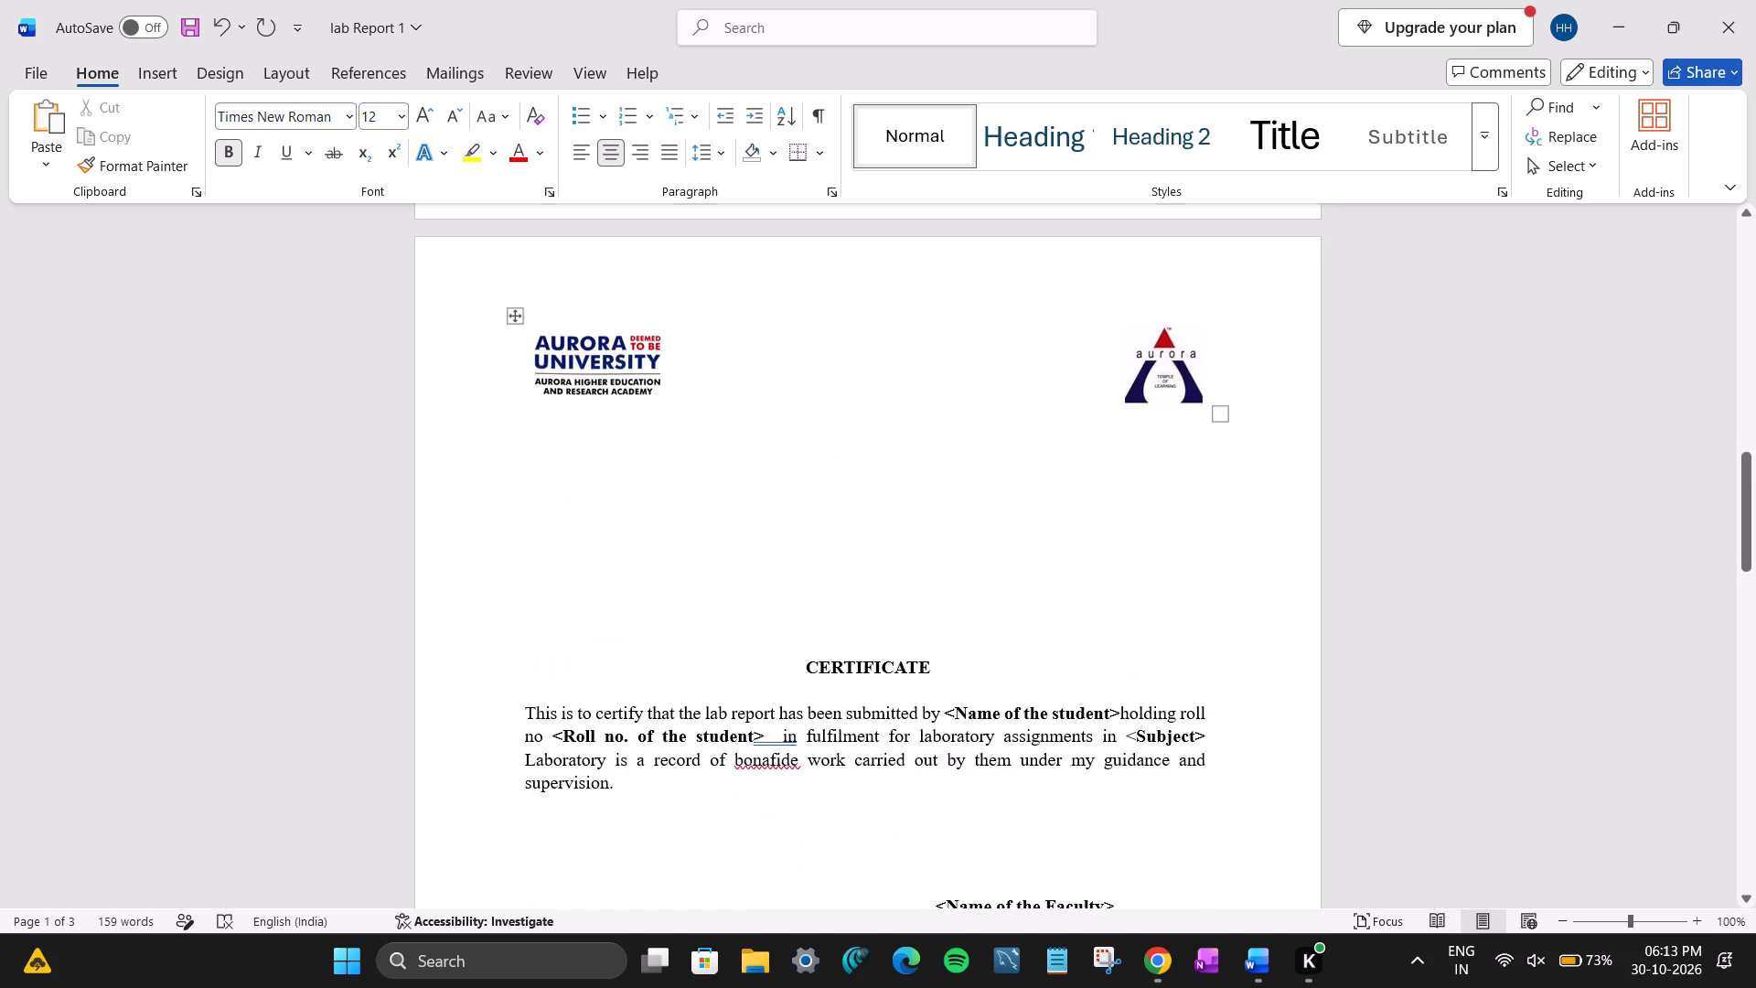
{"action": "scroll", "coordinate": [1006, 584], "scroll_direction": "down", "scroll_amount": 1}
{"action": "left_click", "coordinate": [1118, 457]}
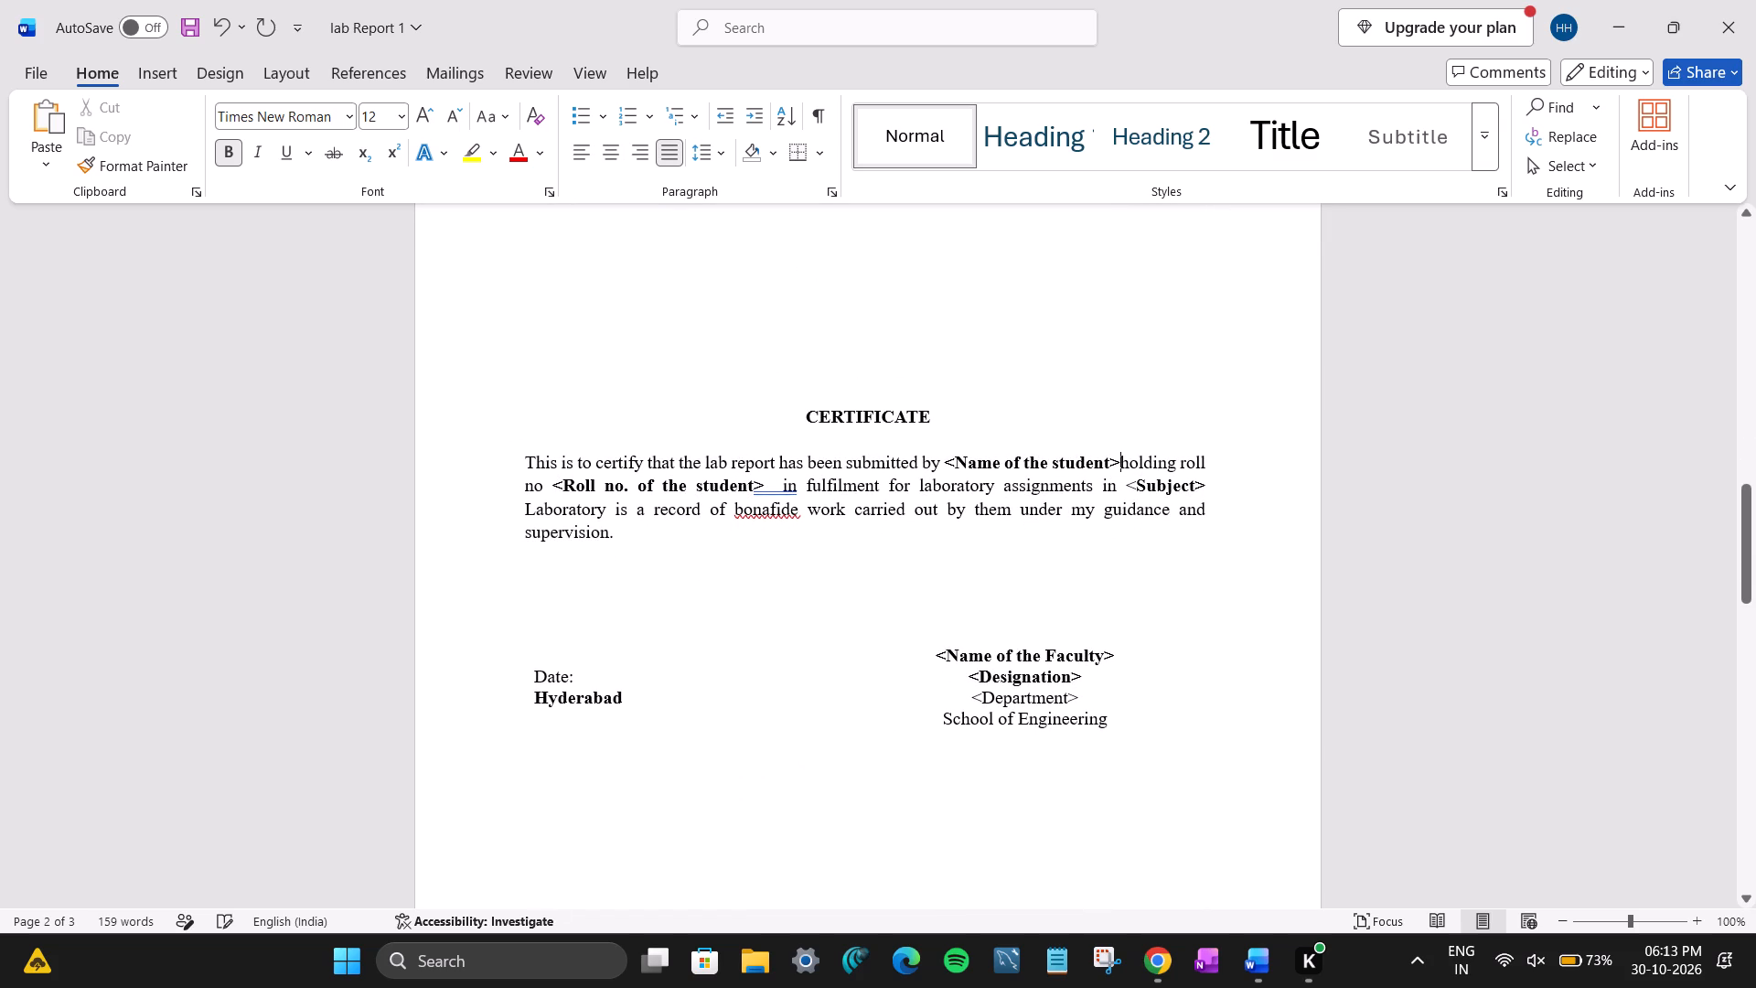
{"action": "key", "text": "BackSpace"}
{"action": "key", "text": "BackSpace"}
{"action": "key", "text": "BackSpace"}
{"action": "key", "text": "BackSpace"}
{"action": "key", "text": "BackSpace"}
{"action": "key", "text": "BackSpace"}
{"action": "key", "text": "BackSpace"}
{"action": "key", "text": "BackSpace"}
{"action": "key", "text": "BackSpace"}
{"action": "key", "text": "BackSpace"}
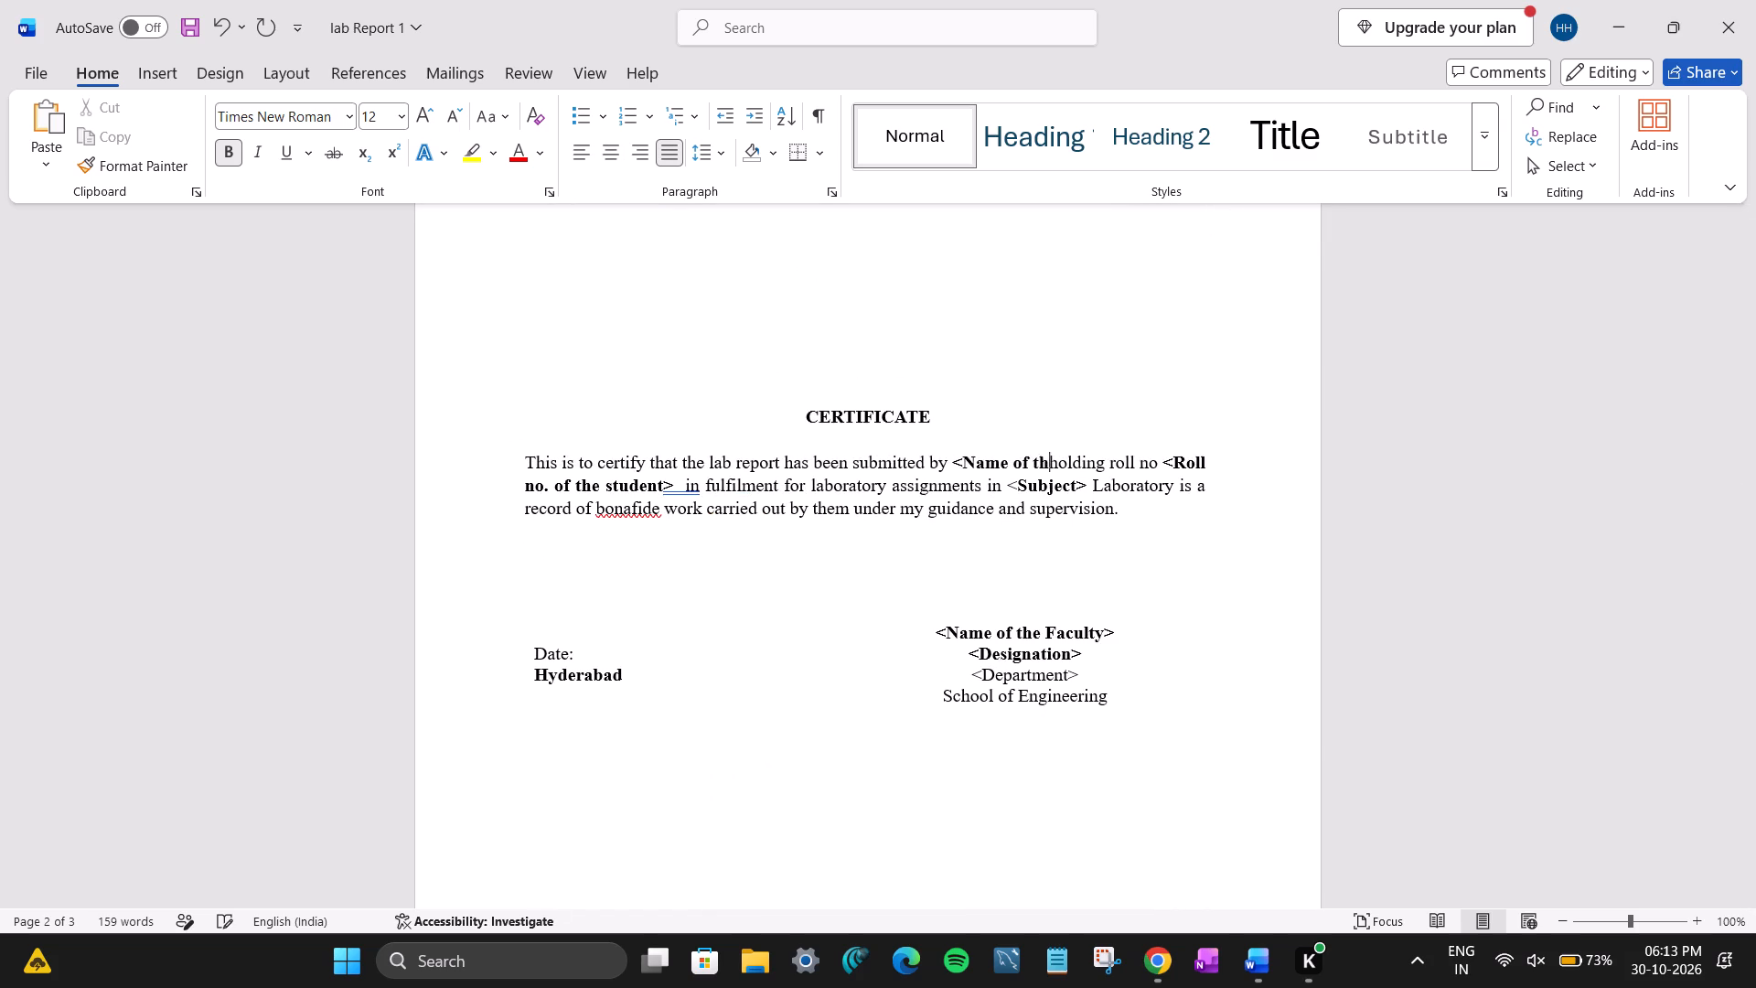
{"action": "key", "text": "BackSpace"}
{"action": "key", "text": "BackSpace"}
{"action": "key", "text": "BackSpace"}
{"action": "key", "text": "BackSpace"}
{"action": "key", "text": "BackSpace"}
{"action": "key", "text": "BackSpace"}
{"action": "key", "text": "BackSpace"}
{"action": "key", "text": "BackSpace"}
{"action": "key", "text": "BackSpace"}
{"action": "key", "text": "BackSpace"}
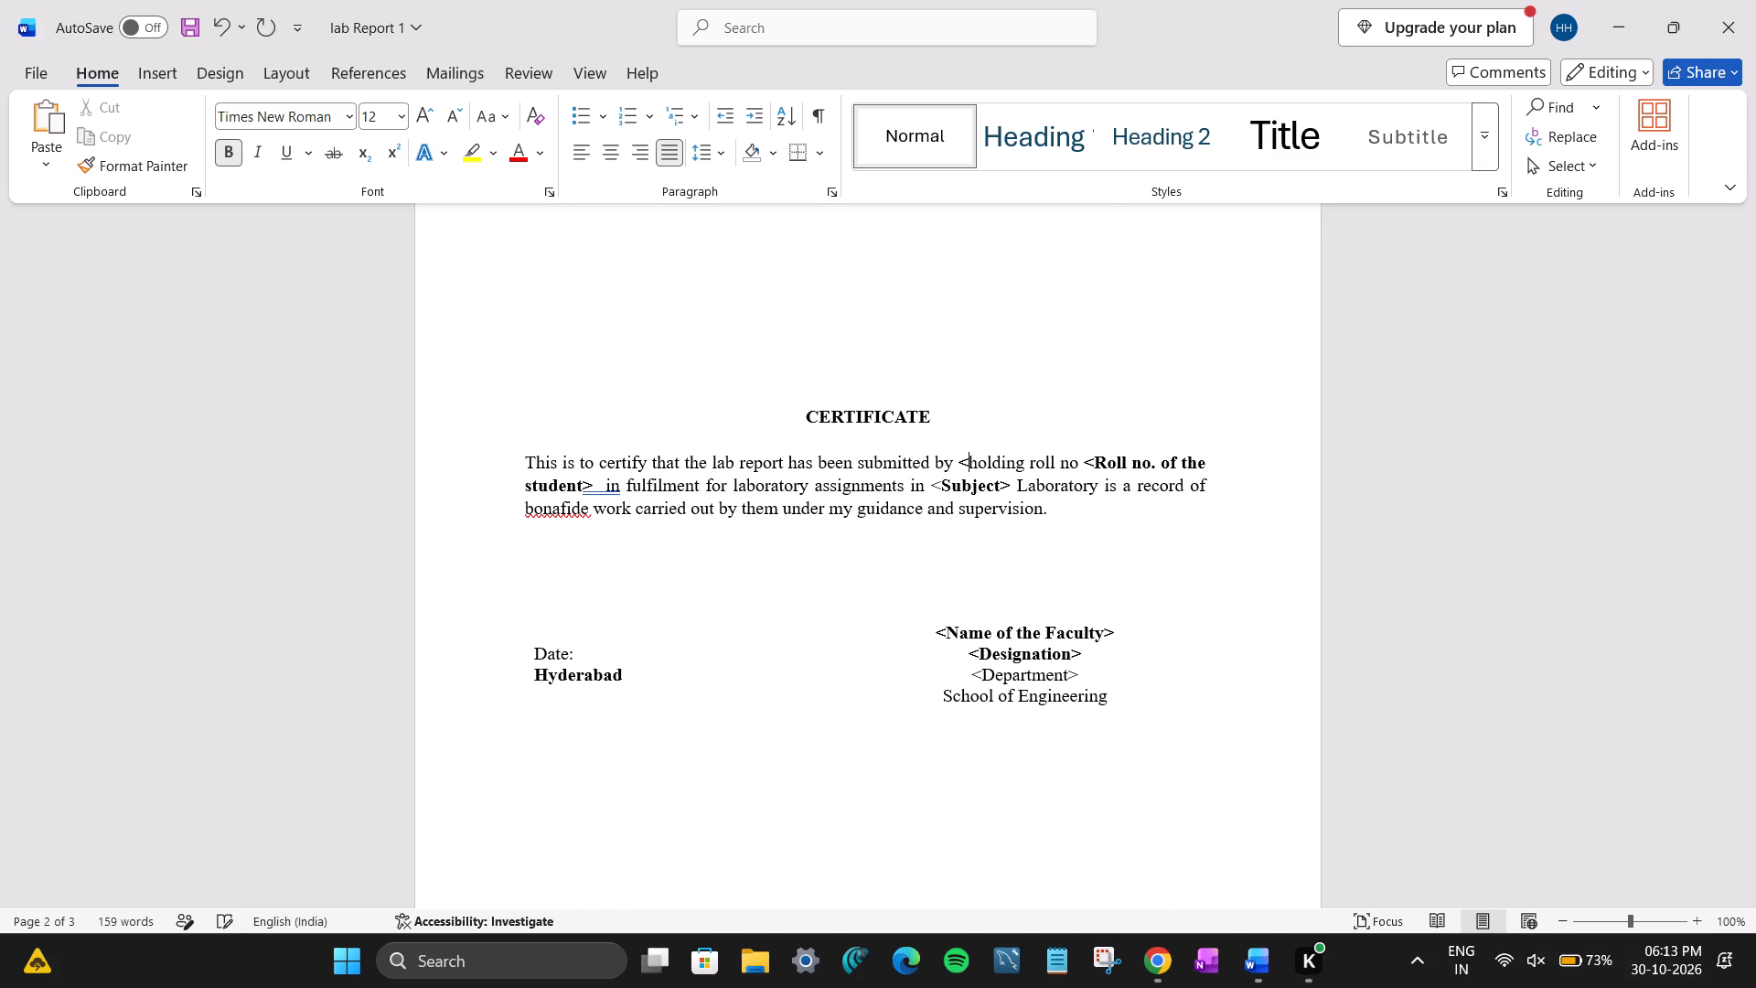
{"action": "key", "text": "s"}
{"action": "key", "text": "Left"}
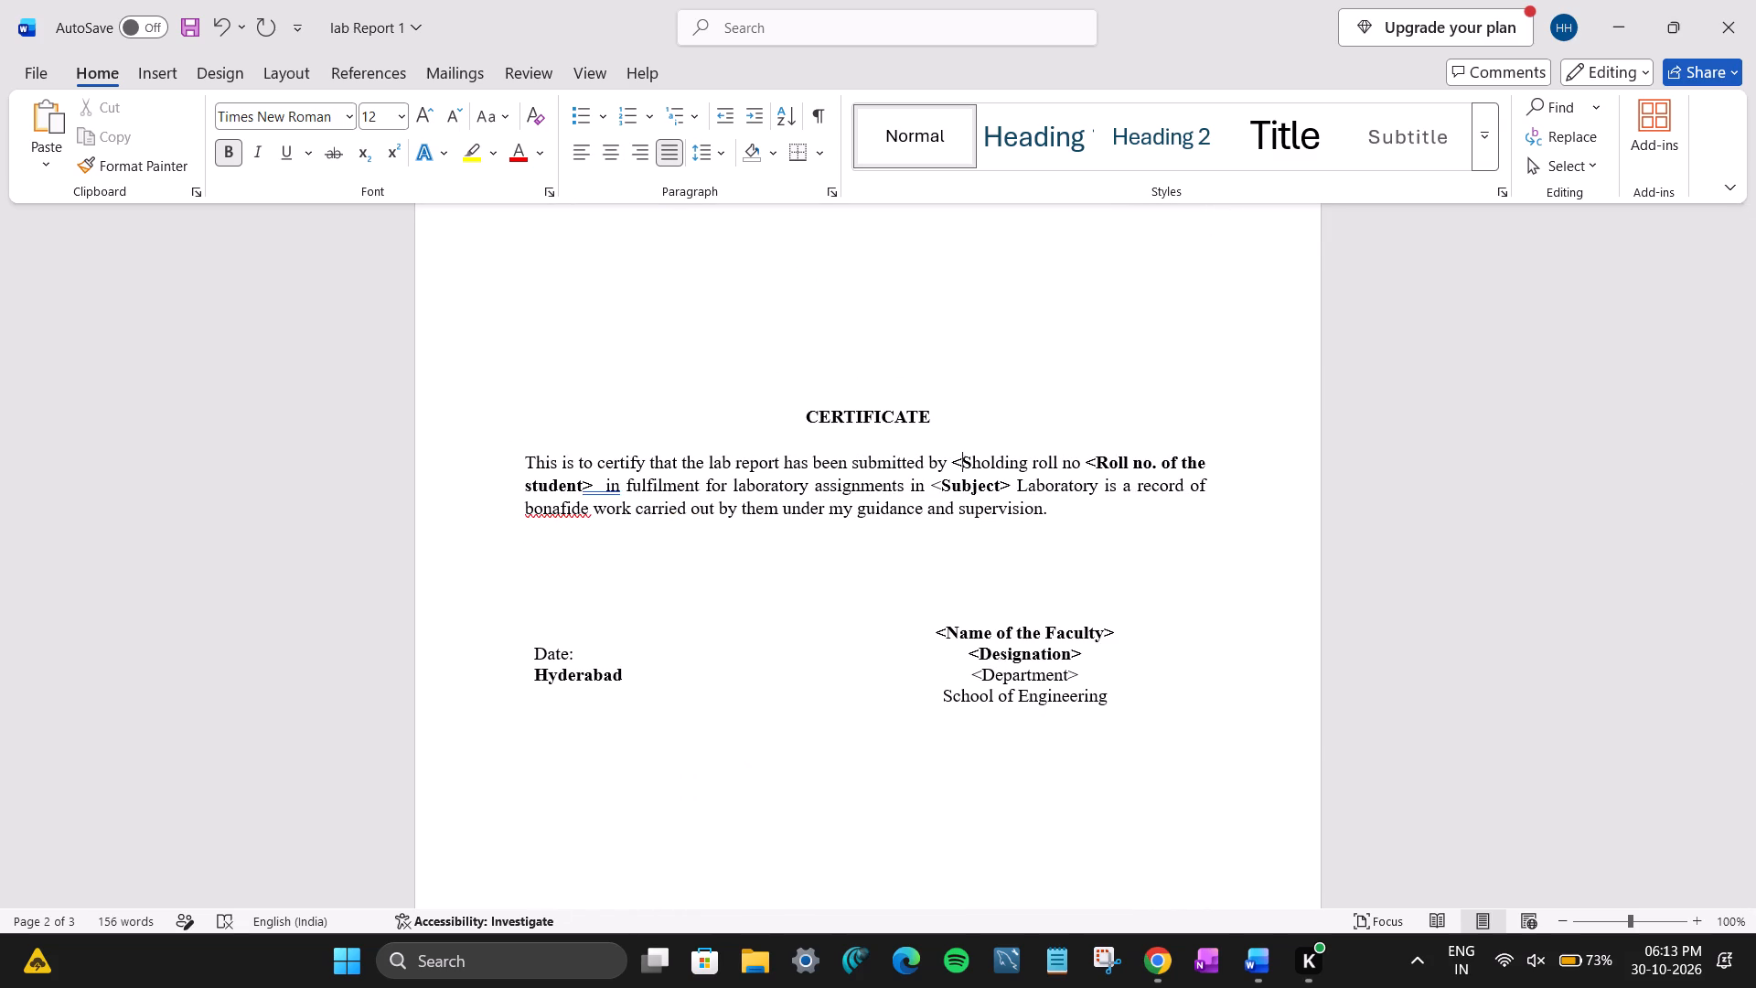
{"action": "key", "text": "BackSpace"}
{"action": "key", "text": "Right"}
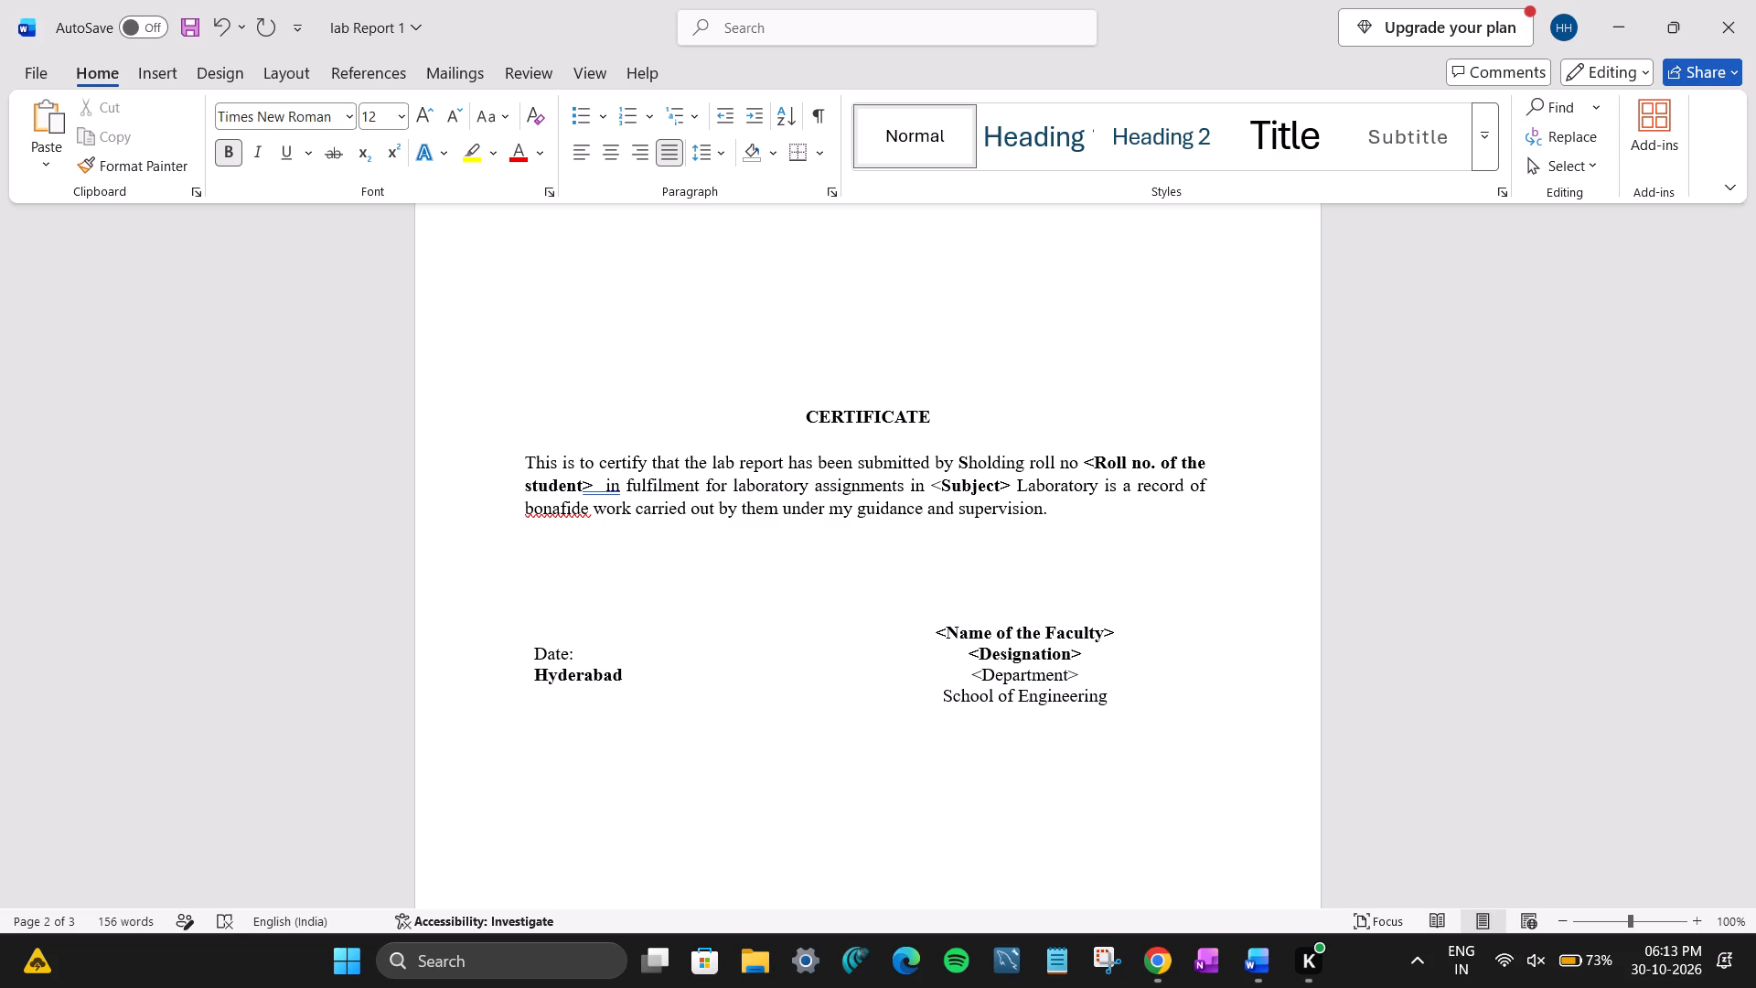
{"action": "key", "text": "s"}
{"action": "key", "text": "BackSpace"}
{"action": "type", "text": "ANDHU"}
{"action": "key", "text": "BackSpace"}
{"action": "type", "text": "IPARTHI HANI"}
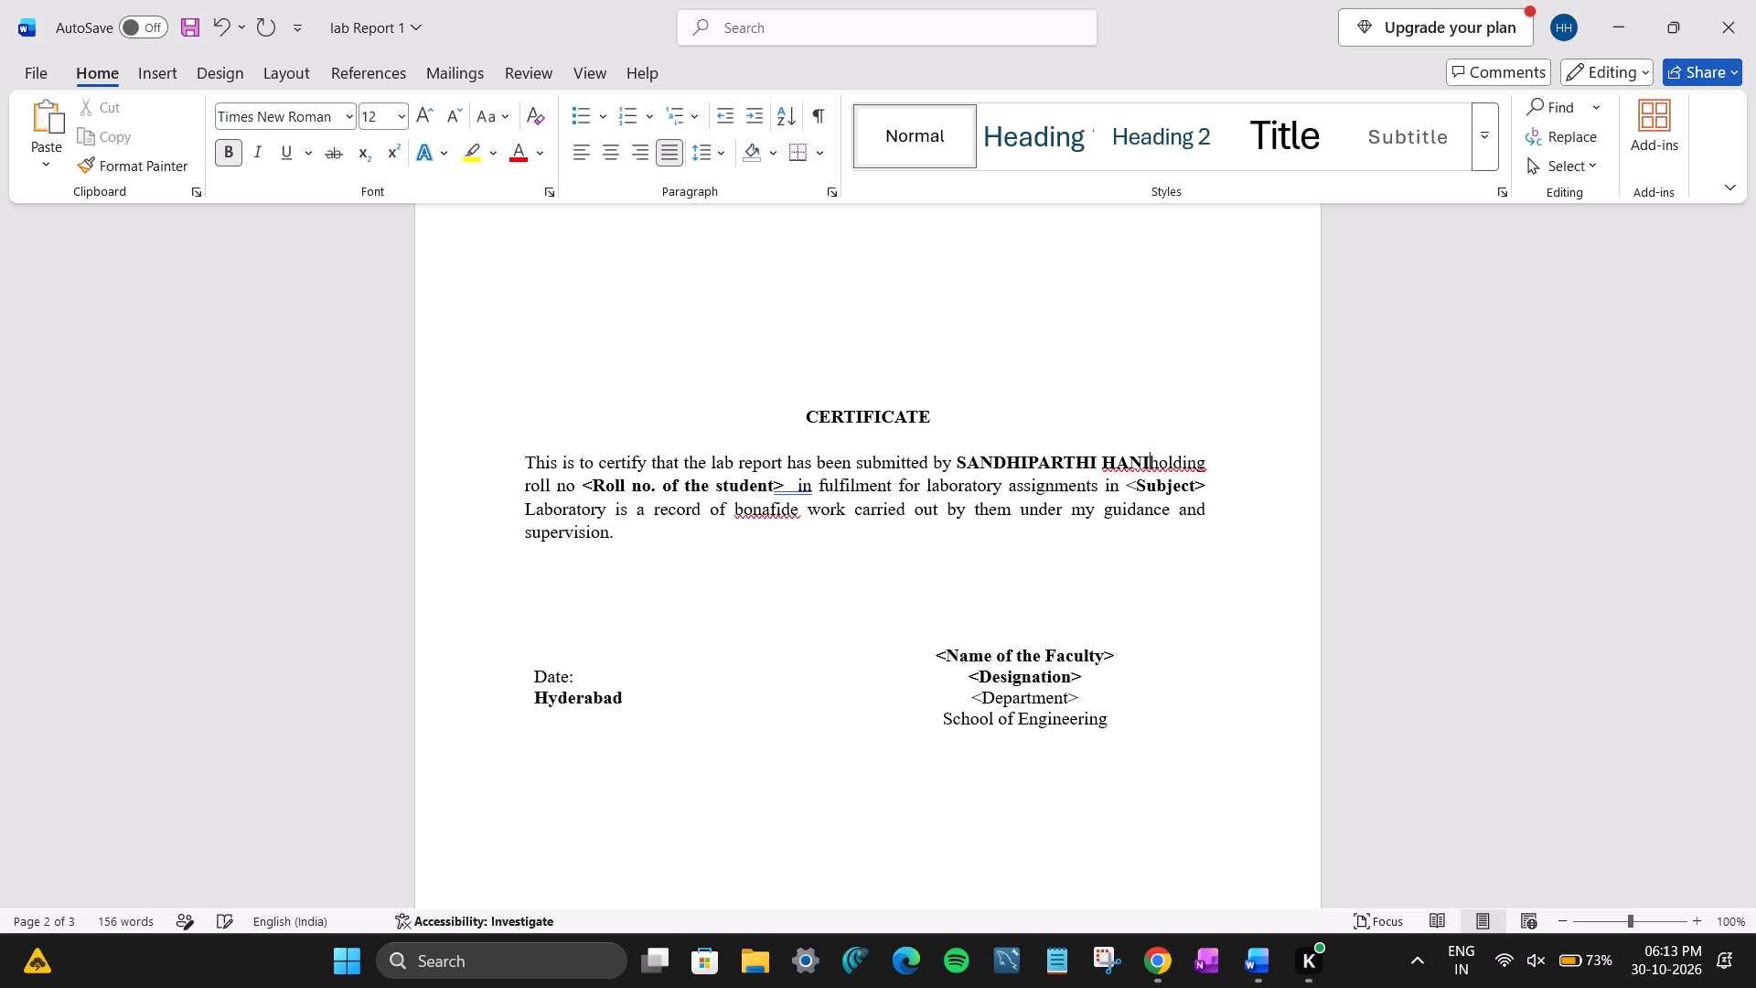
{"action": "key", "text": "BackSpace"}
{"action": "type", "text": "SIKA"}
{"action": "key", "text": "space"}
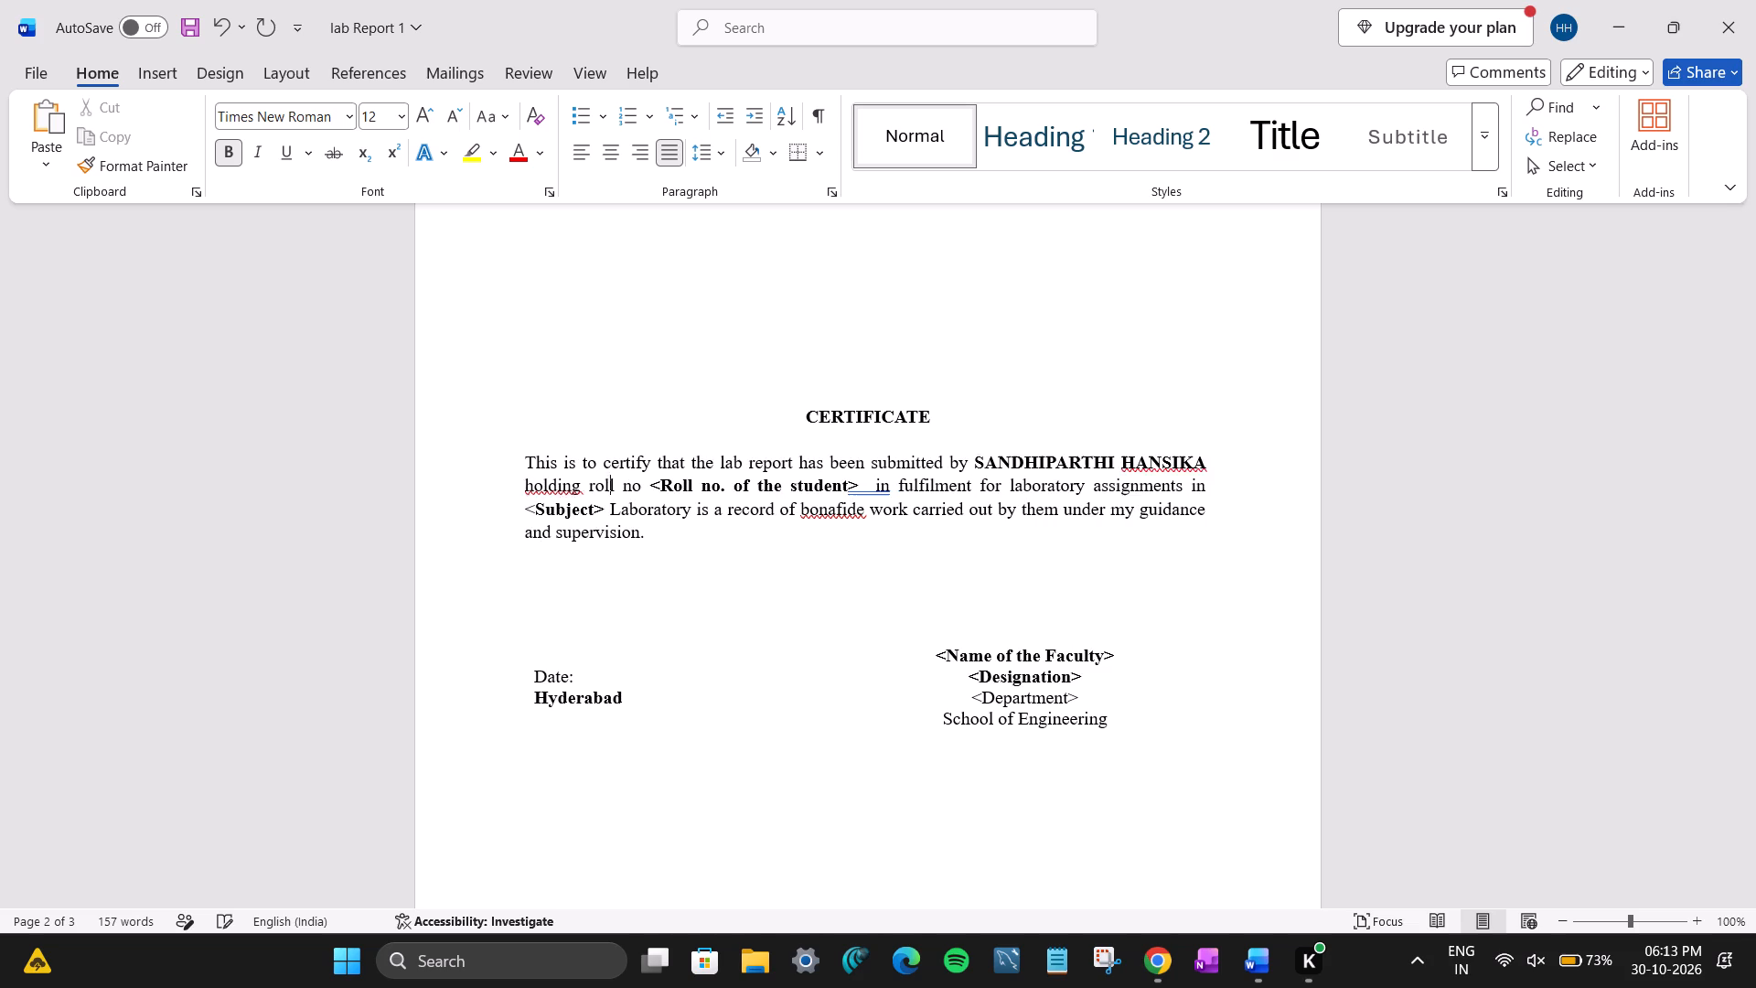
Replace the "<Roll no. of the student>" placeholder in the certificate paragraph with the student's roll number.
{"action": "left_click", "coordinate": [857, 486]}
{"action": "key", "text": "BackSpace"}
{"action": "key", "text": "BackSpace"}
{"action": "key", "text": "BackSpace"}
{"action": "key", "text": "BackSpace"}
{"action": "key", "text": "BackSpace"}
{"action": "key", "text": "BackSpace"}
{"action": "key", "text": "BackSpace"}
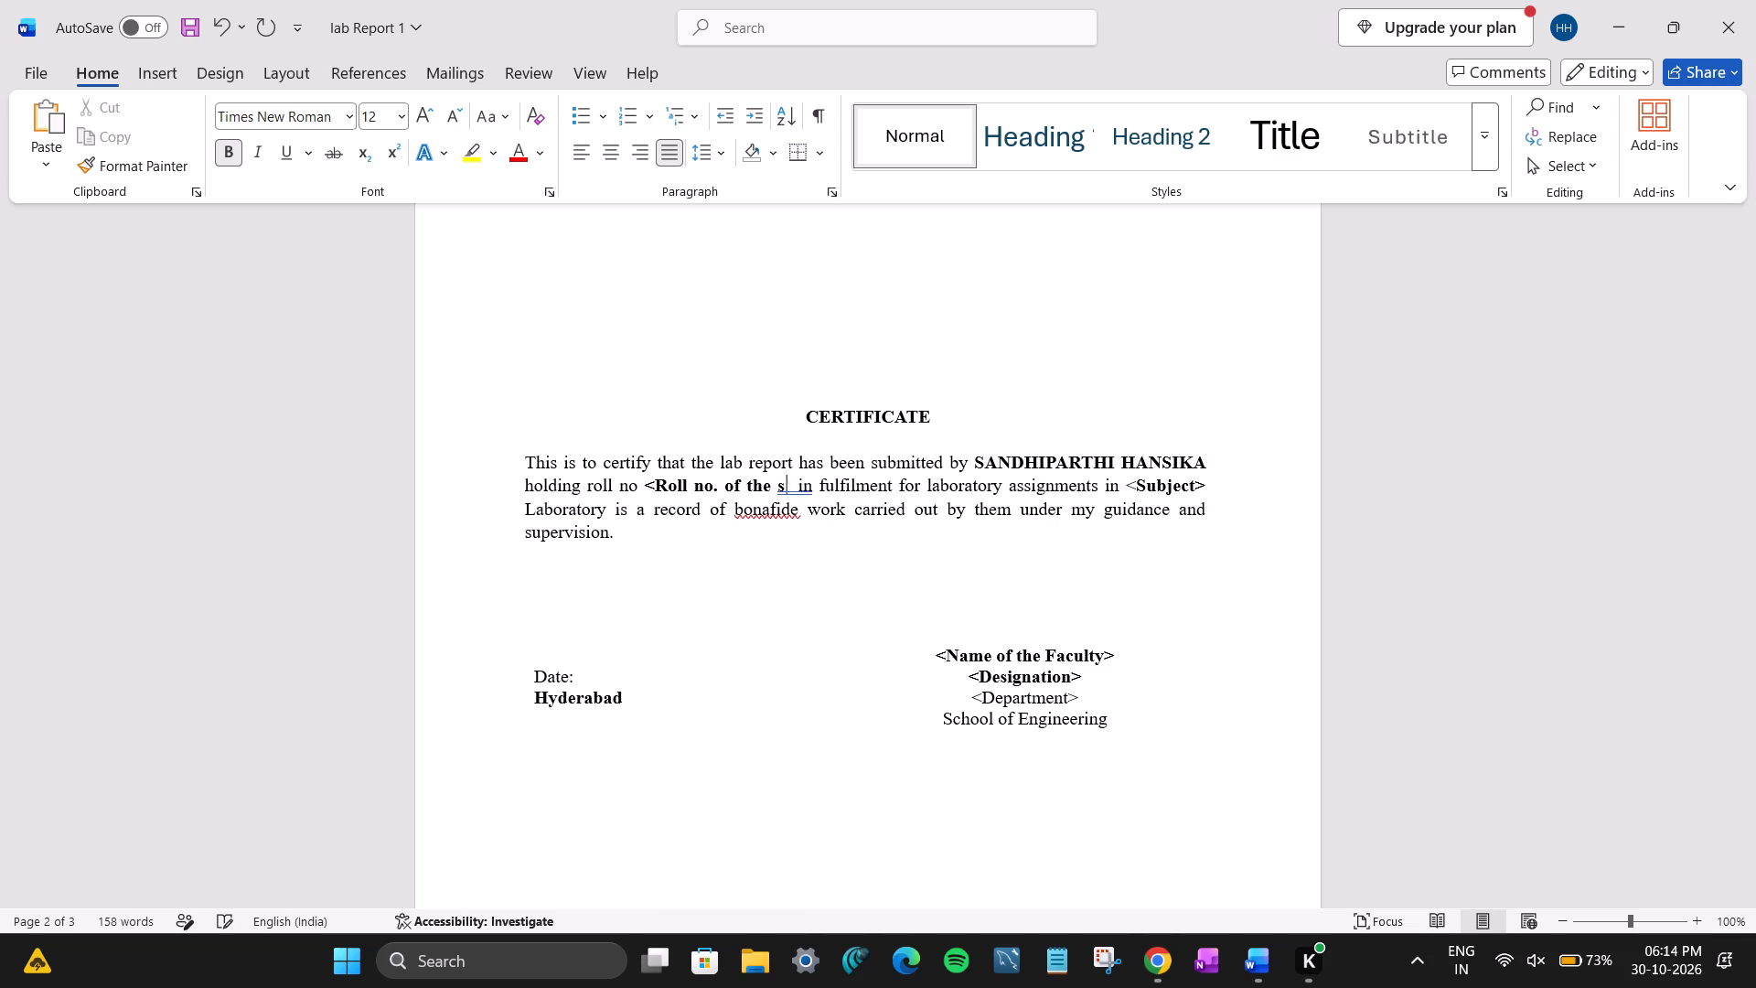
{"action": "key", "text": "BackSpace"}
{"action": "key", "text": "BackSpace"}
{"action": "key", "text": "BackSpace"}
{"action": "key", "text": "BackSpace"}
{"action": "key", "text": "BackSpace"}
{"action": "key", "text": "BackSpace"}
{"action": "key", "text": "BackSpace"}
{"action": "key", "text": "BackSpace"}
{"action": "key", "text": "BackSpace"}
{"action": "key", "text": "BackSpace"}
{"action": "key", "text": "BackSpace"}
{"action": "key", "text": "BackSpace"}
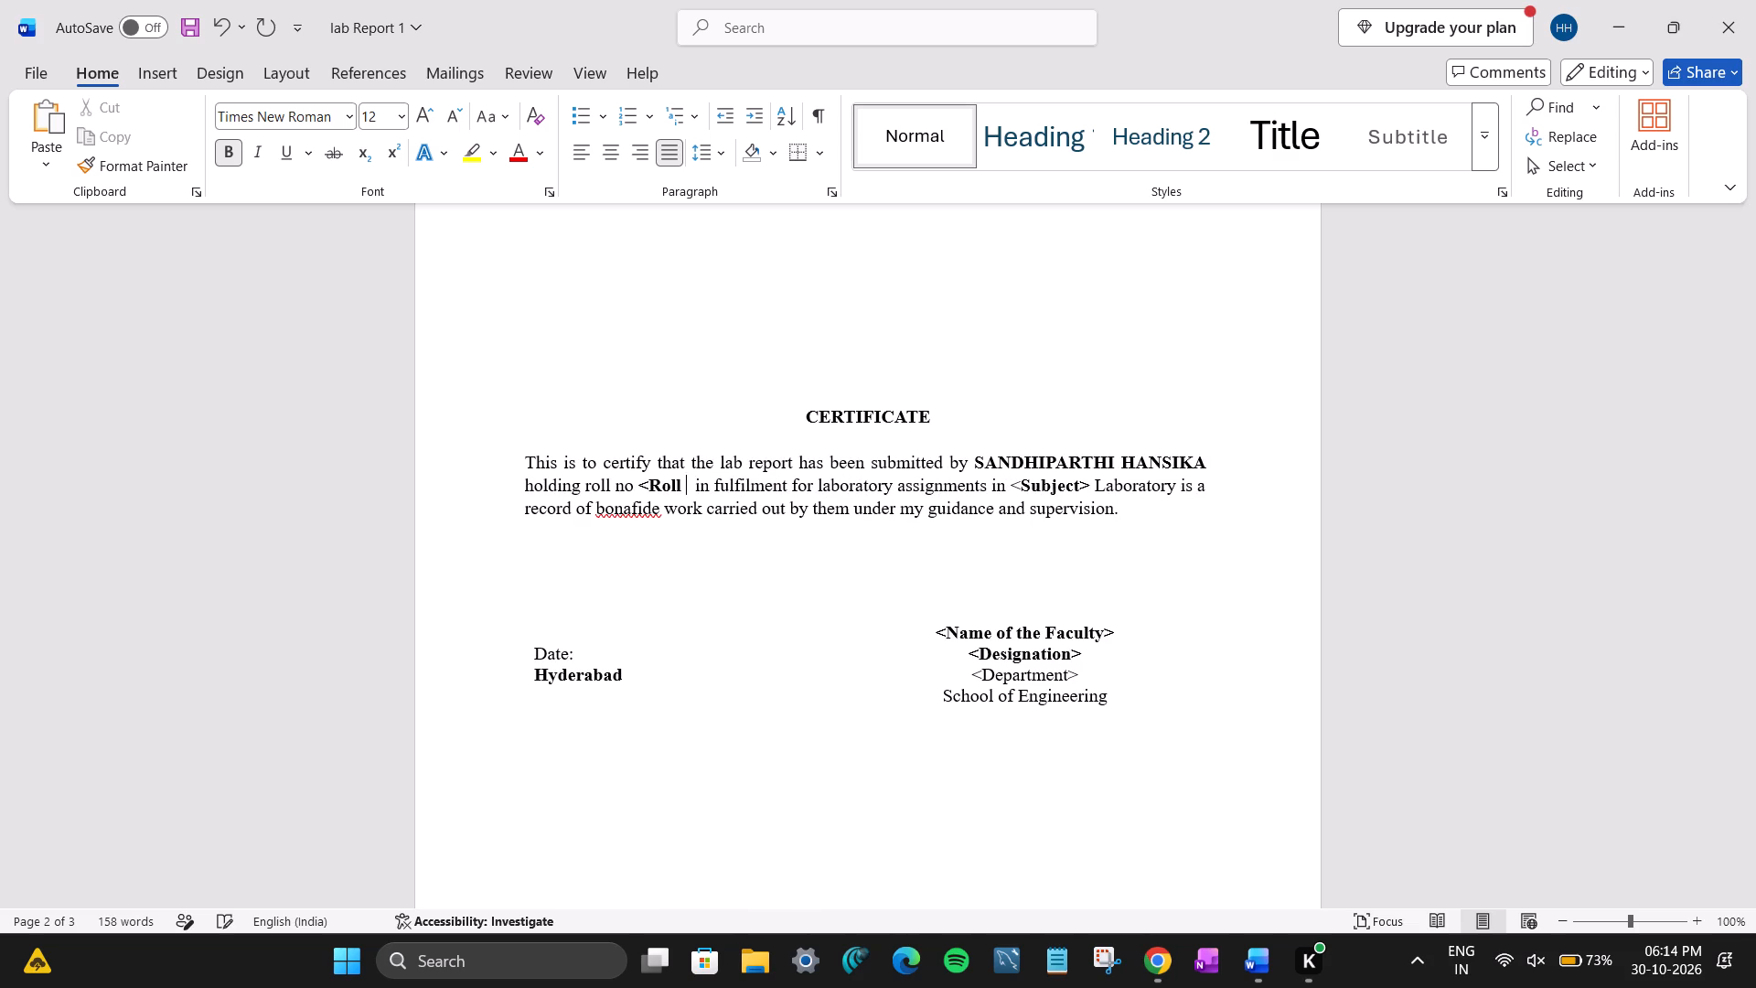
{"action": "key", "text": "BackSpace"}
{"action": "key", "text": "BackSpace"}
{"action": "key", "text": "BackSpace"}
{"action": "key", "text": "BackSpace"}
{"action": "key", "text": "BackSpace"}
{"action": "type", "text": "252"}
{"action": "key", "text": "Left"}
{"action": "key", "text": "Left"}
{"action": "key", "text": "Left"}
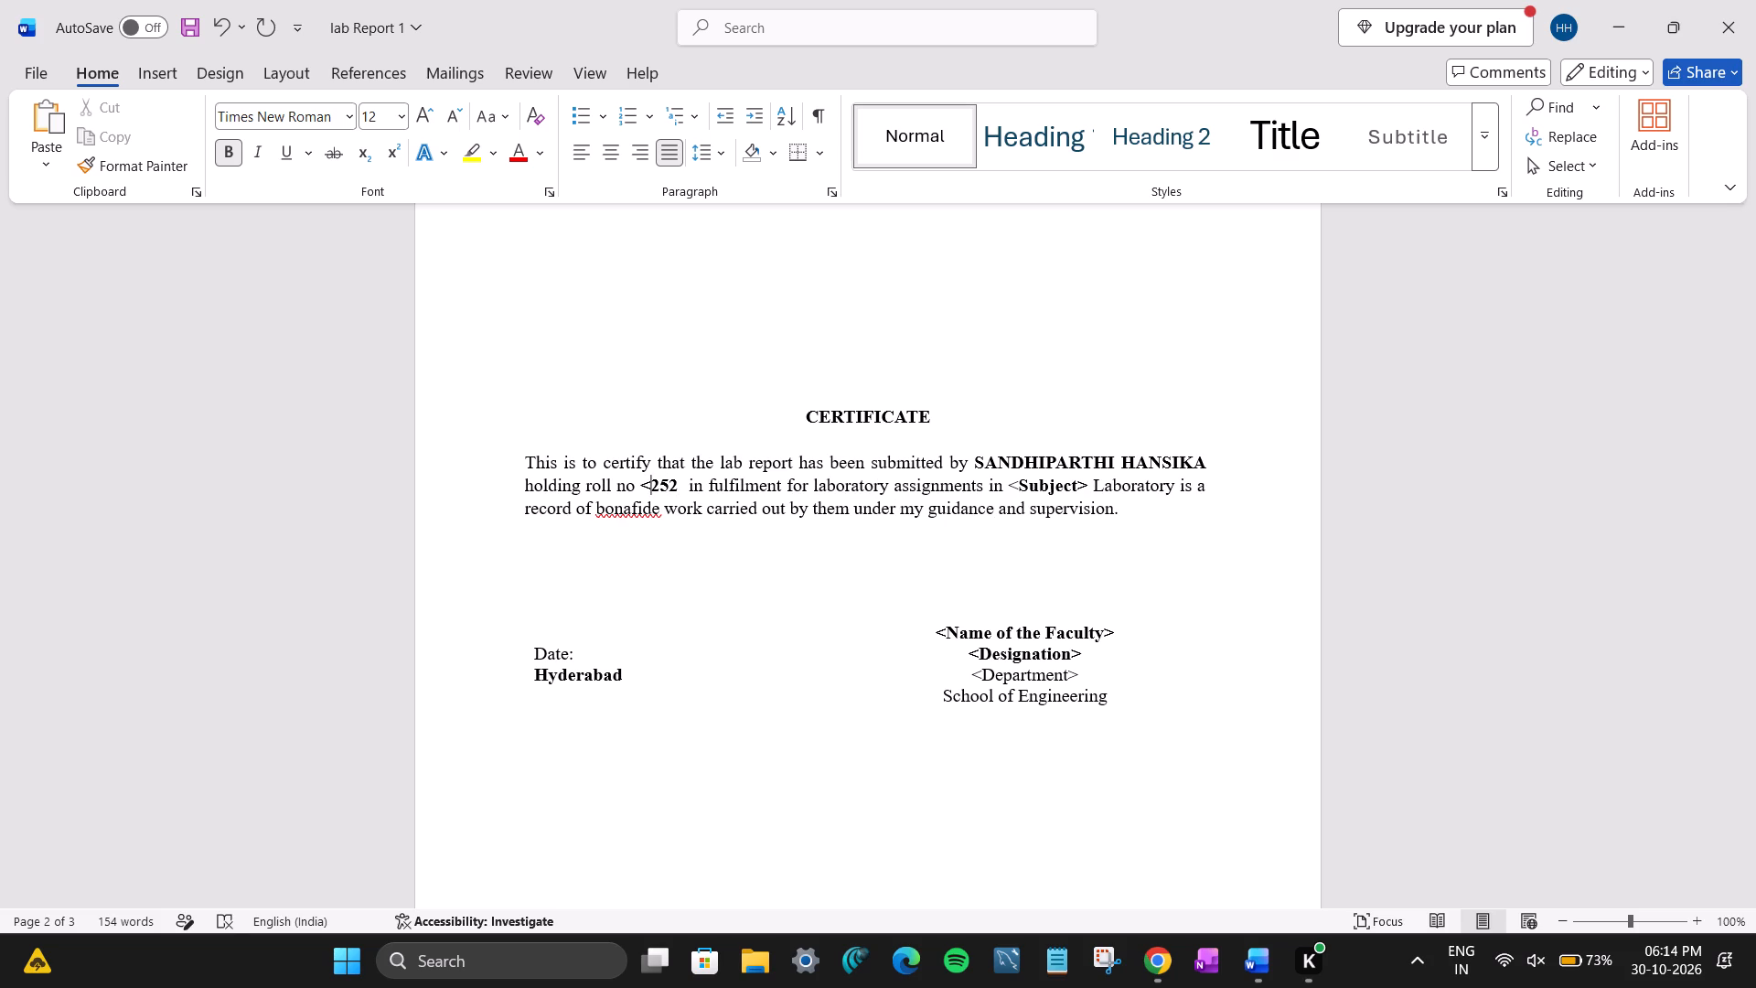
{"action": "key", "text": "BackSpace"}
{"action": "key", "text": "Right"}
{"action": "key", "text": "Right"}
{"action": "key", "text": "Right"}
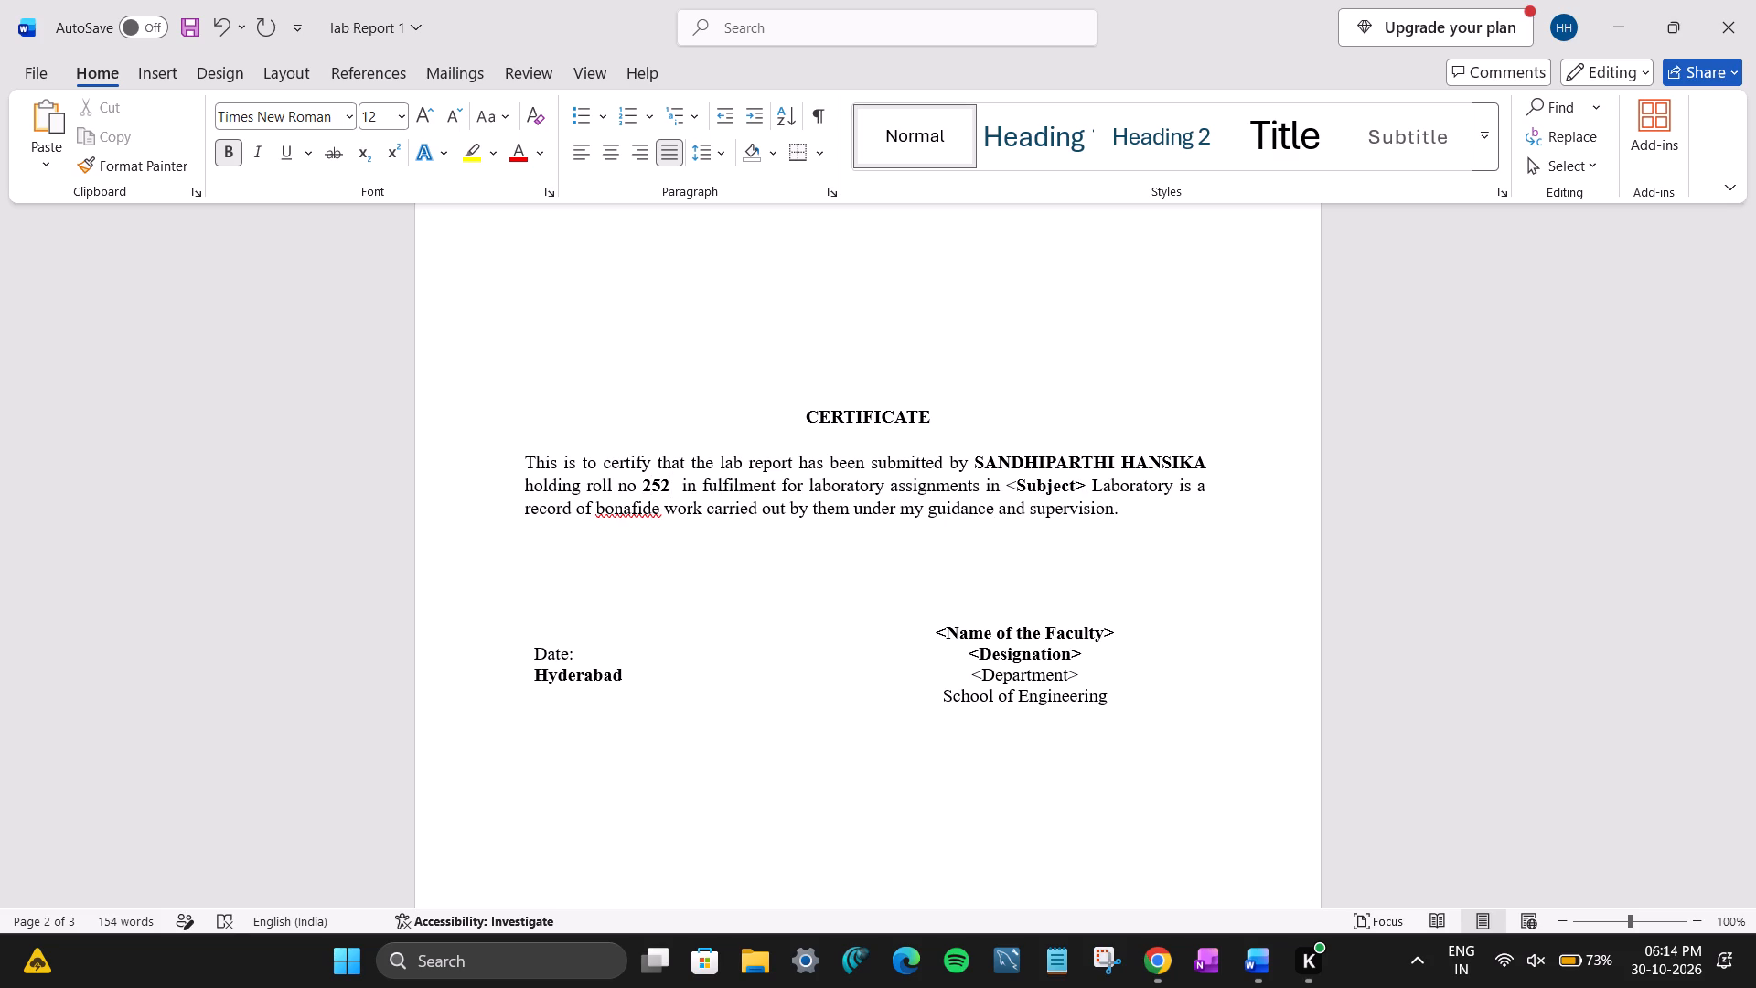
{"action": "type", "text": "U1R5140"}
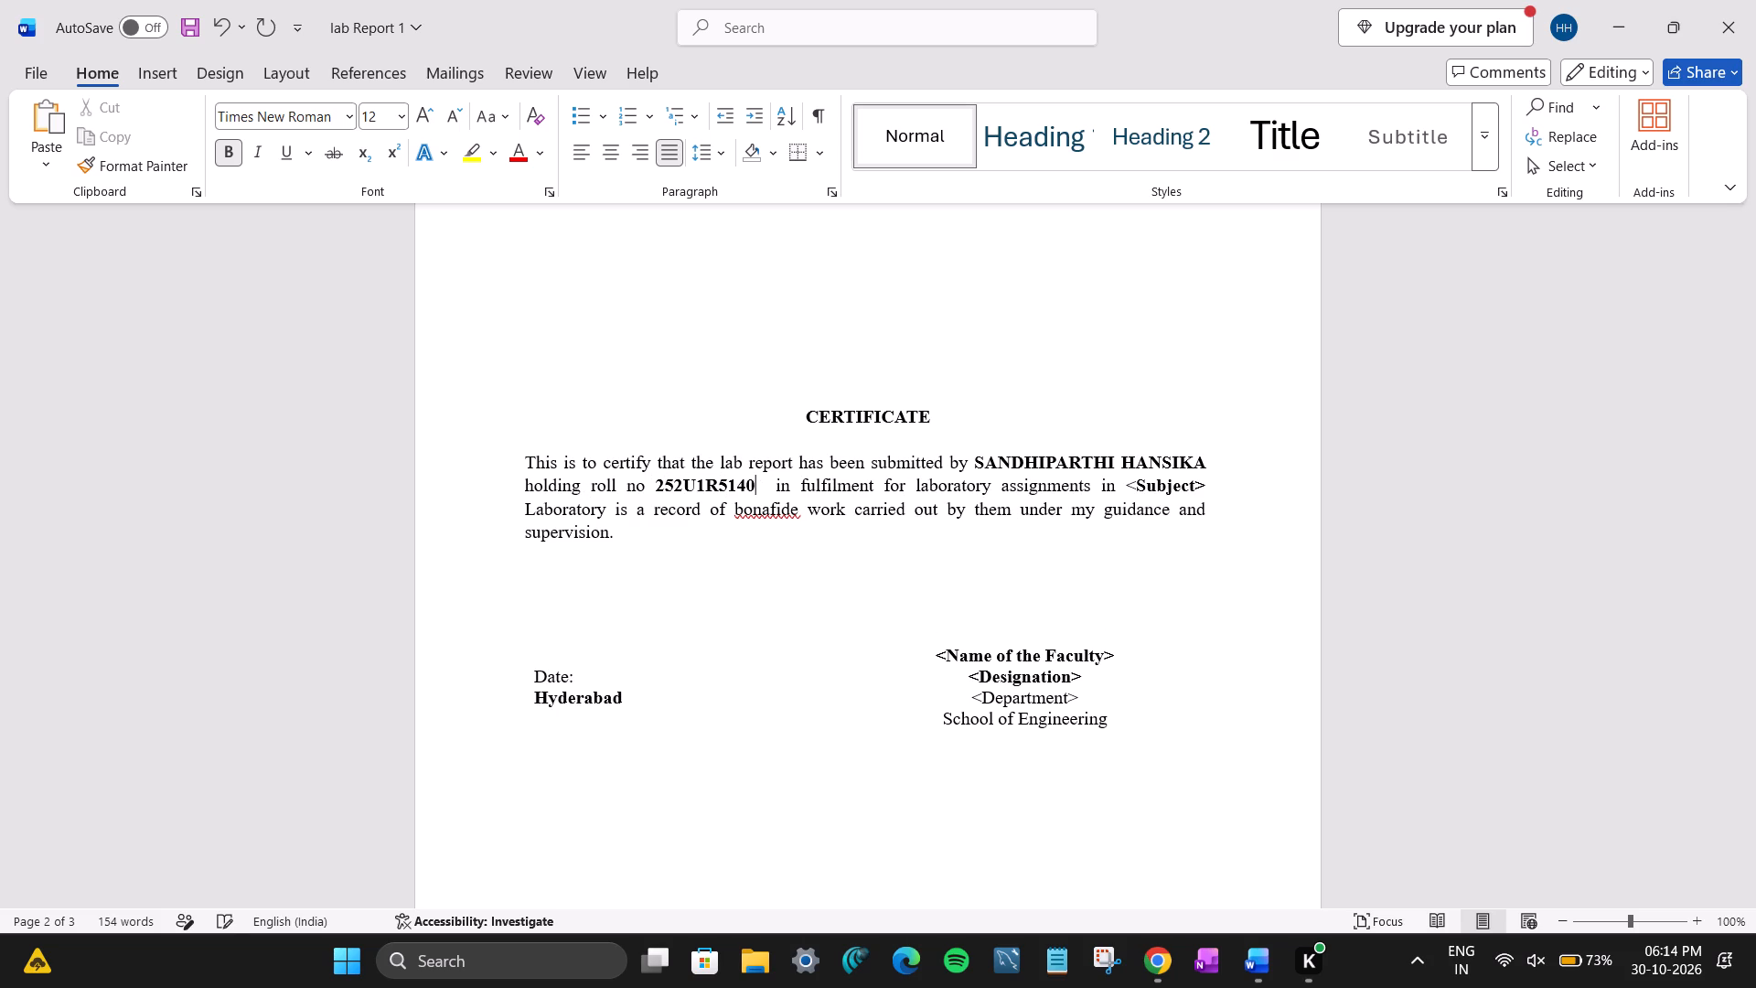
Delete the "Subject>" placeholder text before "Laboratory" in the certificate paragraph.
{"action": "left_click", "coordinate": [1214, 487]}
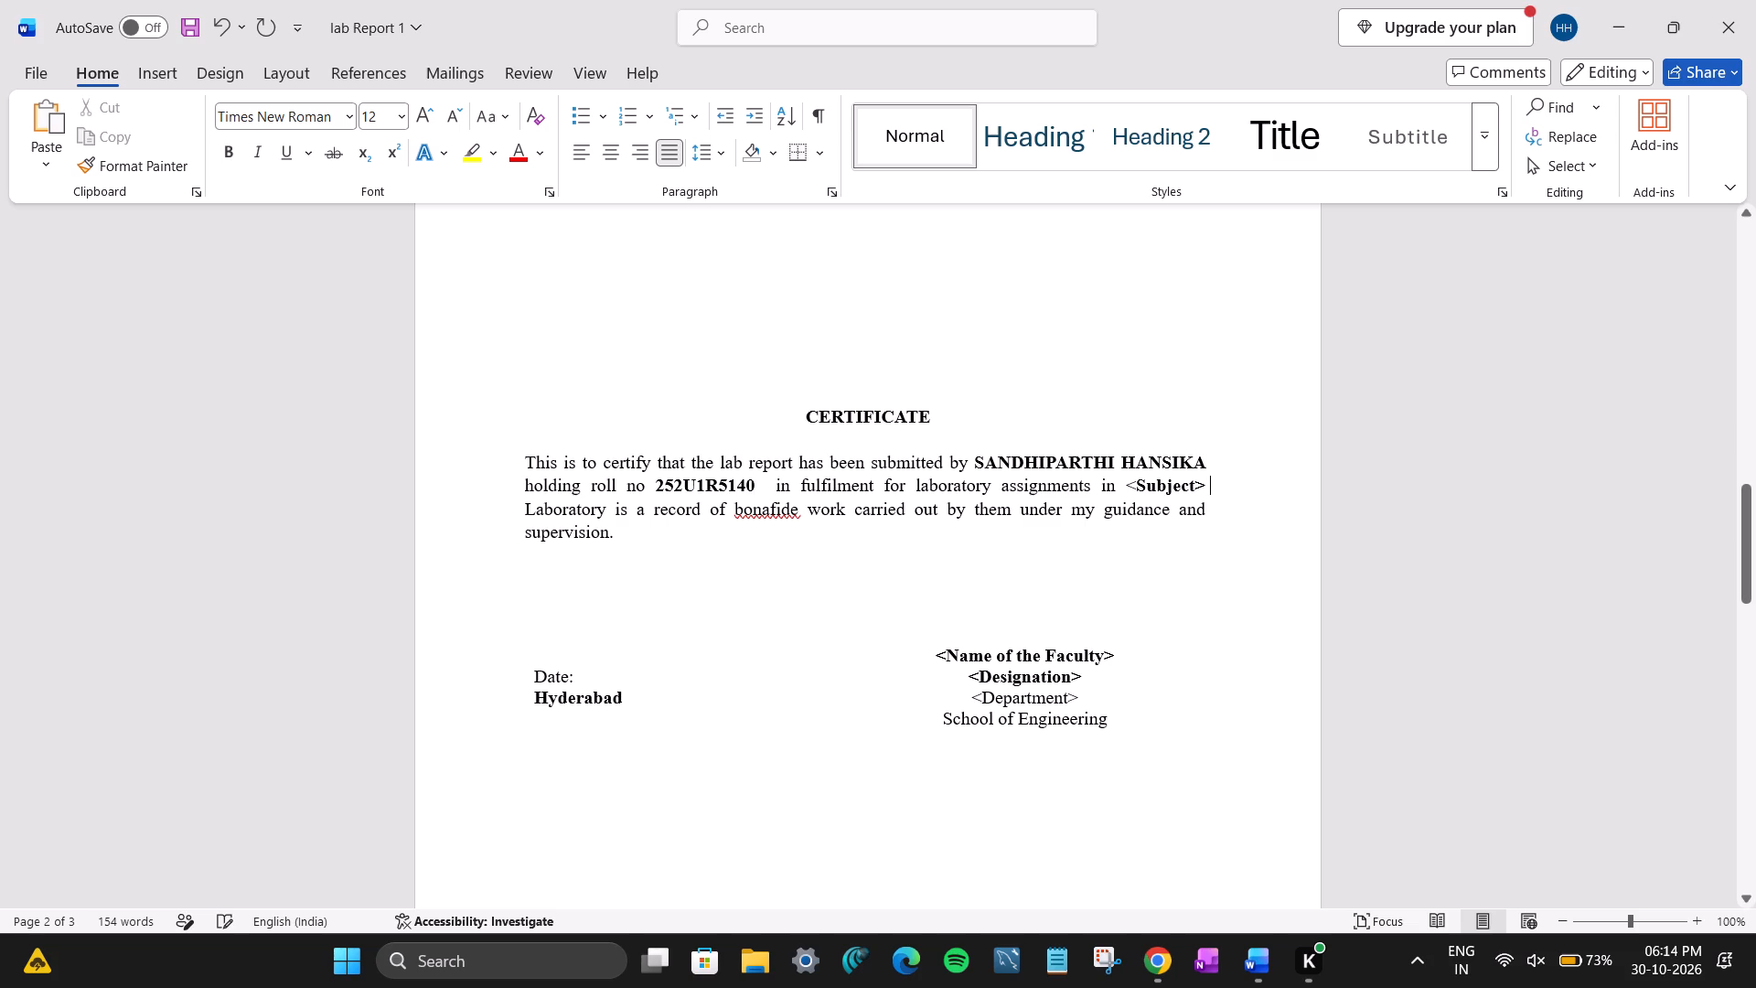
{"action": "key", "text": "BackSpace"}
{"action": "key", "text": "BackSpace"}
{"action": "key", "text": "BackSpace"}
{"action": "key", "text": "BackSpace"}
{"action": "key", "text": "BackSpace"}
{"action": "key", "text": "BackSpace"}
{"action": "key", "text": "BackSpace"}
{"action": "key", "text": "BackSpace"}
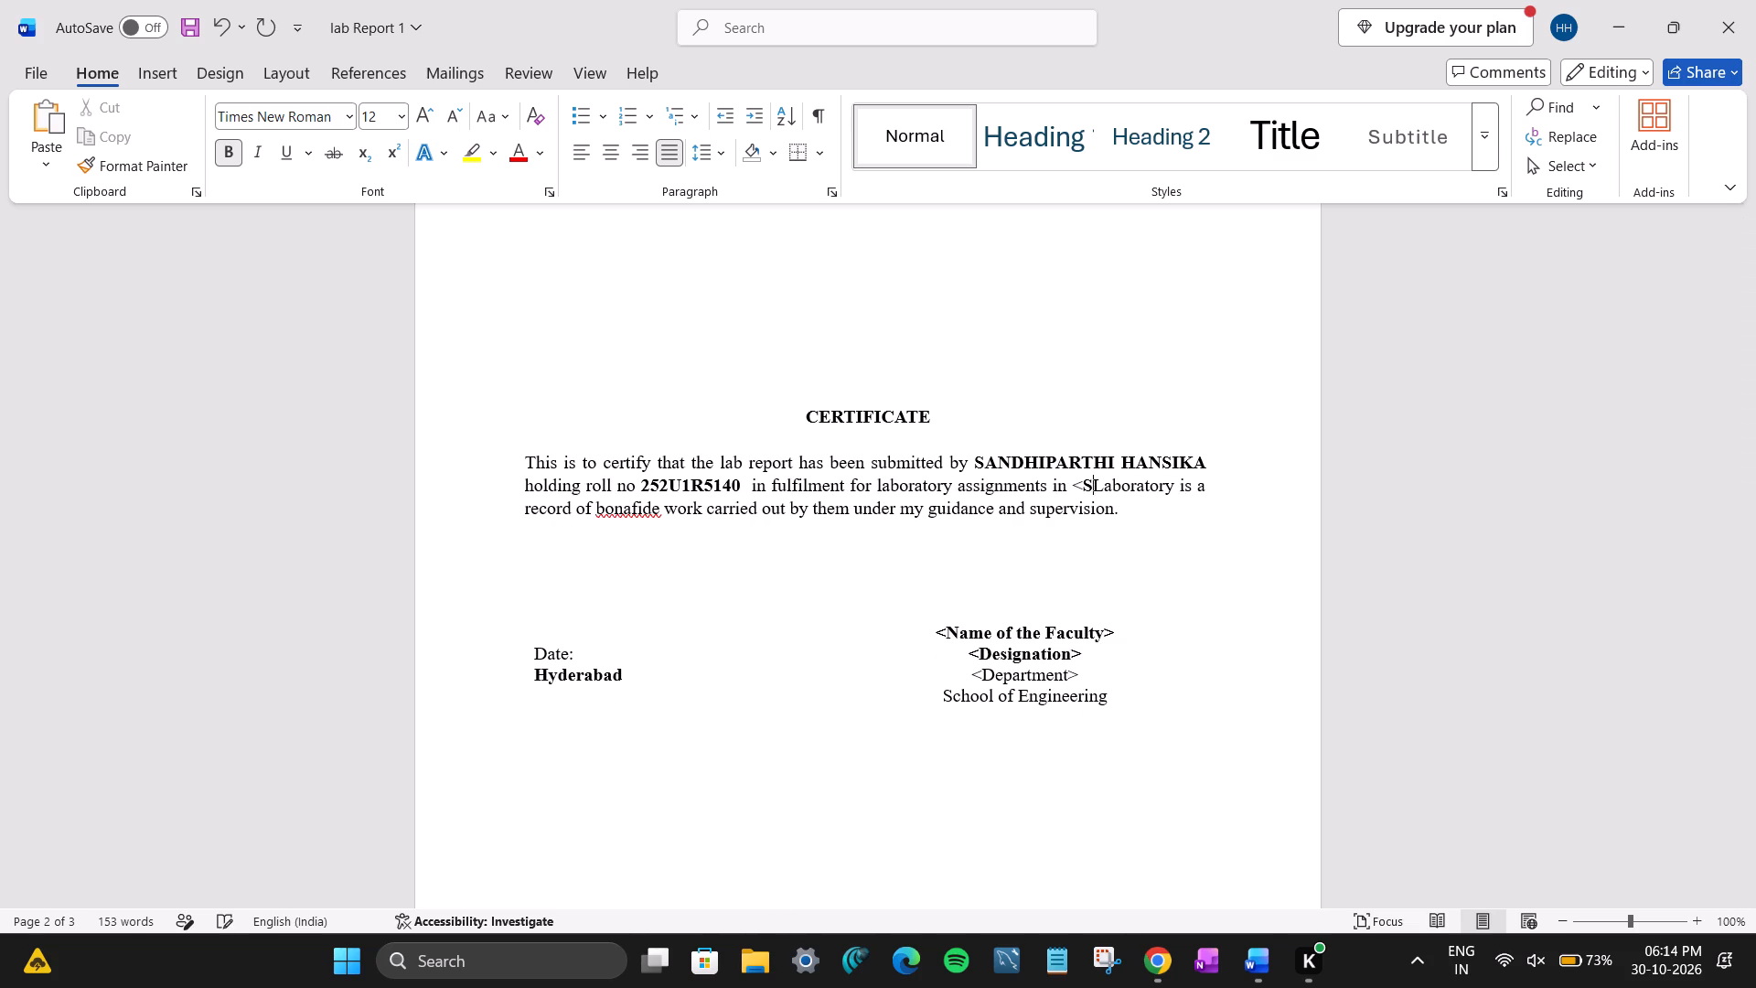
{"action": "key", "text": "BackSpace"}
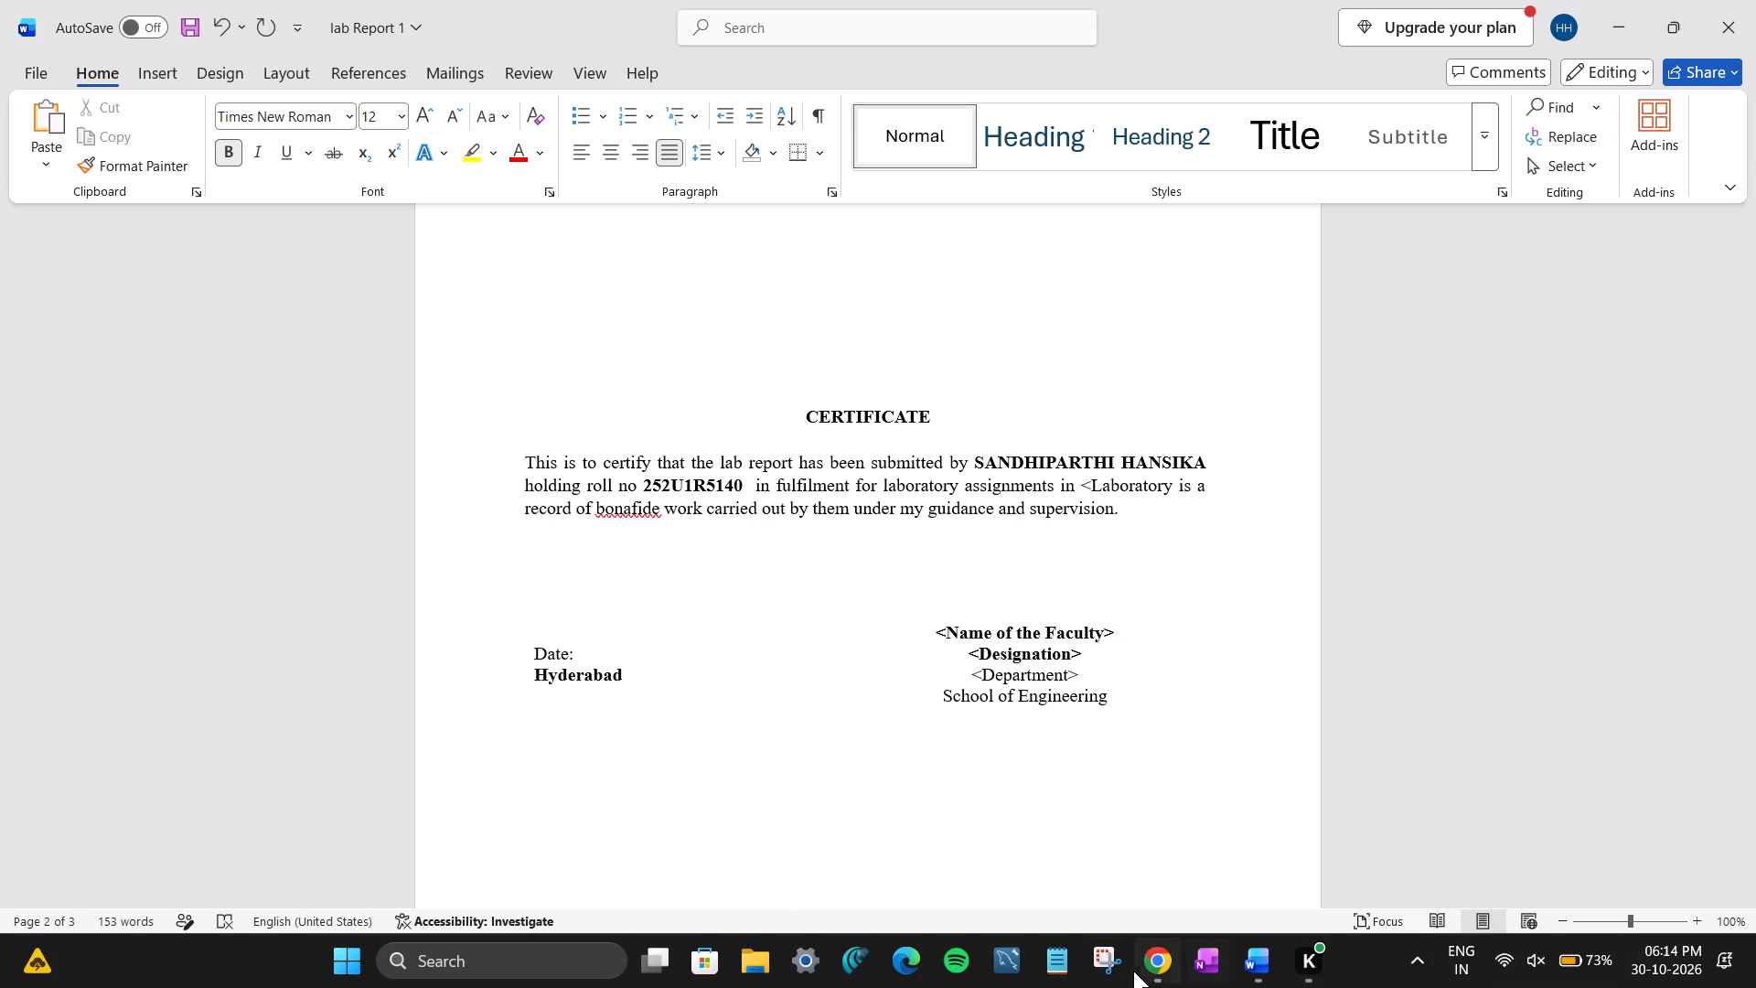
Switch to Chrome, open the Aurora University portal's assessments in a new tab, and copy the course title "Advanced Data Structures".
{"action": "left_click", "coordinate": [1162, 966]}
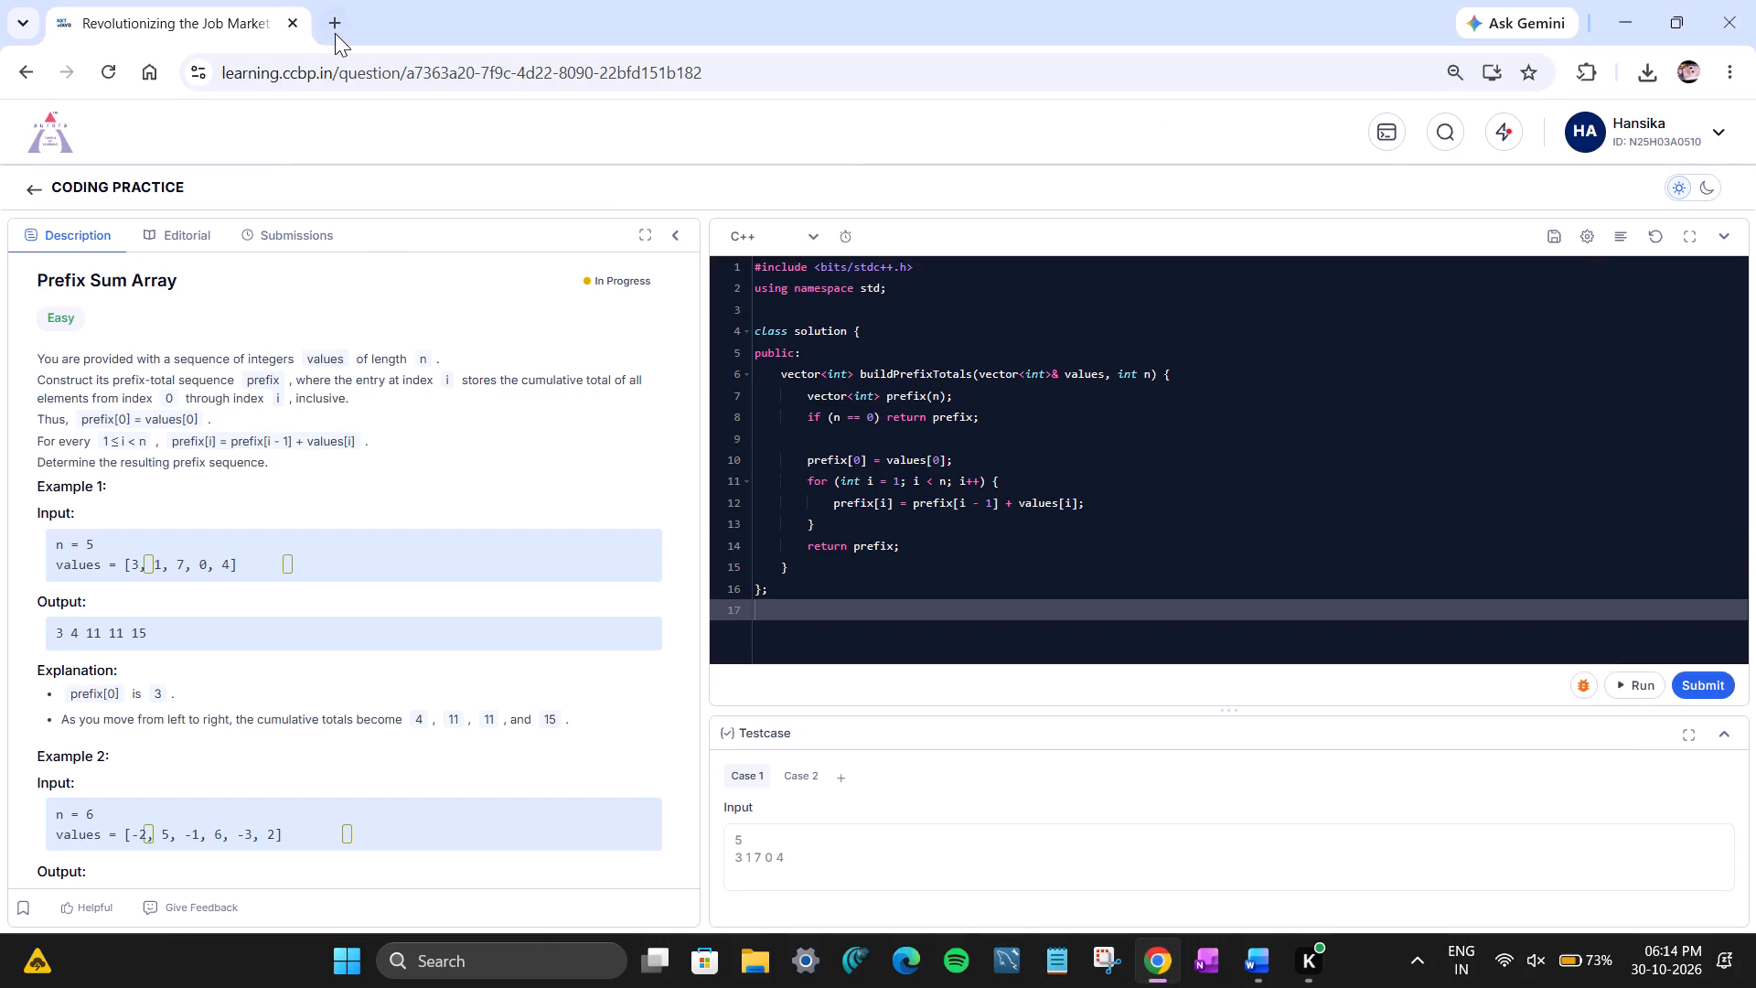
{"action": "left_click", "coordinate": [337, 32]}
{"action": "left_click", "coordinate": [712, 660]}
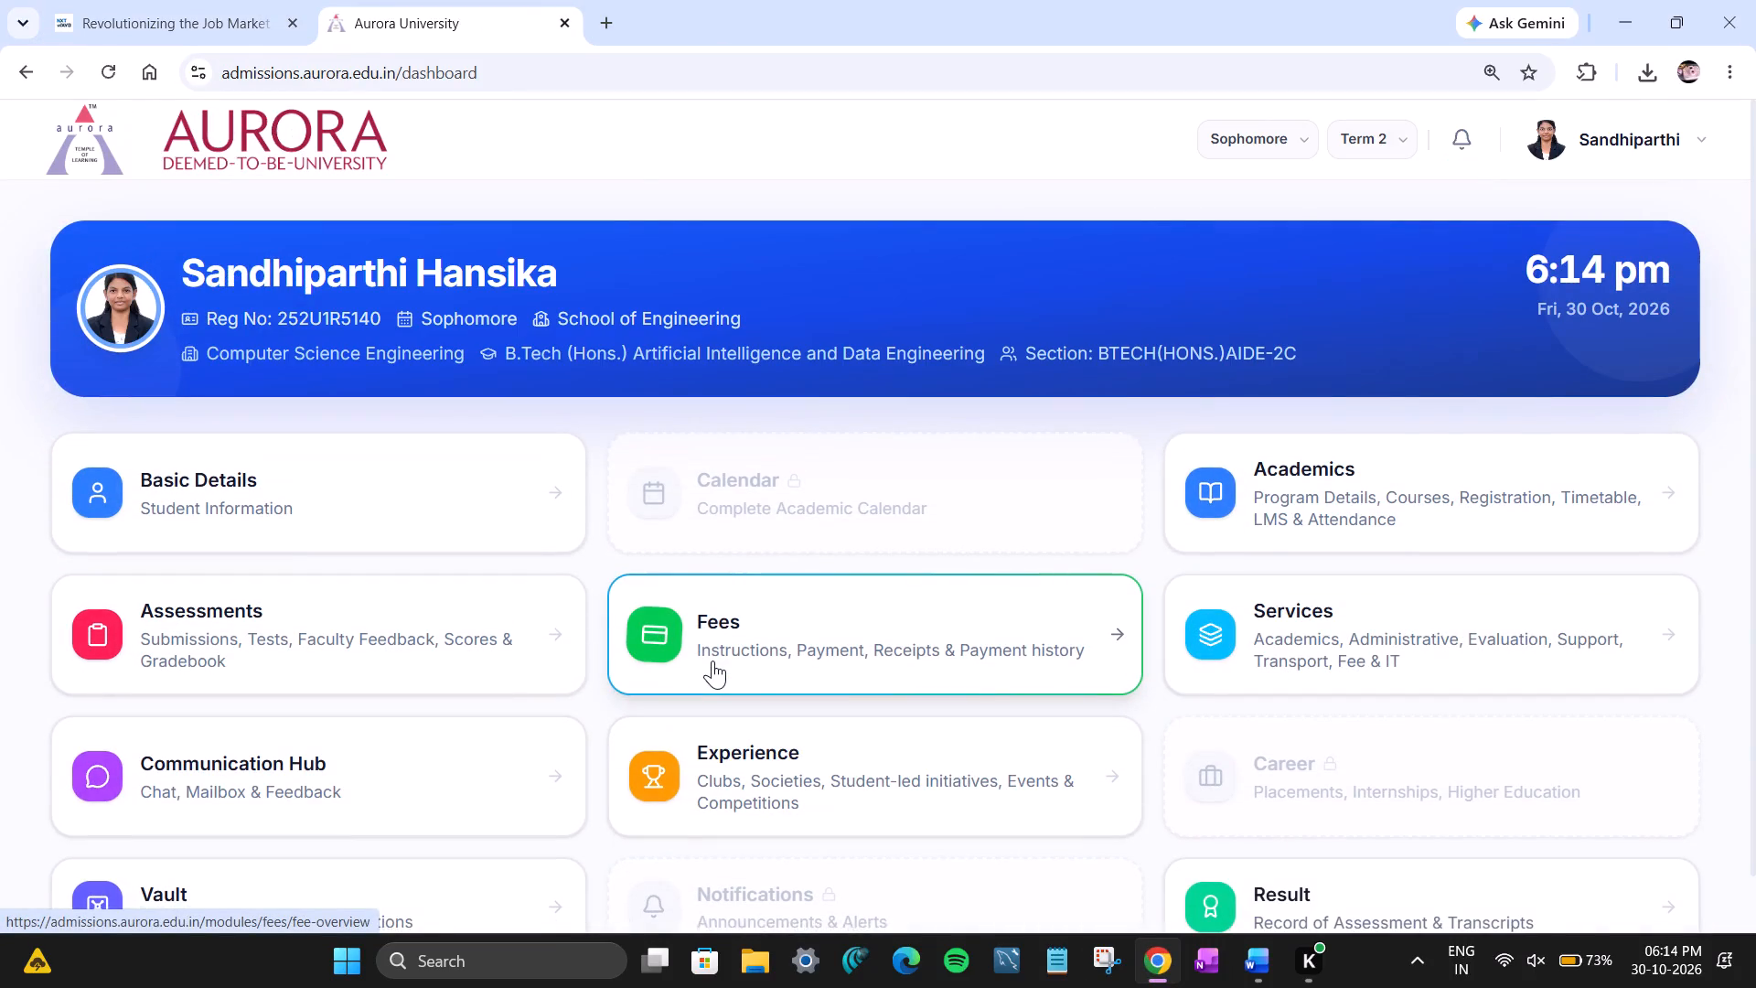
{"action": "left_click", "coordinate": [517, 640]}
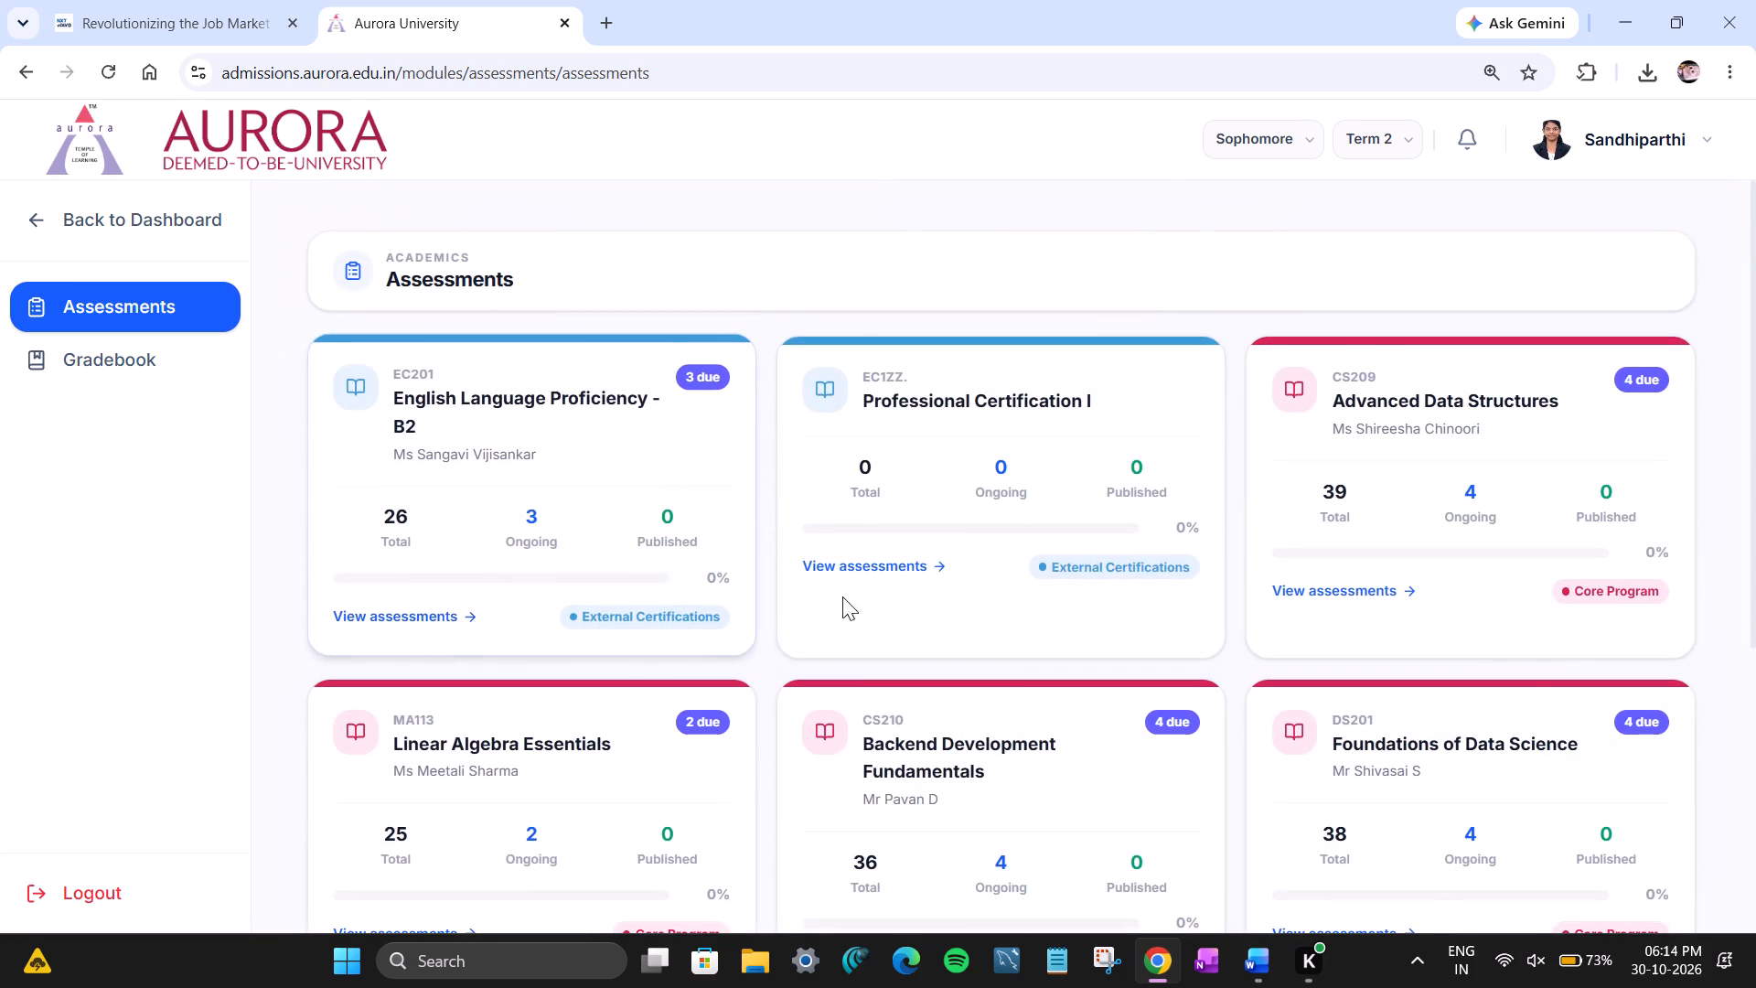
{"action": "scroll", "coordinate": [964, 552], "scroll_direction": "down", "scroll_amount": 4}
{"action": "scroll", "coordinate": [1157, 605], "scroll_direction": "up", "scroll_amount": 3}
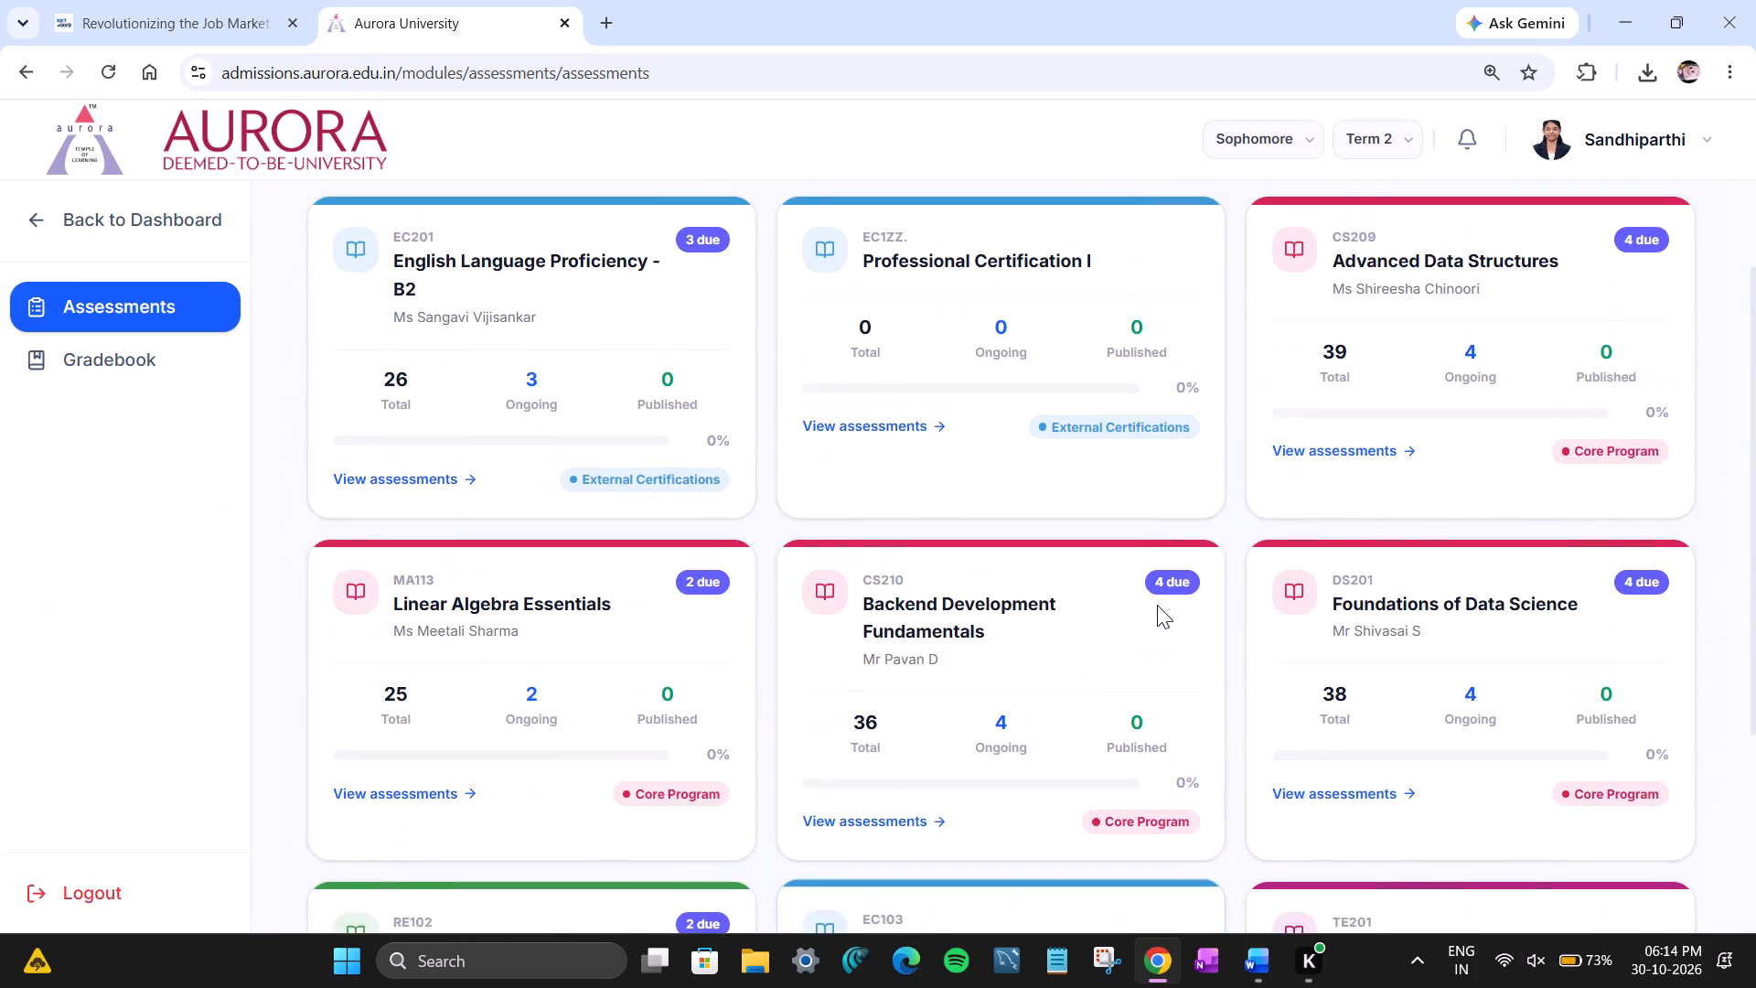
{"action": "left_click", "coordinate": [1363, 452]}
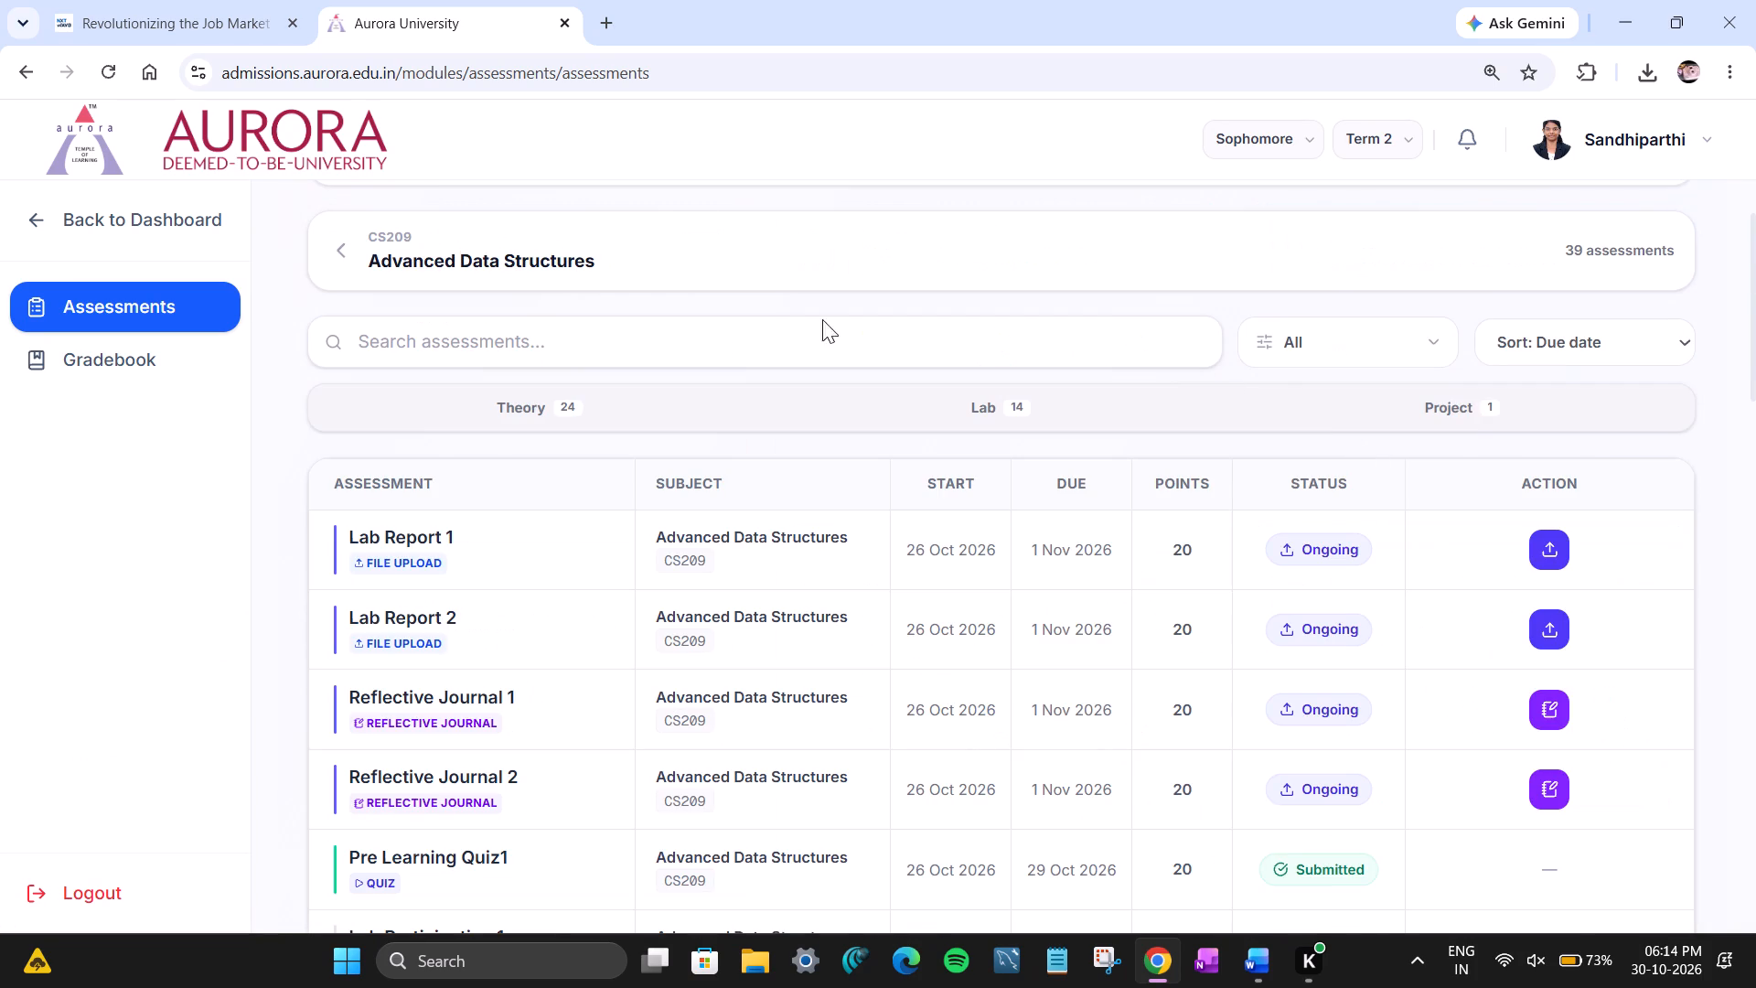
{"action": "left_click_drag", "start_coordinate": [369, 261], "coordinate": [412, 261]}
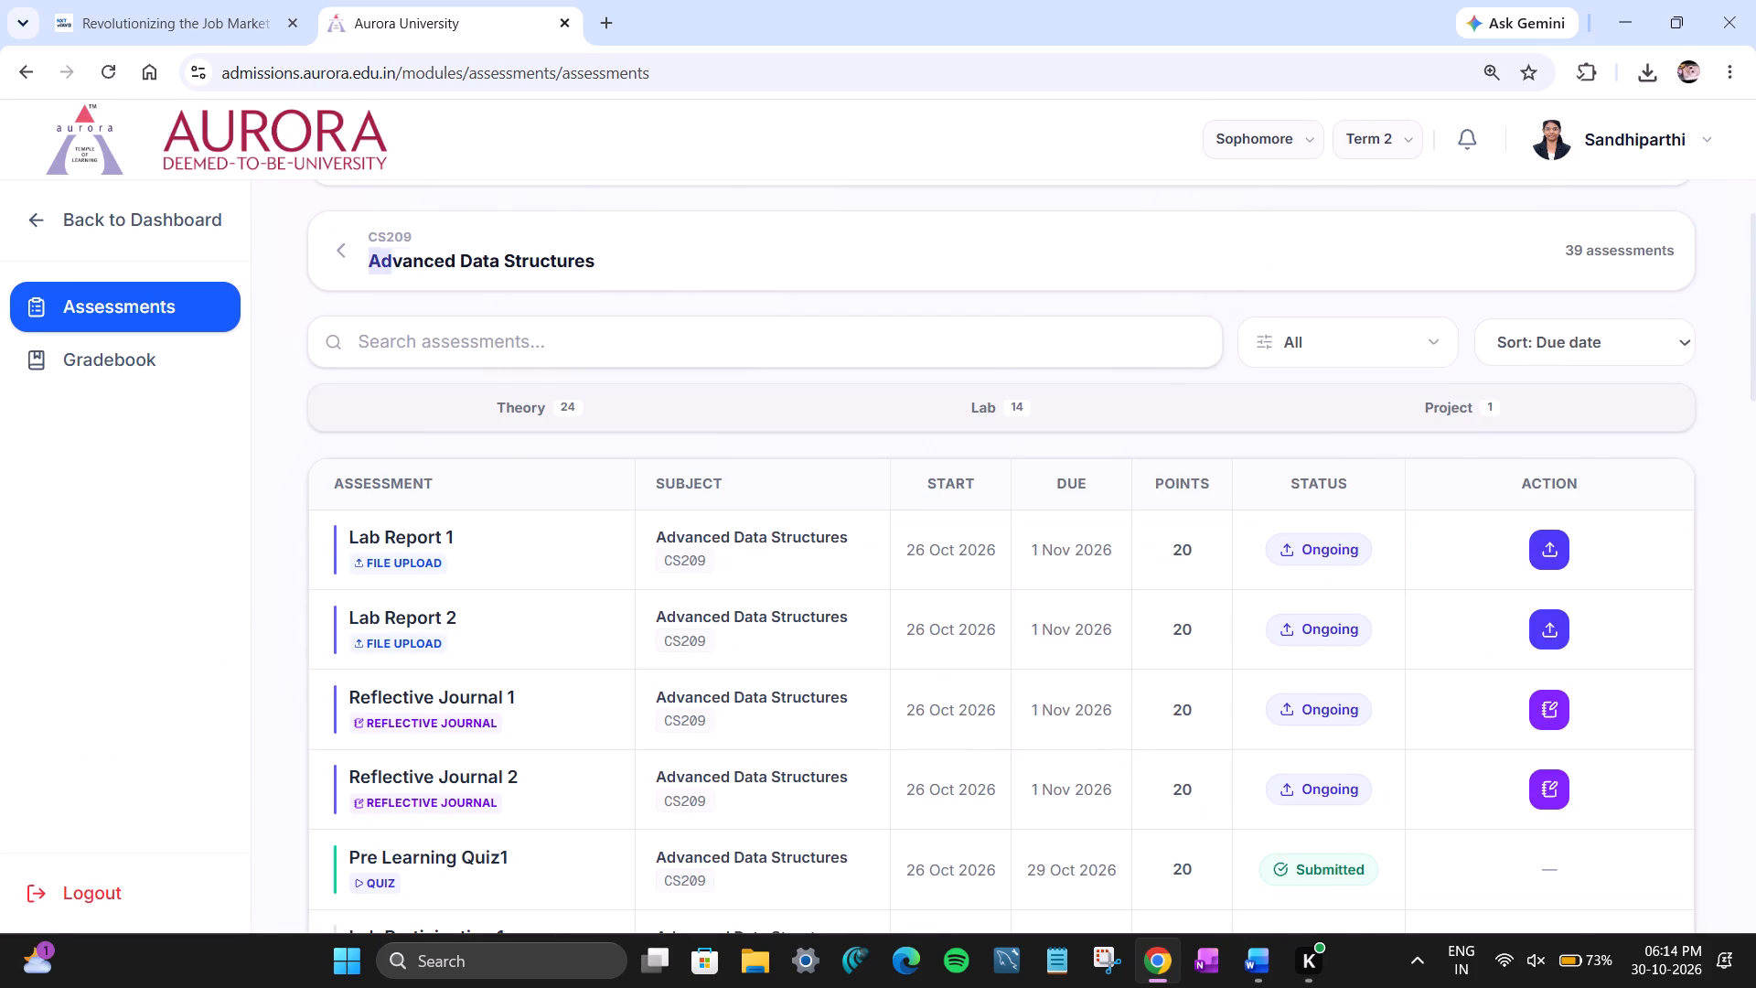
{"action": "left_click_drag", "start_coordinate": [412, 261], "coordinate": [674, 262]}
{"action": "key", "text": "ctrl+c"}
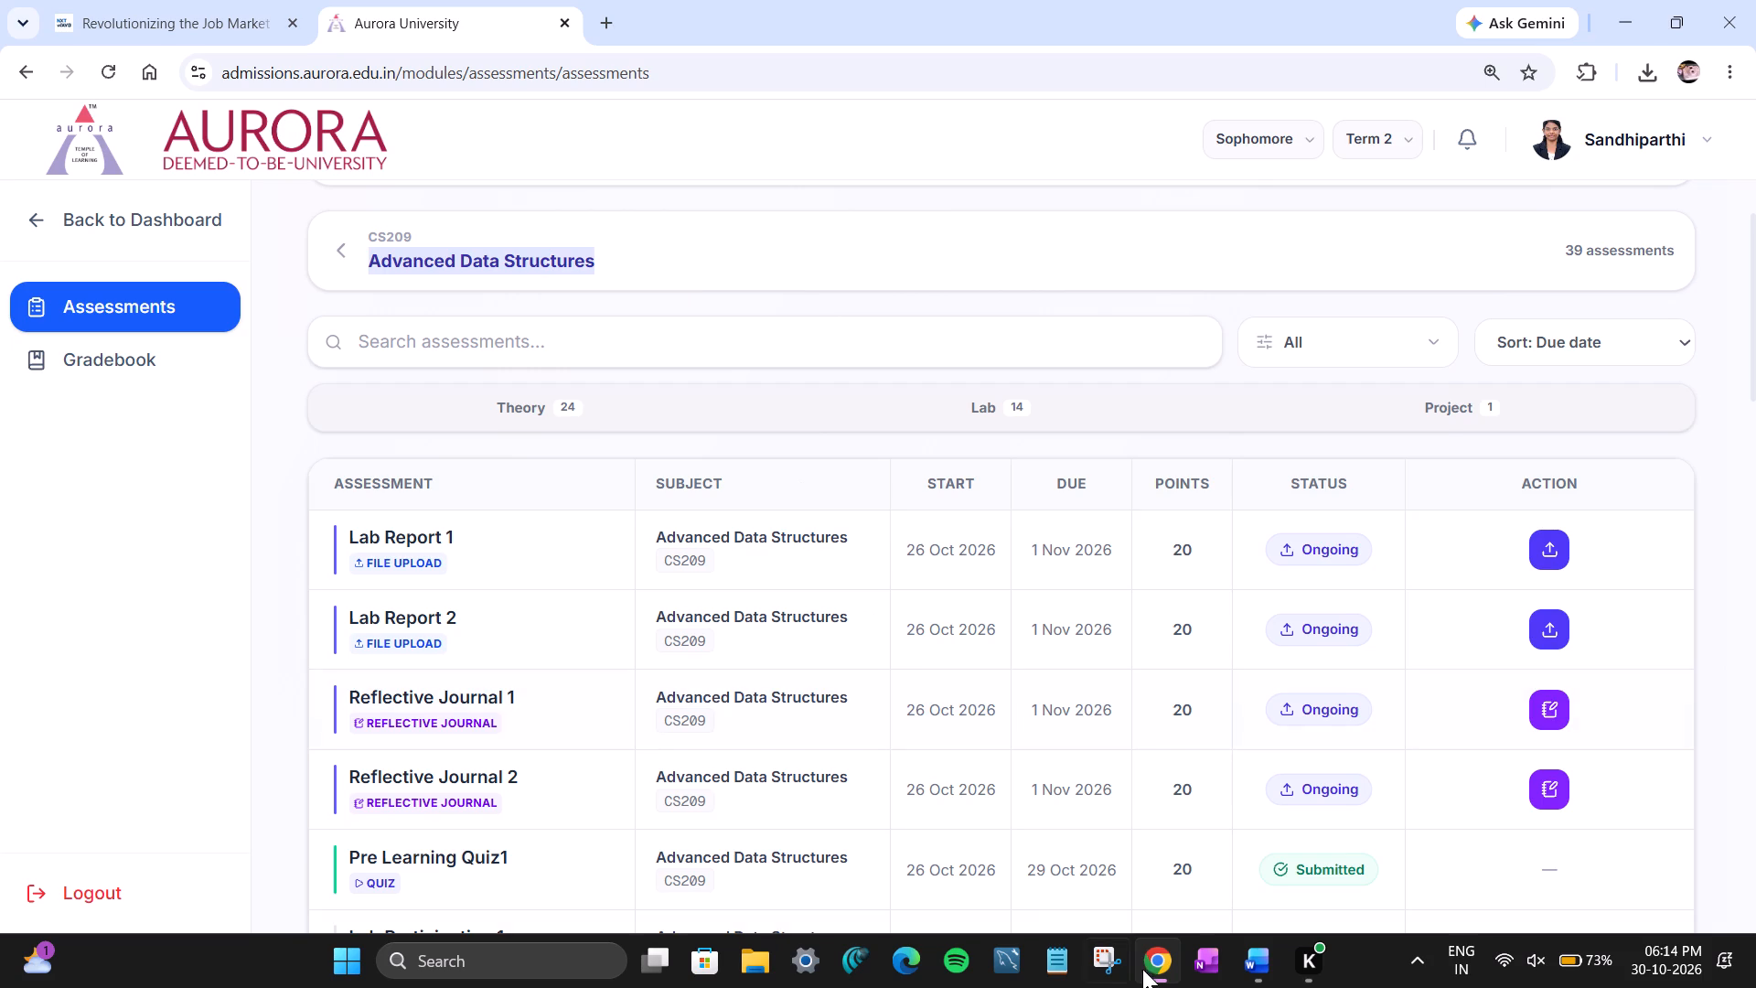
Switch back to Word, paste "Advanced Data Structures" as the certificate's subject with a trailing space, and remove the leftover "<".
{"action": "left_click", "coordinate": [1256, 959]}
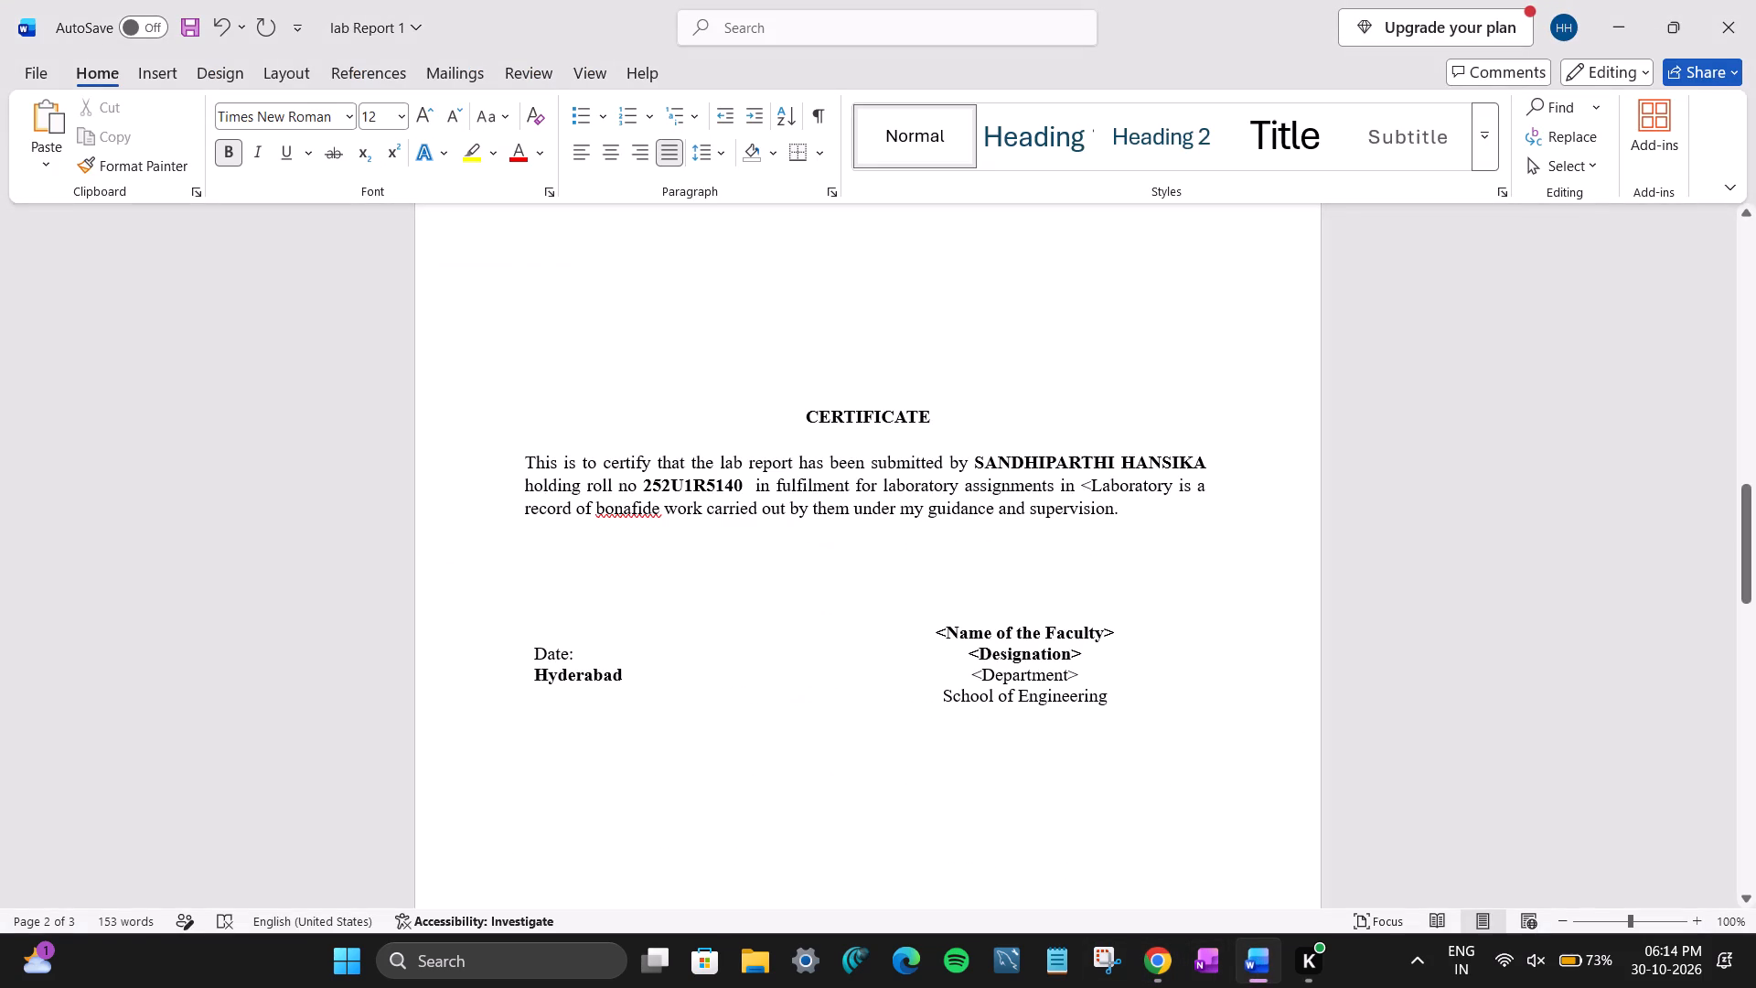
{"action": "key", "text": "ctrl+v"}
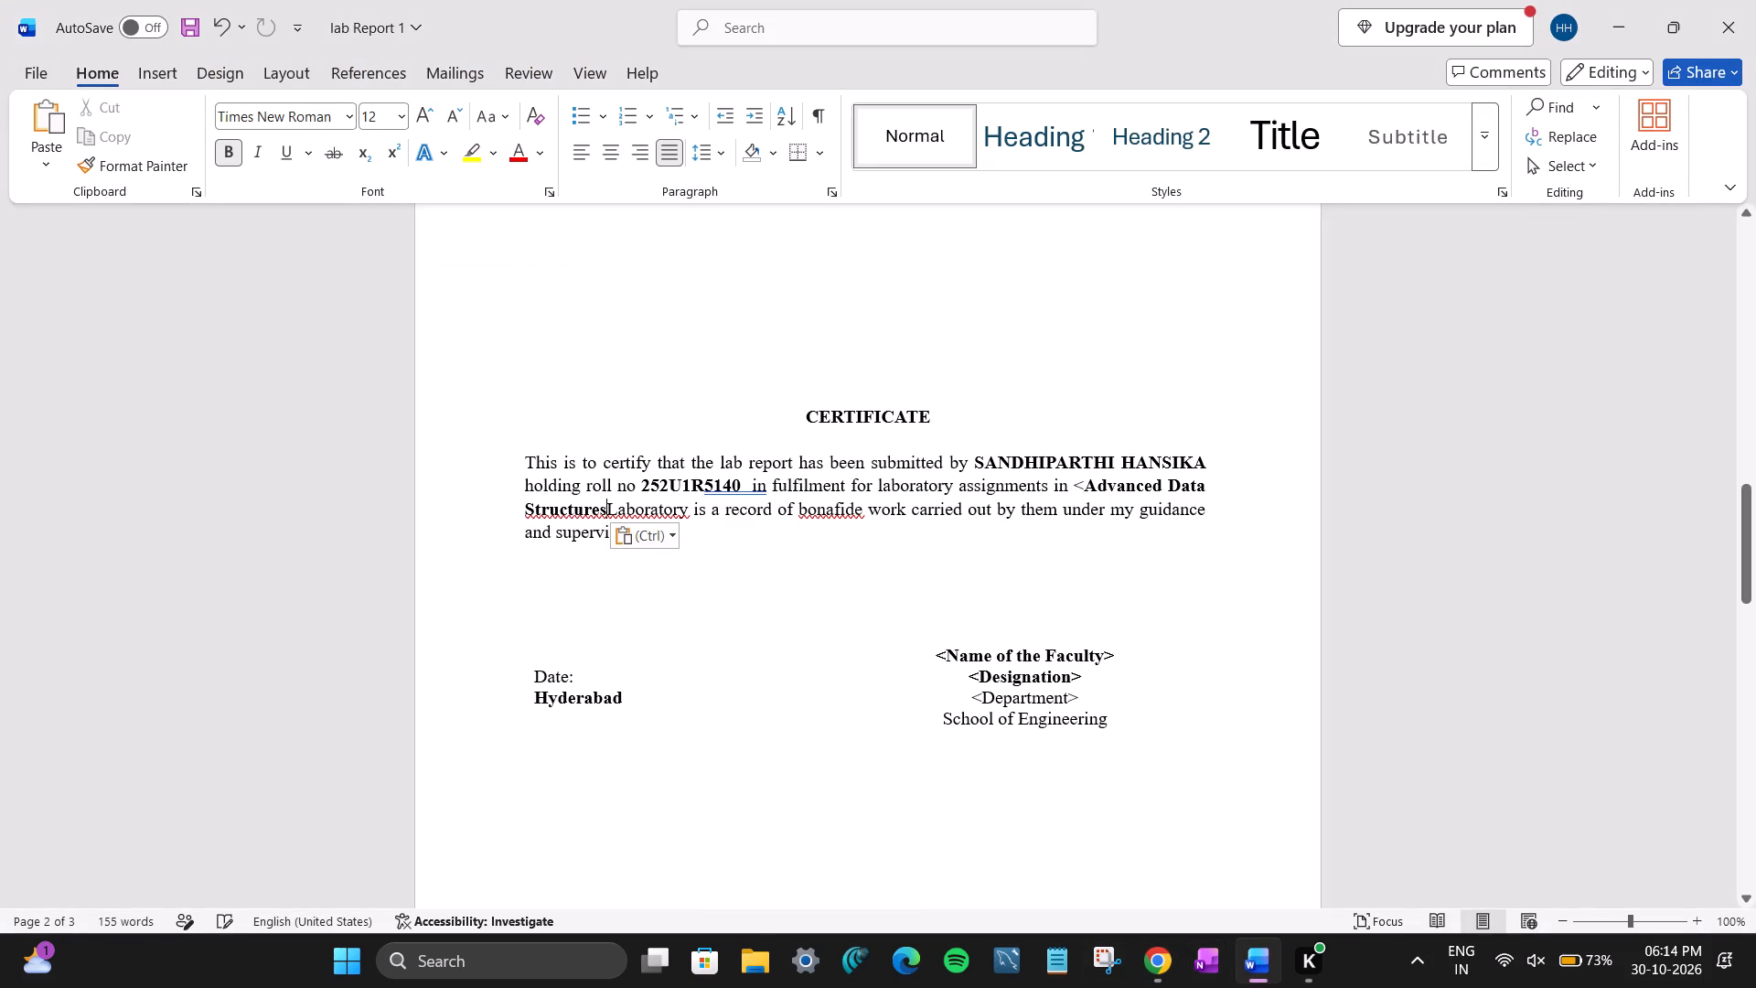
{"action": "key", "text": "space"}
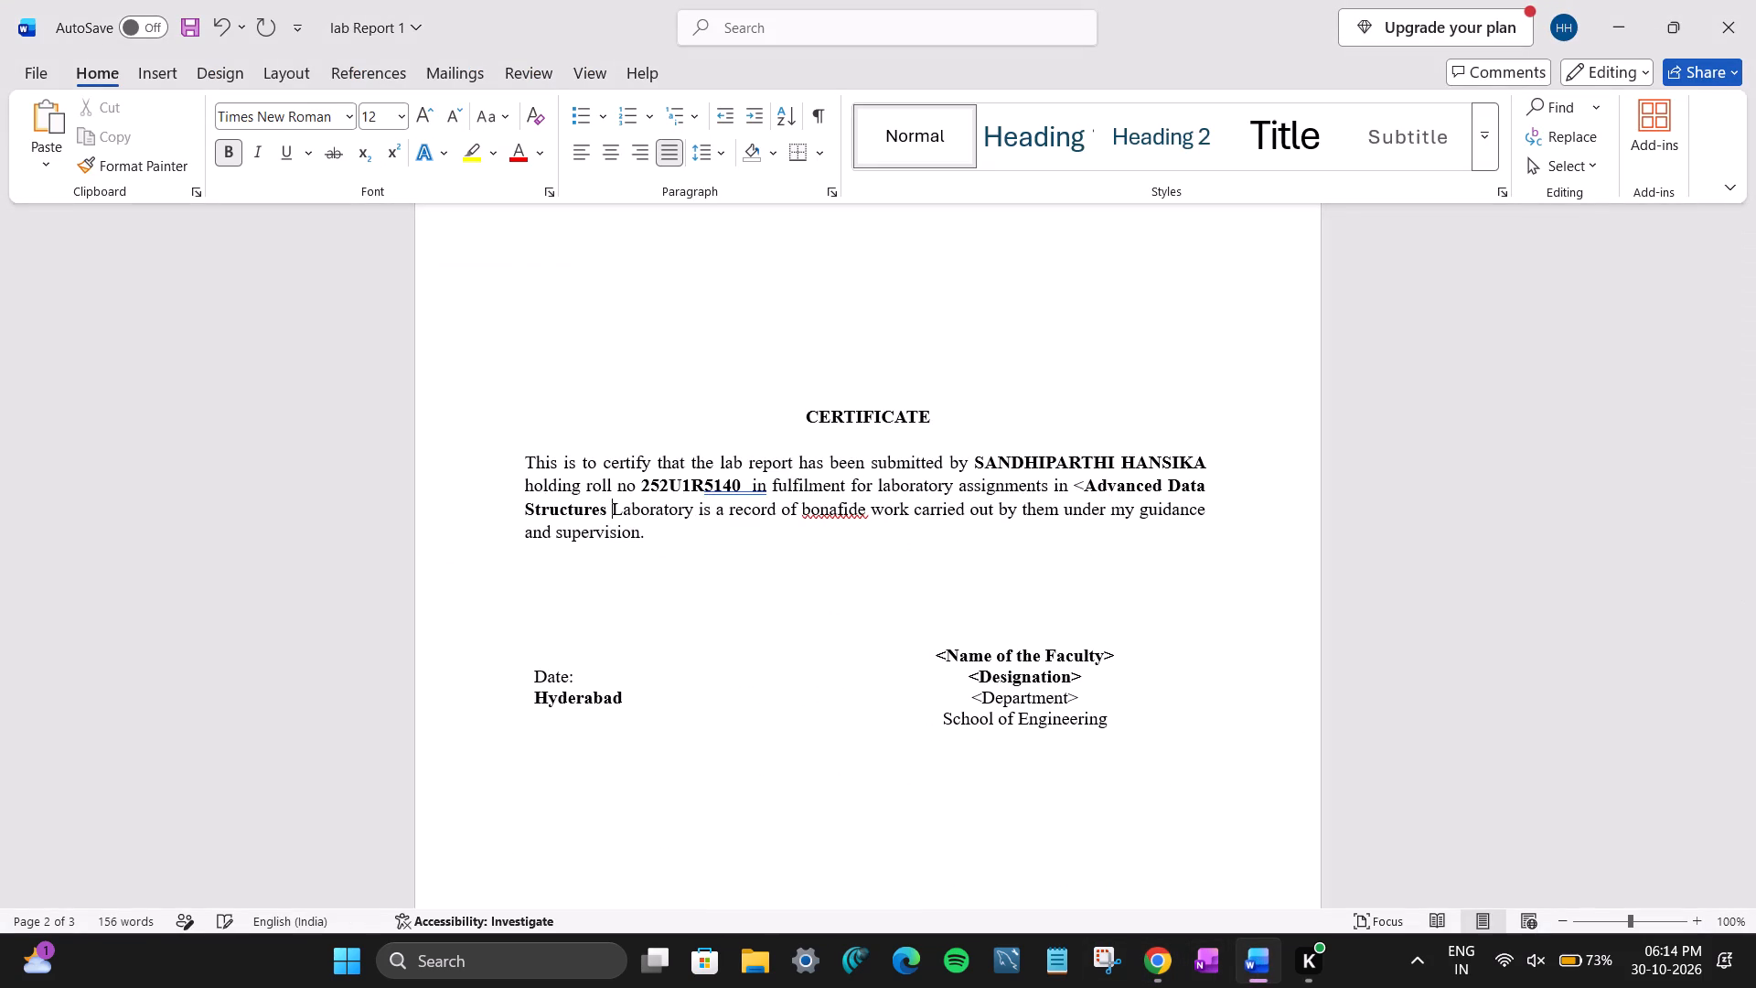
{"action": "left_click", "coordinate": [1086, 480]}
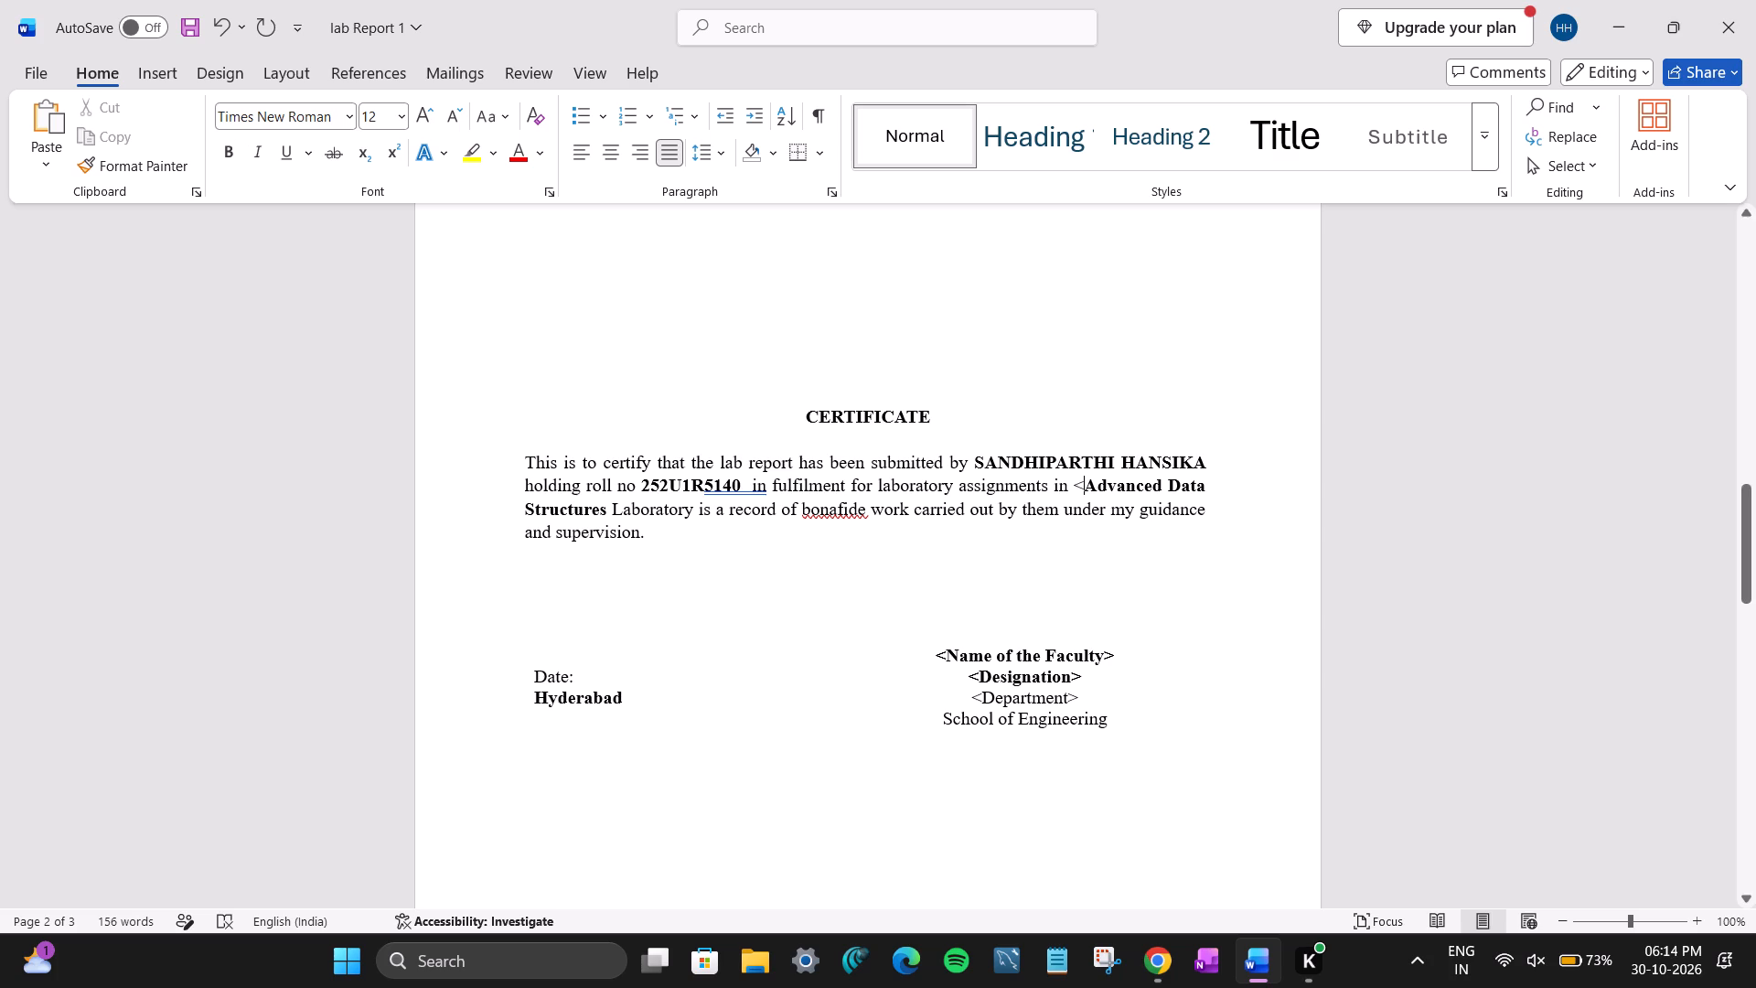
{"action": "key", "text": "BackSpace"}
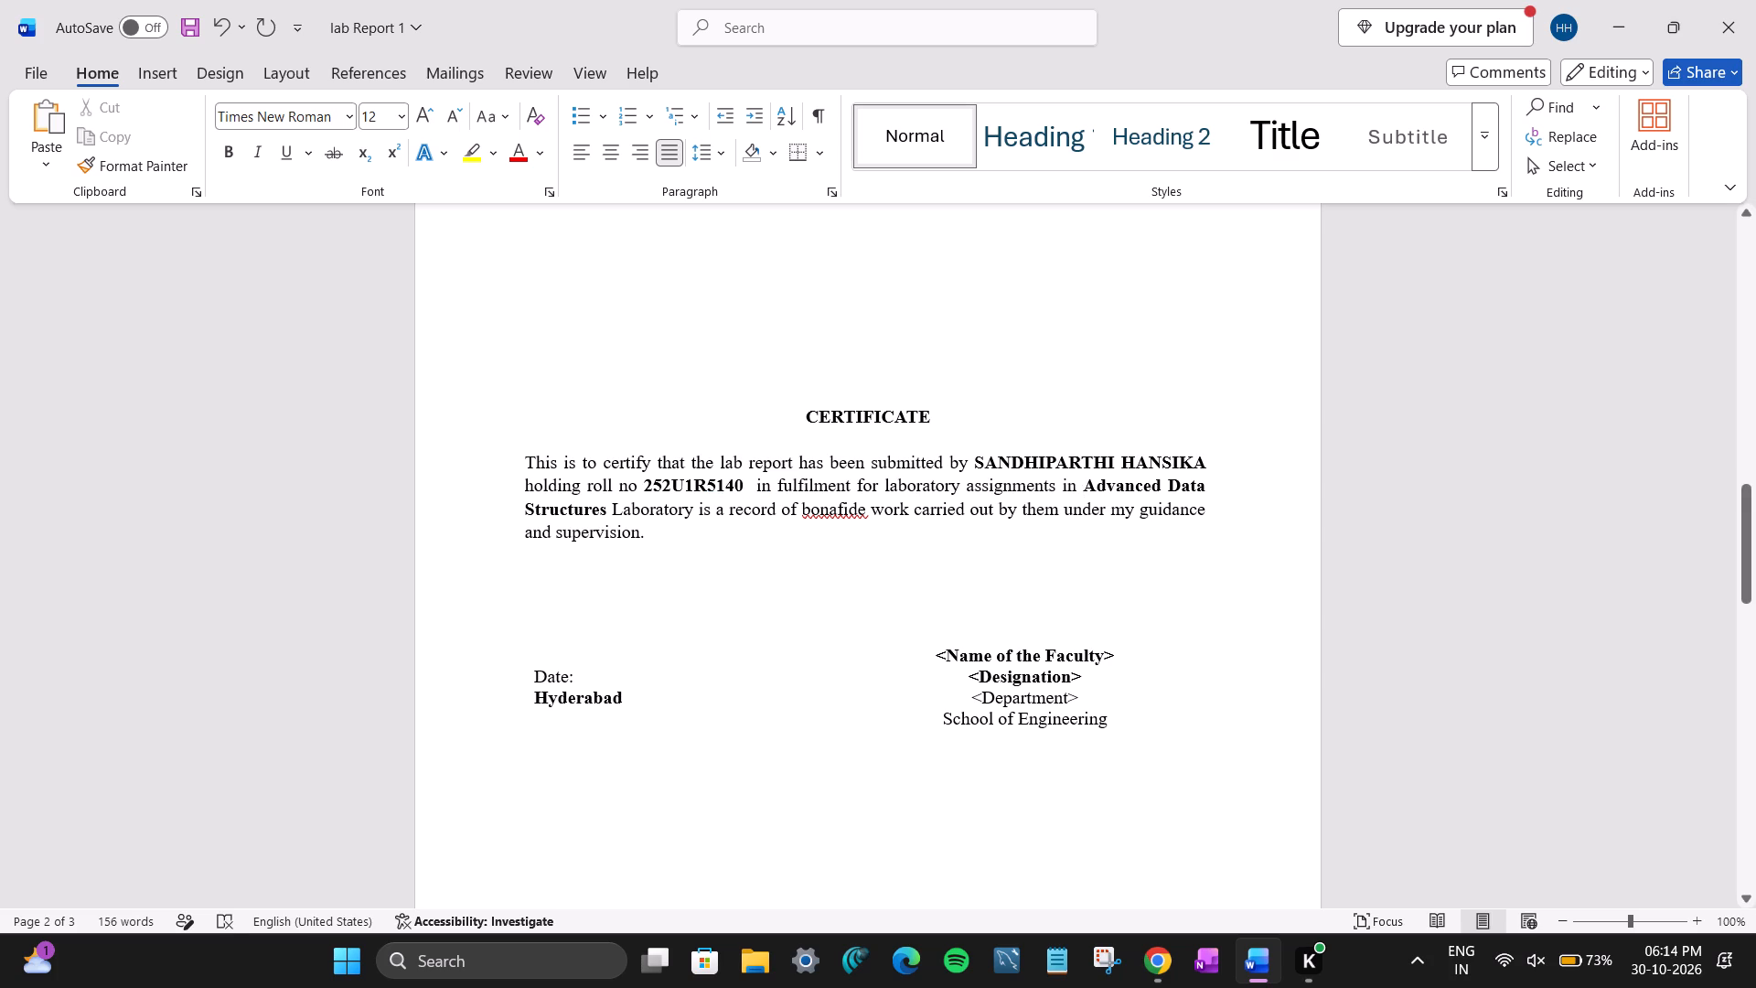
Check the spelling suggestion for the word "bonafide" in the certificate paragraph.
{"action": "scroll", "coordinate": [1033, 617], "scroll_direction": "down", "scroll_amount": 1}
{"action": "left_click", "coordinate": [851, 449]}
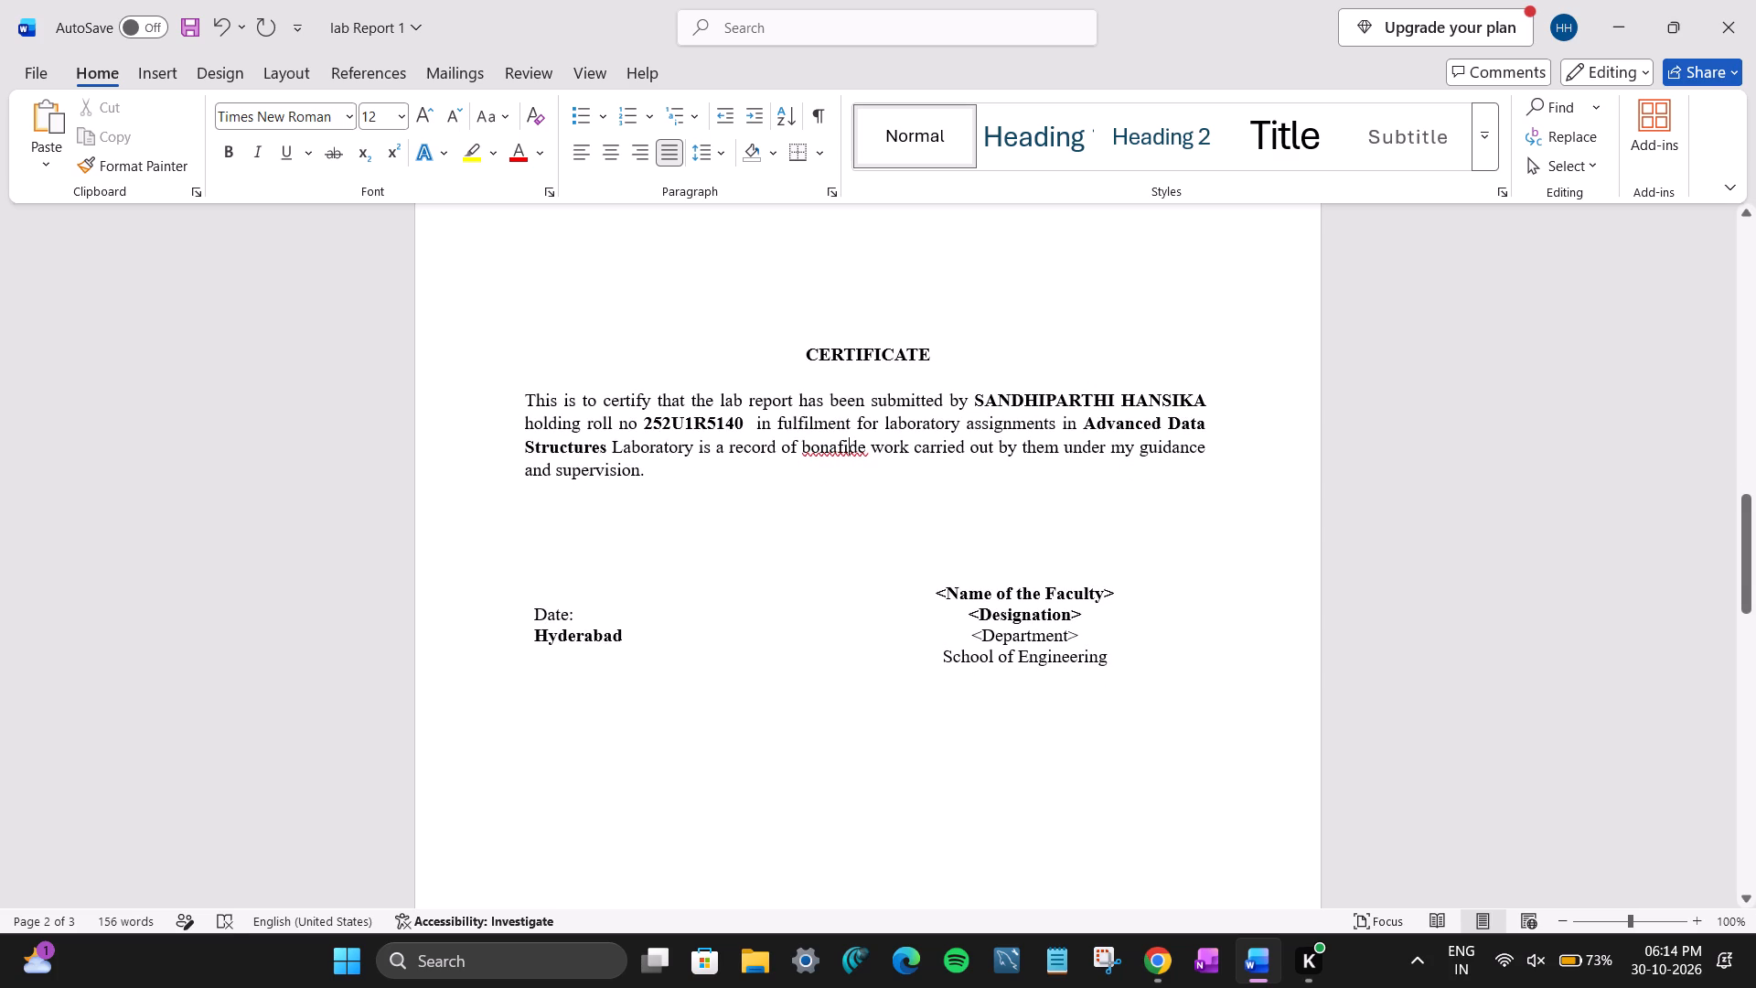
{"action": "right_click", "coordinate": [851, 449]}
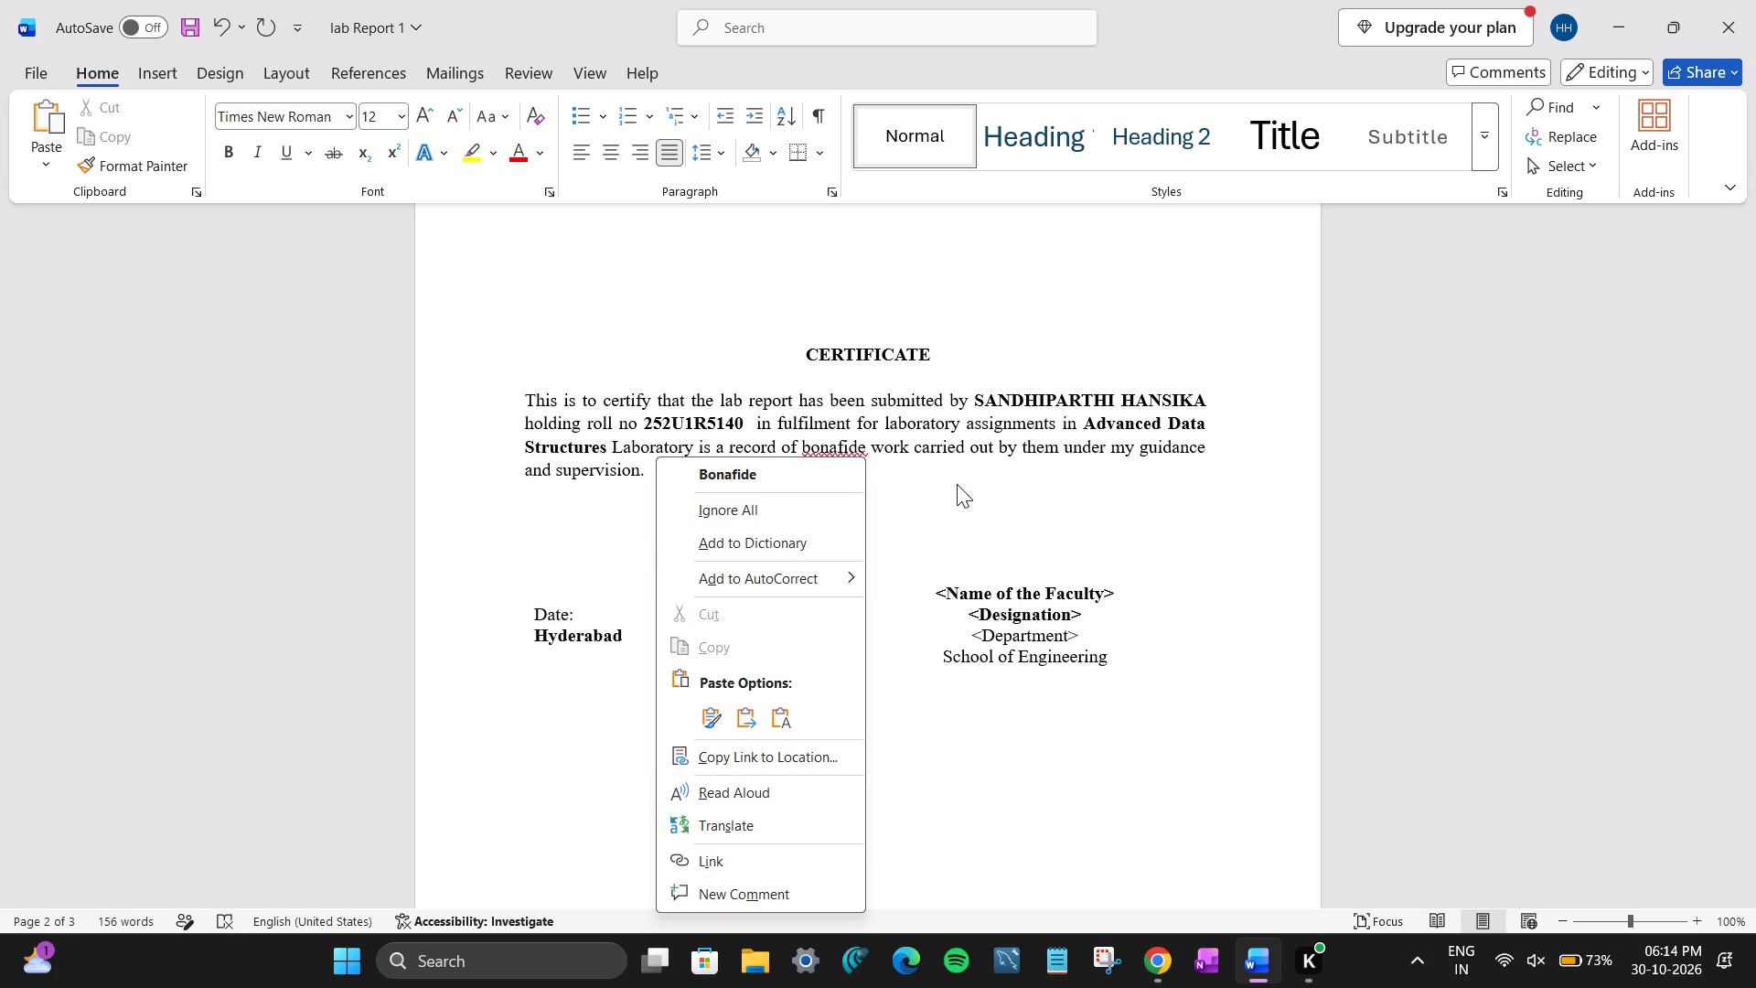
{"action": "left_click", "coordinate": [810, 447]}
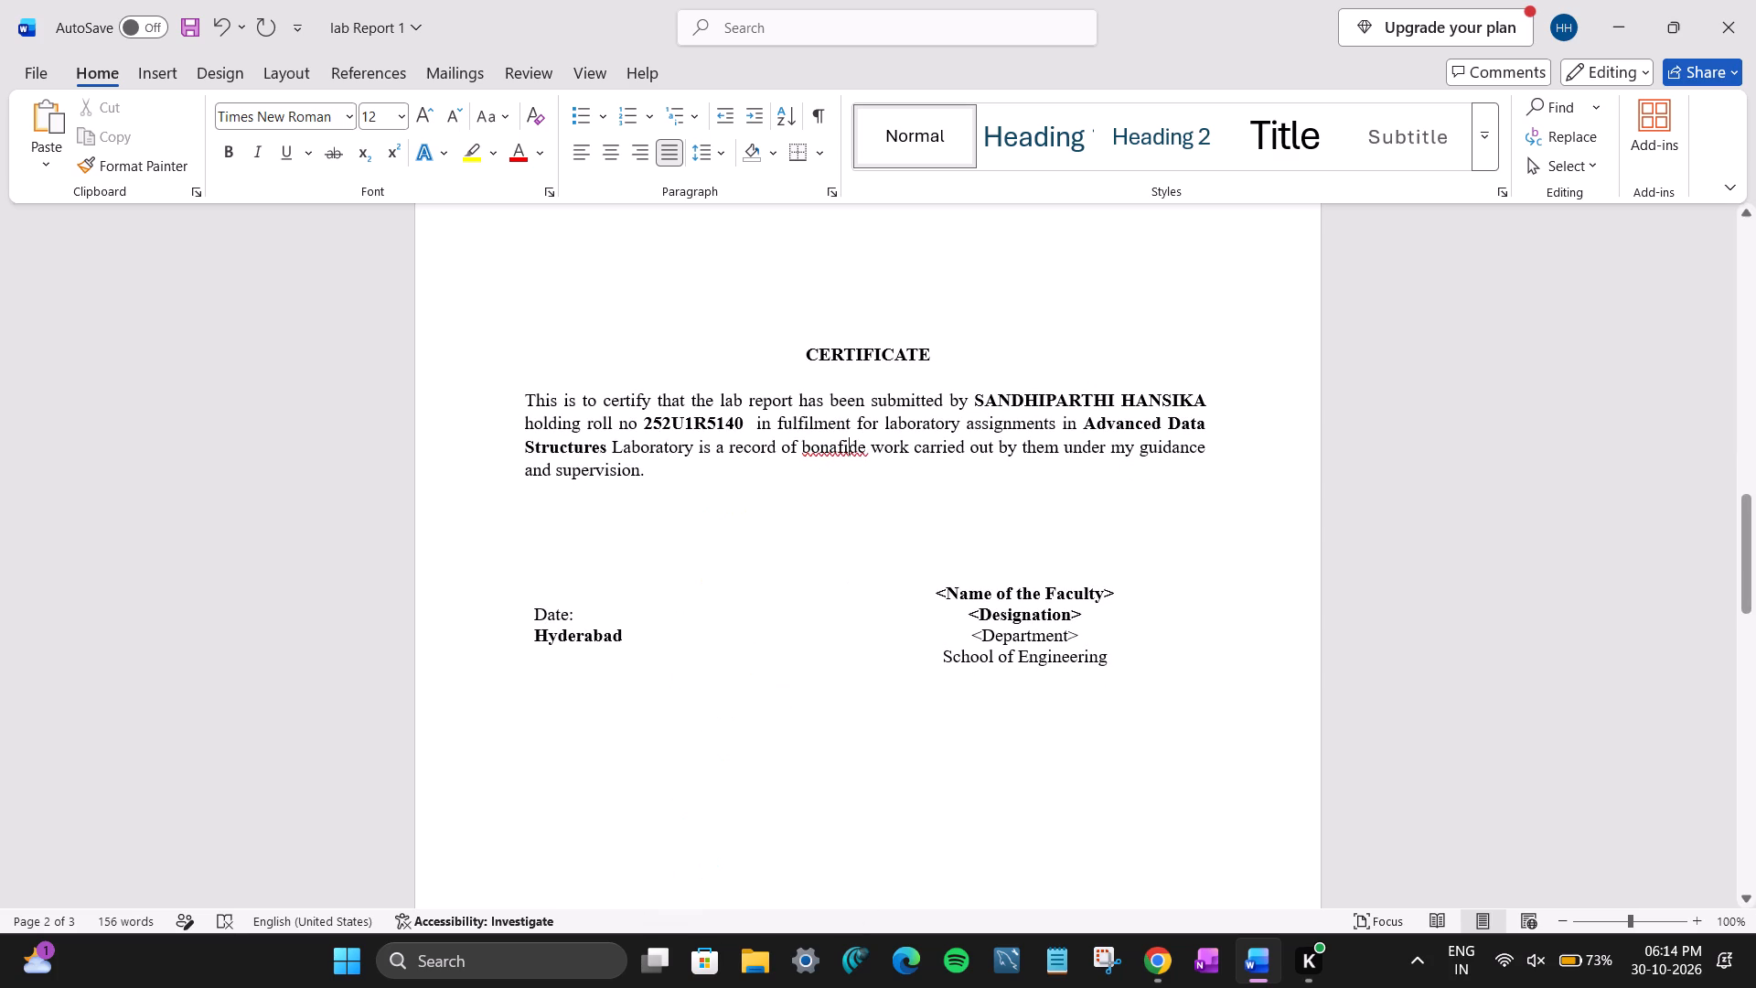
Capitalize the first letter of "bonafide" in the certificate paragraph so the word reads "Bonafide".
{"action": "left_click", "coordinate": [808, 446]}
{"action": "key", "text": "BackSpace"}
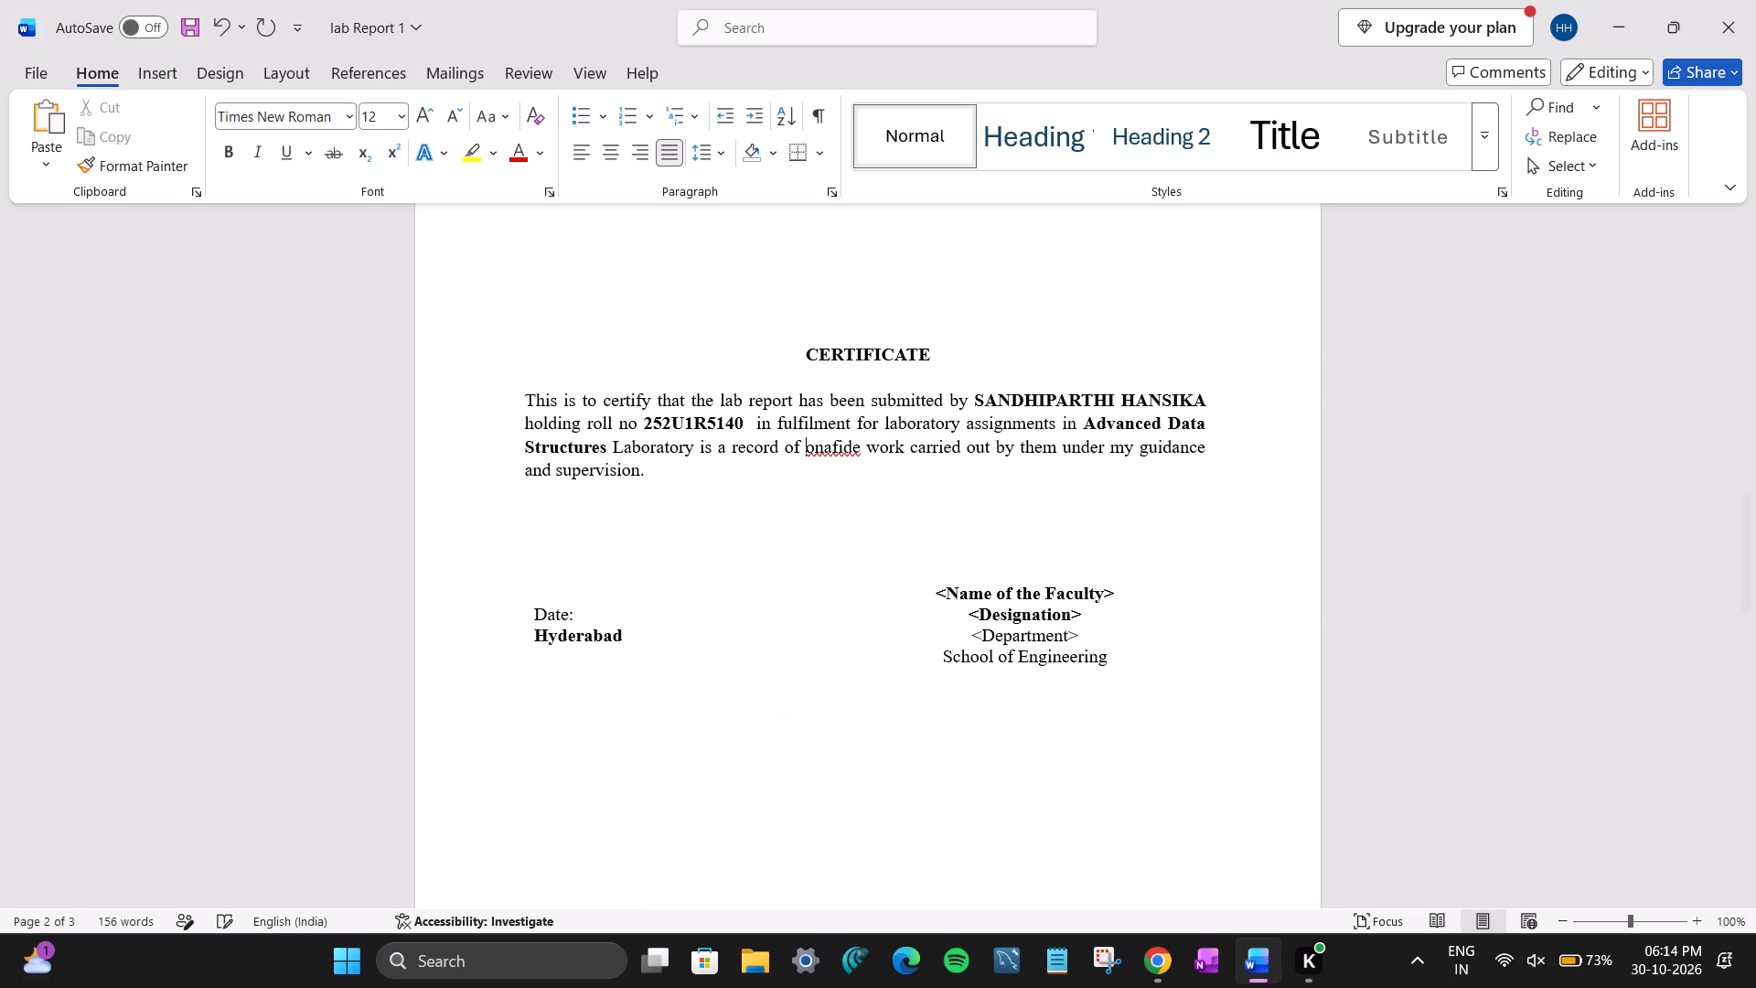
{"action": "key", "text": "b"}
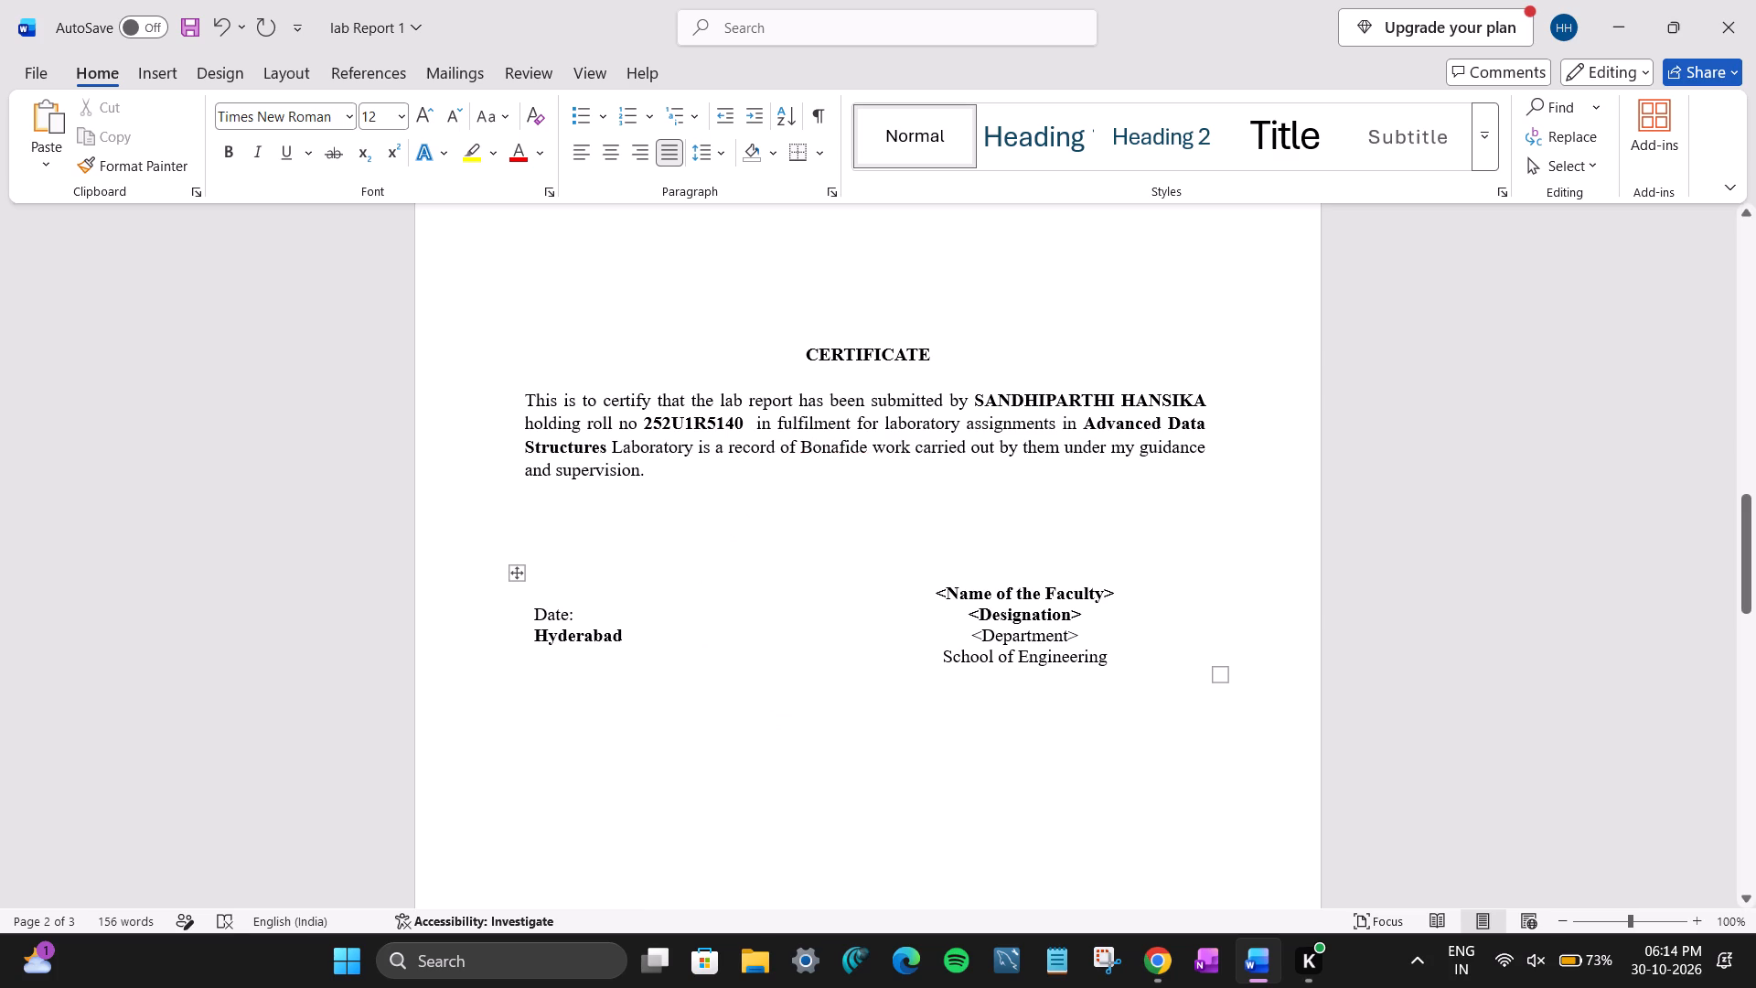
Switch to Chrome, open the Advanced Data Structures teacher's contact info in the Aurora portal's Communication Hub, and copy the teacher's name.
{"action": "left_click", "coordinate": [1124, 597]}
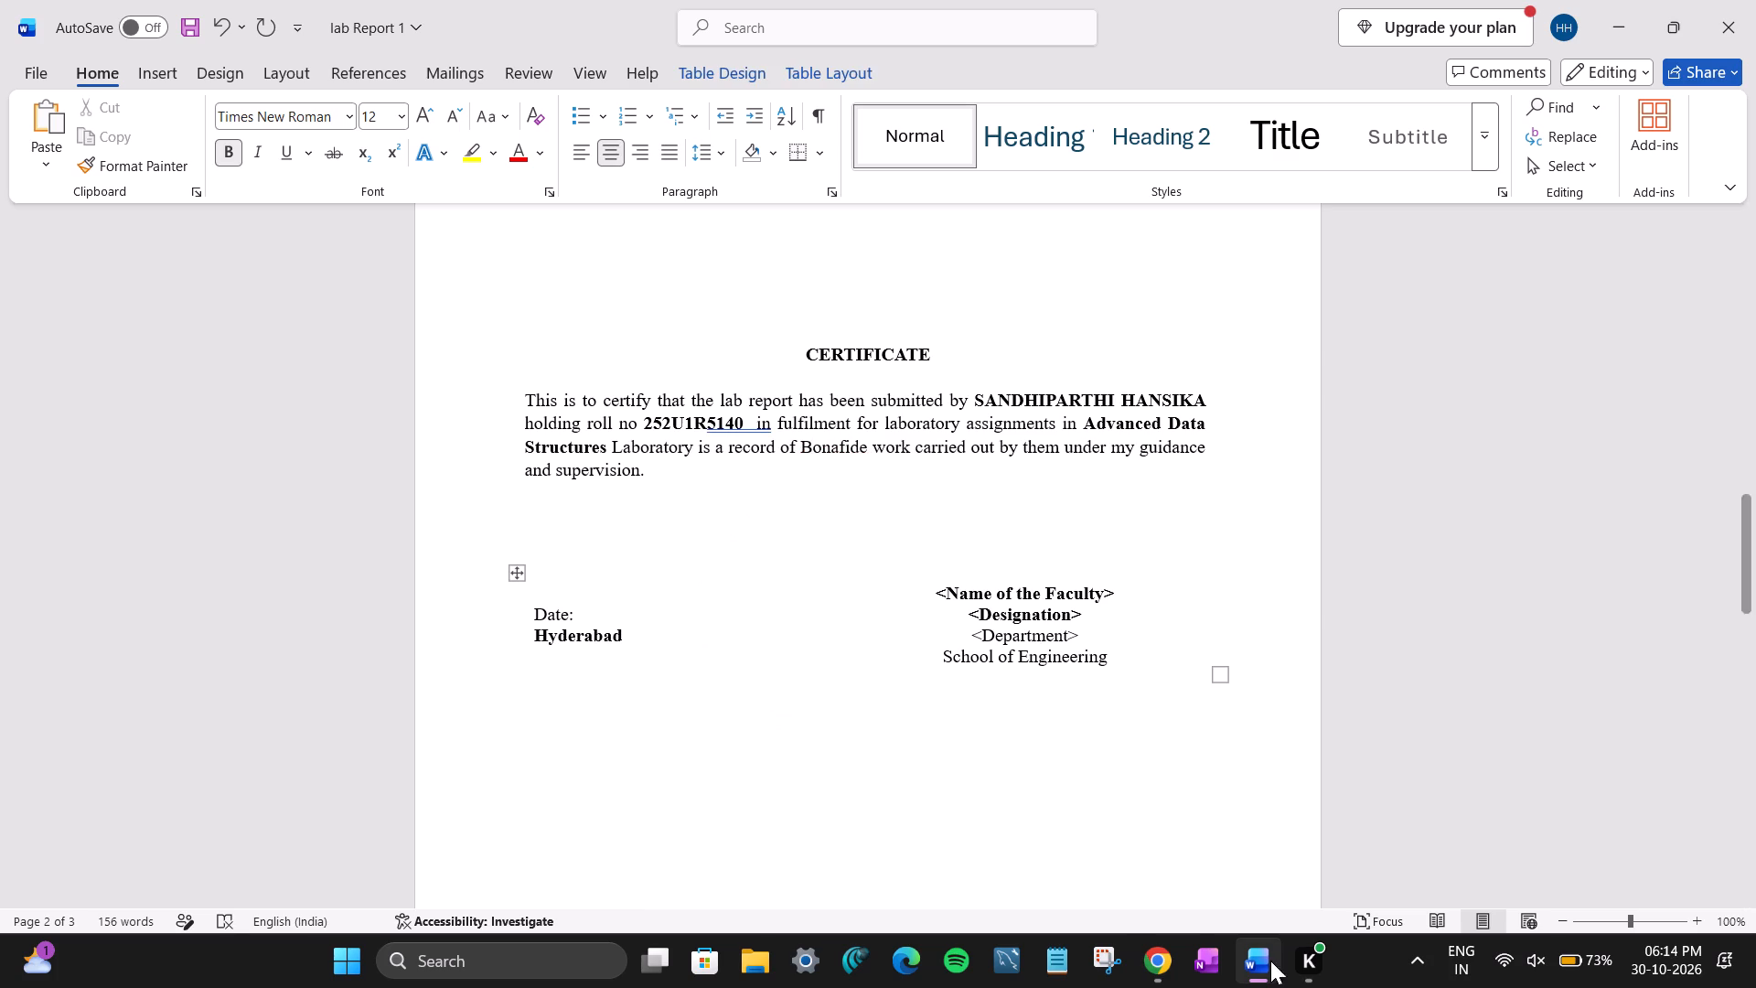
{"action": "left_click", "coordinate": [1173, 959]}
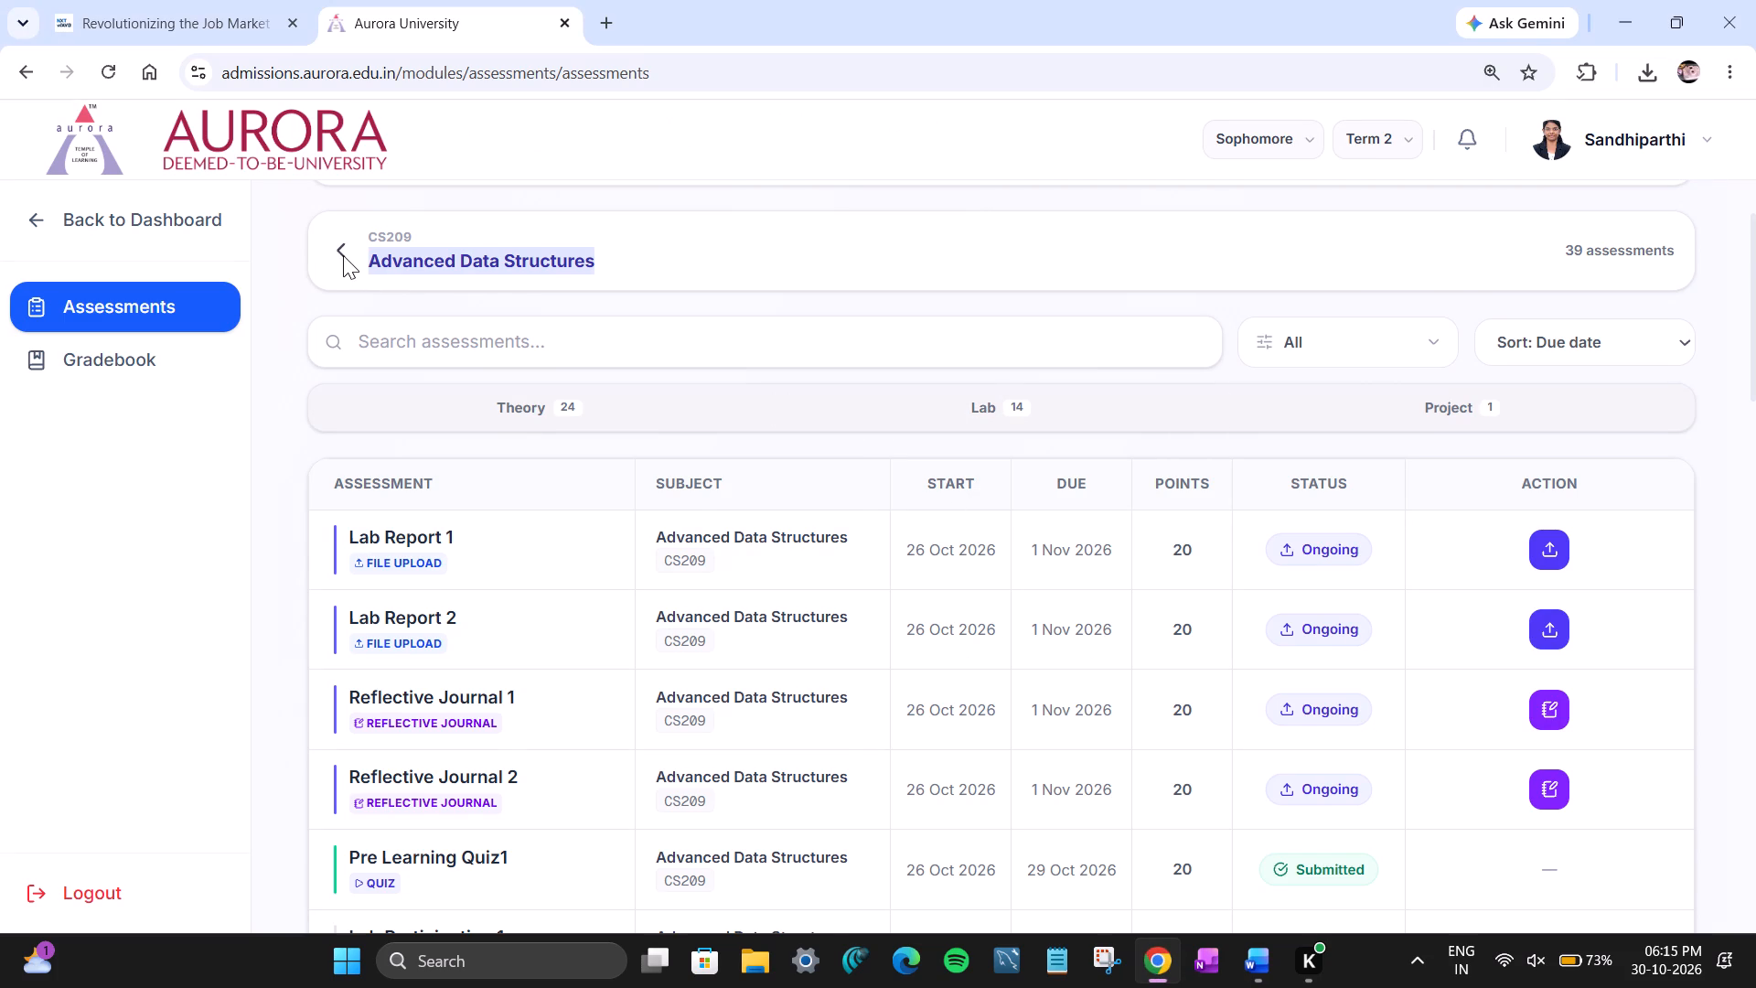
{"action": "left_click", "coordinate": [343, 255]}
{"action": "left_click_drag", "start_coordinate": [1325, 295], "coordinate": [1344, 294]}
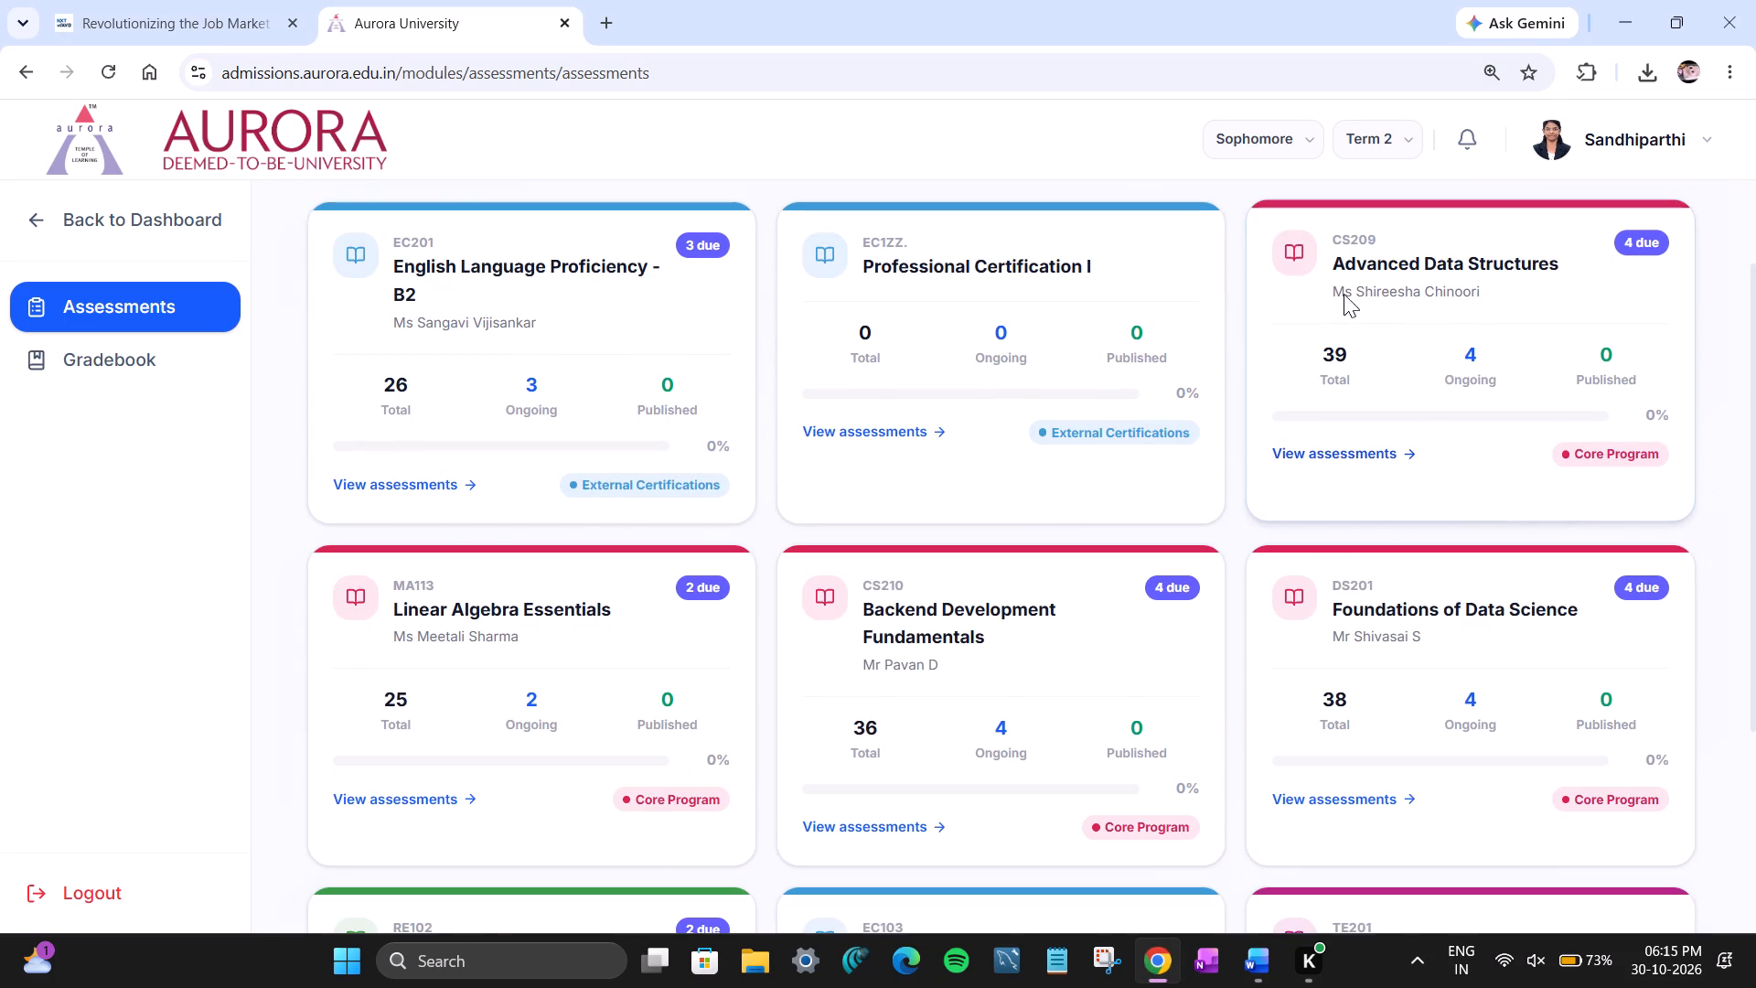
{"action": "left_click_drag", "start_coordinate": [1344, 294], "coordinate": [1487, 290]}
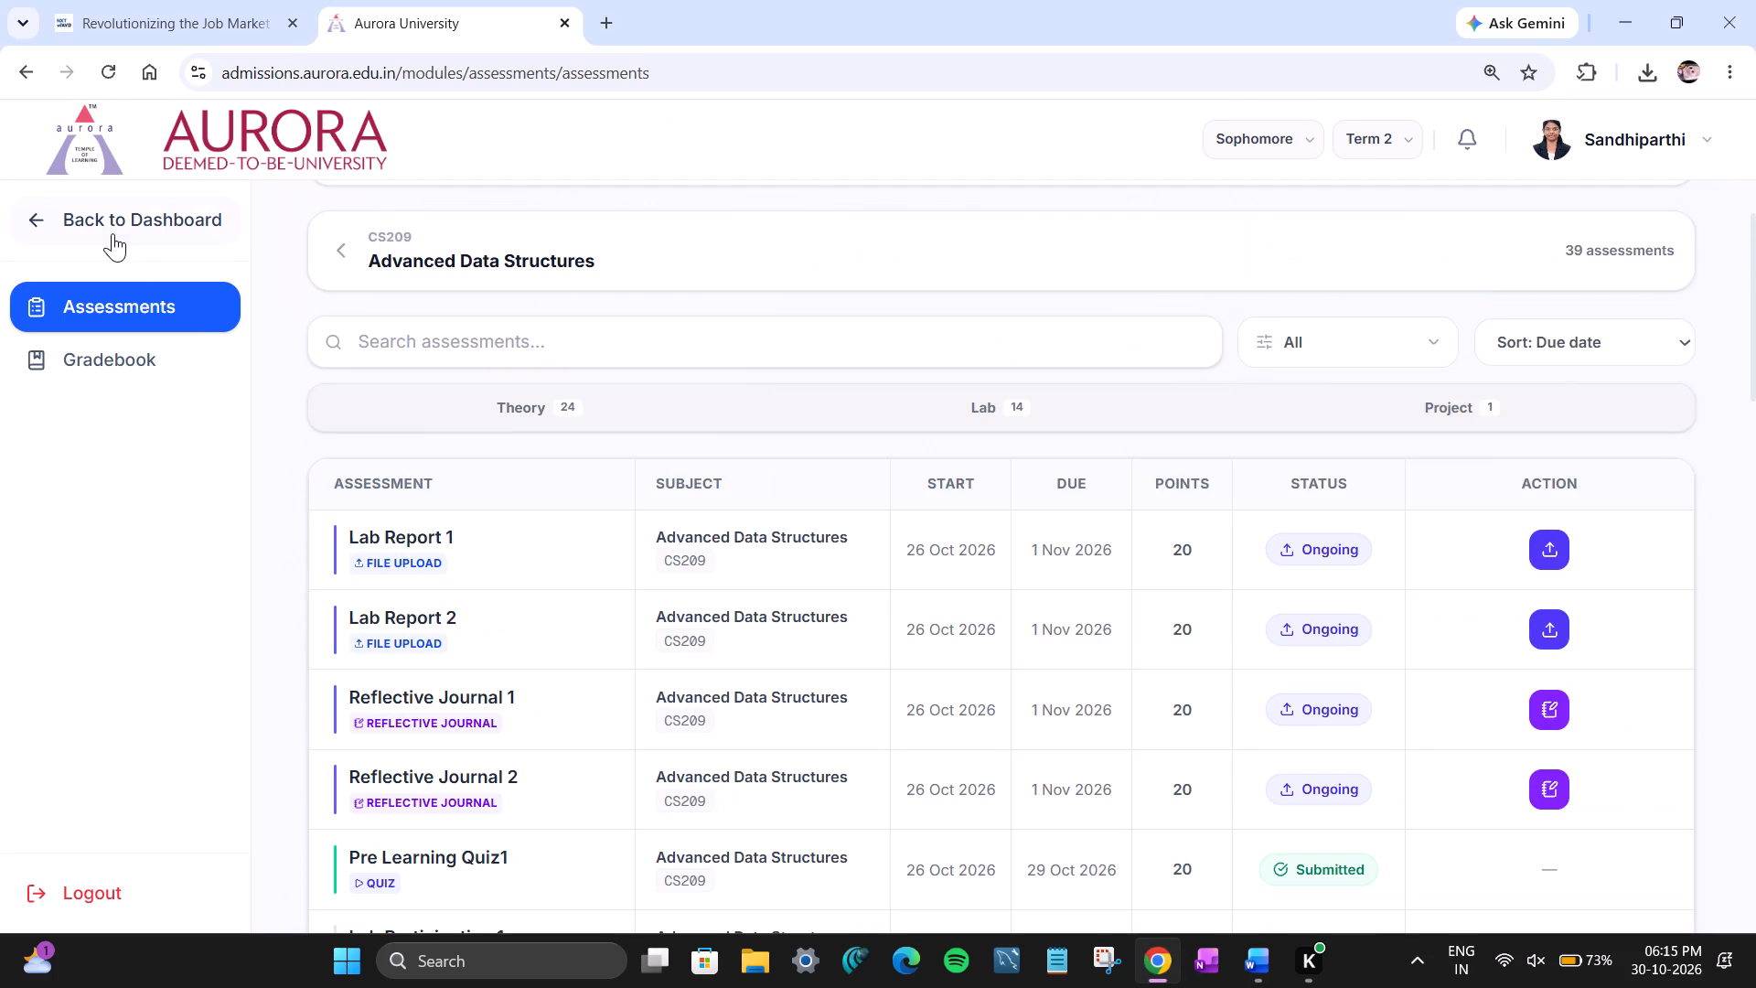
{"action": "left_click", "coordinate": [112, 233]}
{"action": "left_click", "coordinate": [345, 758]}
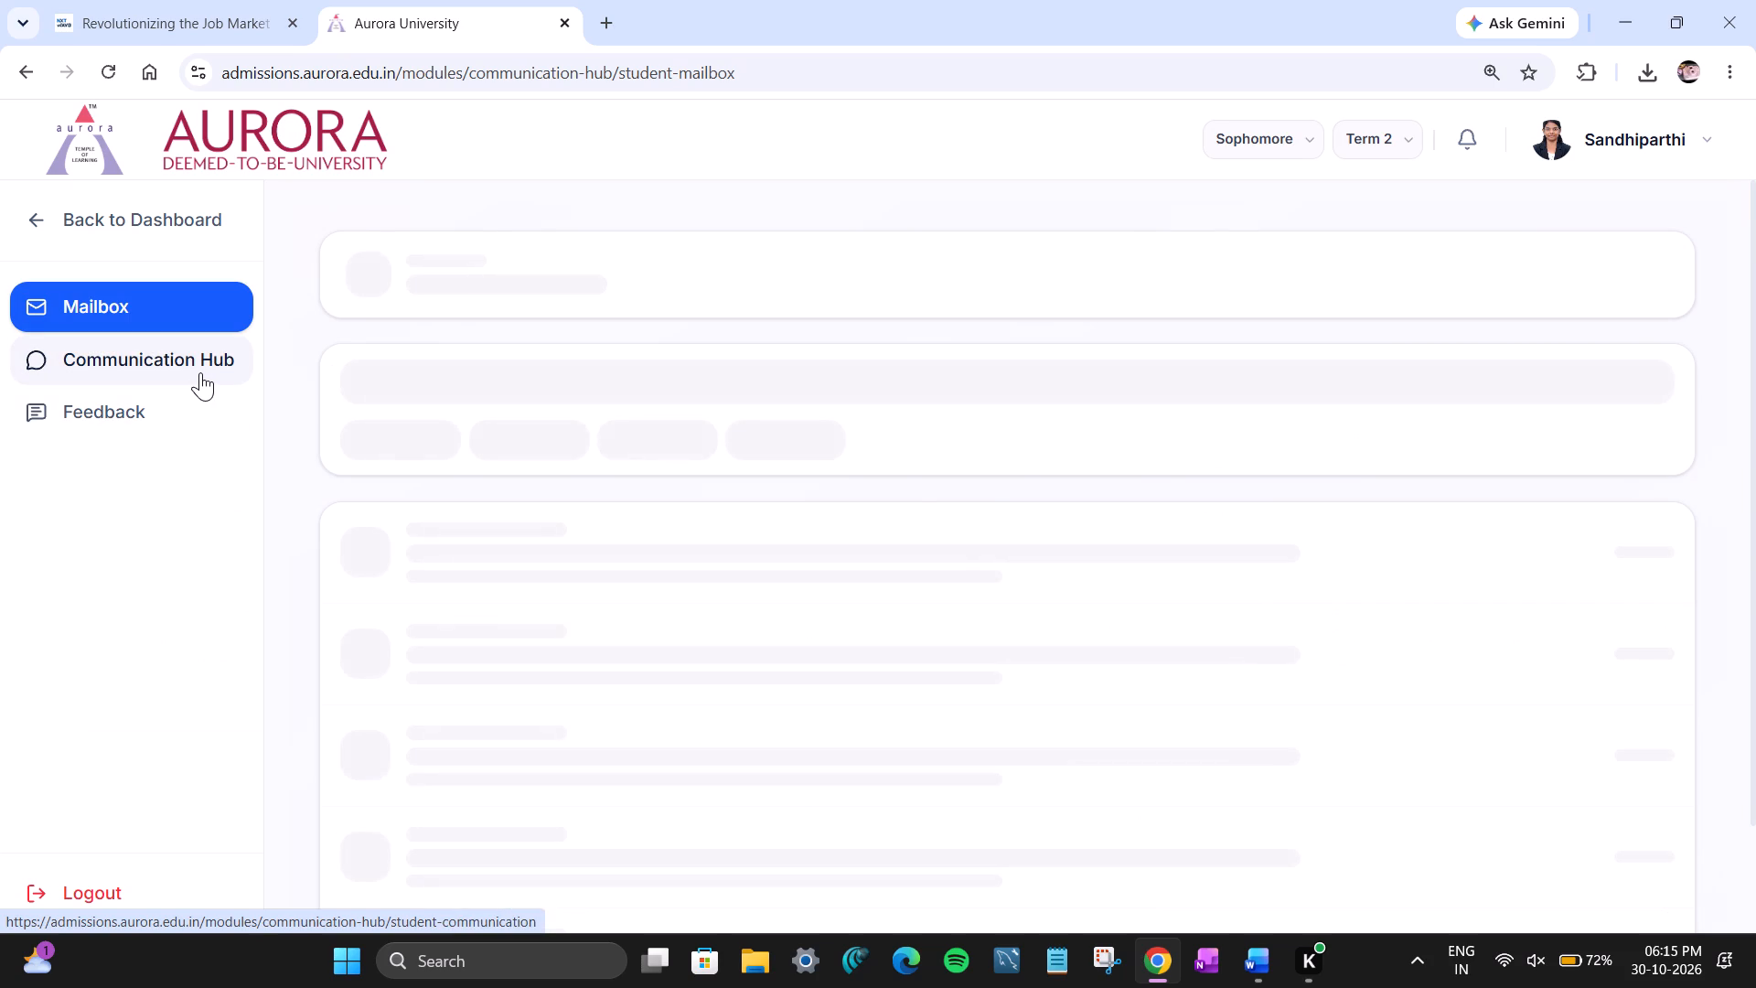
{"action": "left_click", "coordinate": [200, 372]}
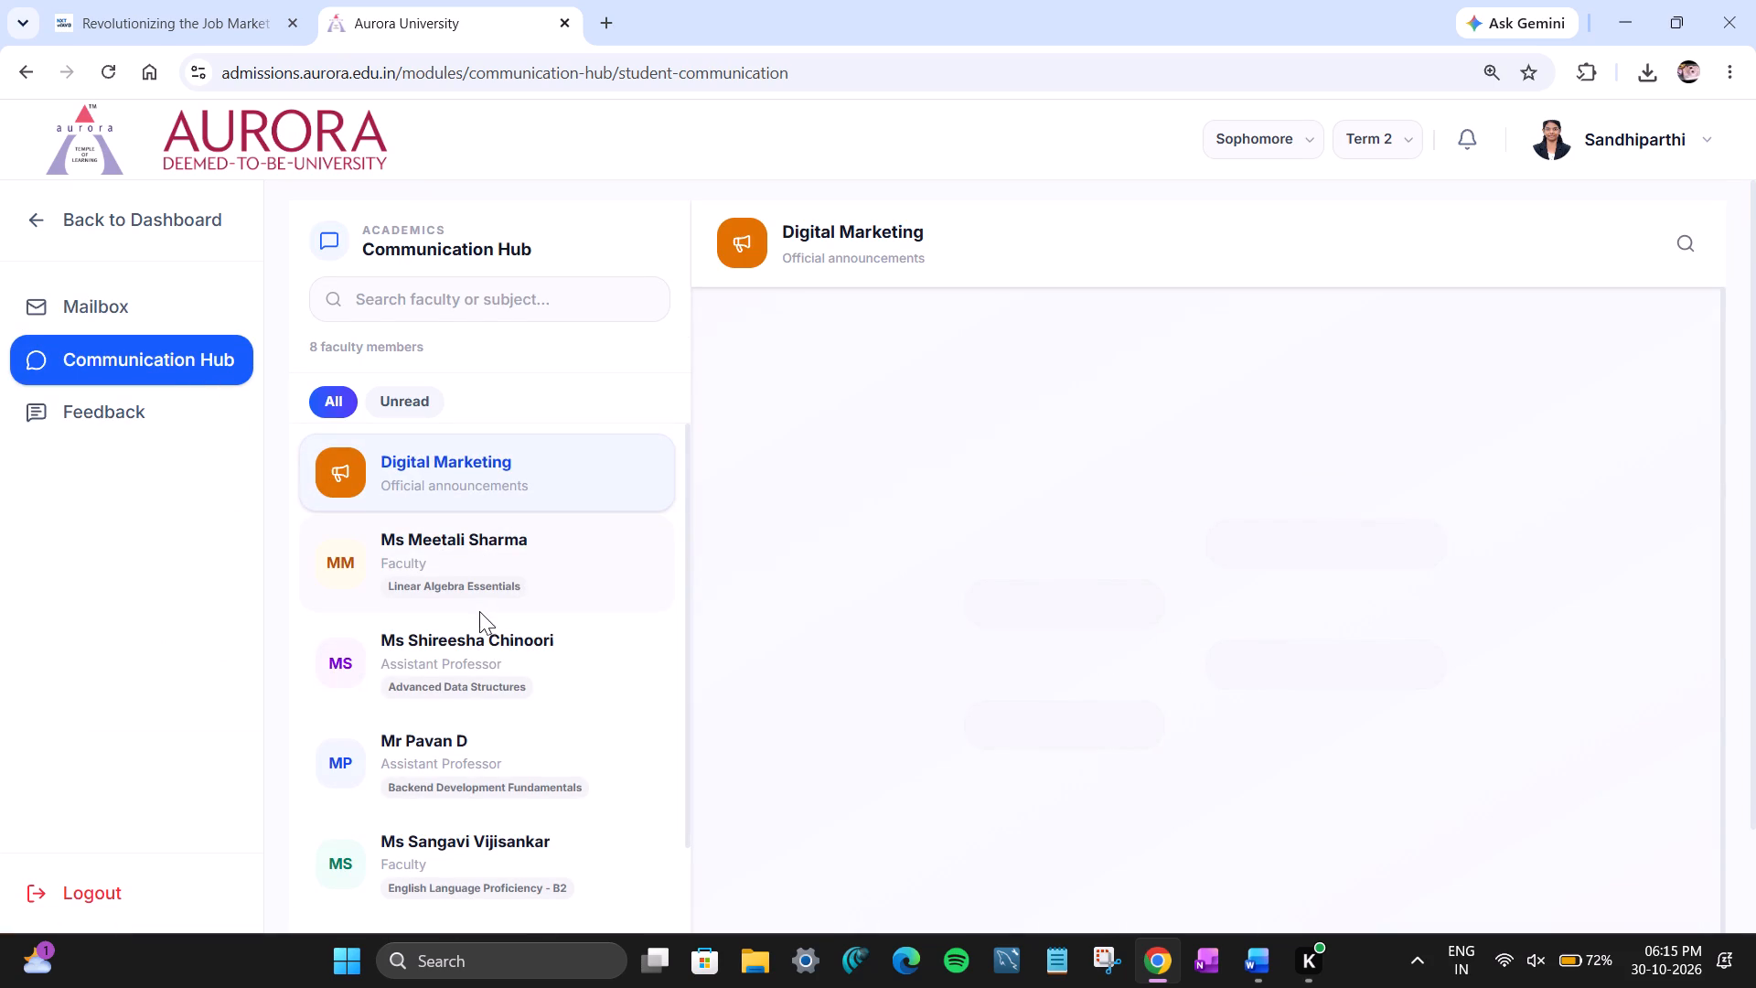
{"action": "left_click", "coordinate": [482, 638]}
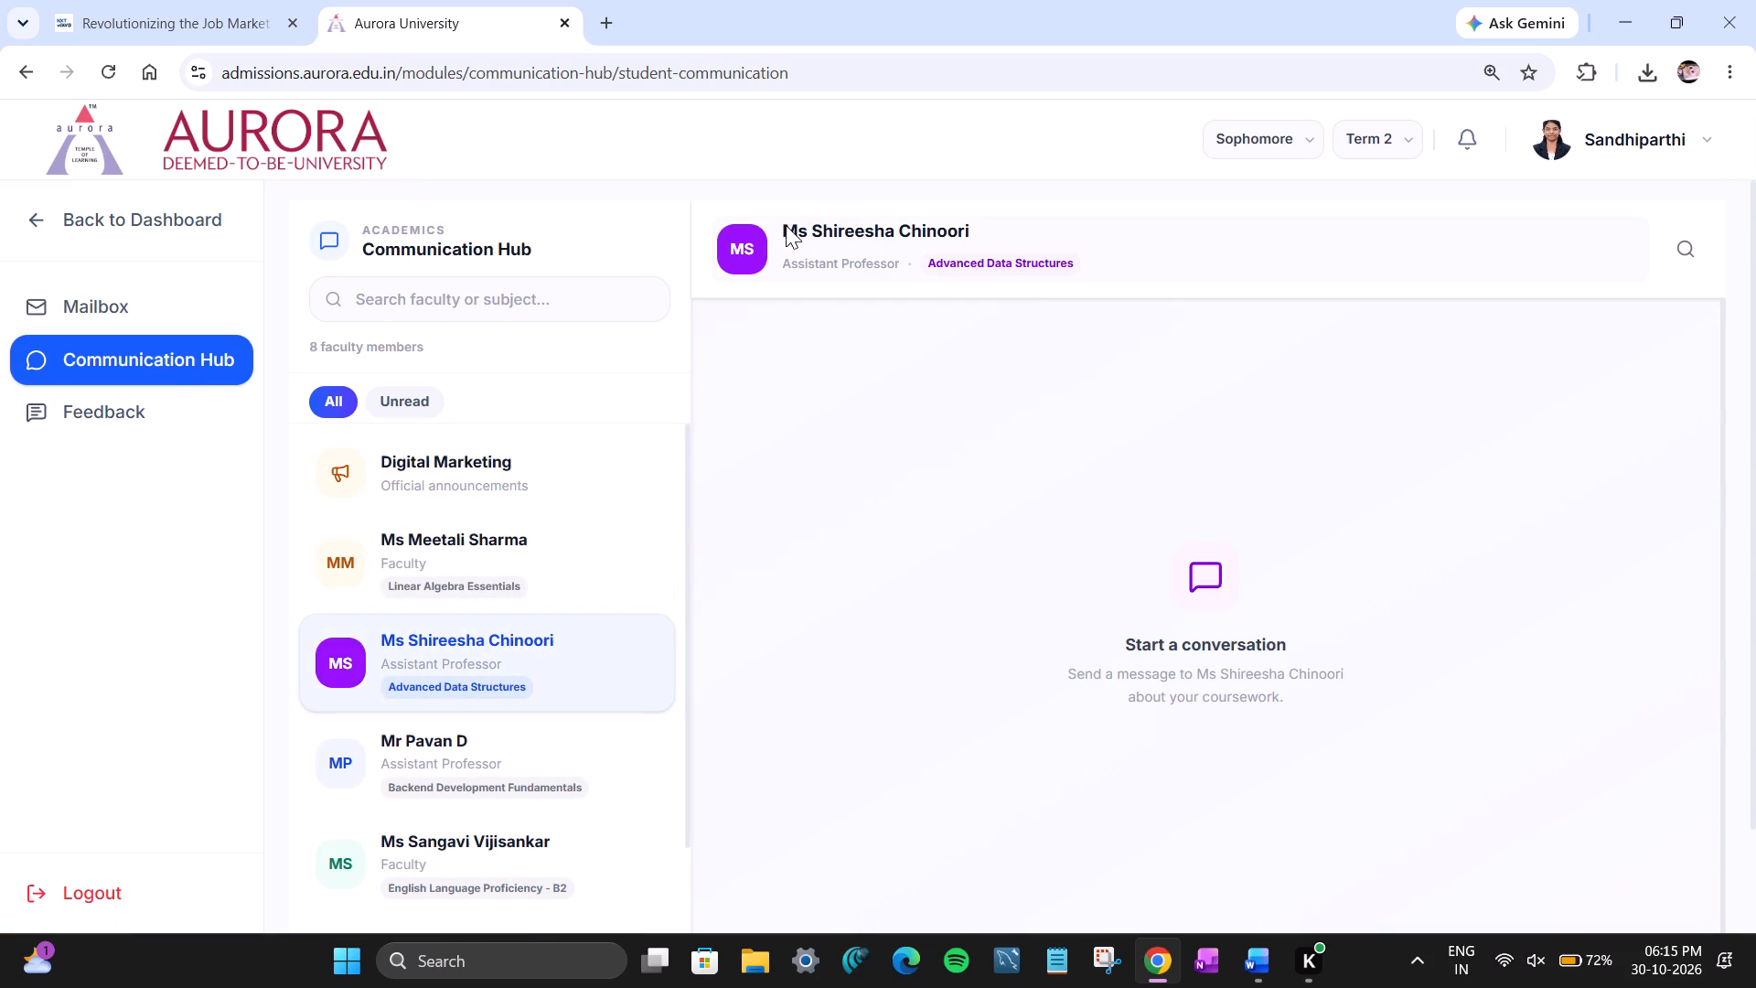
{"action": "left_click_drag", "start_coordinate": [783, 225], "coordinate": [987, 222]}
{"action": "left_click_drag", "start_coordinate": [987, 222], "coordinate": [855, 234]}
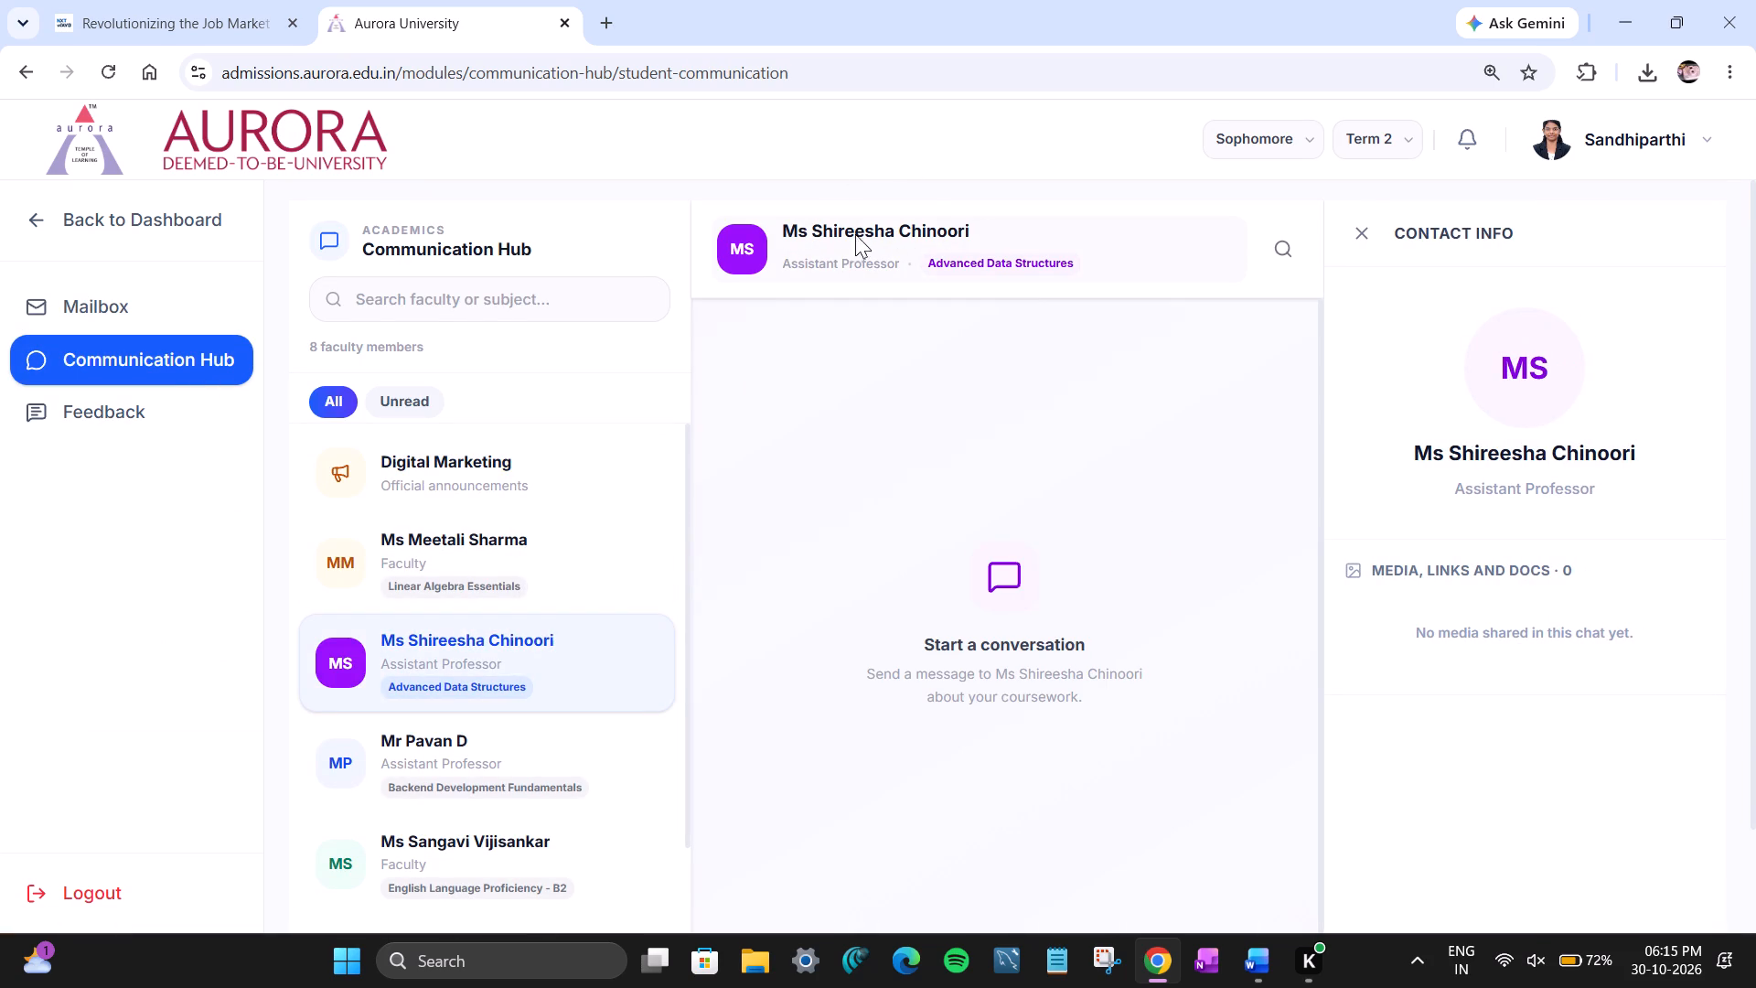
{"action": "left_click_drag", "start_coordinate": [855, 234], "coordinate": [1411, 453]}
{"action": "left_click_drag", "start_coordinate": [1411, 453], "coordinate": [1671, 450]}
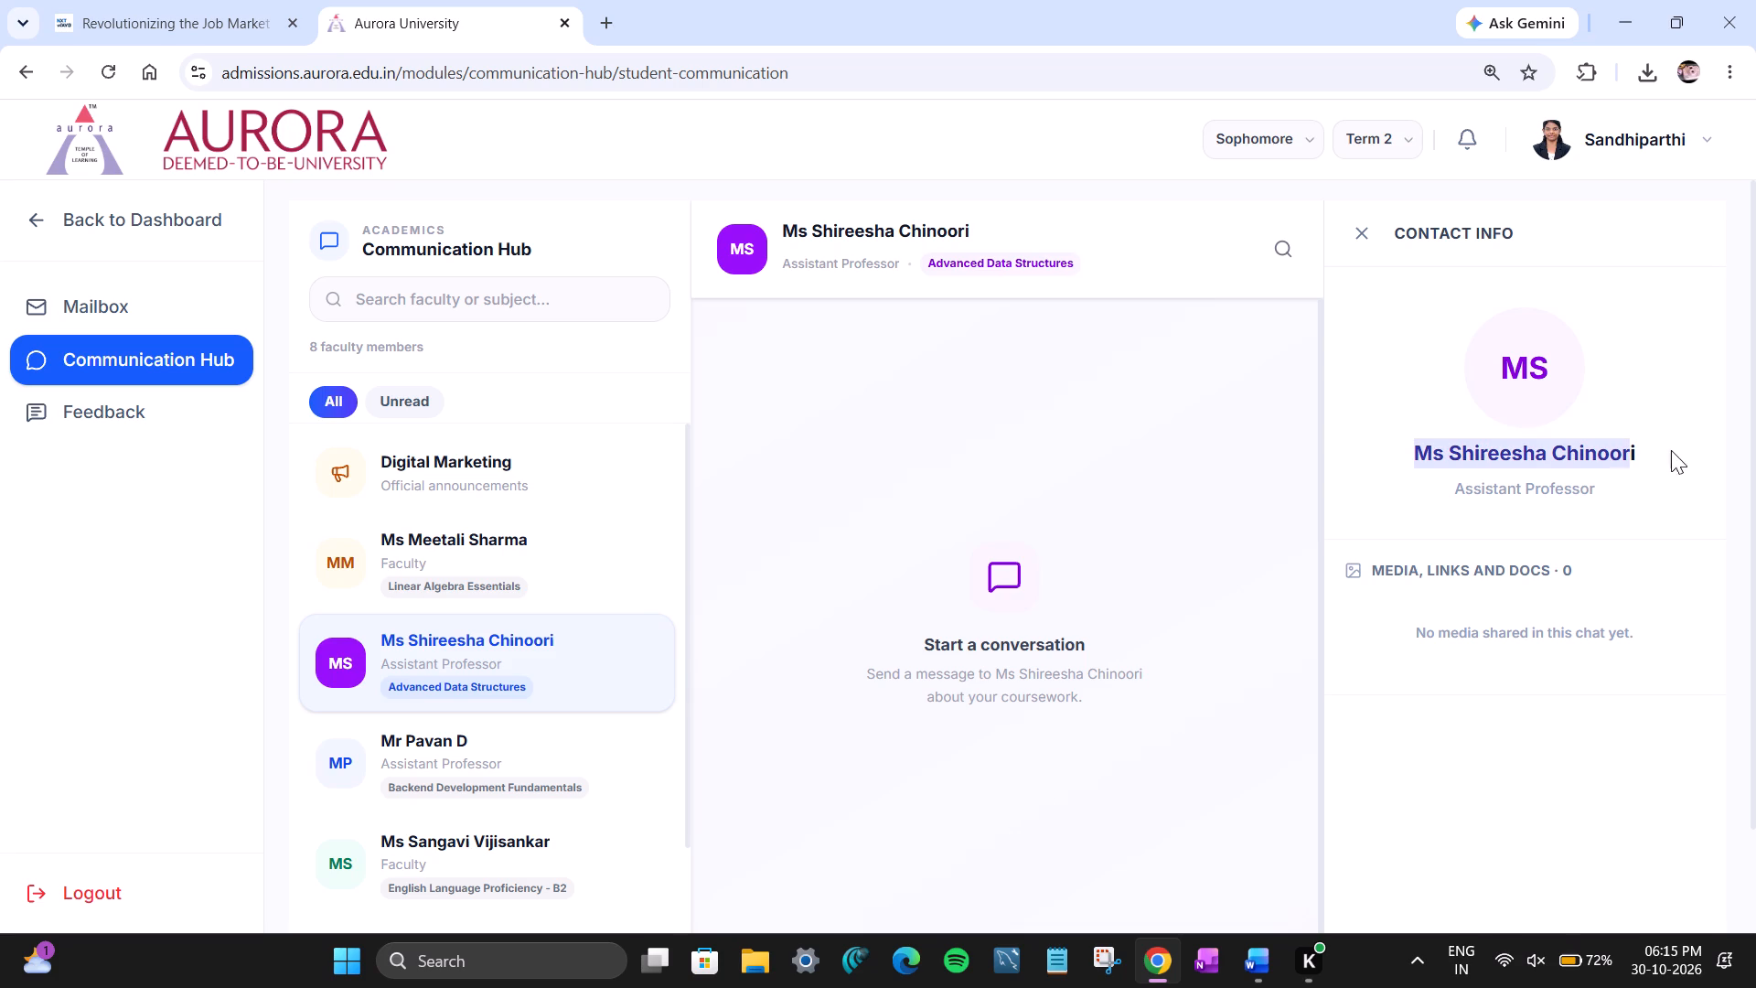
{"action": "left_click_drag", "start_coordinate": [1671, 450], "coordinate": [1676, 450]}
{"action": "key", "text": "ctrl+c"}
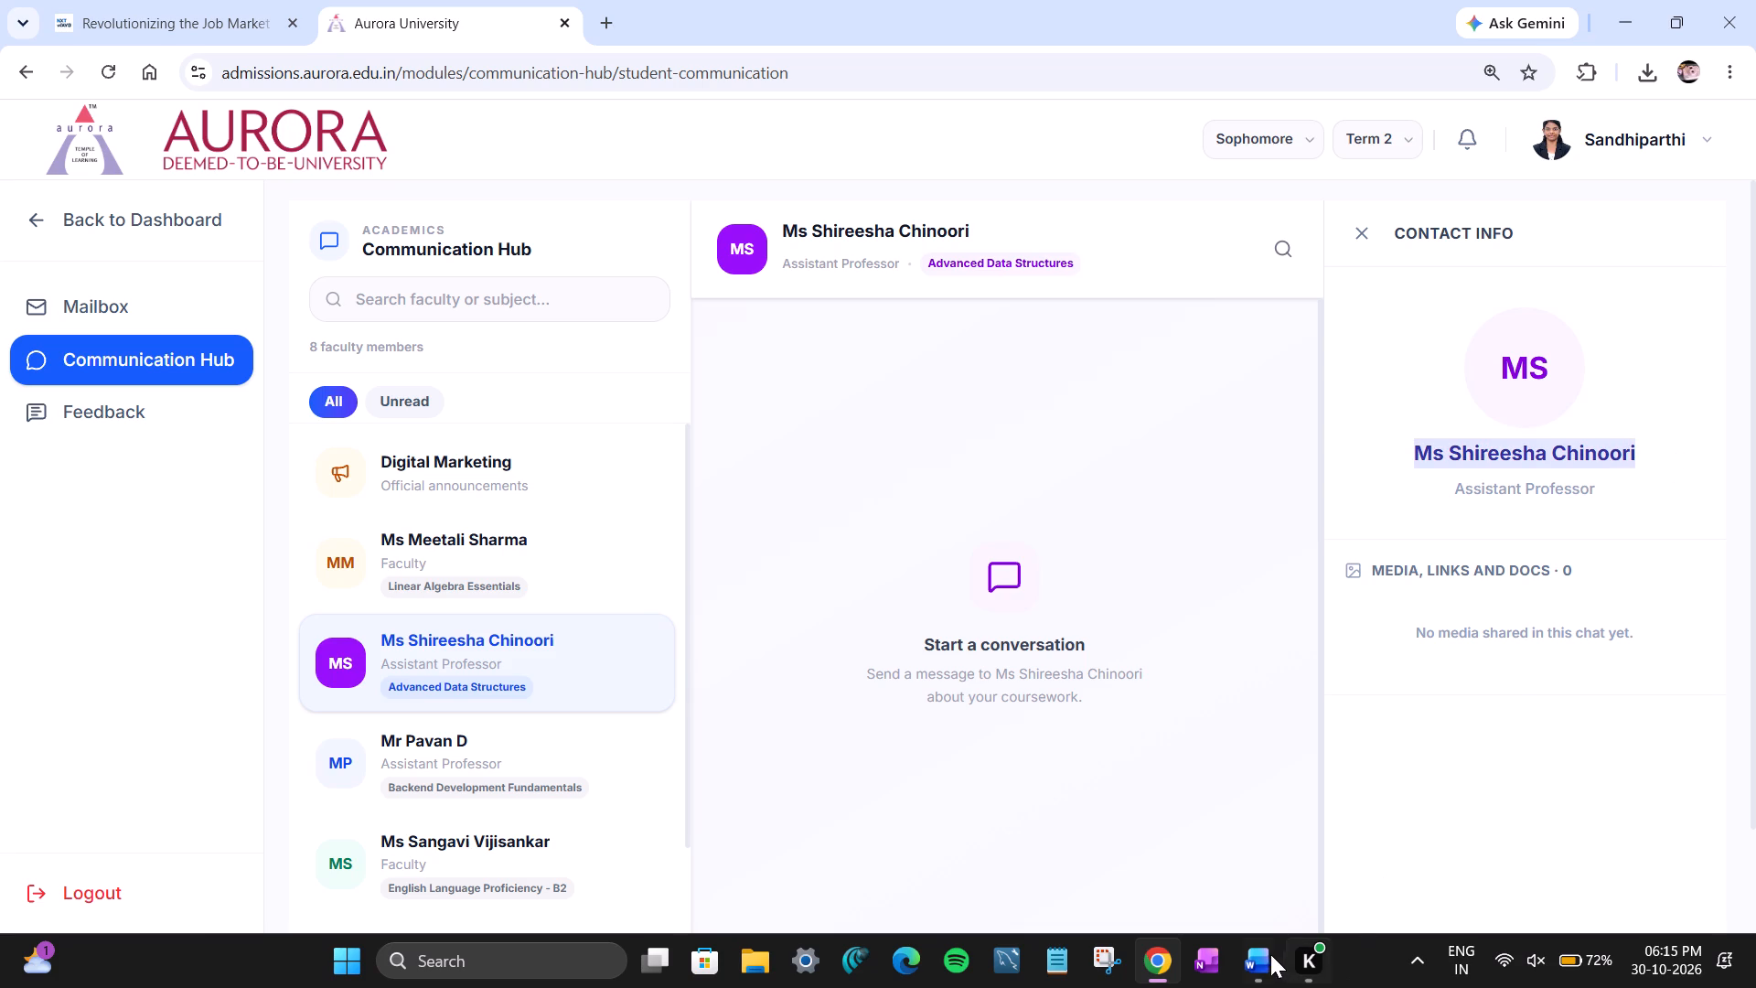
Switch back to Word, replace the "Name of the Faculty" placeholder with the copied name, and remove the extra blank line and leftover "<".
{"action": "left_click", "coordinate": [1260, 950]}
{"action": "left_click_drag", "start_coordinate": [1130, 593], "coordinate": [966, 595]}
{"action": "key", "text": "ctrl+v"}
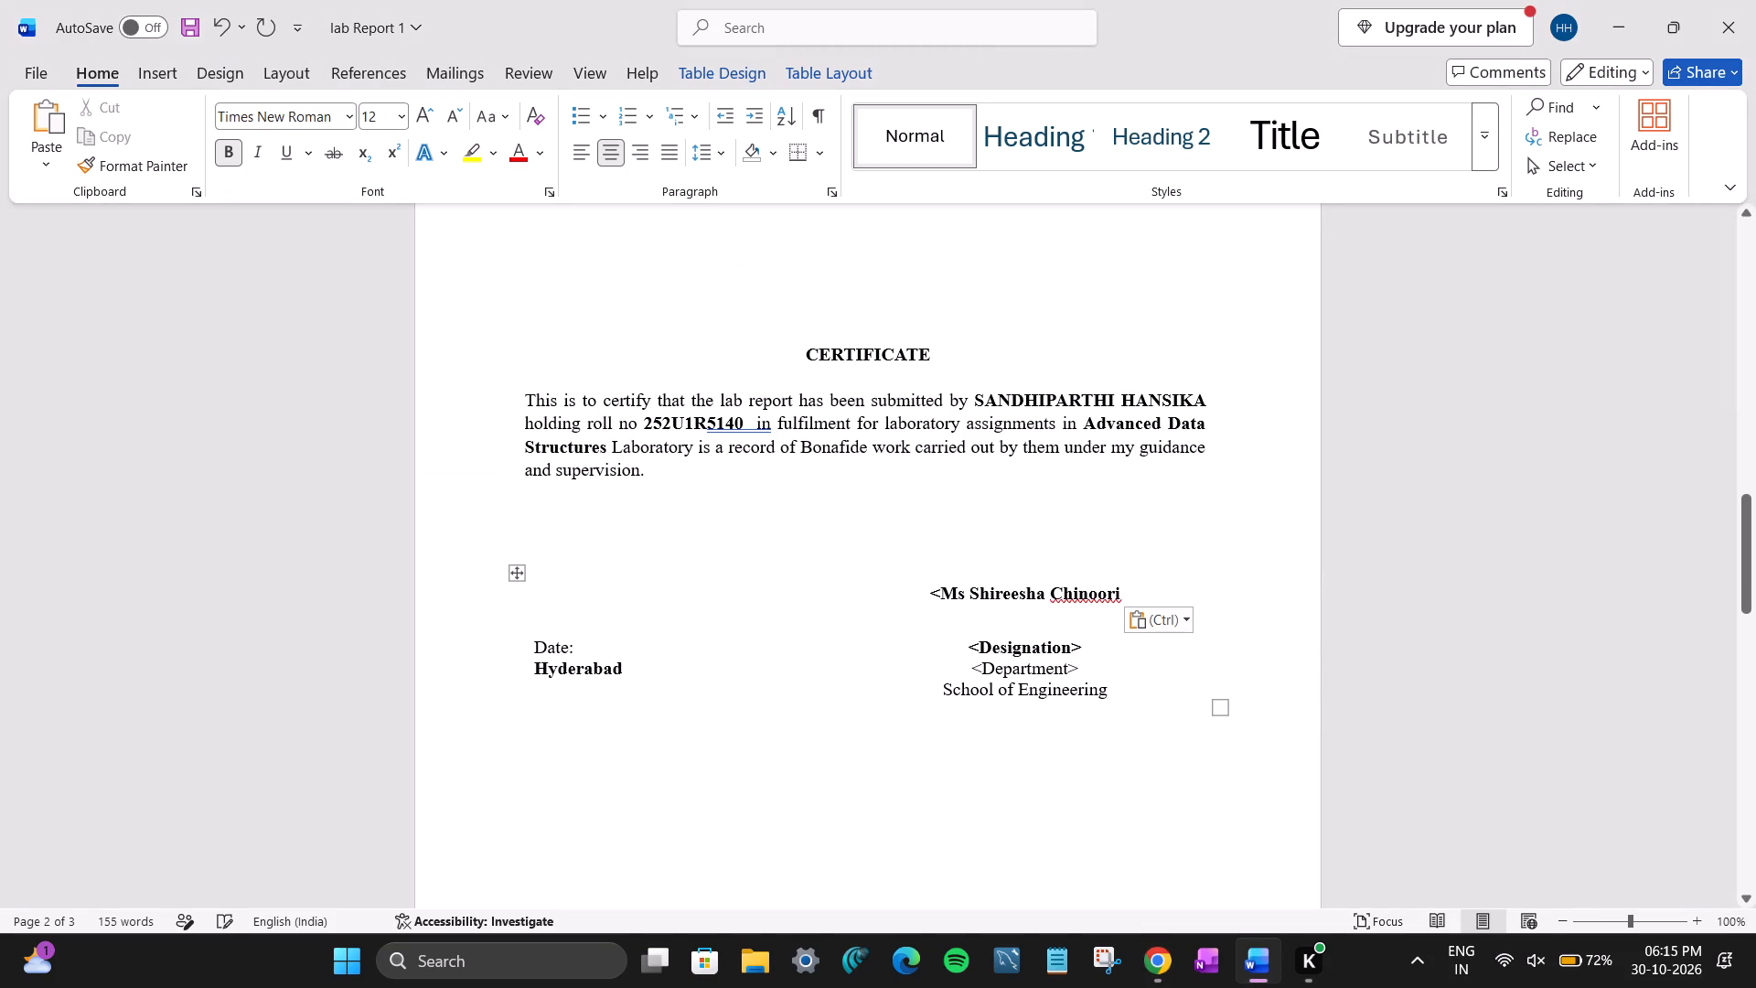
{"action": "key", "text": "BackSpace"}
{"action": "key", "text": "BackSpace"}
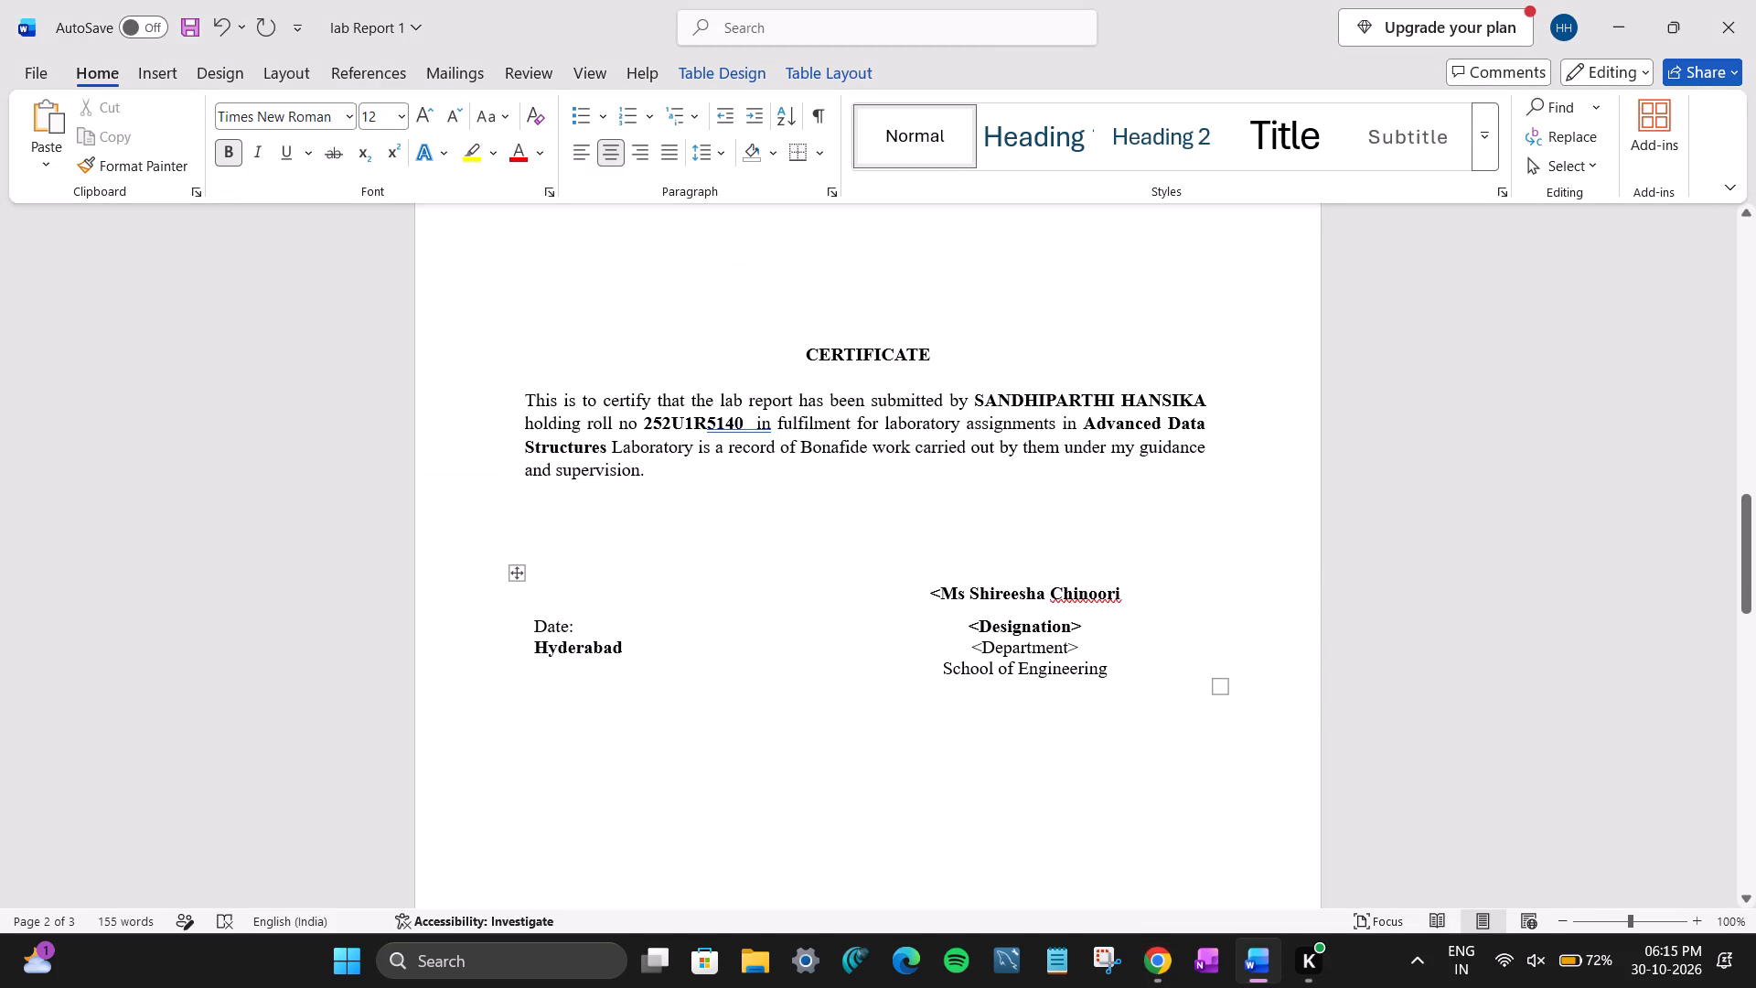
{"action": "left_click", "coordinate": [941, 589]}
{"action": "key", "text": "BackSpace"}
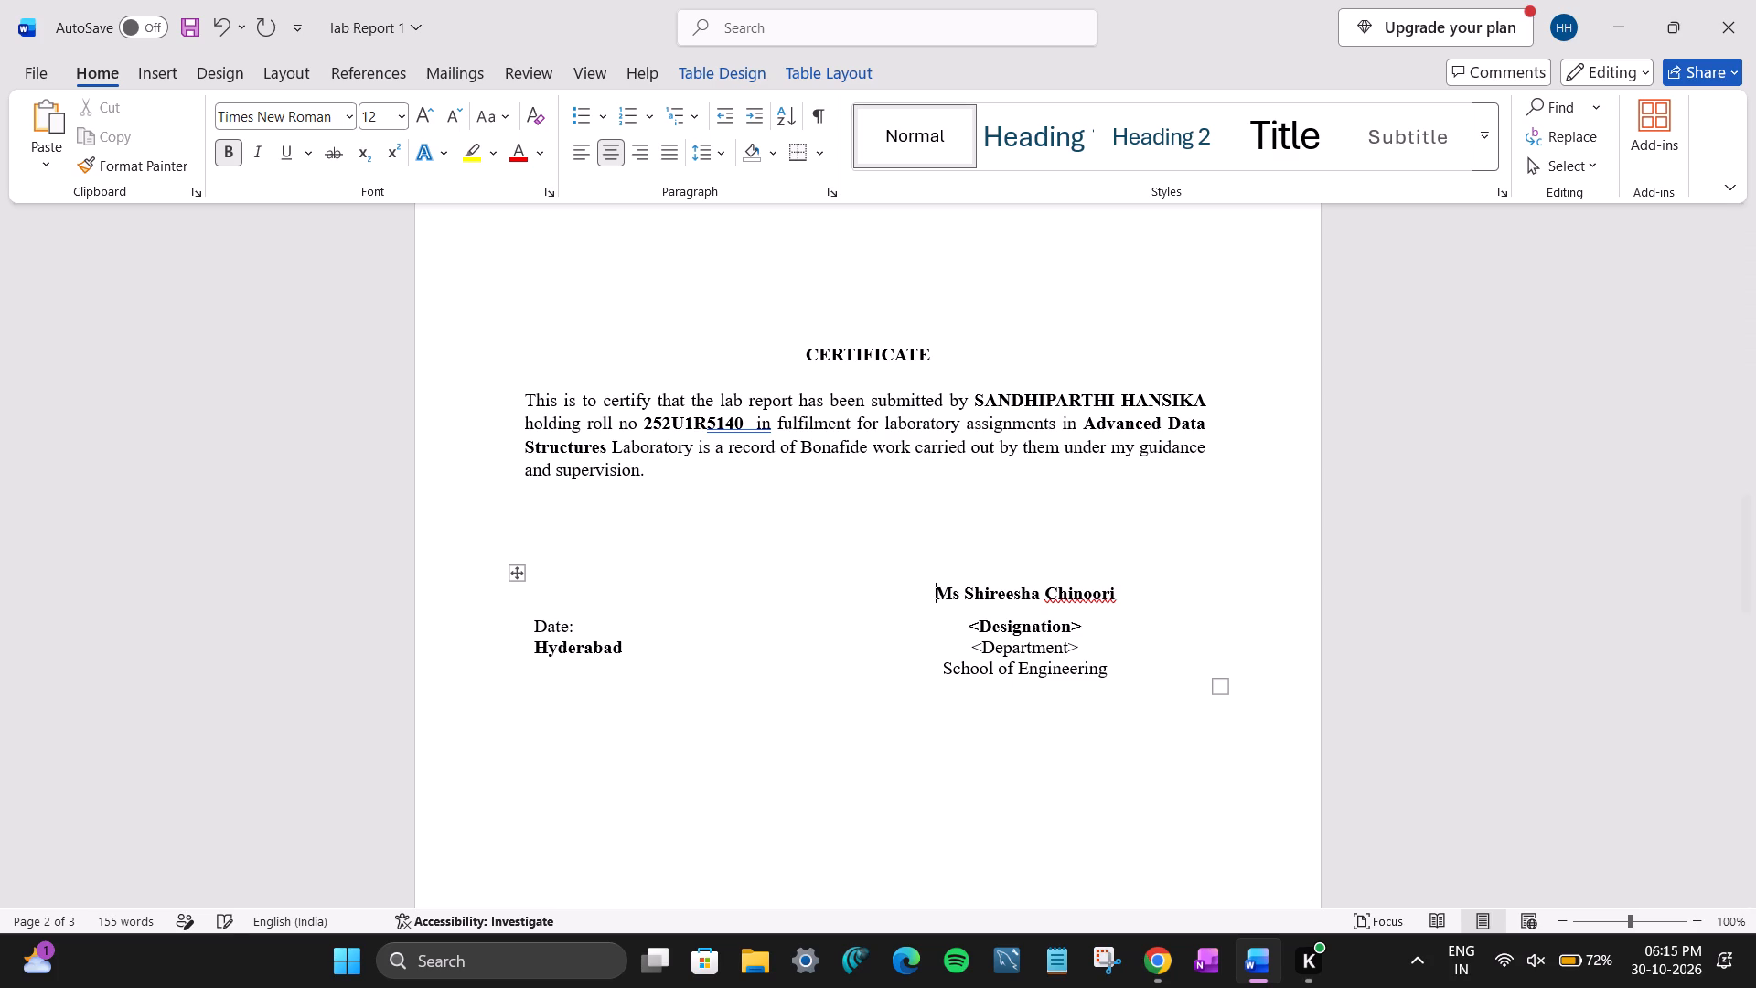
Switch to Chrome and copy the teacher's title "Assistant Professor" from the contact info.
{"action": "left_click", "coordinate": [1158, 970]}
{"action": "left_click", "coordinate": [1512, 473]}
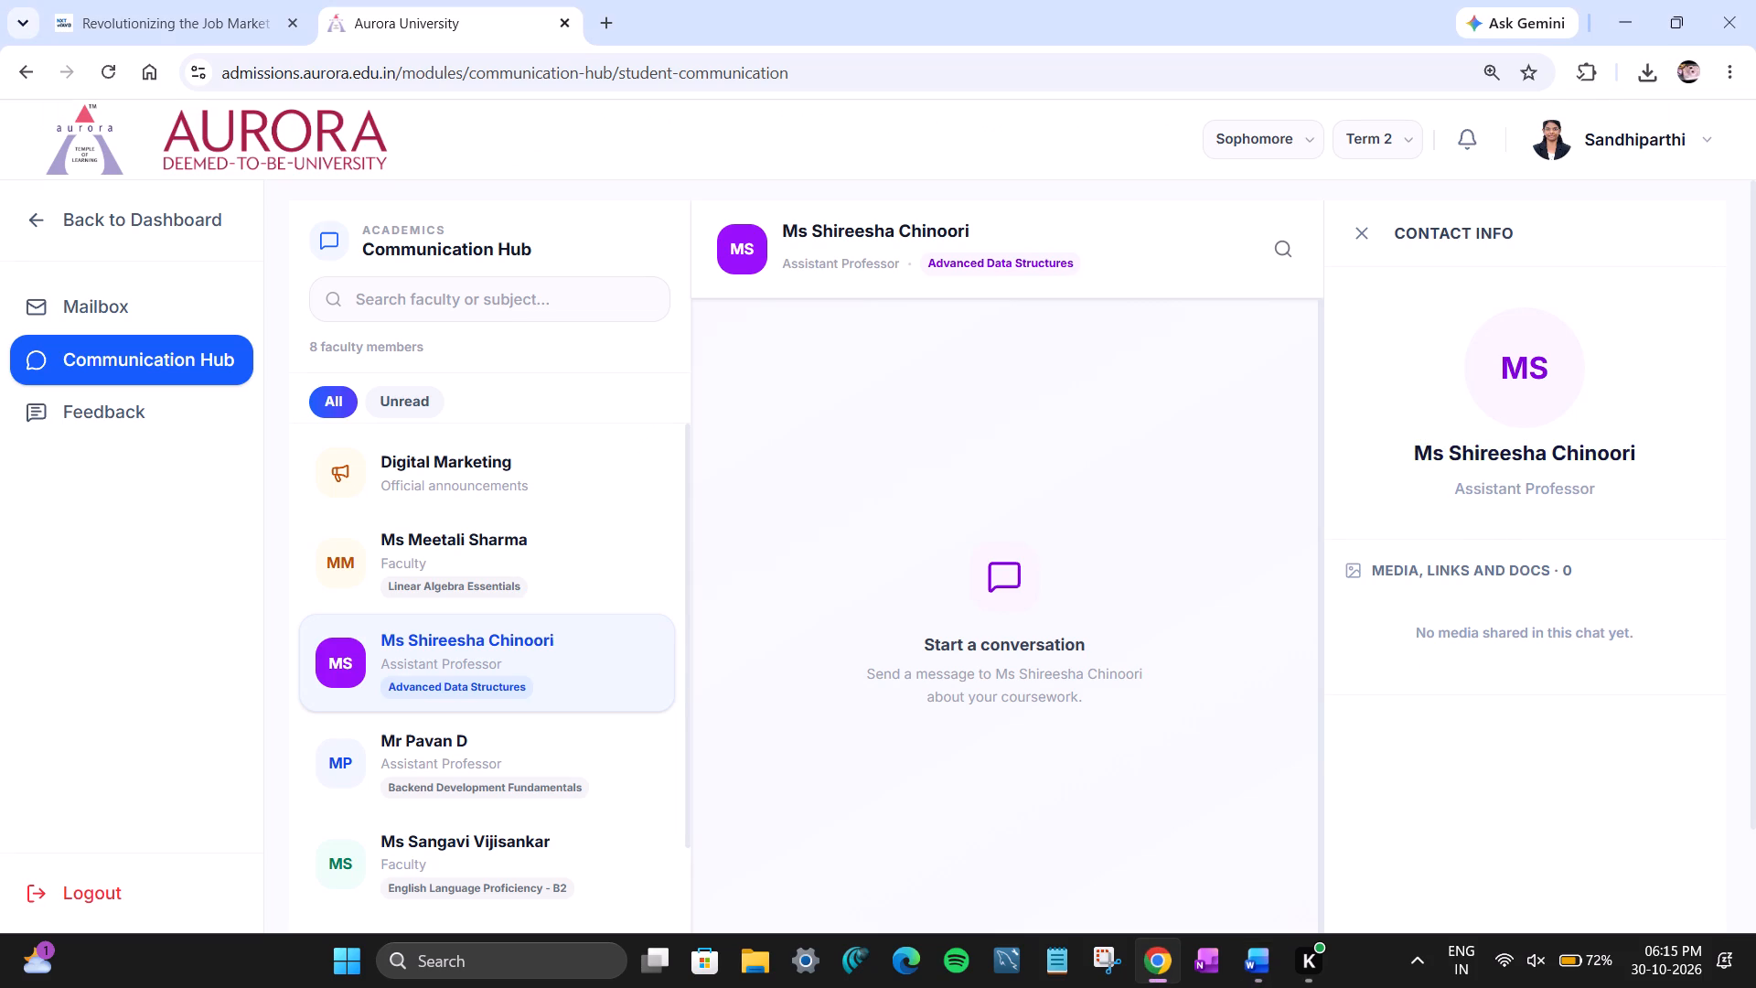
{"action": "left_click_drag", "start_coordinate": [1454, 490], "coordinate": [1621, 485]}
{"action": "left_click_drag", "start_coordinate": [1621, 485], "coordinate": [1610, 494]}
{"action": "key", "text": "ctrl+c"}
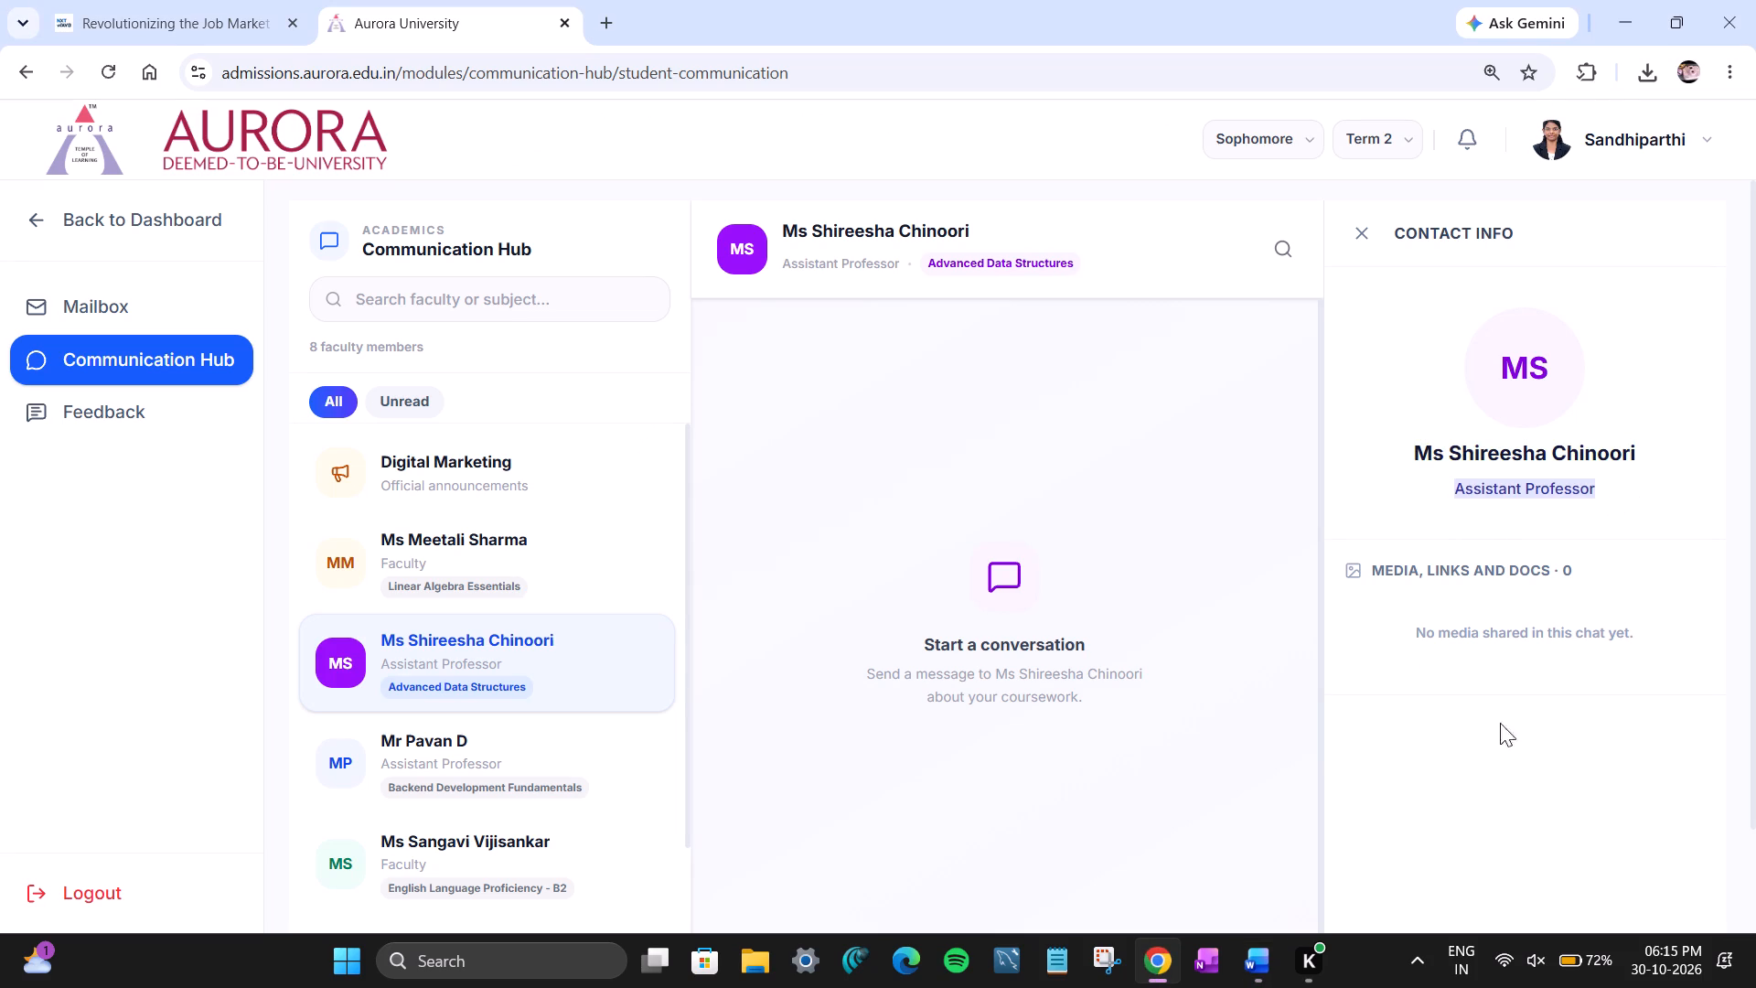
Switch back to Word, replace the certificate's "Designation" placeholder with the copied "Assistant Professor", and remove the leftover "<".
{"action": "left_click", "coordinate": [1260, 979]}
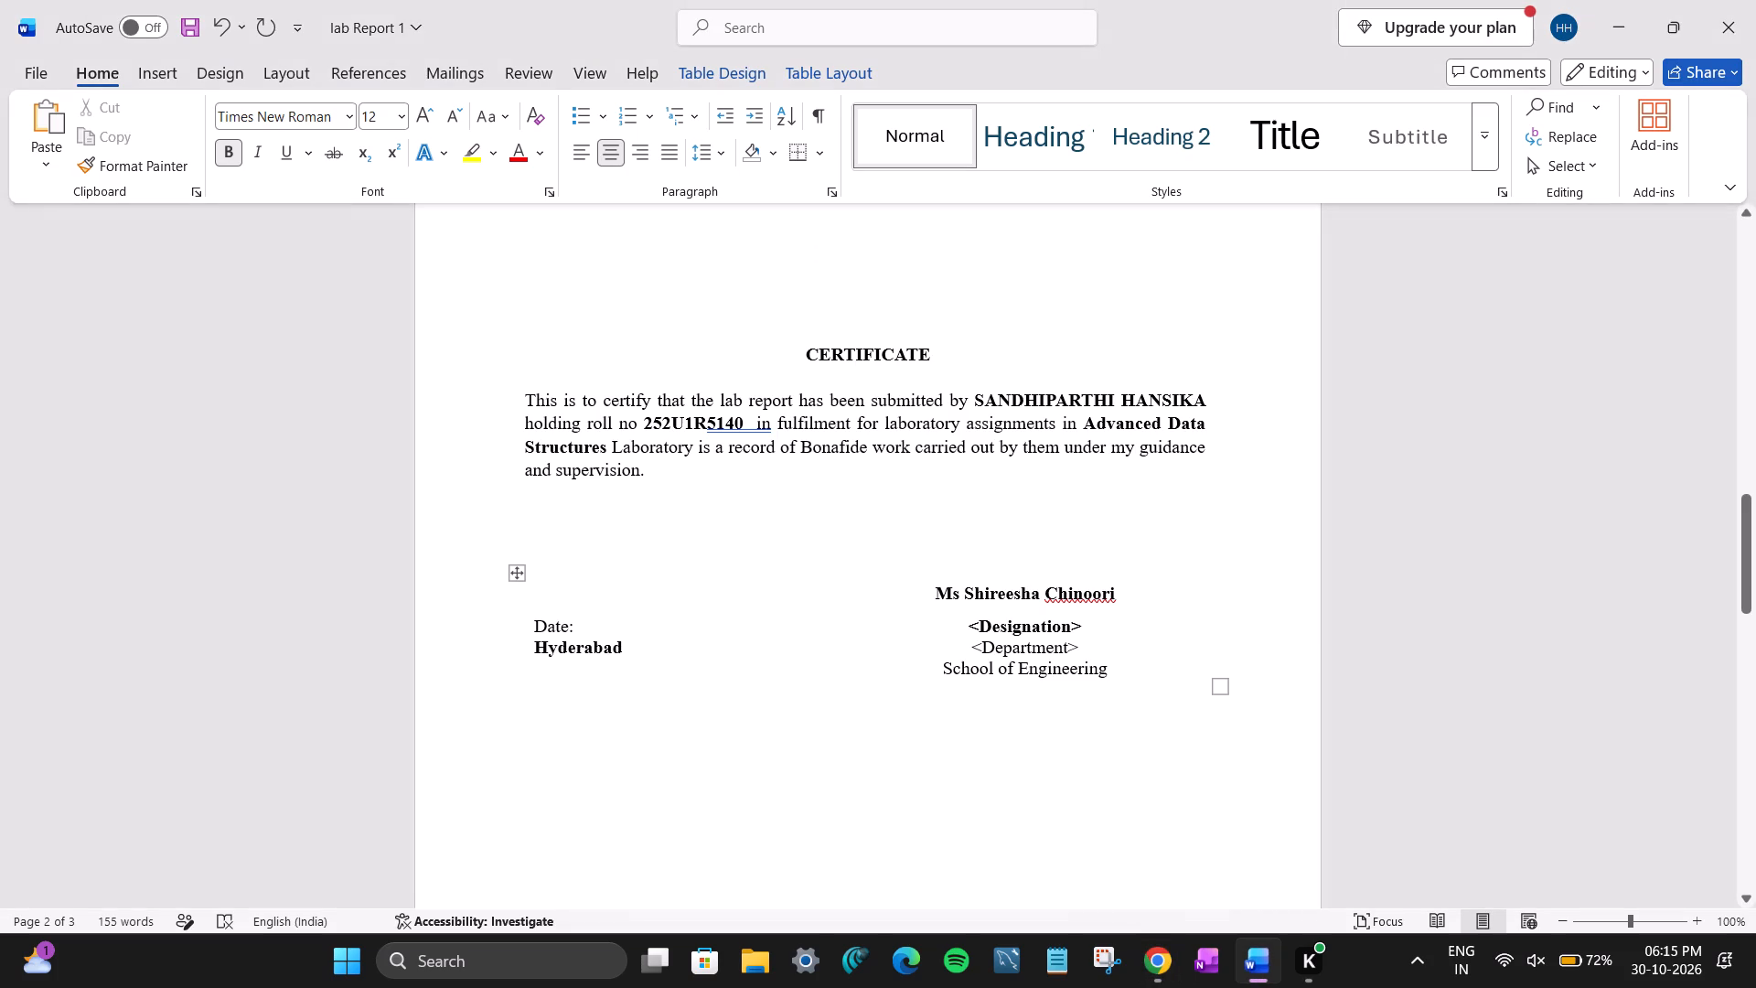
{"action": "left_click_drag", "start_coordinate": [1086, 628], "coordinate": [989, 625]}
{"action": "key", "text": "ctrl+v"}
{"action": "key", "text": "Left"}
{"action": "key", "text": "Left"}
{"action": "key", "text": "Left"}
{"action": "key", "text": "Left"}
{"action": "key", "text": "Left"}
{"action": "key", "text": "Left"}
{"action": "key", "text": "Left"}
{"action": "key", "text": "Left"}
{"action": "key", "text": "Left"}
{"action": "key", "text": "Left"}
{"action": "key", "text": "Left"}
{"action": "key", "text": "Left"}
{"action": "key", "text": "Left"}
{"action": "key", "text": "Left"}
{"action": "key", "text": "Left"}
{"action": "key", "text": "Left"}
{"action": "key", "text": "Left"}
{"action": "key", "text": "Left"}
{"action": "key", "text": "Left"}
{"action": "key", "text": "Left"}
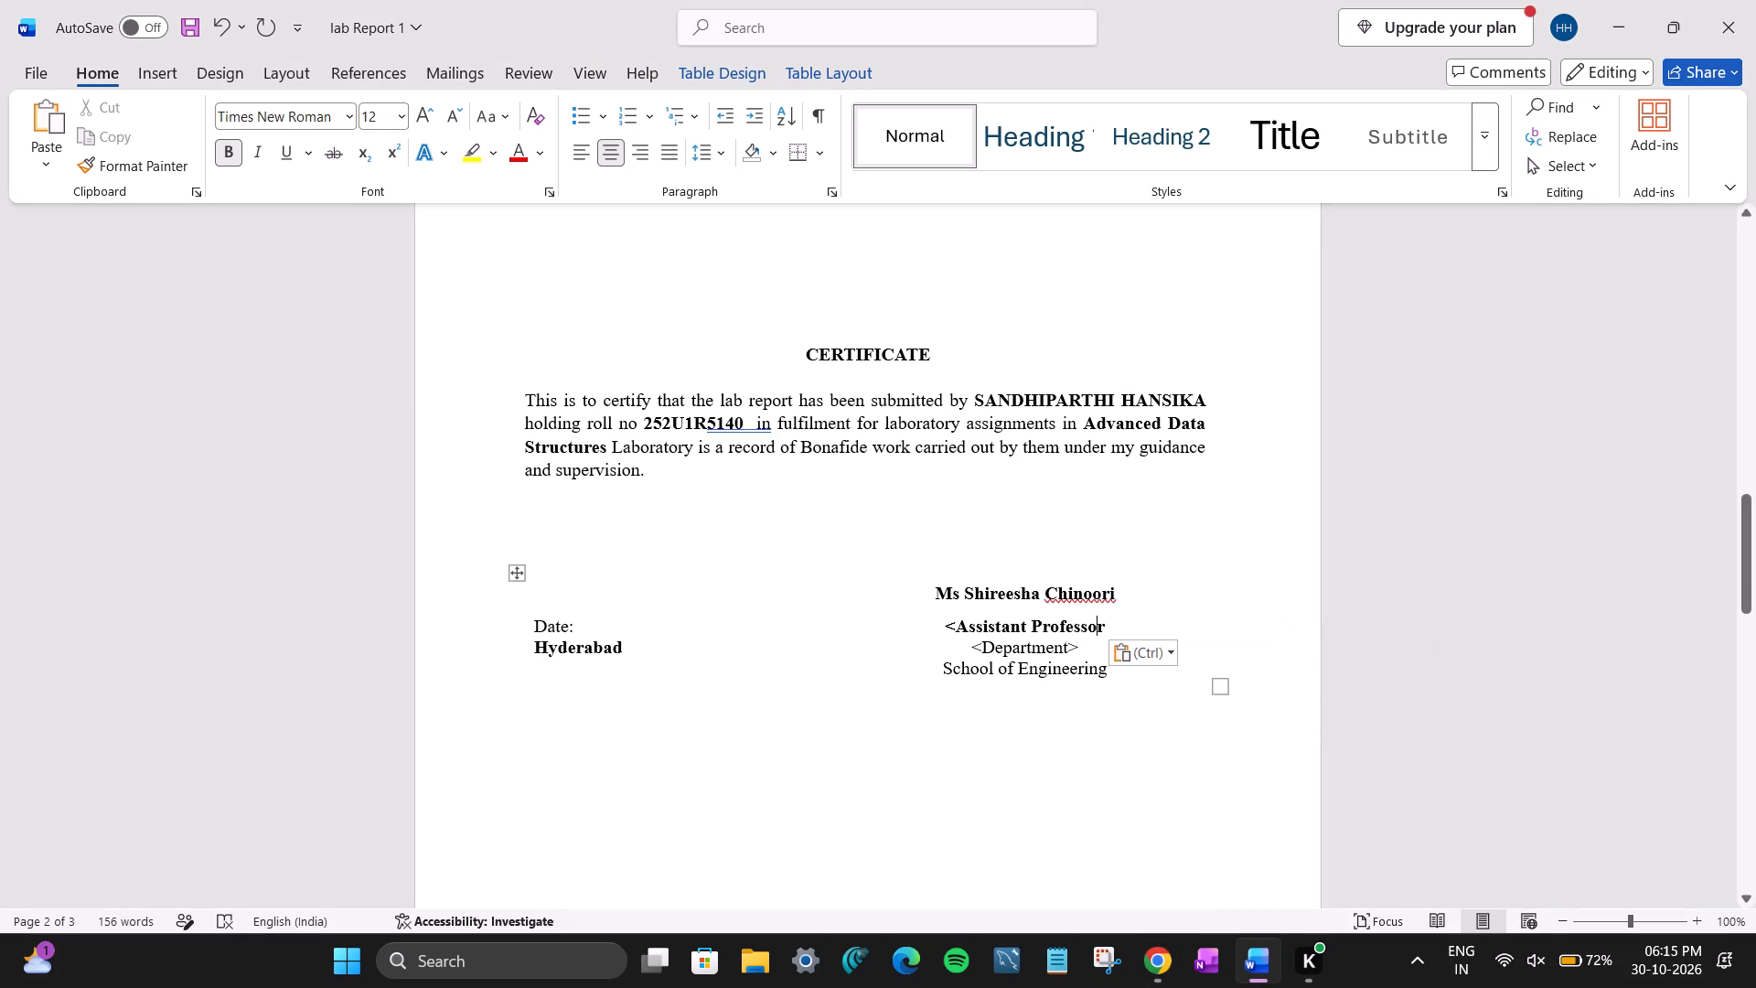
{"action": "key", "text": "Right"}
{"action": "key", "text": "BackSpace"}
Replace the certificate's "<Department>" placeholder with "CSE-AIDE".
{"action": "left_click", "coordinate": [1084, 650]}
{"action": "key", "text": "BackSpace"}
{"action": "key", "text": "BackSpace"}
{"action": "key", "text": "BackSpace"}
{"action": "key", "text": "BackSpace"}
{"action": "key", "text": "BackSpace"}
{"action": "key", "text": "BackSpace"}
{"action": "key", "text": "BackSpace"}
{"action": "key", "text": "BackSpace"}
{"action": "key", "text": "BackSpace"}
{"action": "key", "text": "BackSpace"}
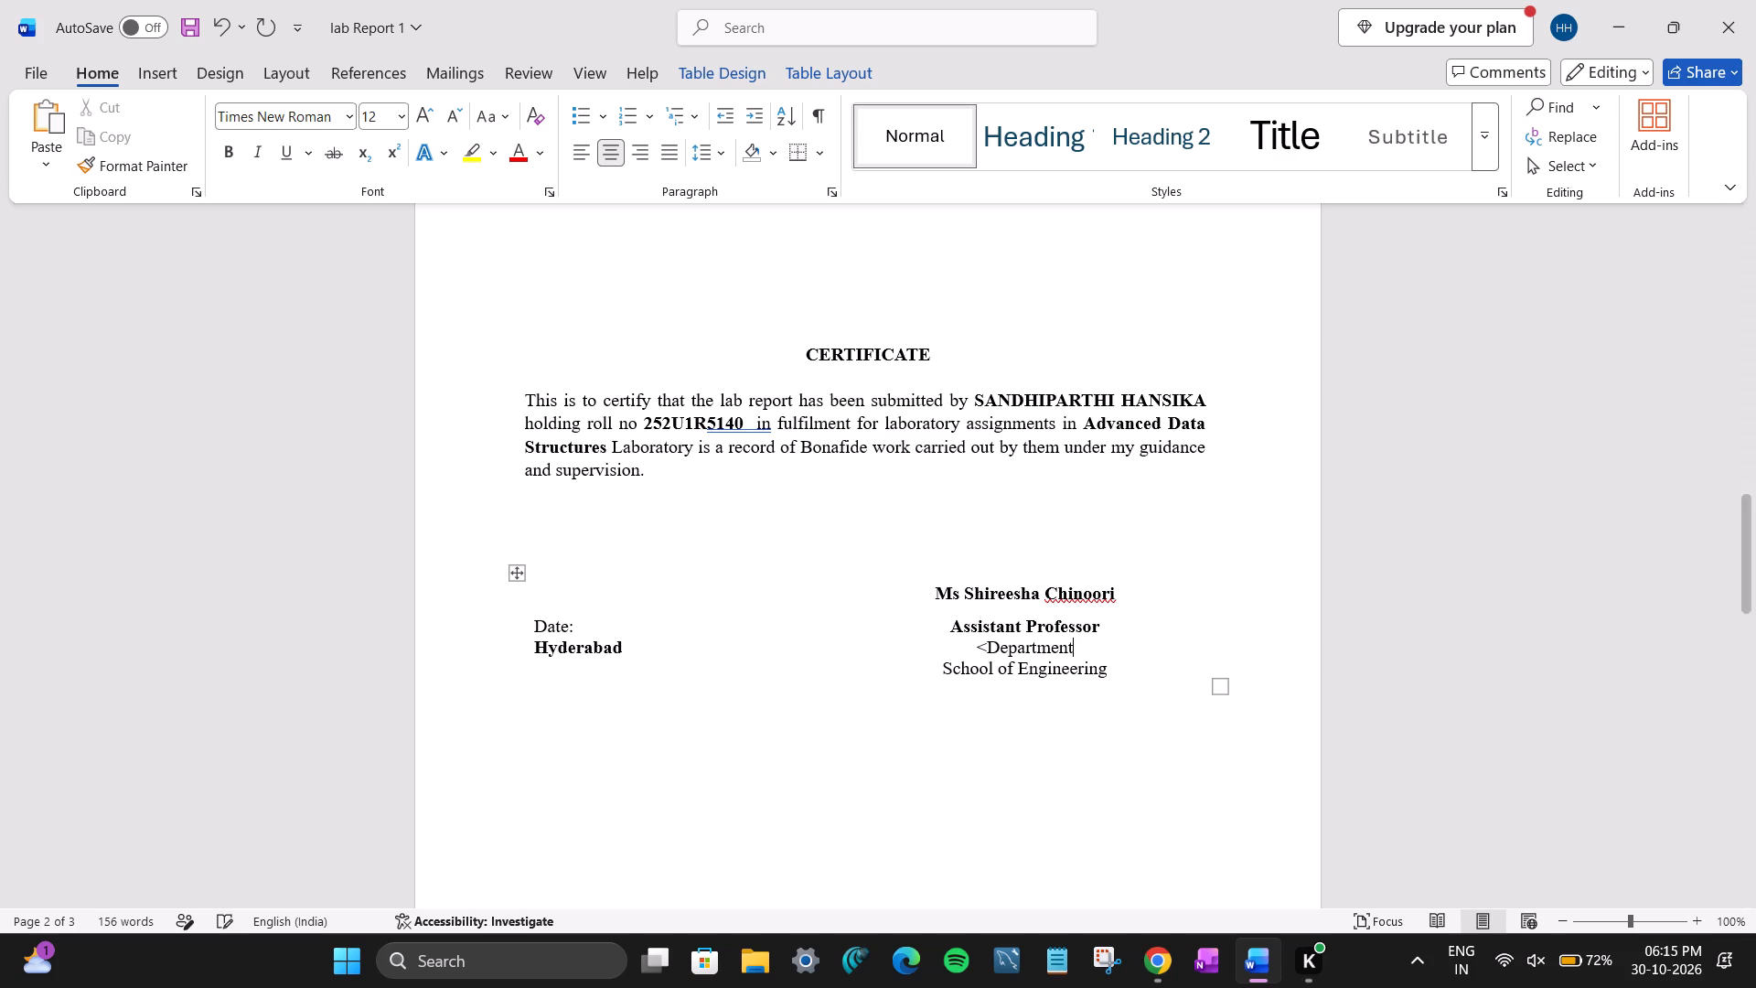
{"action": "key", "text": "BackSpace"}
{"action": "key", "text": "BackSpace"}
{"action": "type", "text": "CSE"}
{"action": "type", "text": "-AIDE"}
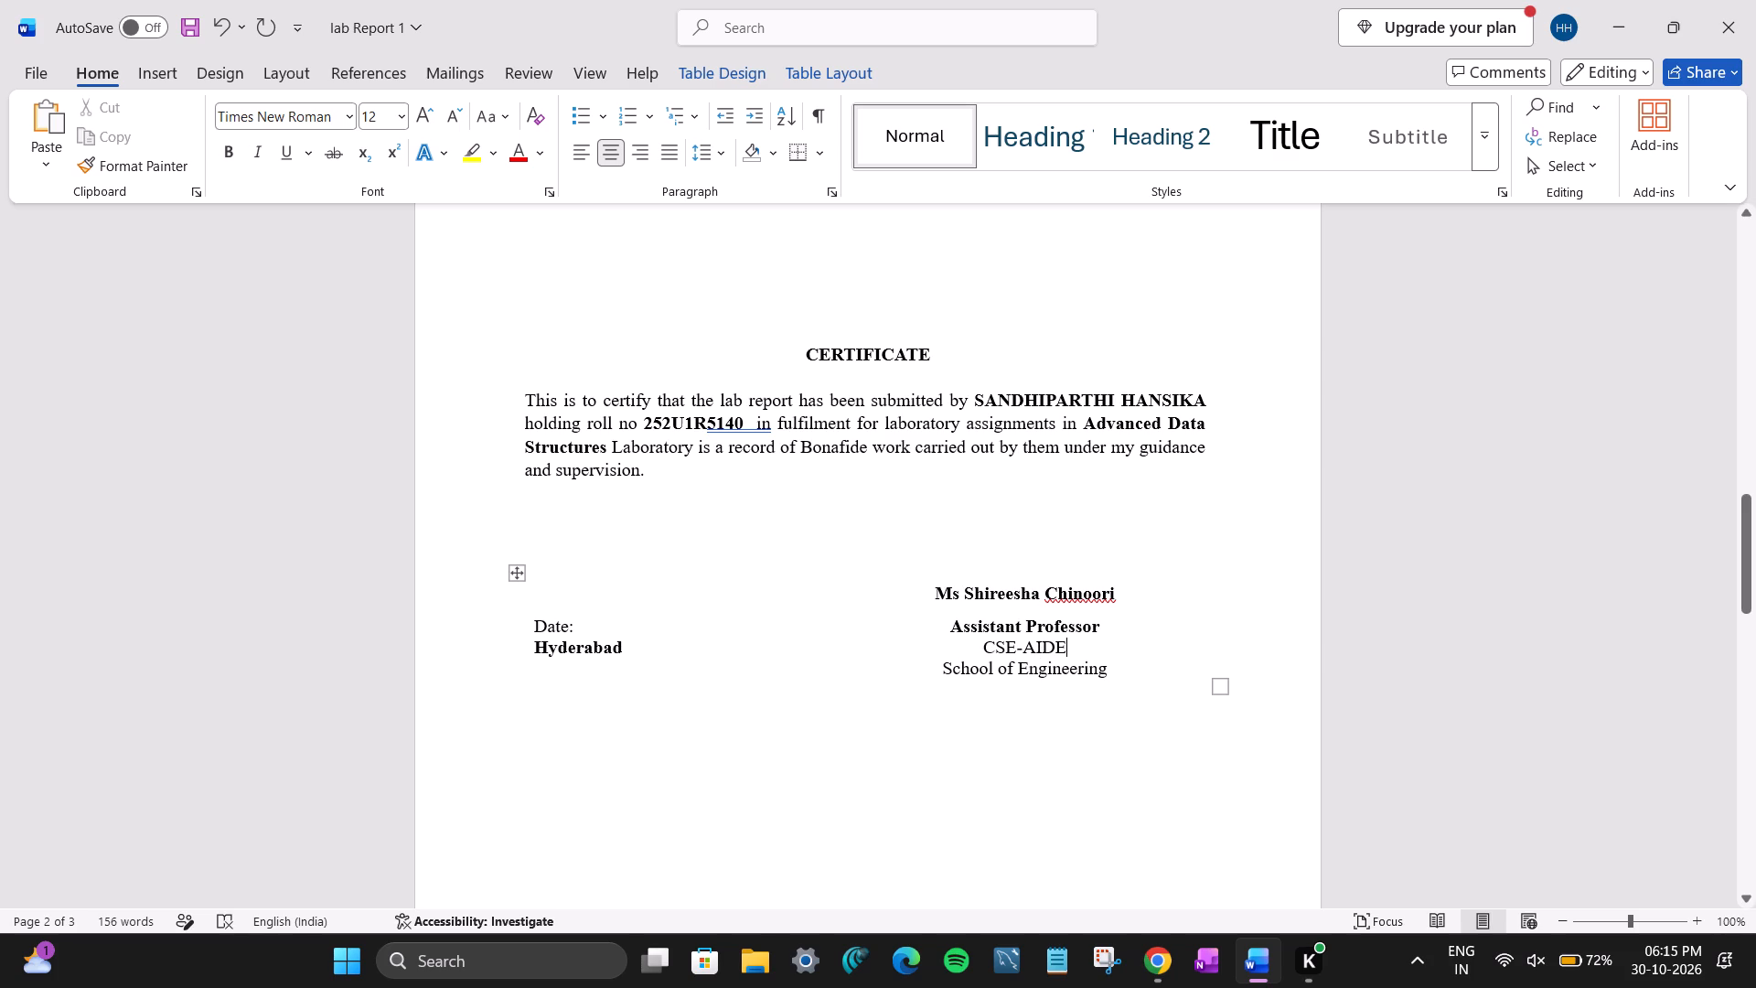
Fill in the certificate's date as 30-10-2026.
{"action": "left_click", "coordinate": [594, 624]}
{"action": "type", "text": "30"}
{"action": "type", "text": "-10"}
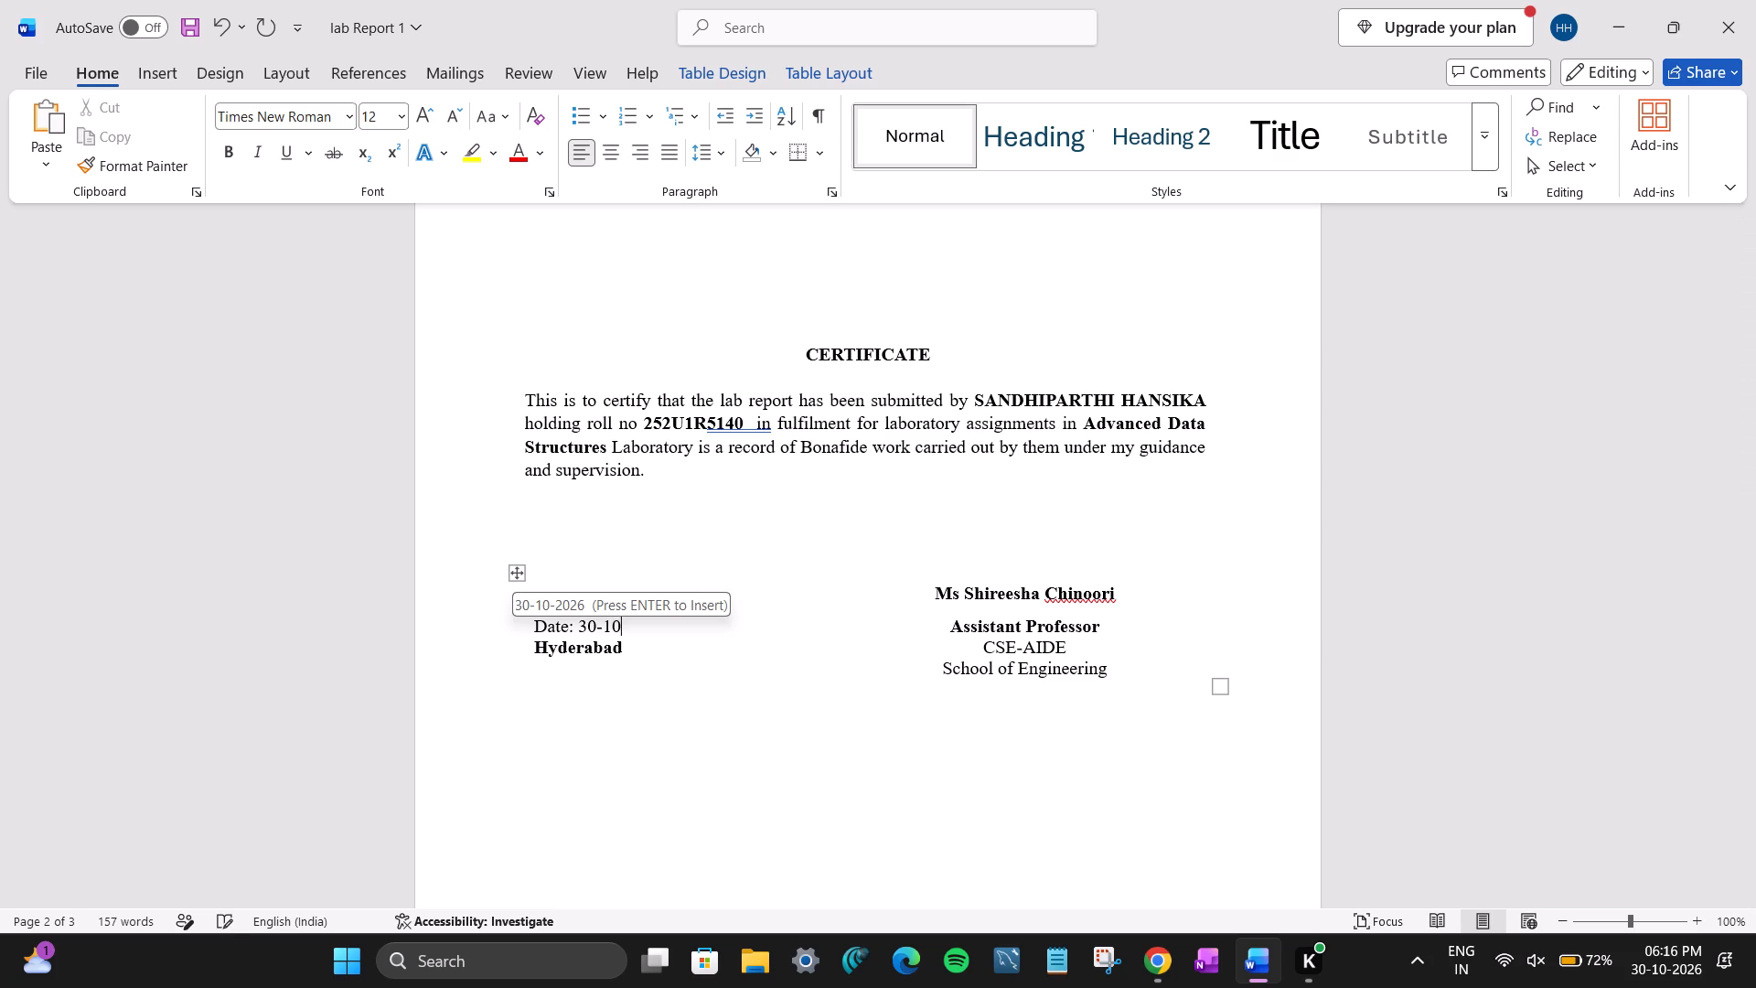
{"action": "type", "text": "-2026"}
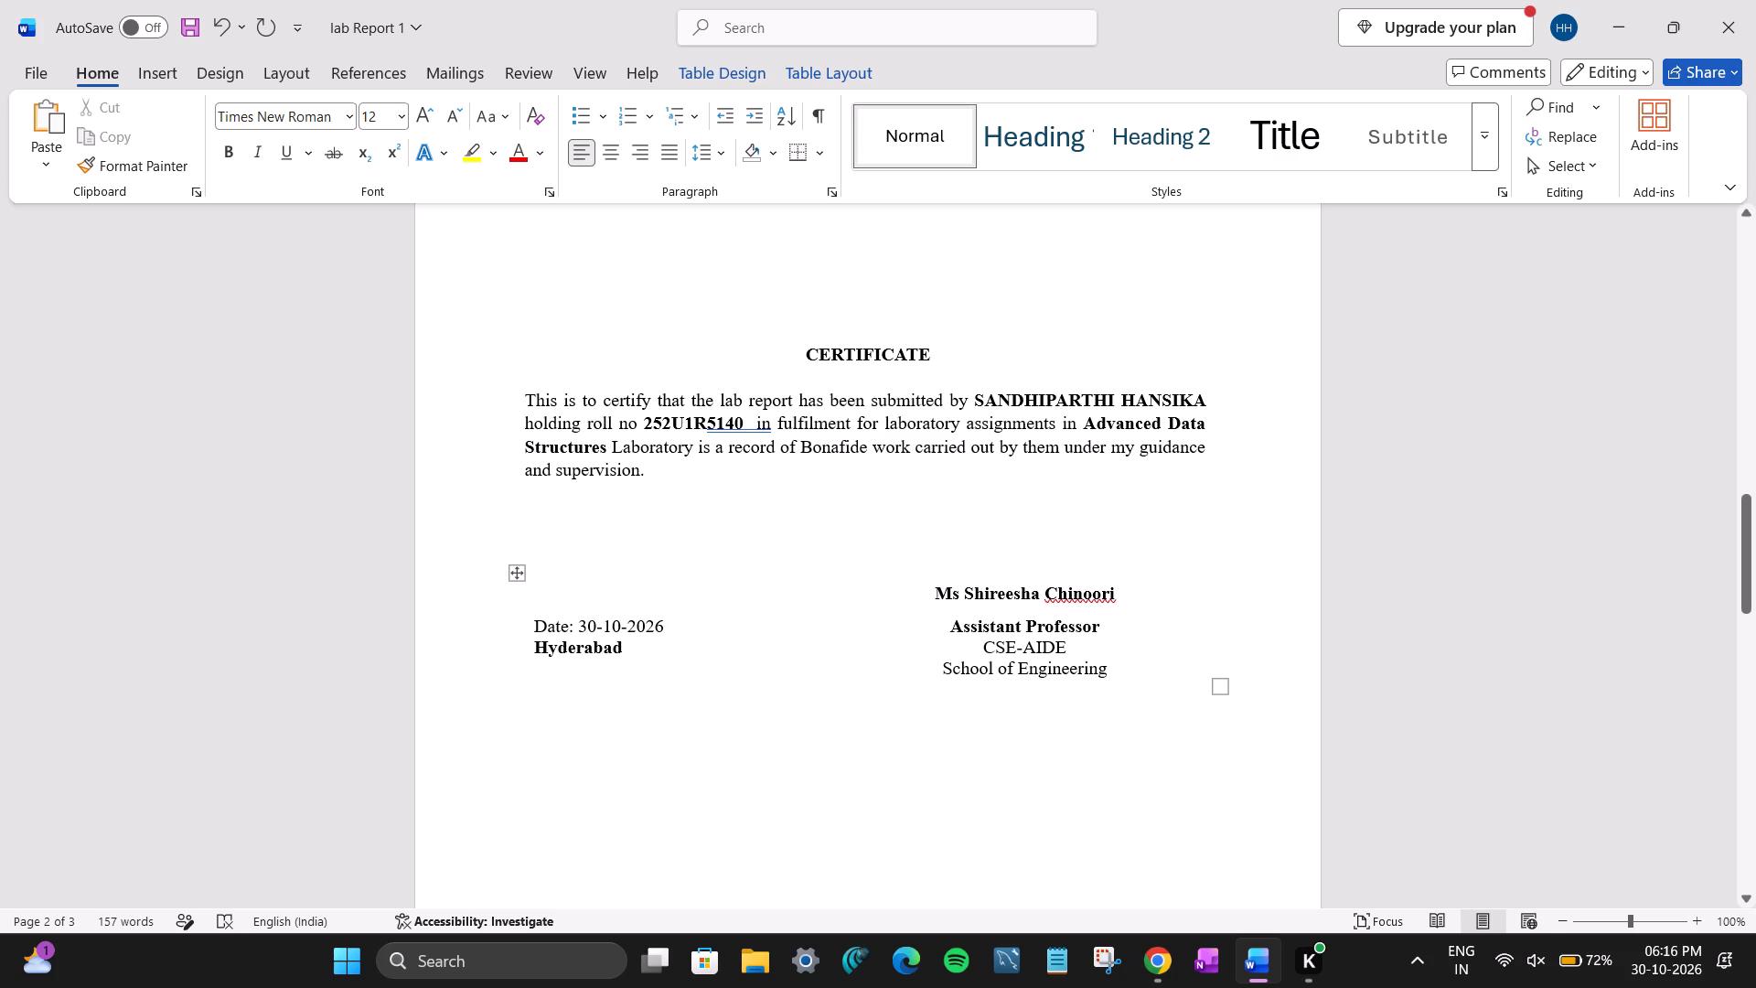
Copy all the text on page 3, from the Objective heading through the last item of experiment 2.3.
{"action": "scroll", "coordinate": [716, 711], "scroll_direction": "down", "scroll_amount": 2}
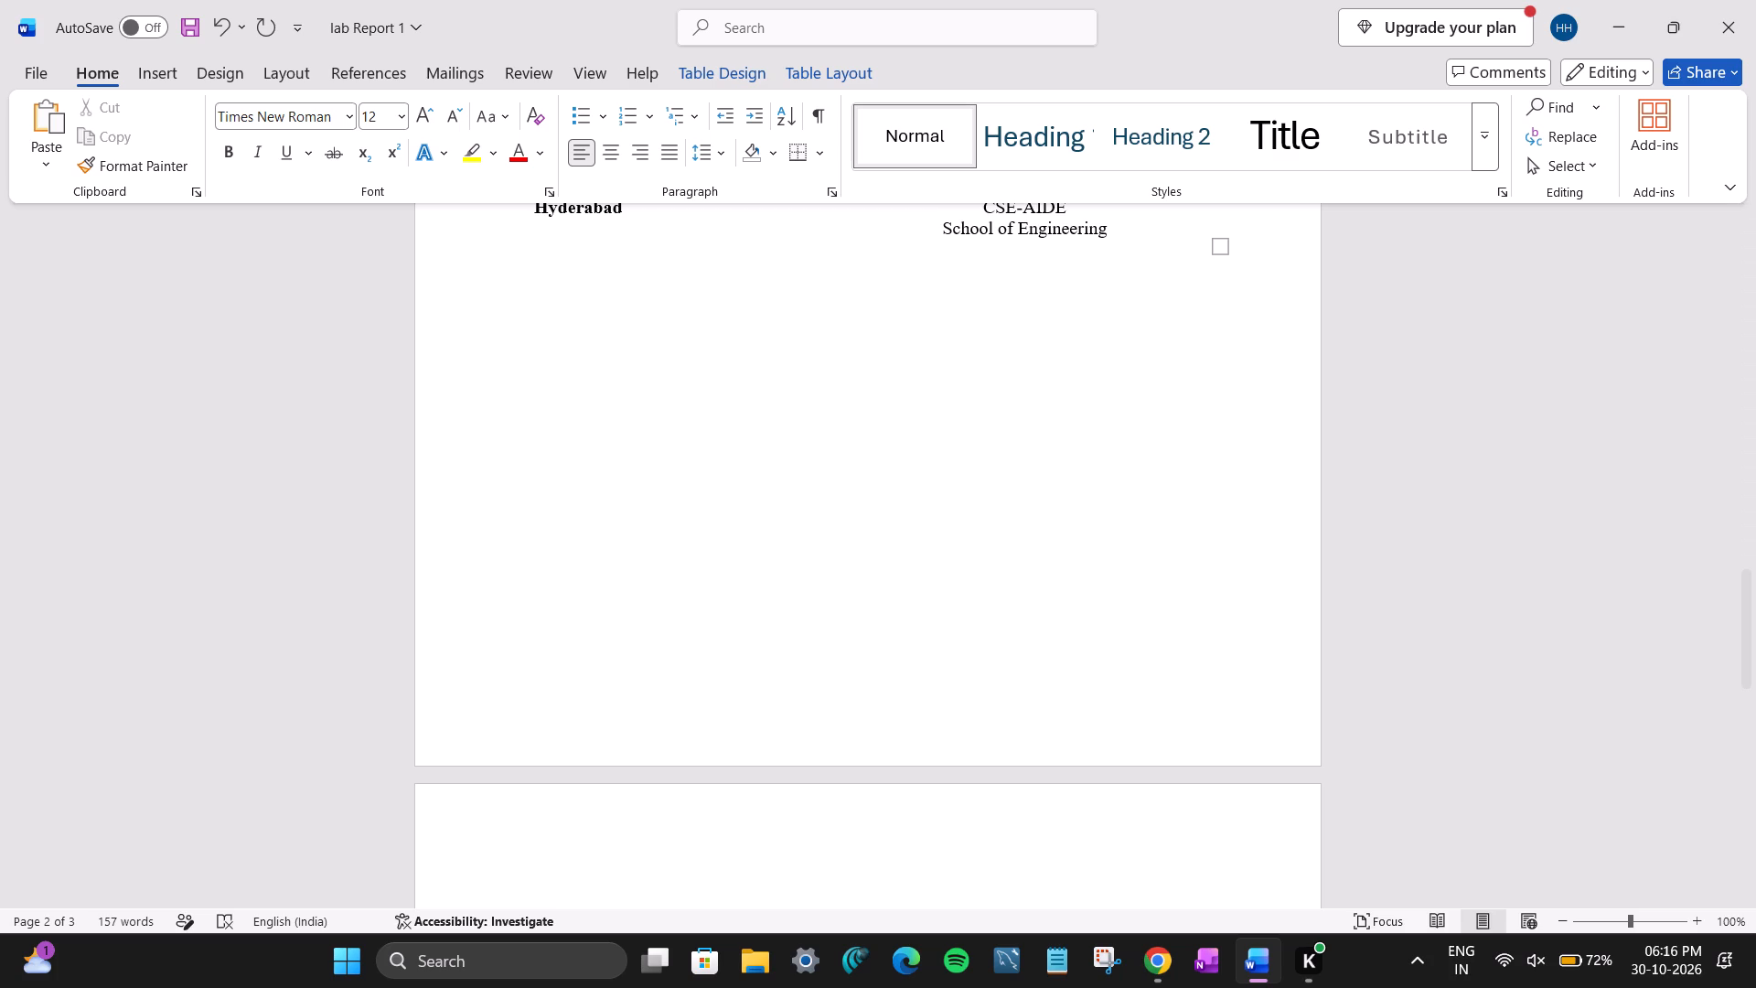
{"action": "scroll", "coordinate": [716, 711], "scroll_direction": "down", "scroll_amount": 2}
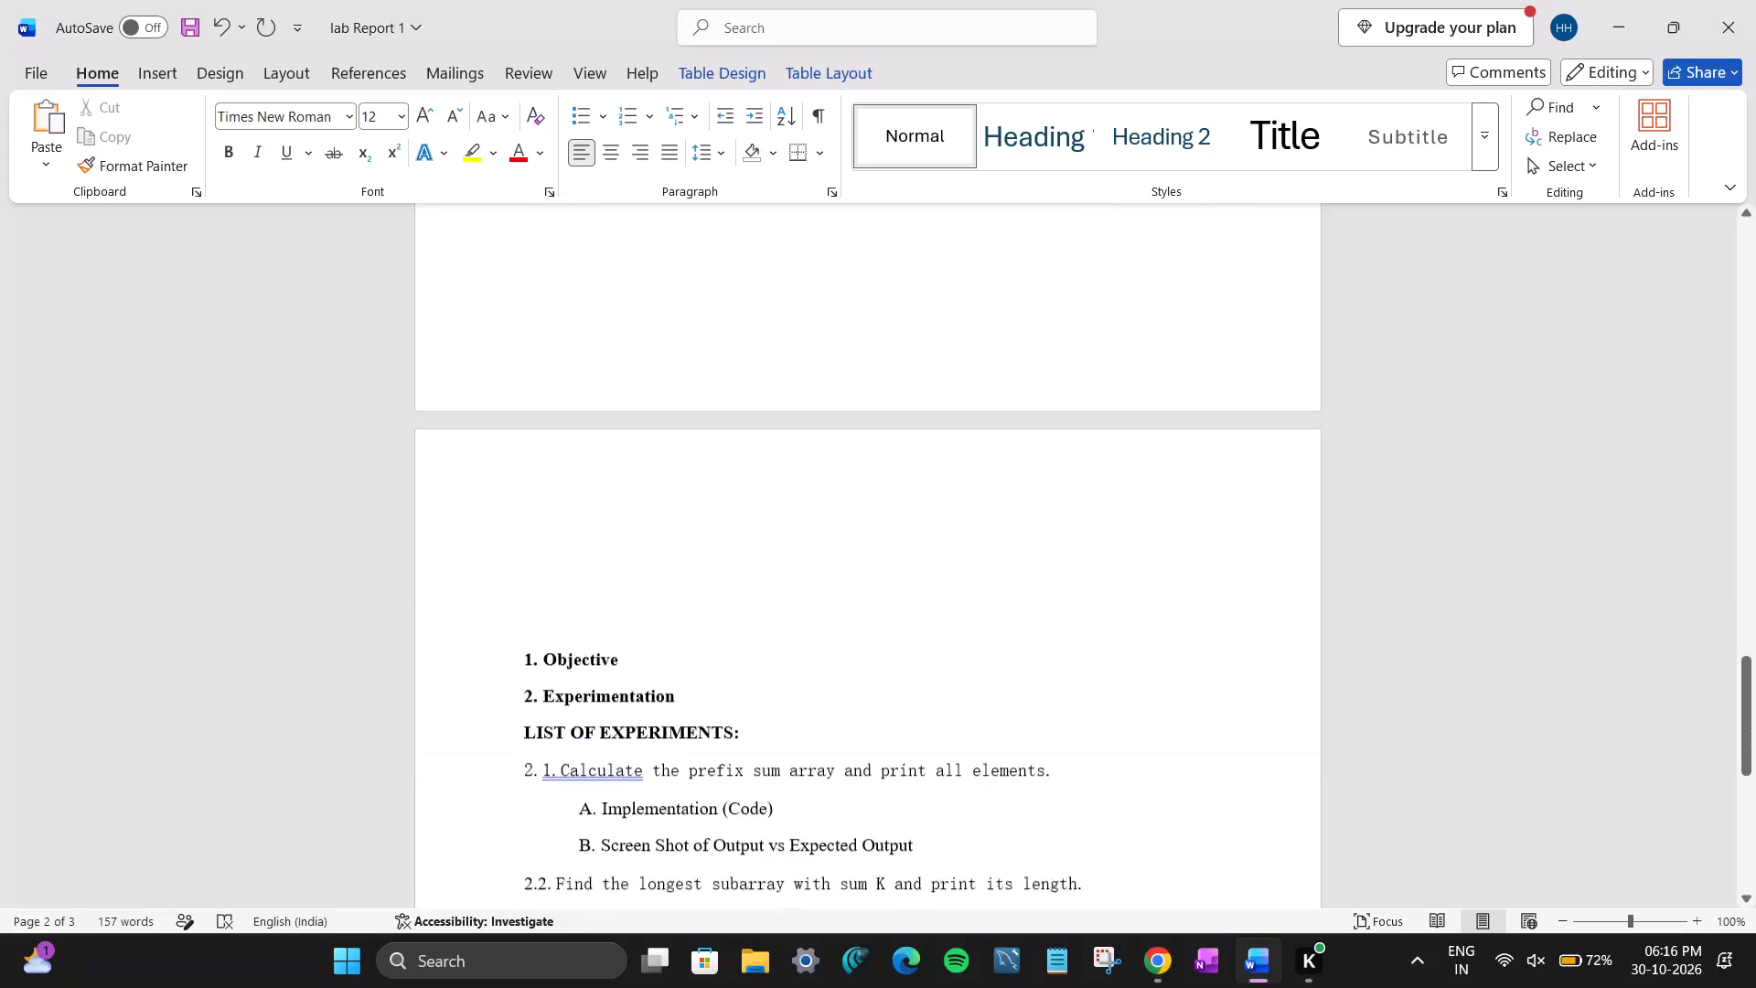
{"action": "scroll", "coordinate": [716, 711], "scroll_direction": "down", "scroll_amount": 1}
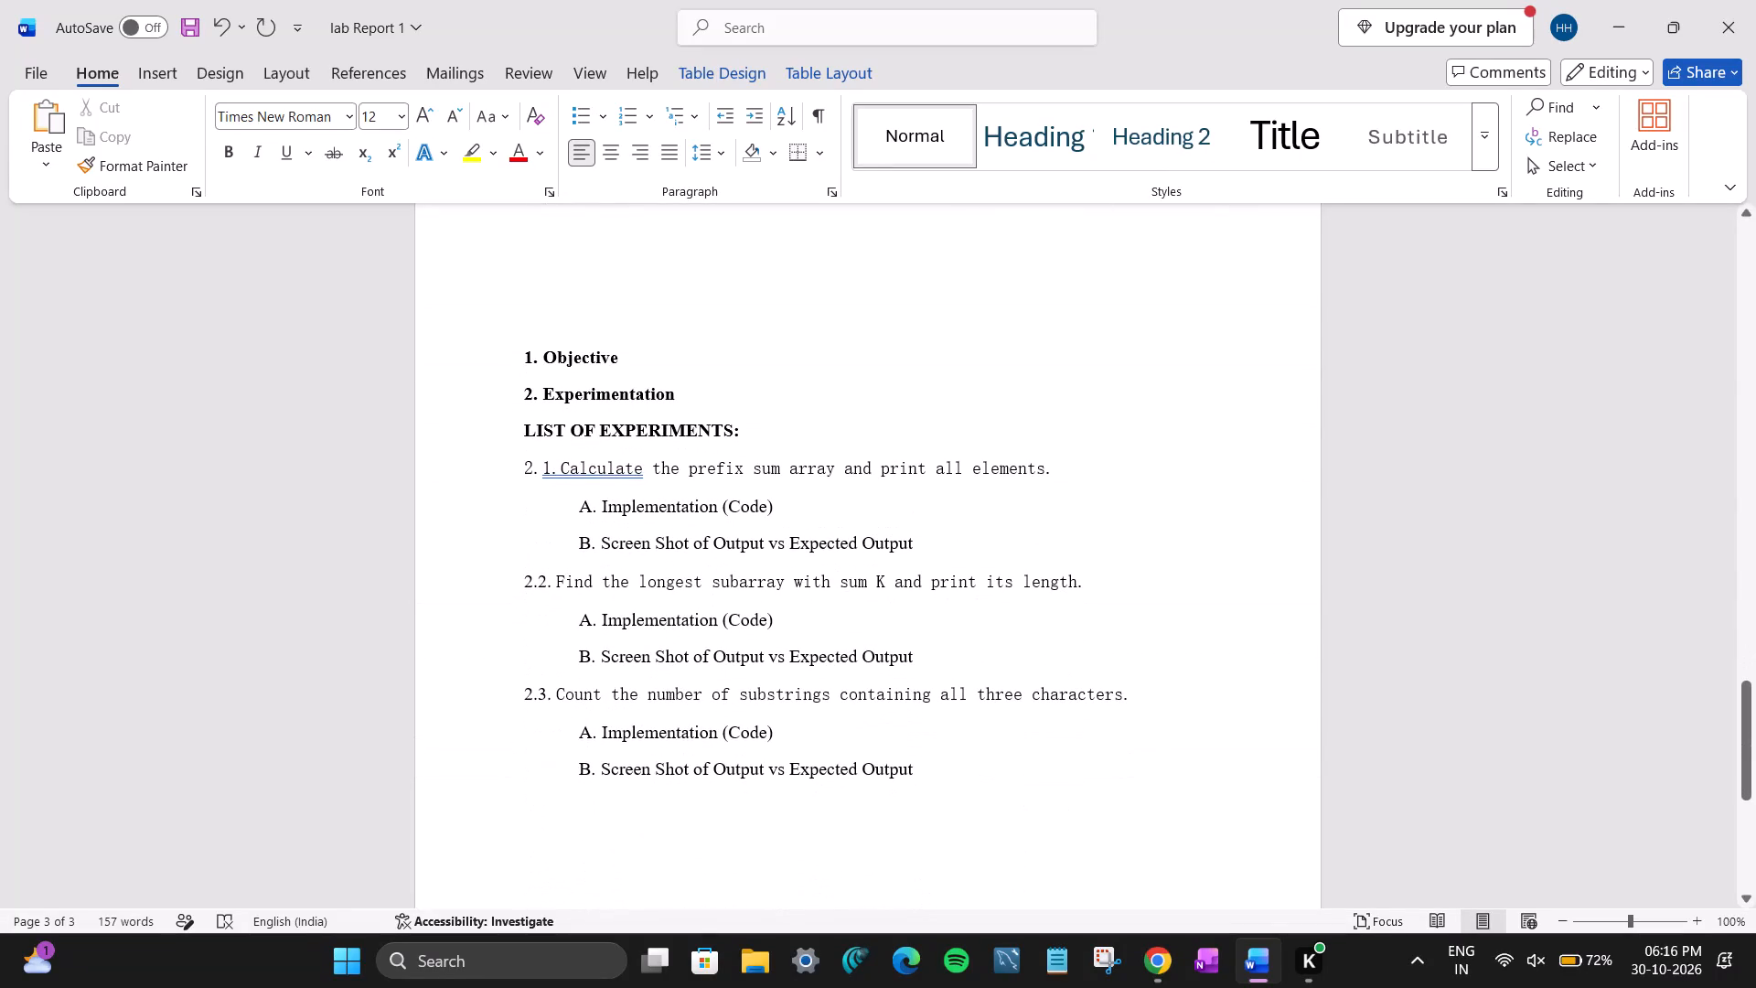
{"action": "left_click_drag", "start_coordinate": [937, 781], "coordinate": [492, 332]}
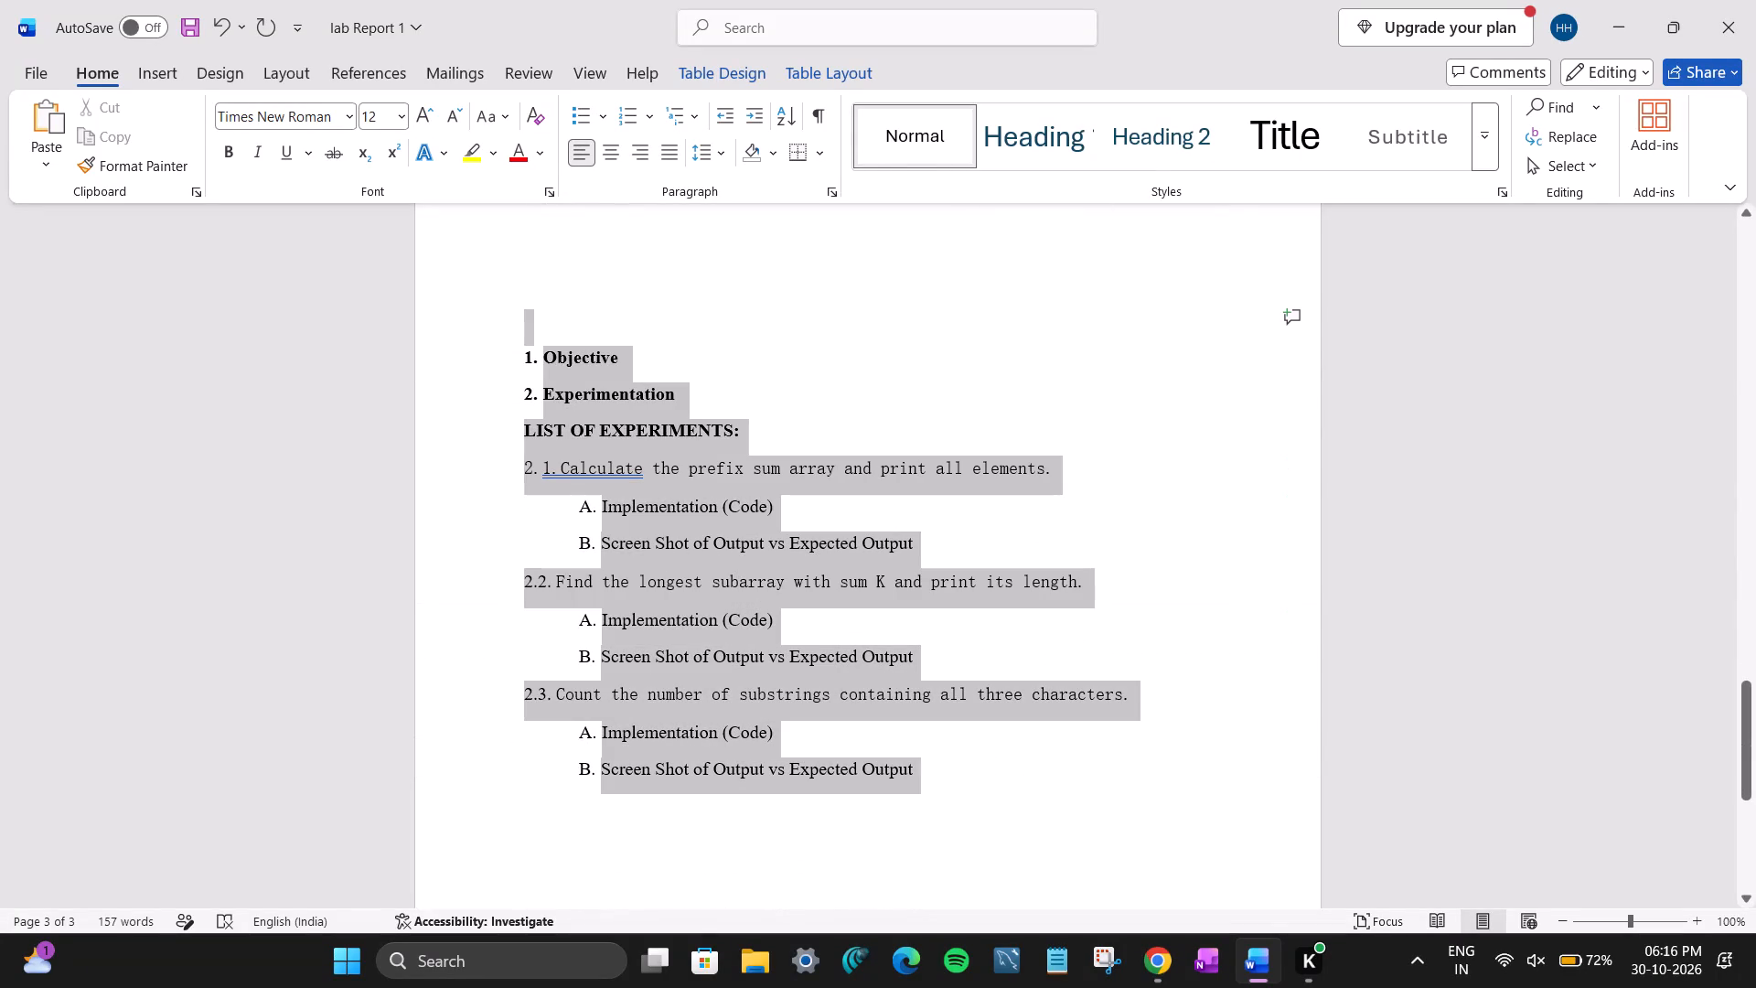
{"action": "left_click_drag", "start_coordinate": [492, 332], "coordinate": [491, 332]}
{"action": "key", "text": "ctrl+c"}
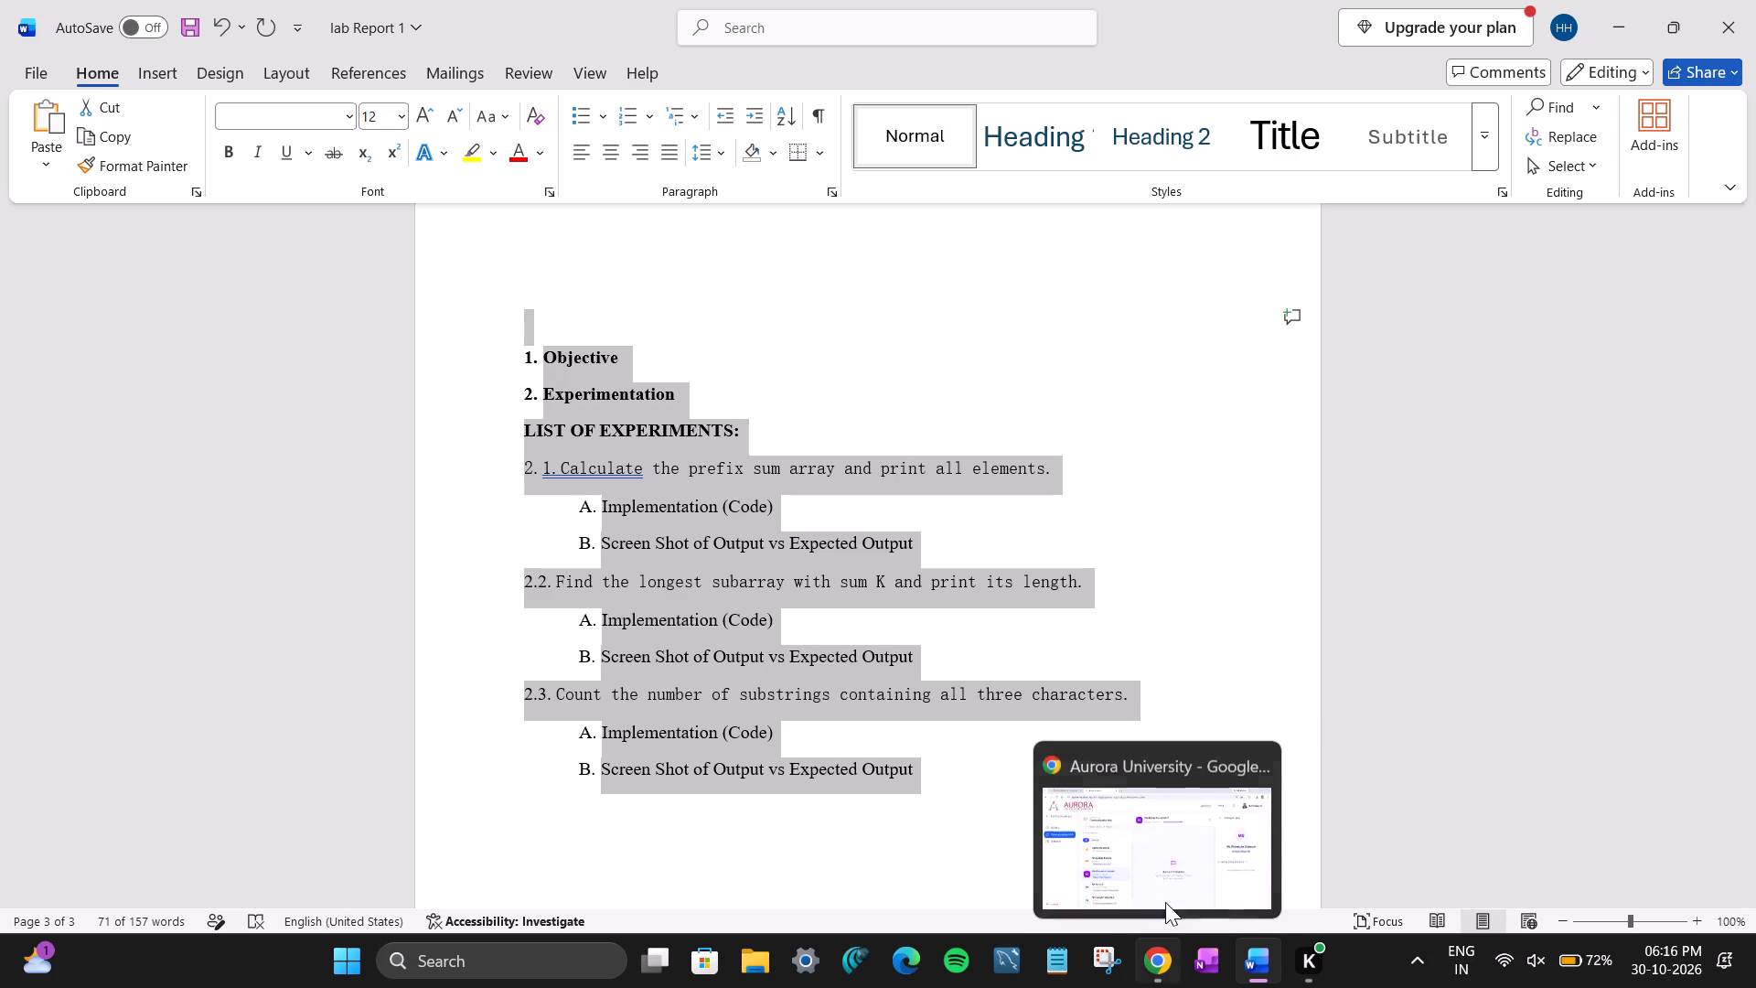
{"action": "left_click", "coordinate": [1167, 497]}
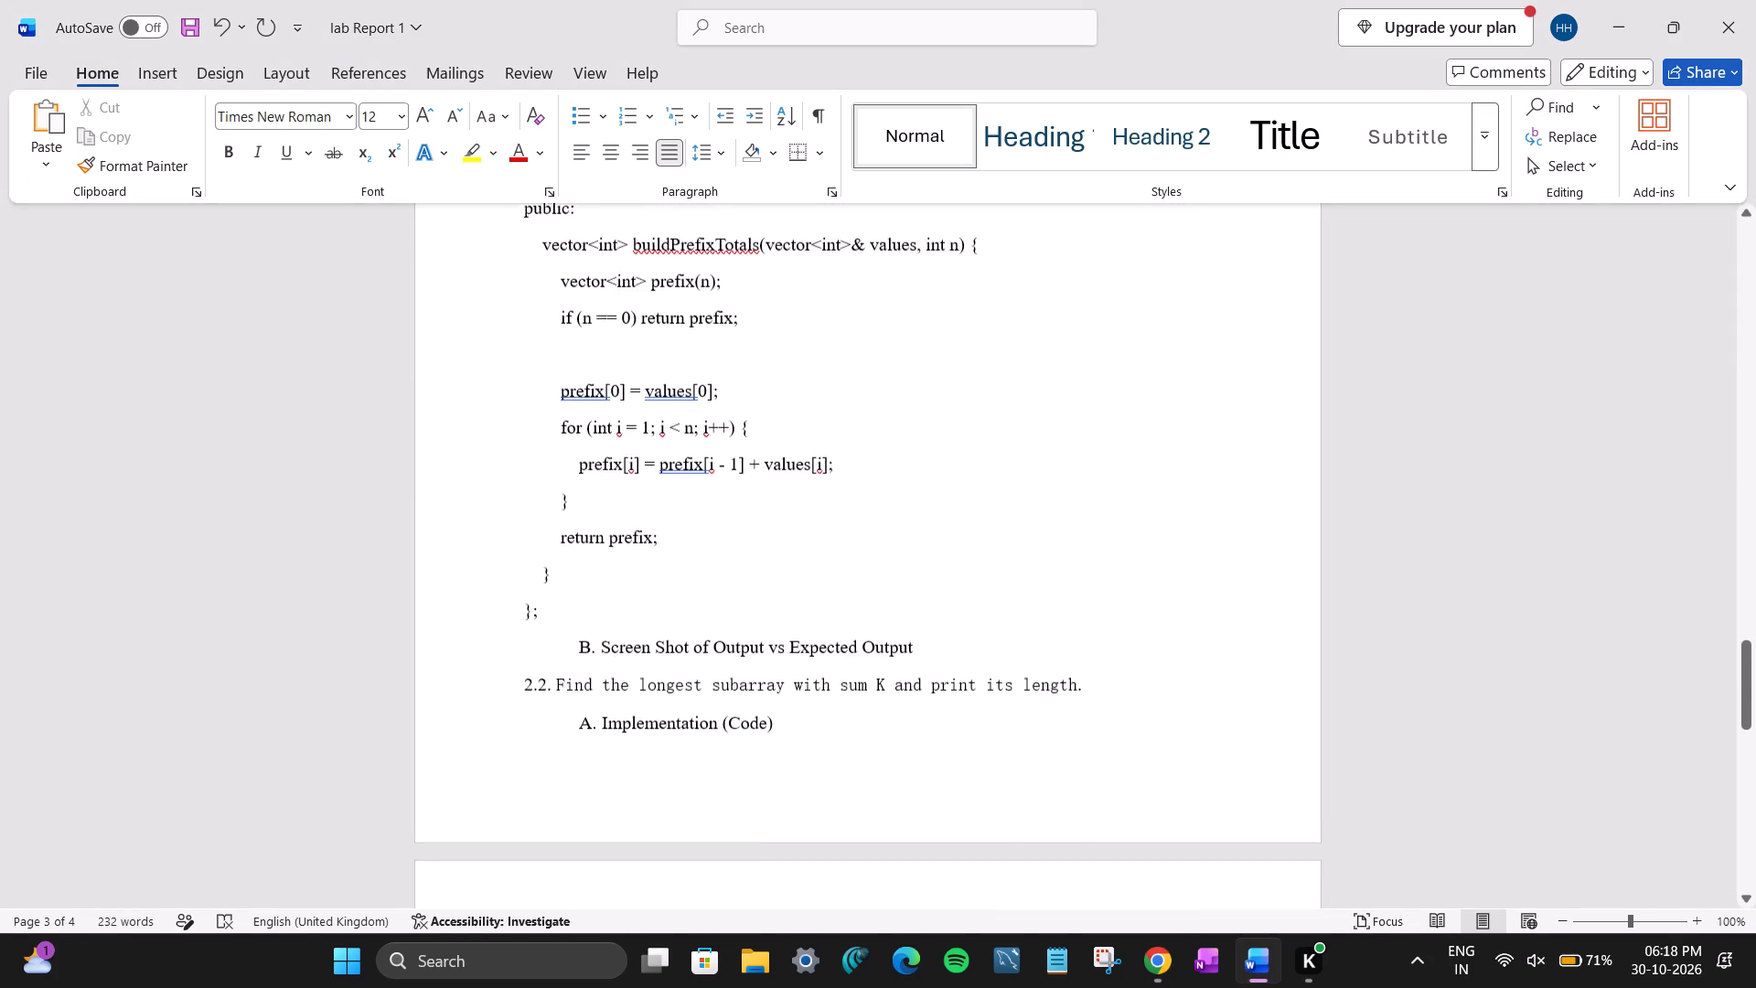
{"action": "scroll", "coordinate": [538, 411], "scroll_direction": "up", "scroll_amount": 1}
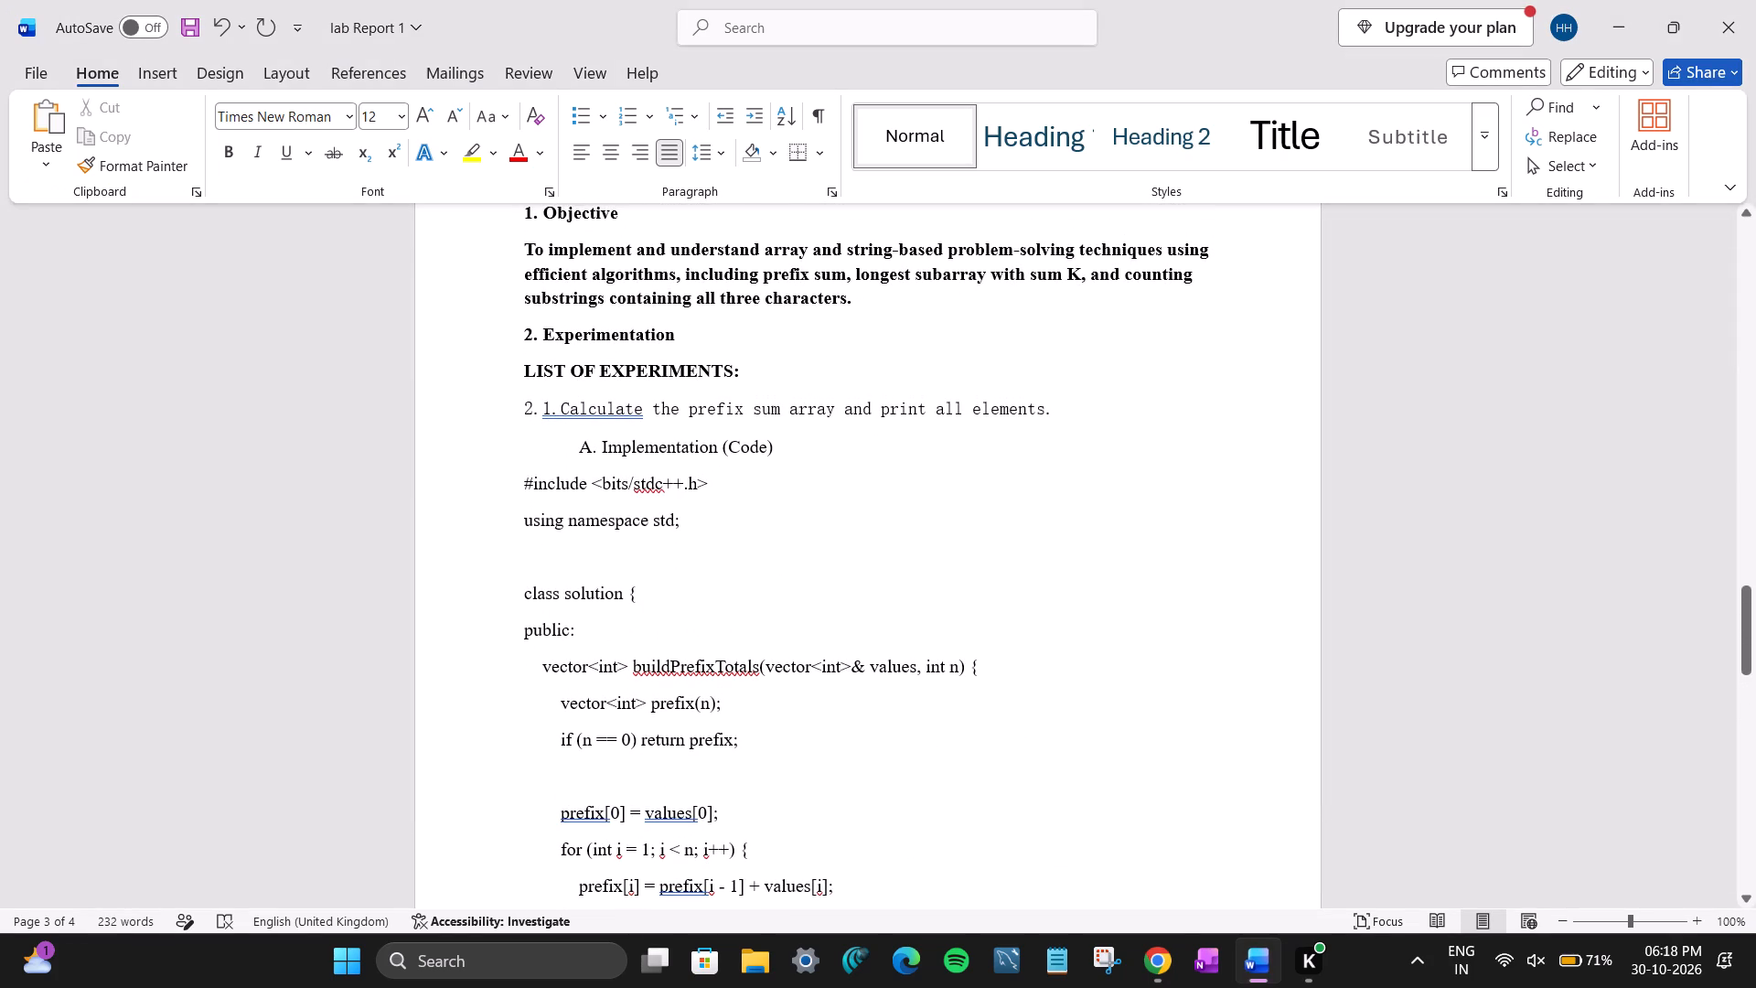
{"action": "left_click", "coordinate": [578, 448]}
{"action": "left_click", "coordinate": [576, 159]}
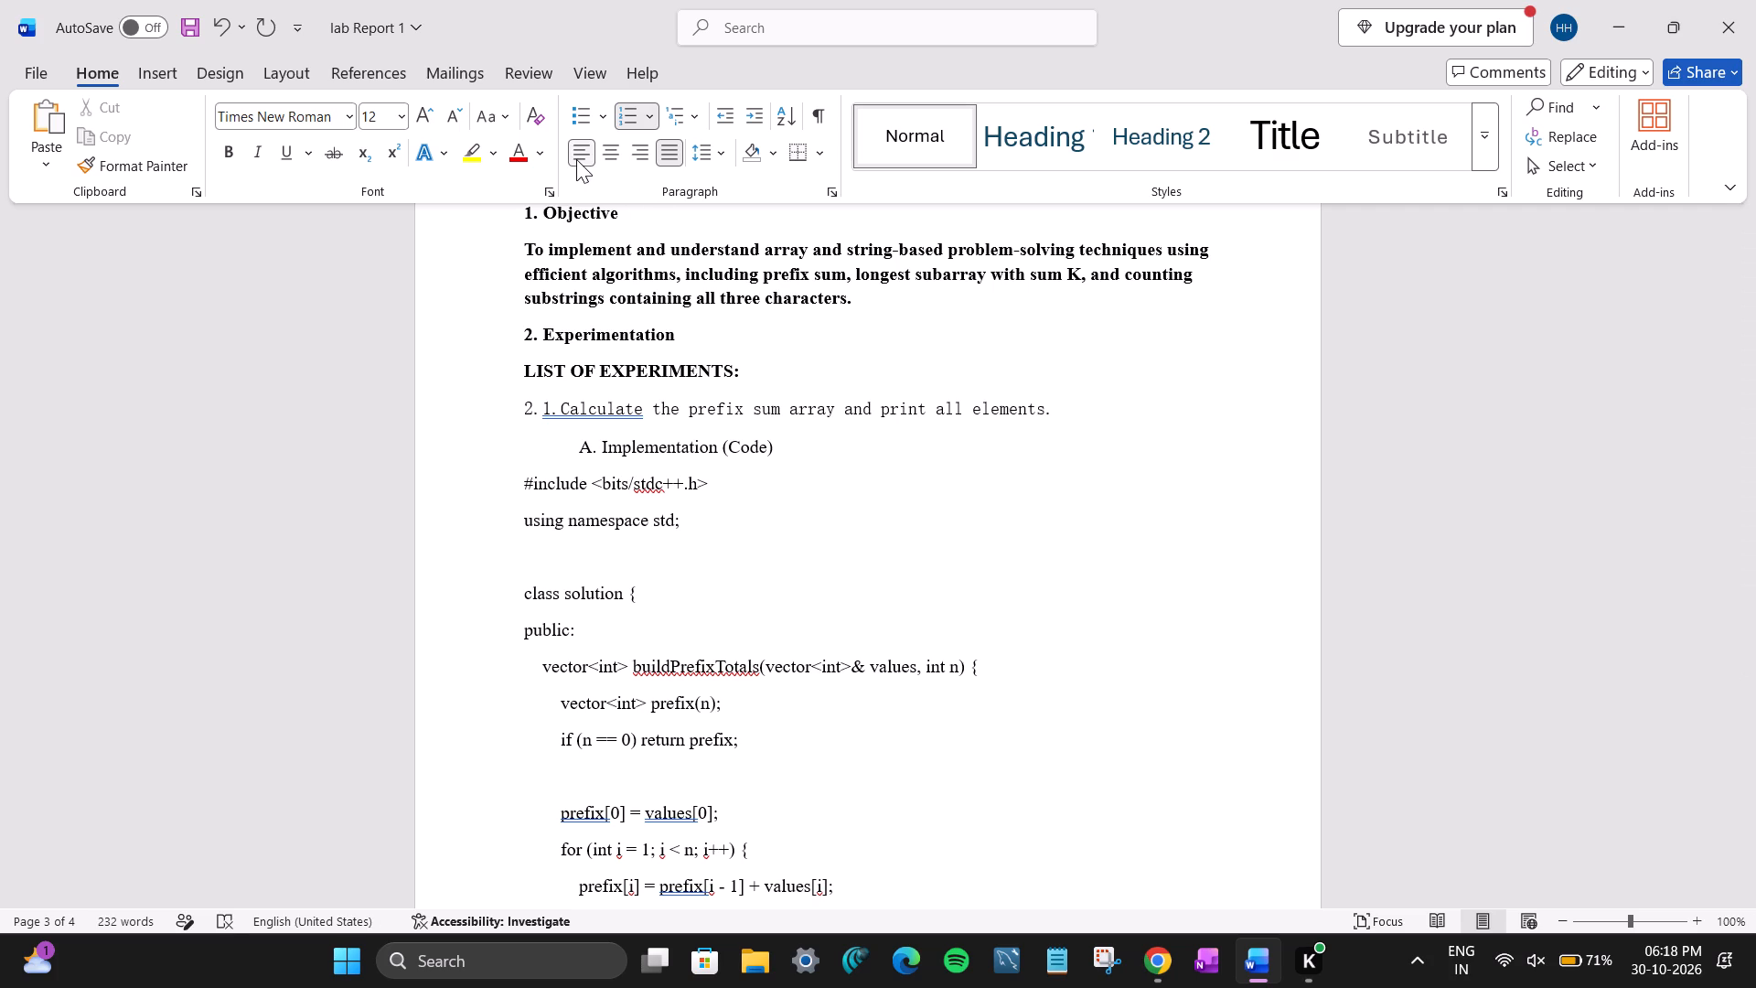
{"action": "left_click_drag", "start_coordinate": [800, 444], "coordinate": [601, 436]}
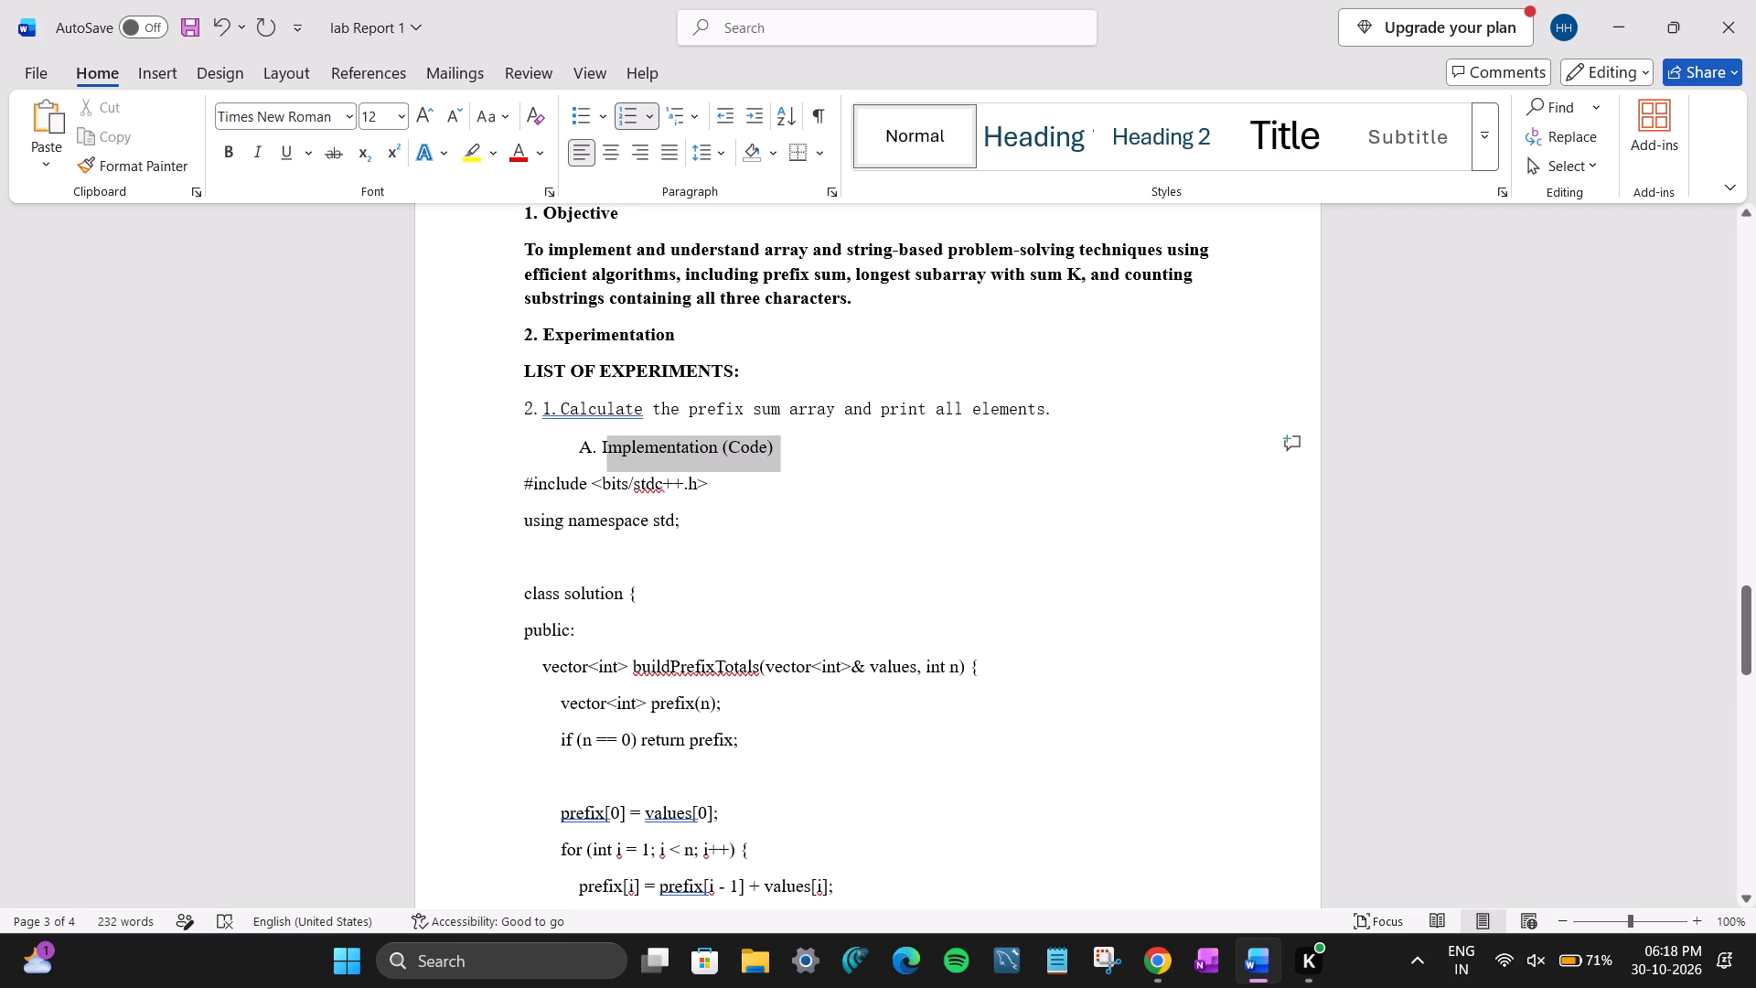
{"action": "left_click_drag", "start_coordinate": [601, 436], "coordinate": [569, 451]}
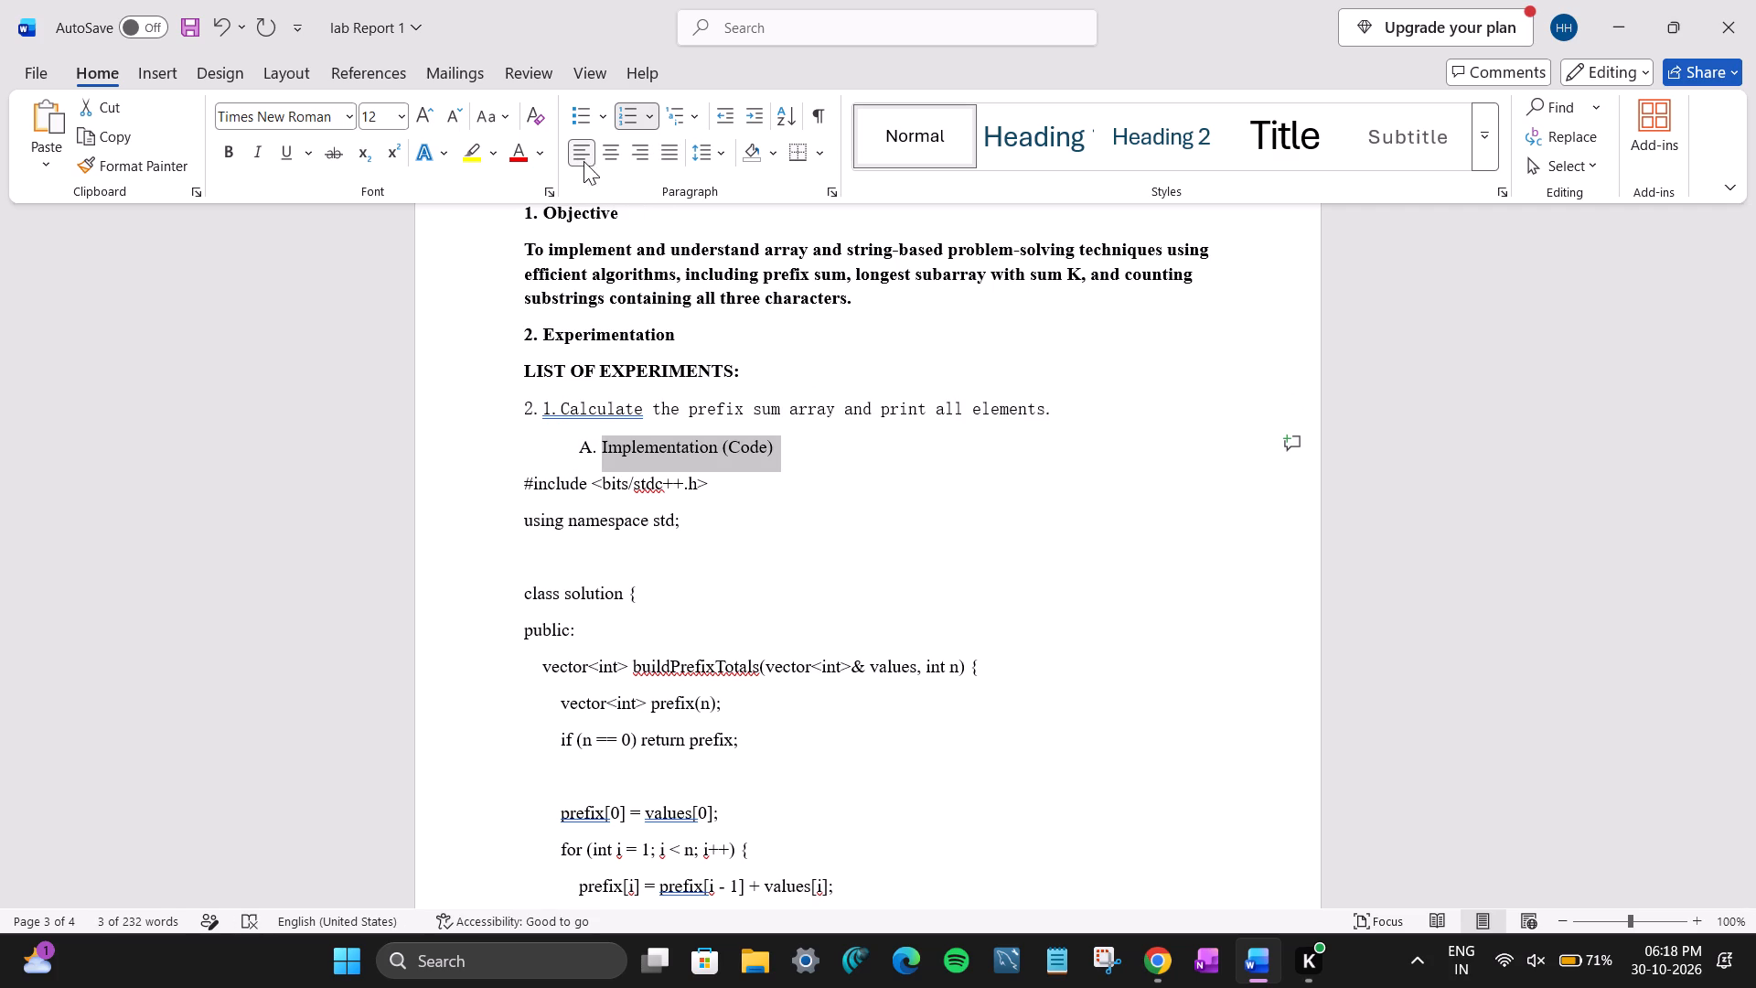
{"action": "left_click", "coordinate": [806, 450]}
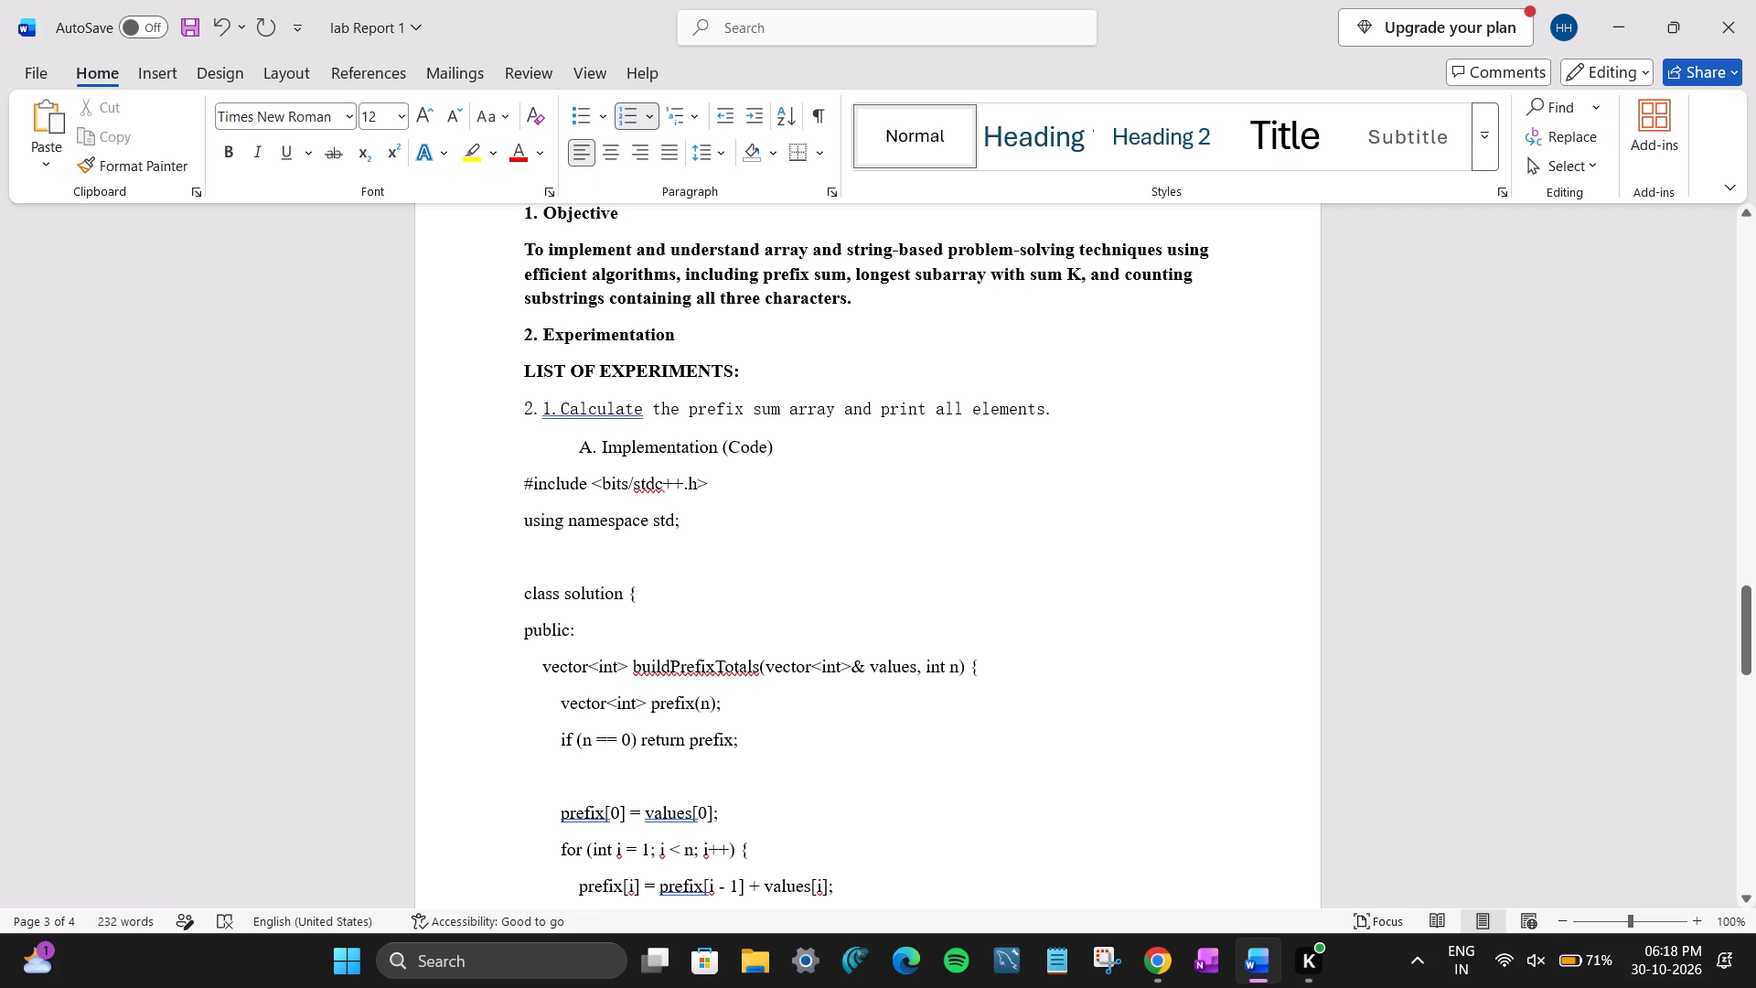
Center the "A. Implementation (Code)" line and the experiment 2.1 title line above it.
{"action": "left_click_drag", "start_coordinate": [579, 448], "coordinate": [803, 446]}
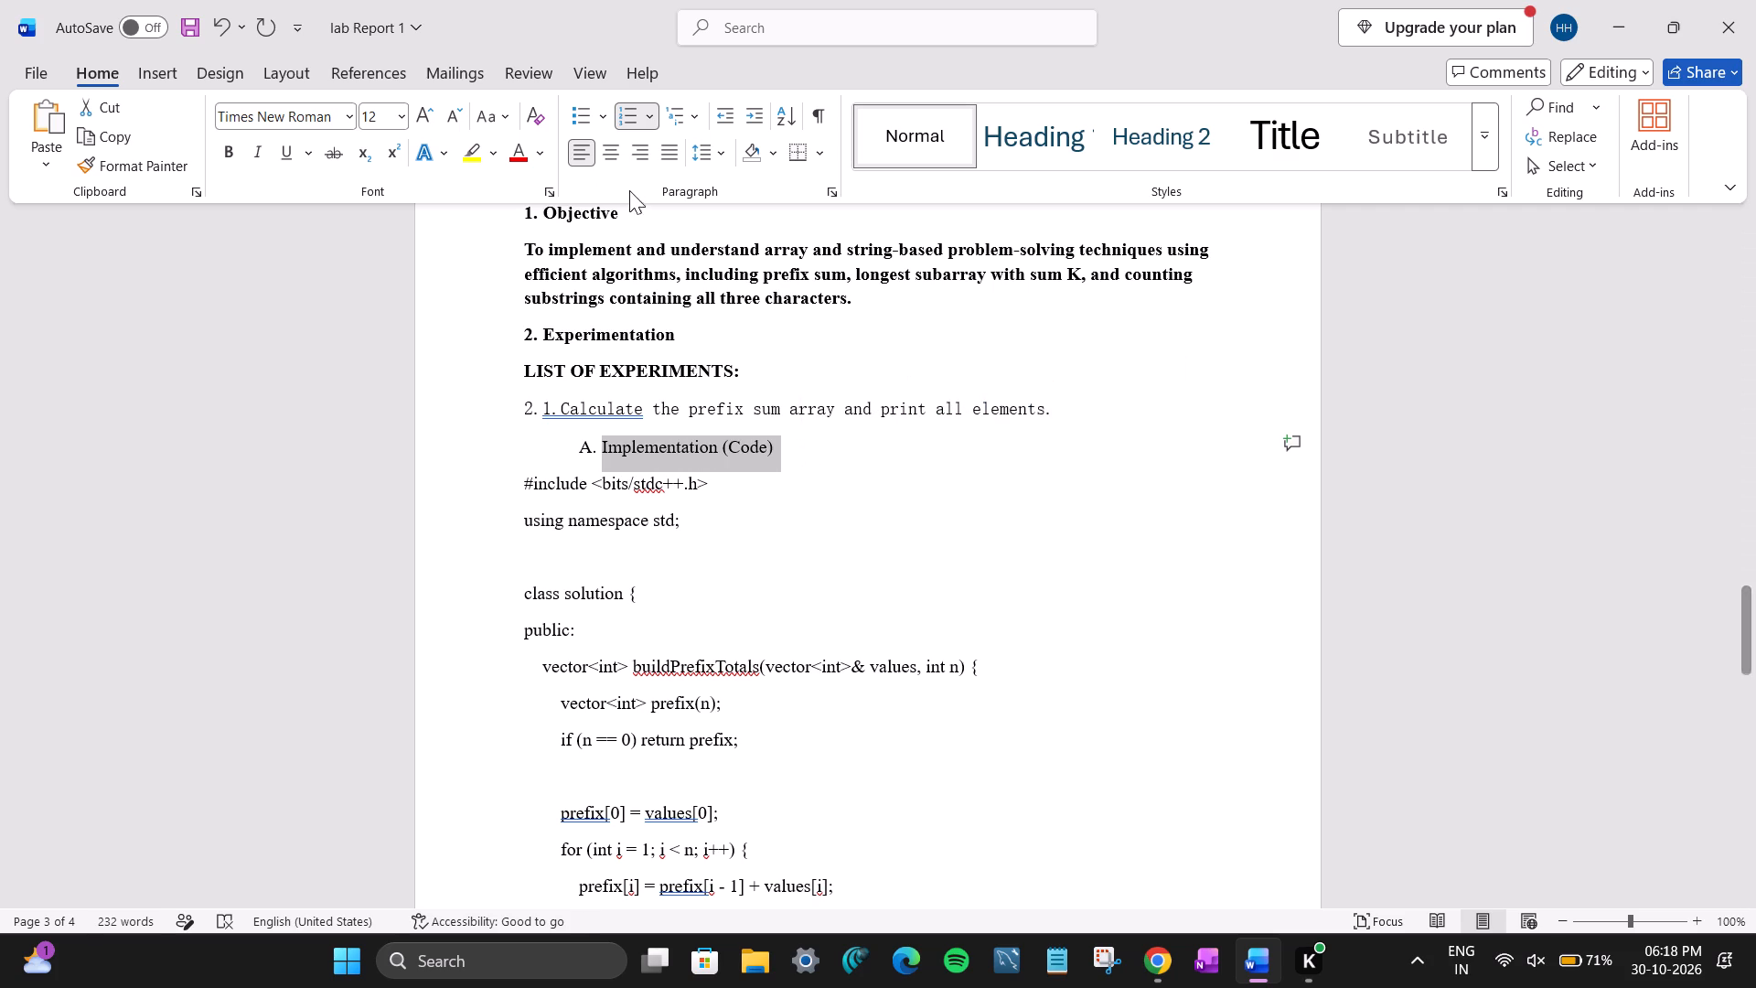
{"action": "left_click", "coordinate": [611, 162]}
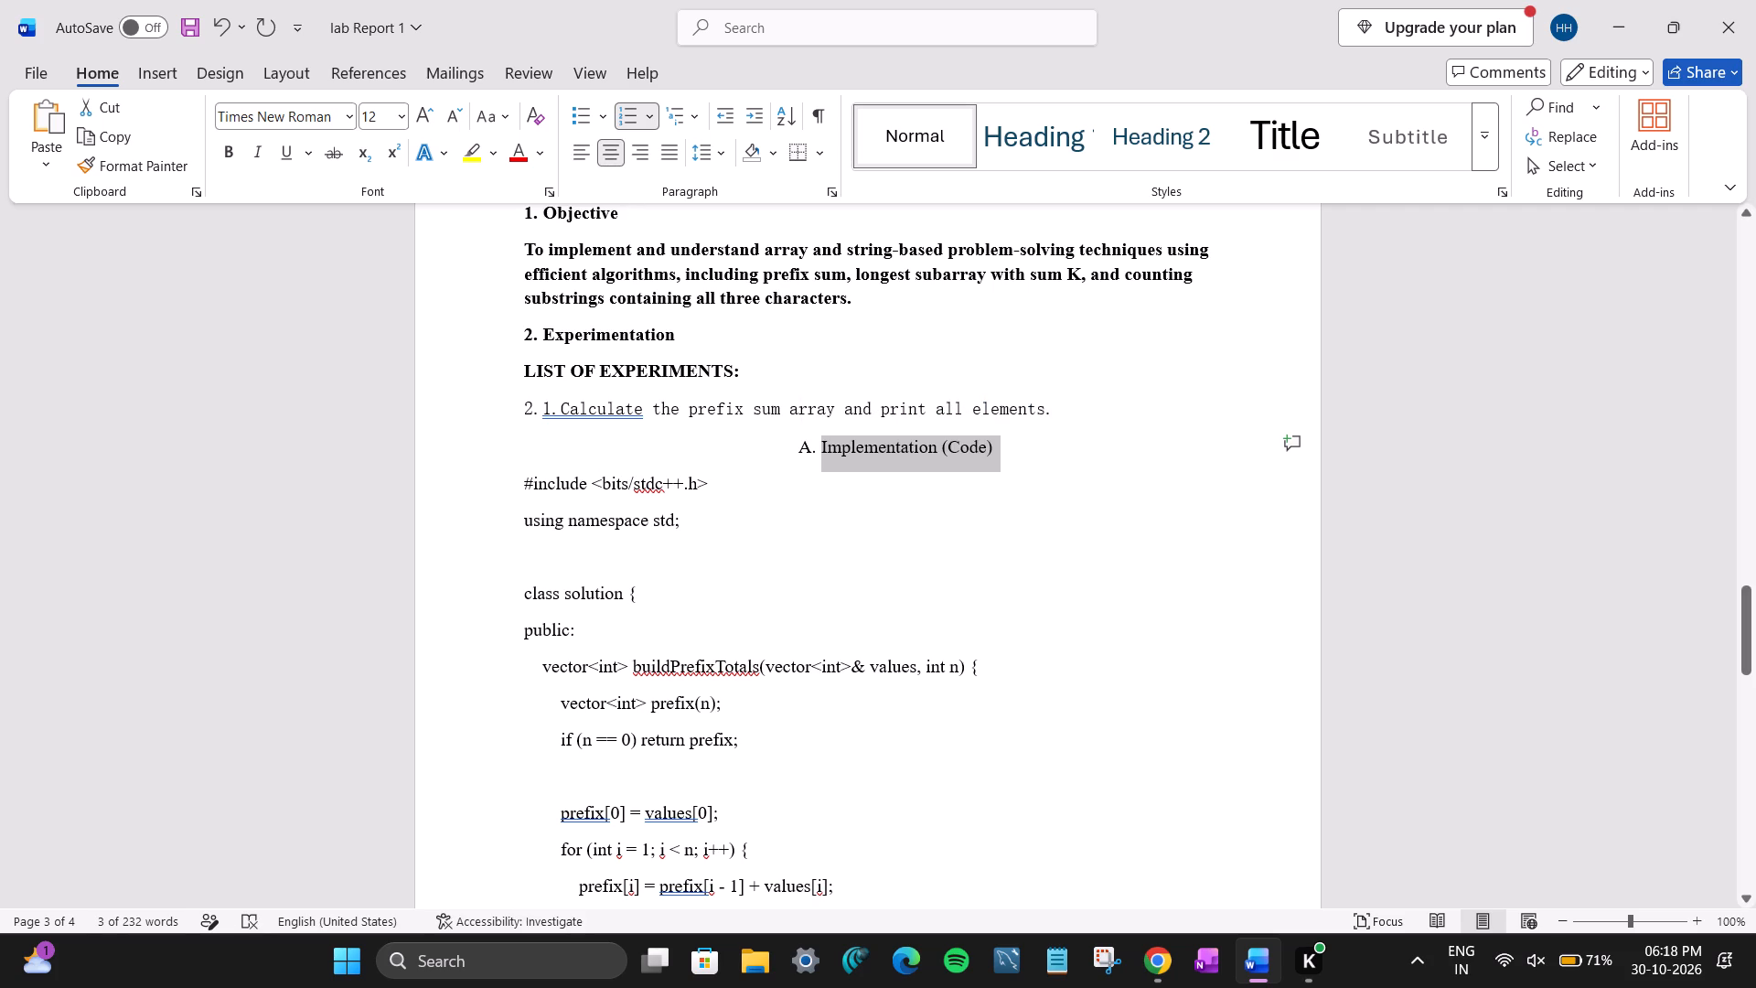
{"action": "left_click", "coordinate": [1060, 410]}
{"action": "left_click_drag", "start_coordinate": [1060, 410], "coordinate": [514, 404]}
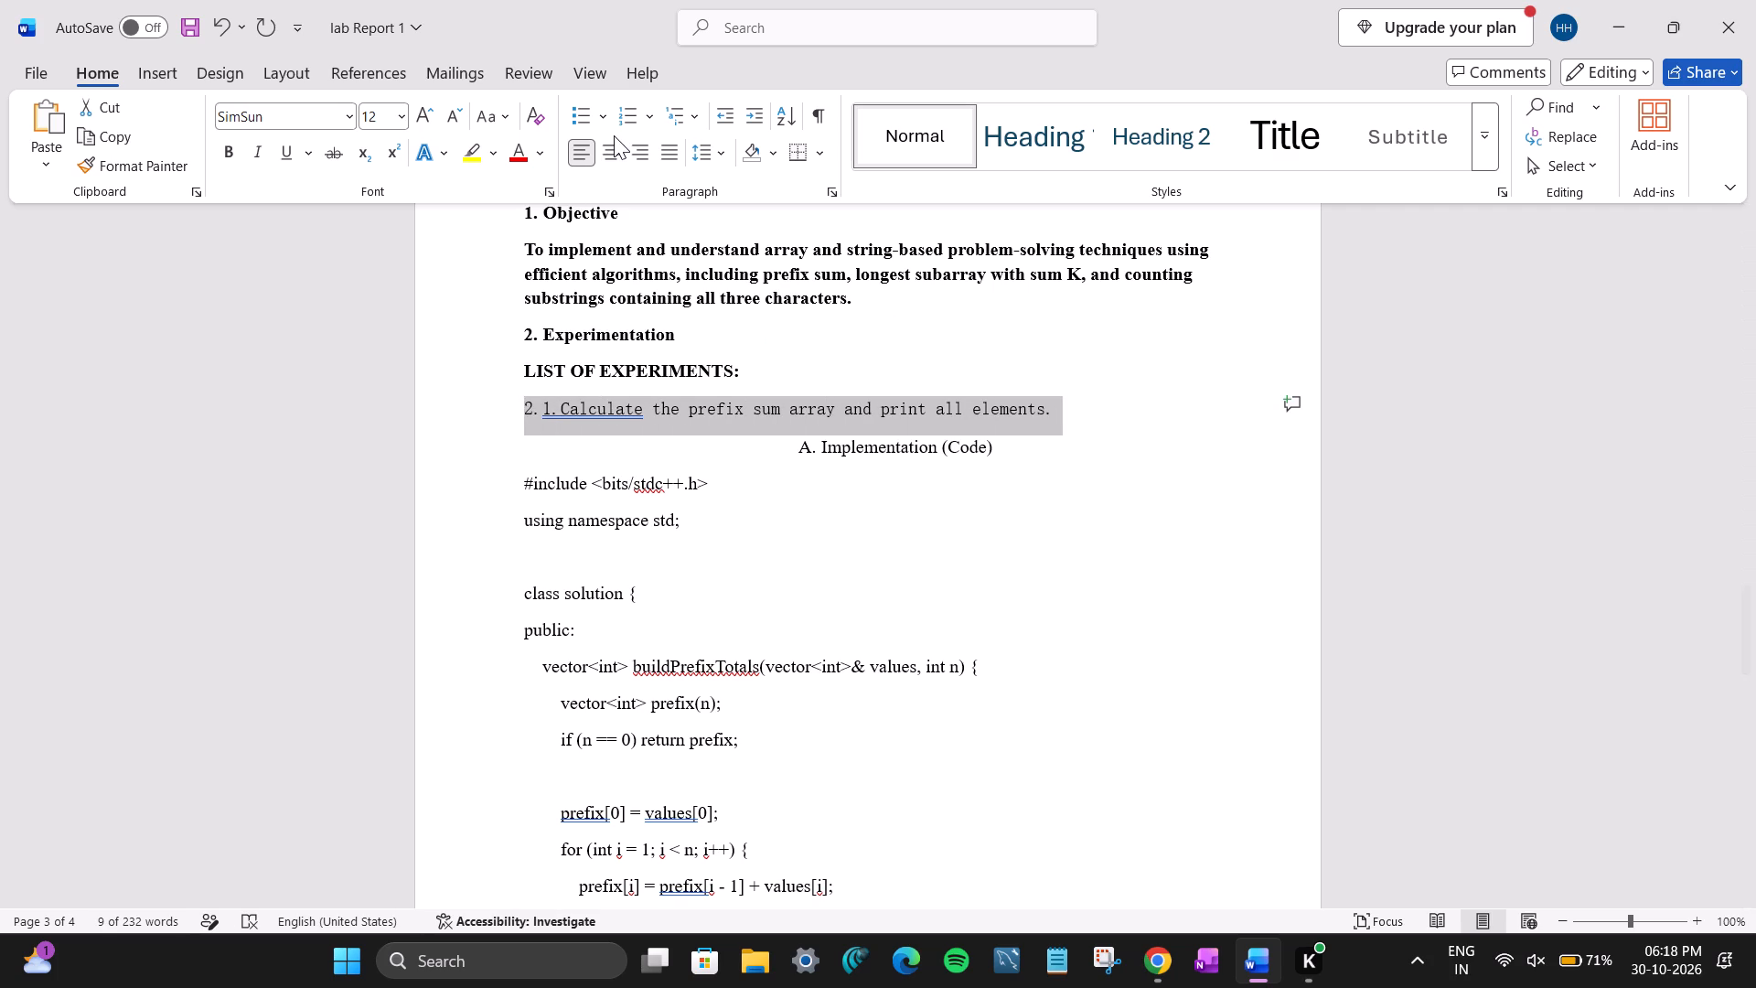
{"action": "left_click", "coordinate": [614, 152]}
{"action": "left_click", "coordinate": [867, 550]}
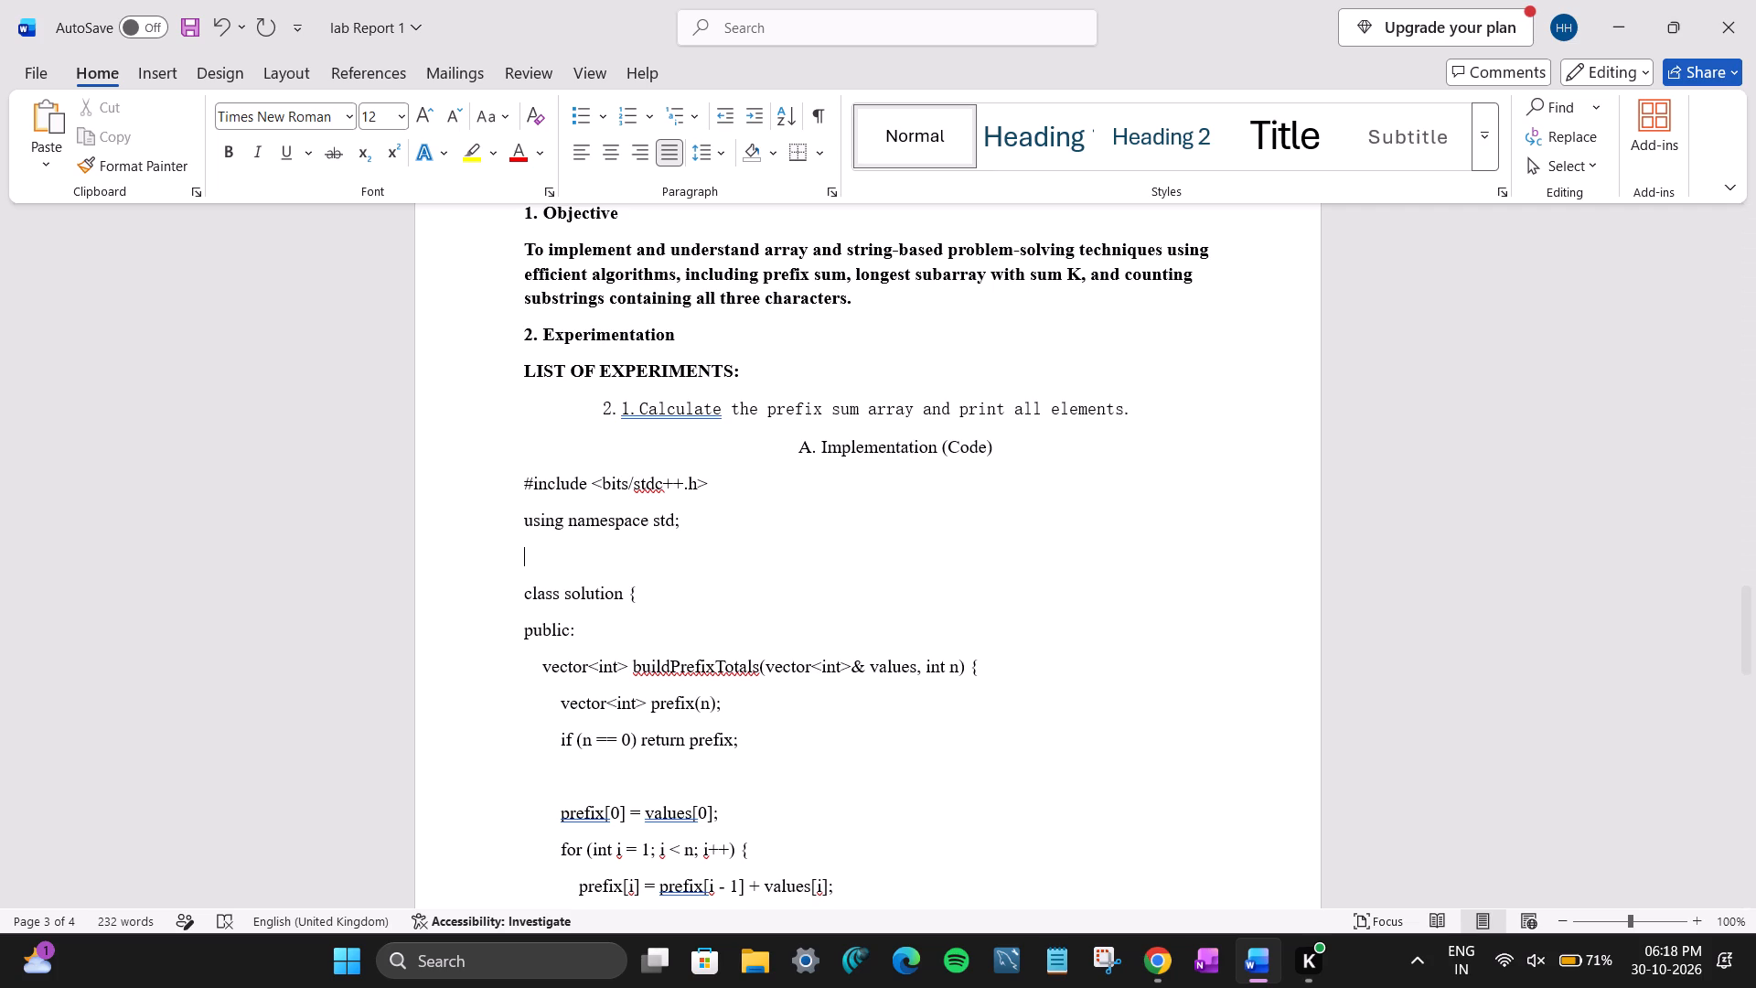
Add three blank lines after the closing brace of experiment 2.1's code, pushing its output screenshot item onto the following page.
{"action": "scroll", "coordinate": [867, 550], "scroll_direction": "down", "scroll_amount": 3}
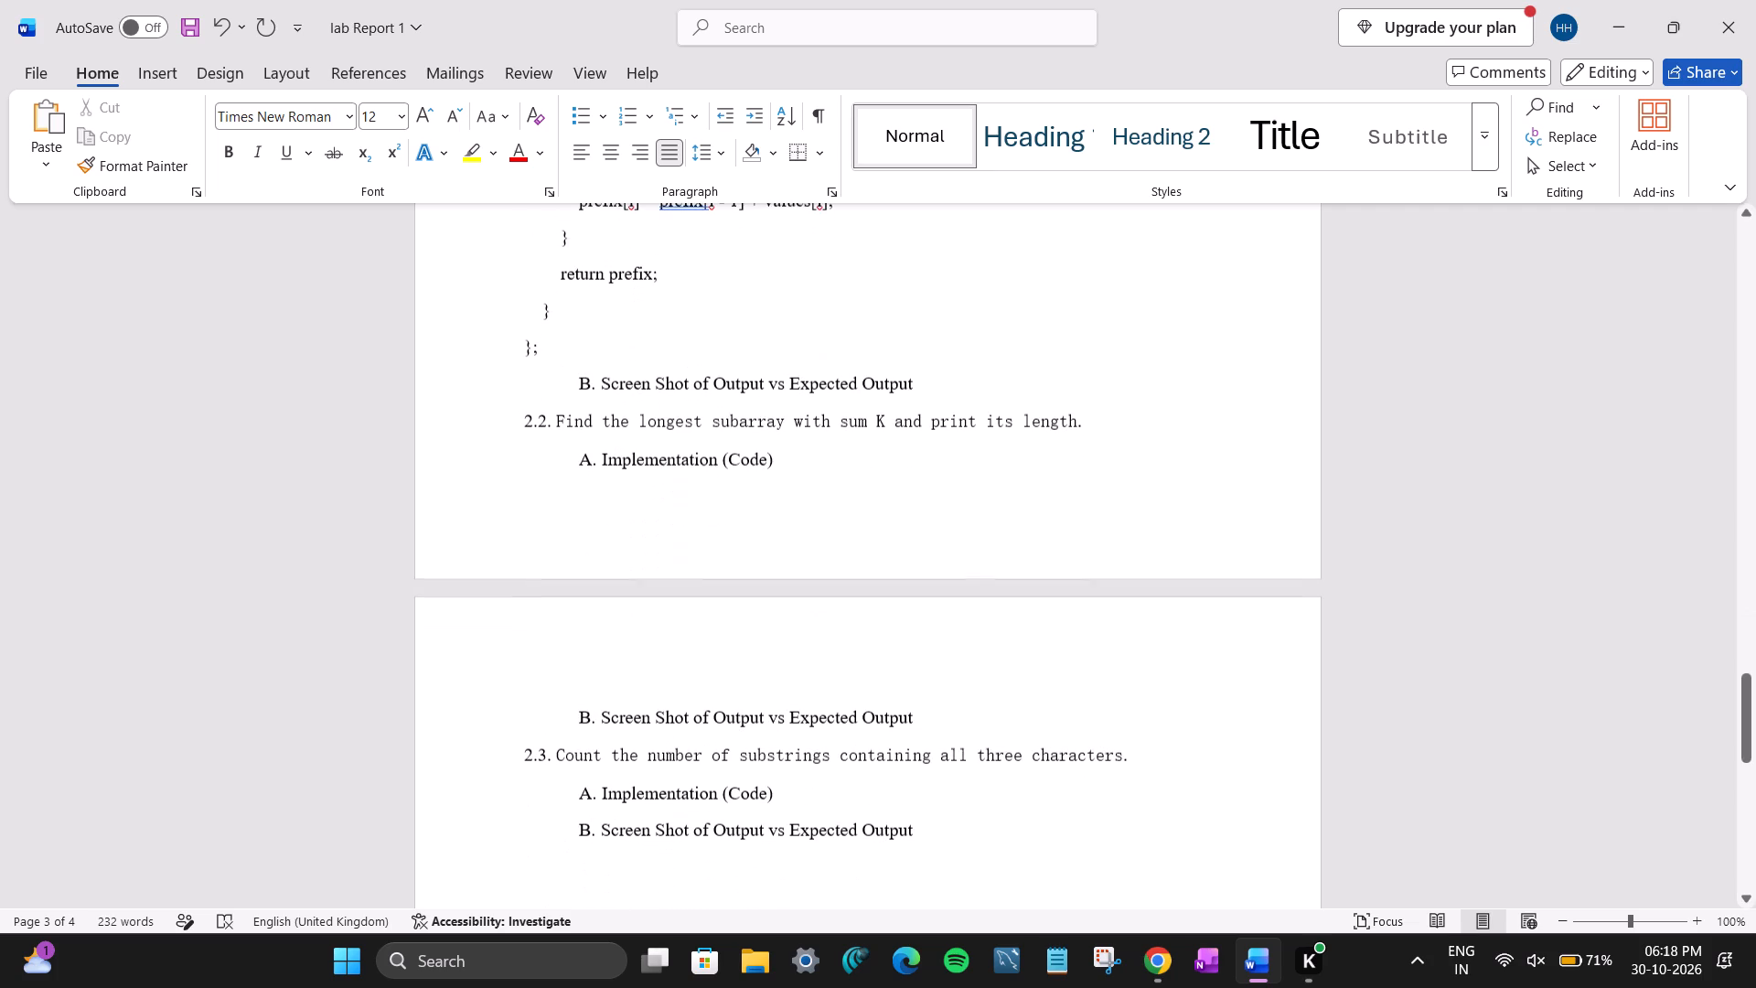
{"action": "left_click", "coordinate": [573, 382]}
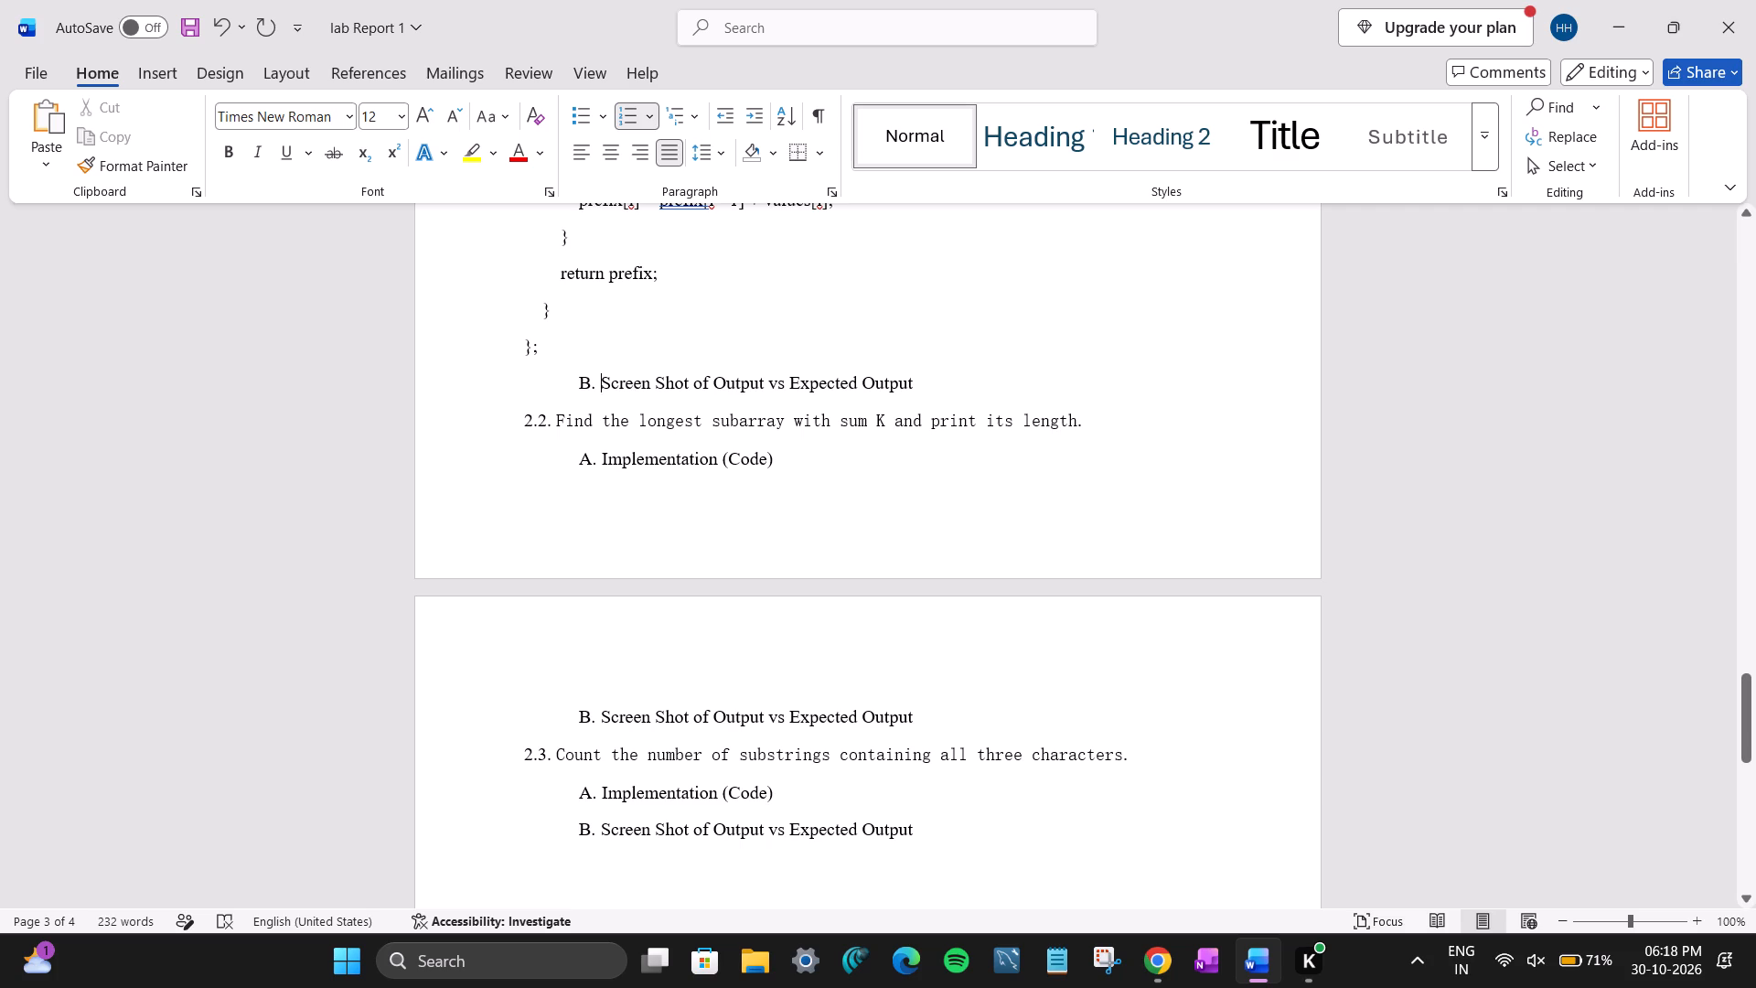
{"action": "left_click", "coordinate": [551, 350]}
{"action": "key", "text": "Return"}
{"action": "key", "text": "Return"}
{"action": "key", "text": "Return"}
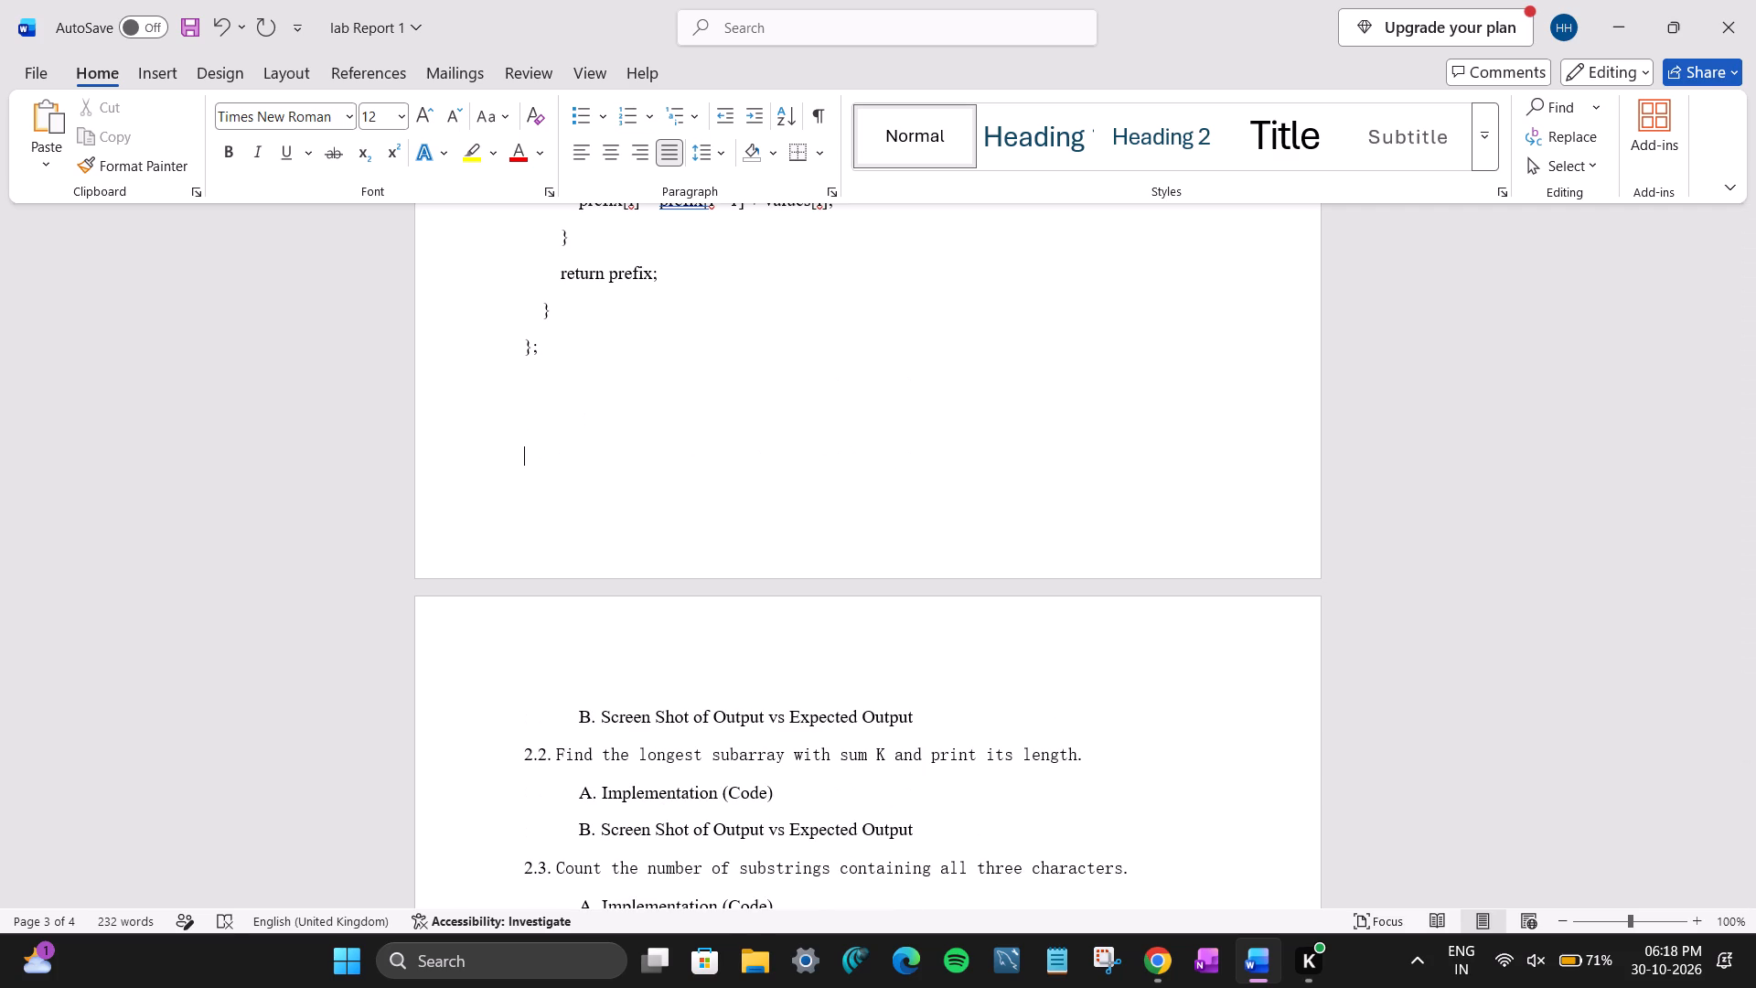
{"action": "scroll", "coordinate": [551, 350], "scroll_direction": "down", "scroll_amount": 1}
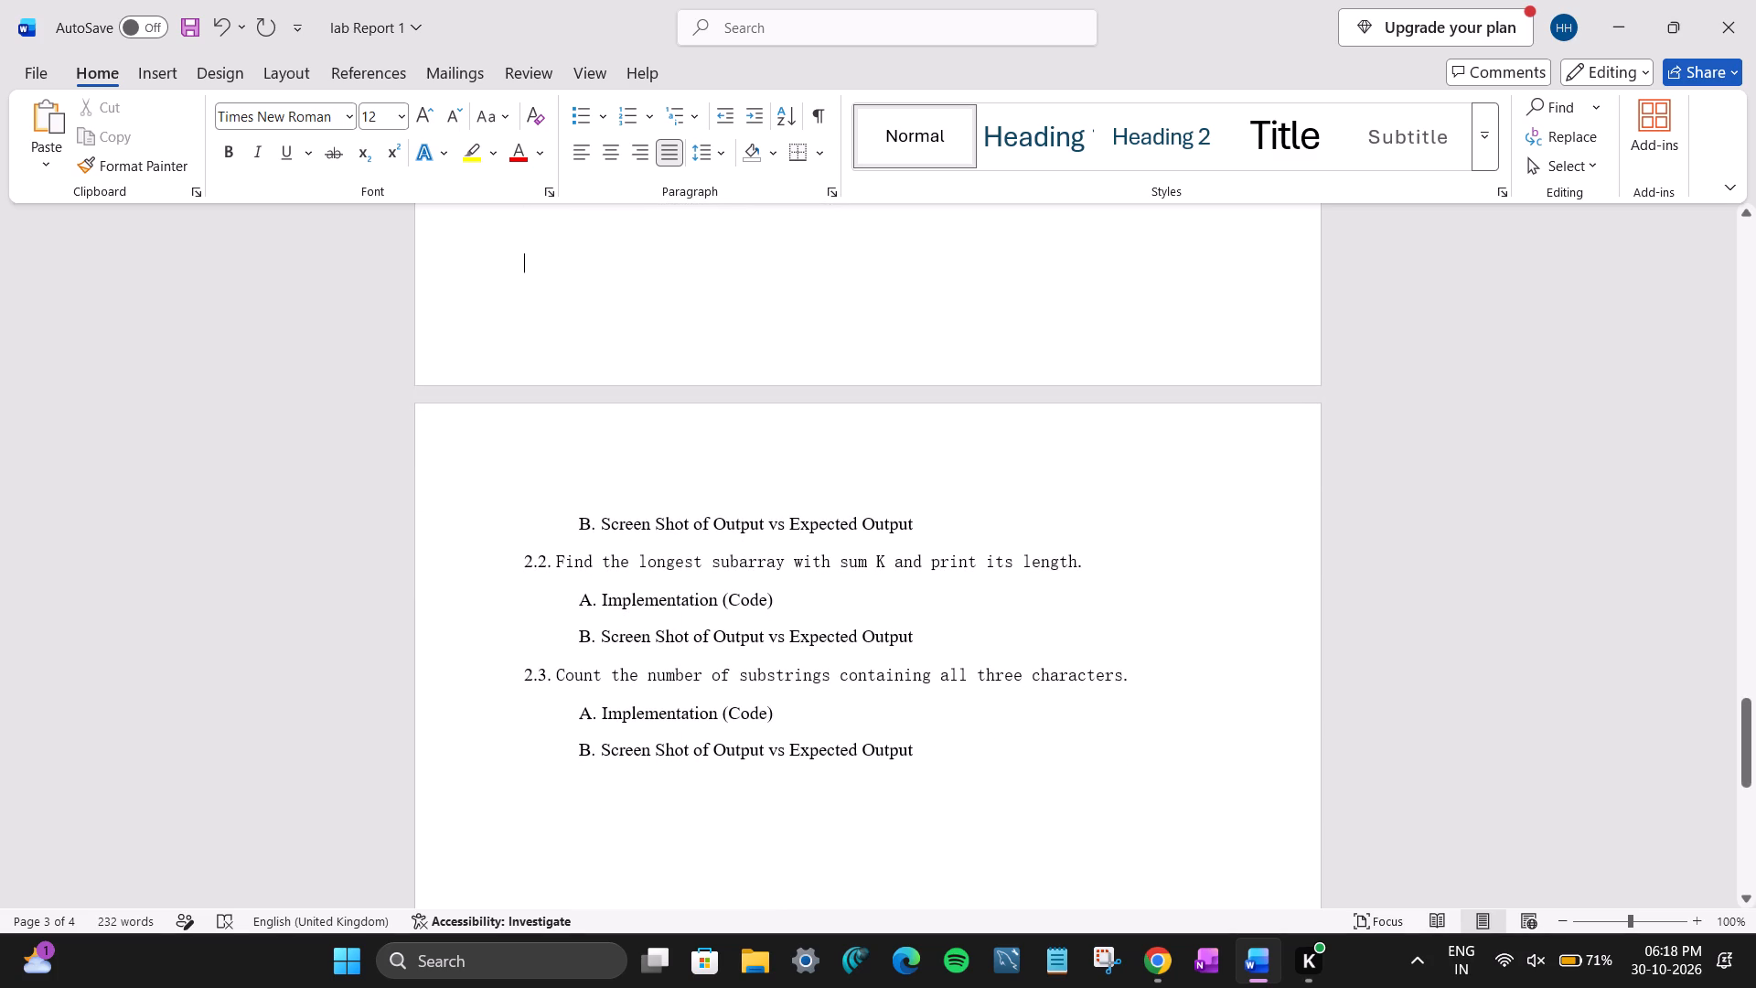
Switch to Chrome and run the Prefix Sum Array C++ solution against its sample test cases.
{"action": "left_click", "coordinate": [1169, 987]}
{"action": "left_click", "coordinate": [887, 403]}
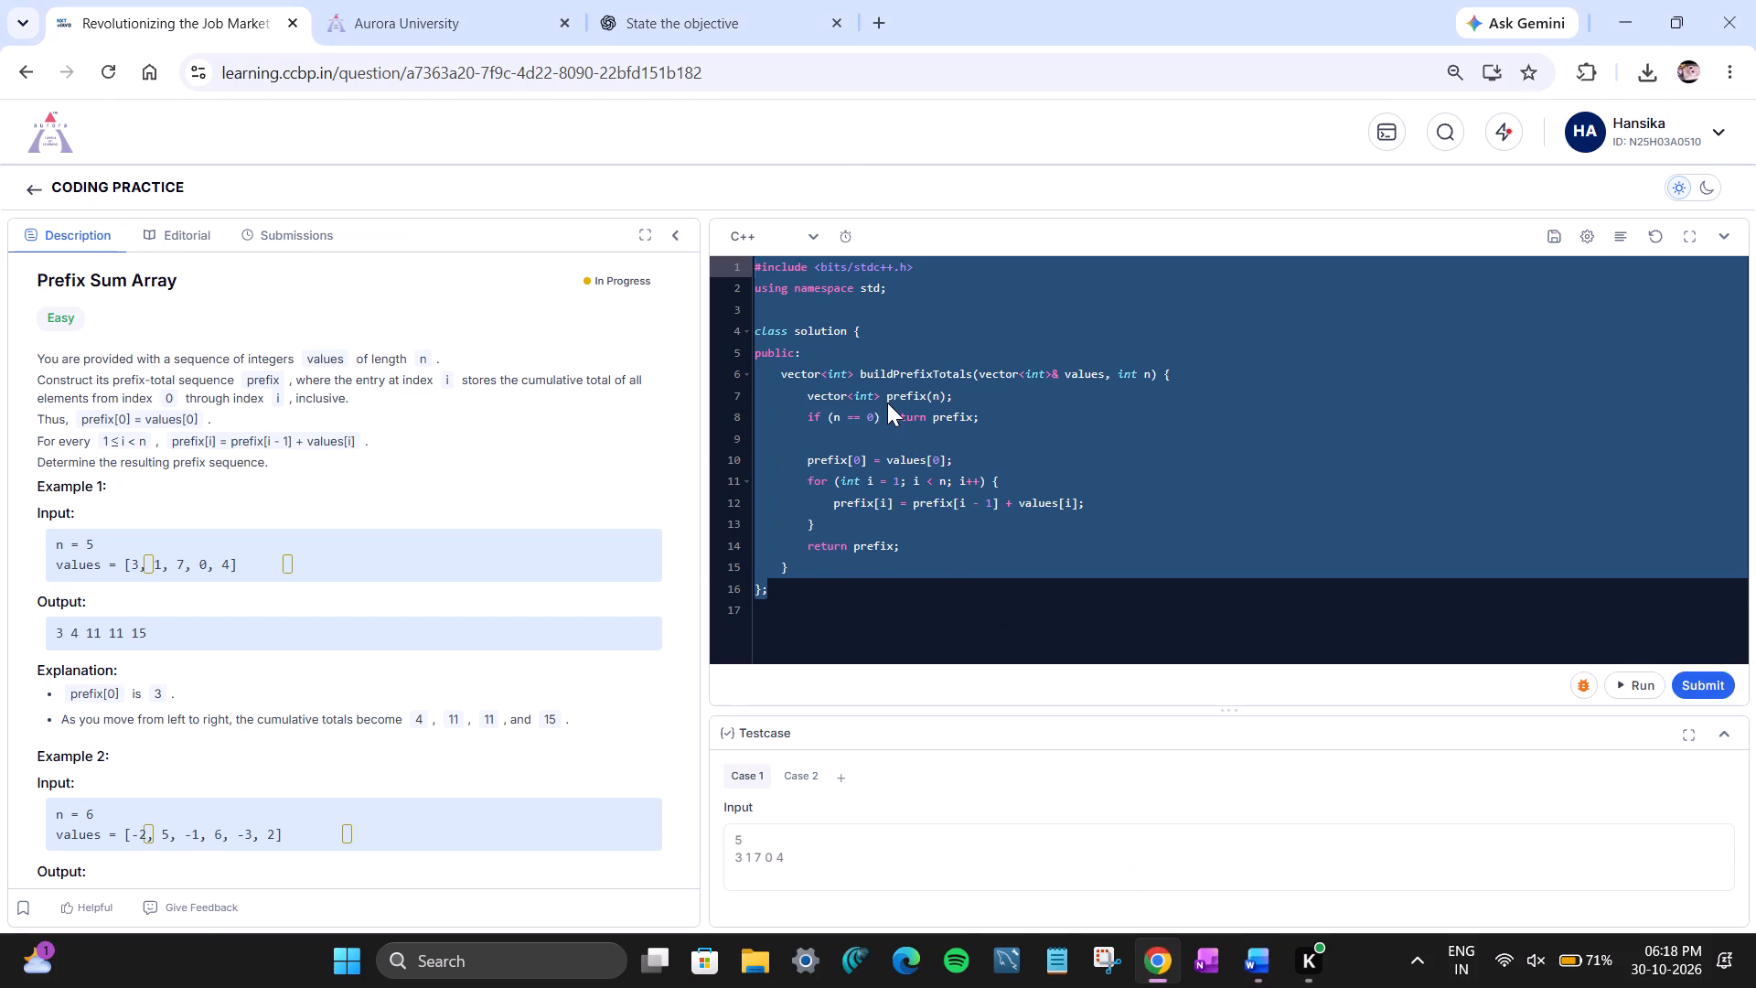
{"action": "left_click", "coordinate": [1637, 688]}
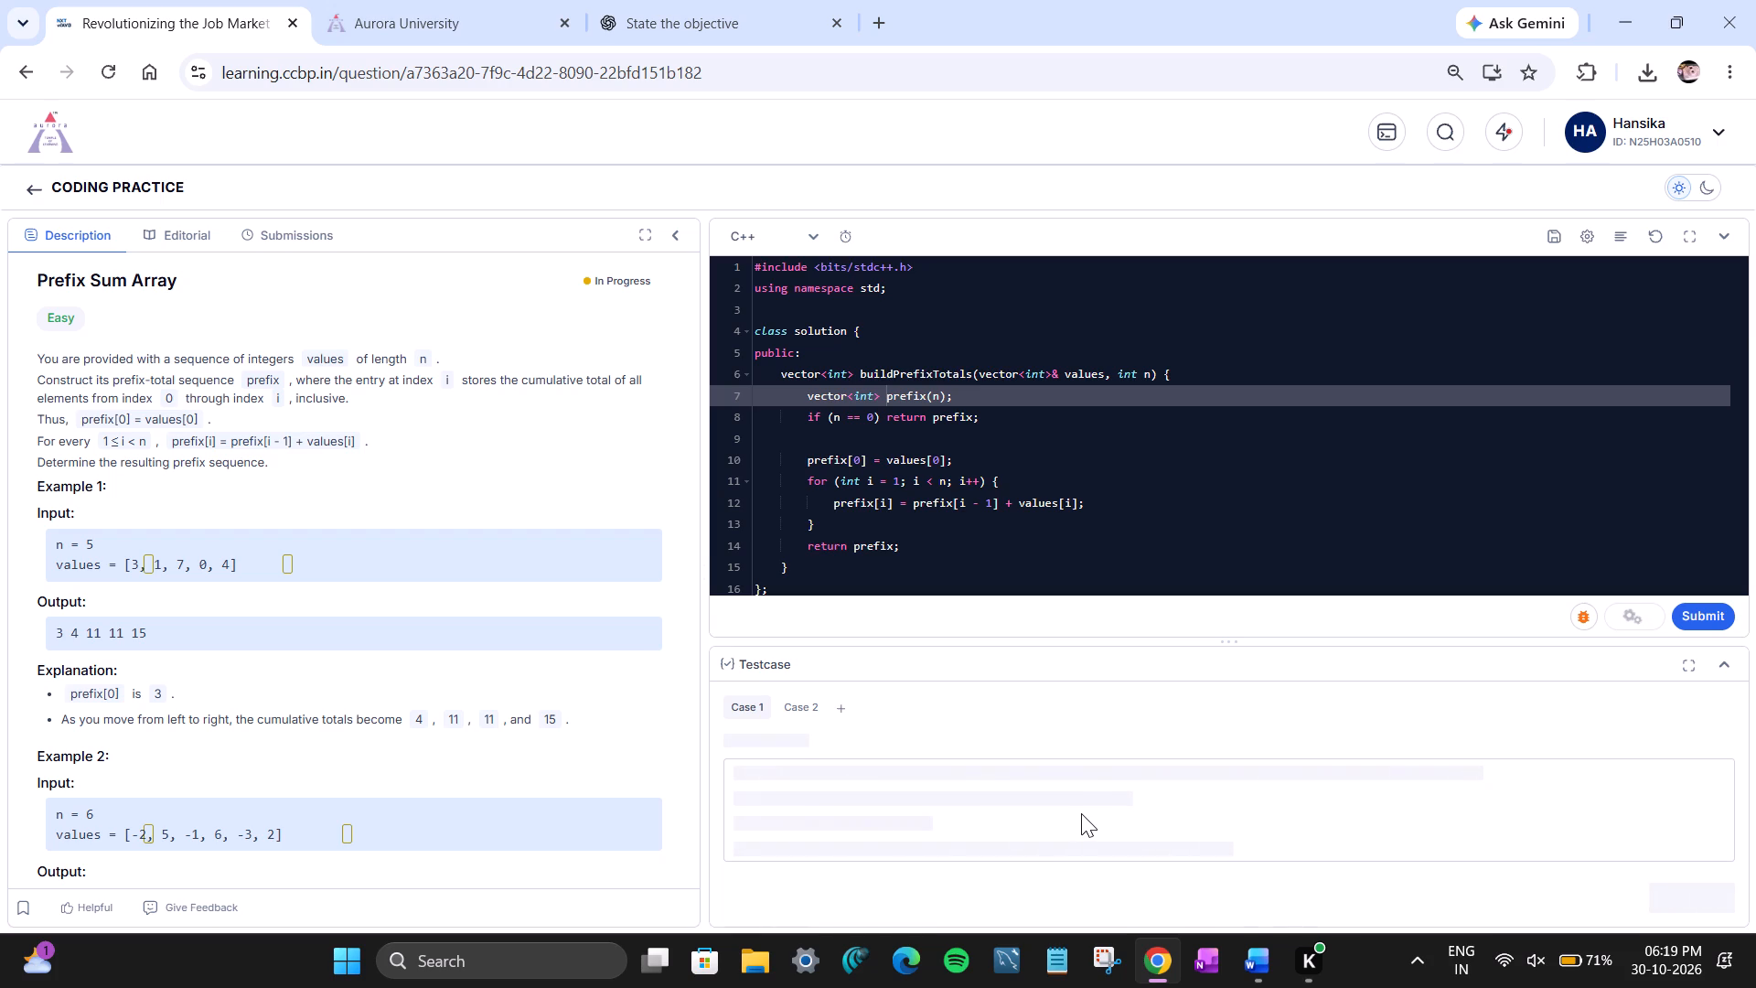
{"action": "scroll", "coordinate": [1081, 813], "scroll_direction": "down", "scroll_amount": 1}
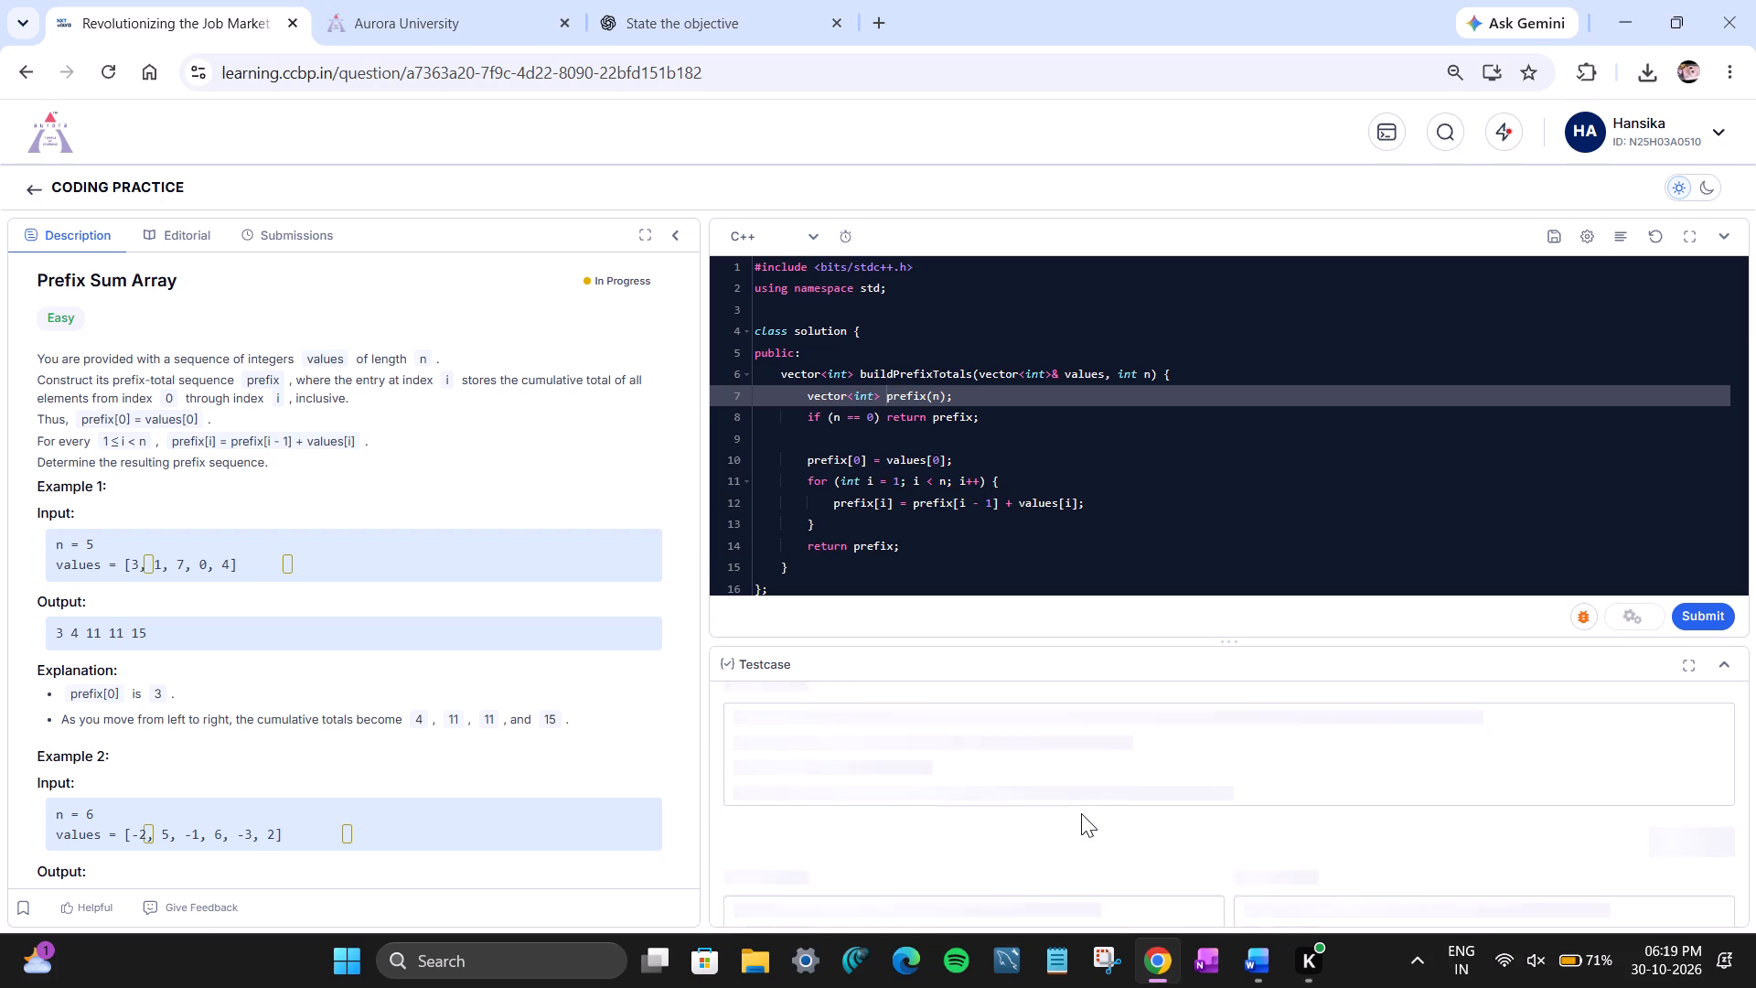
{"action": "scroll", "coordinate": [1081, 813], "scroll_direction": "down", "scroll_amount": 1}
Delete the blank line between "using namespace std;" and "class solution {" in the Prefix Sum Array code.
{"action": "left_click", "coordinate": [869, 588]}
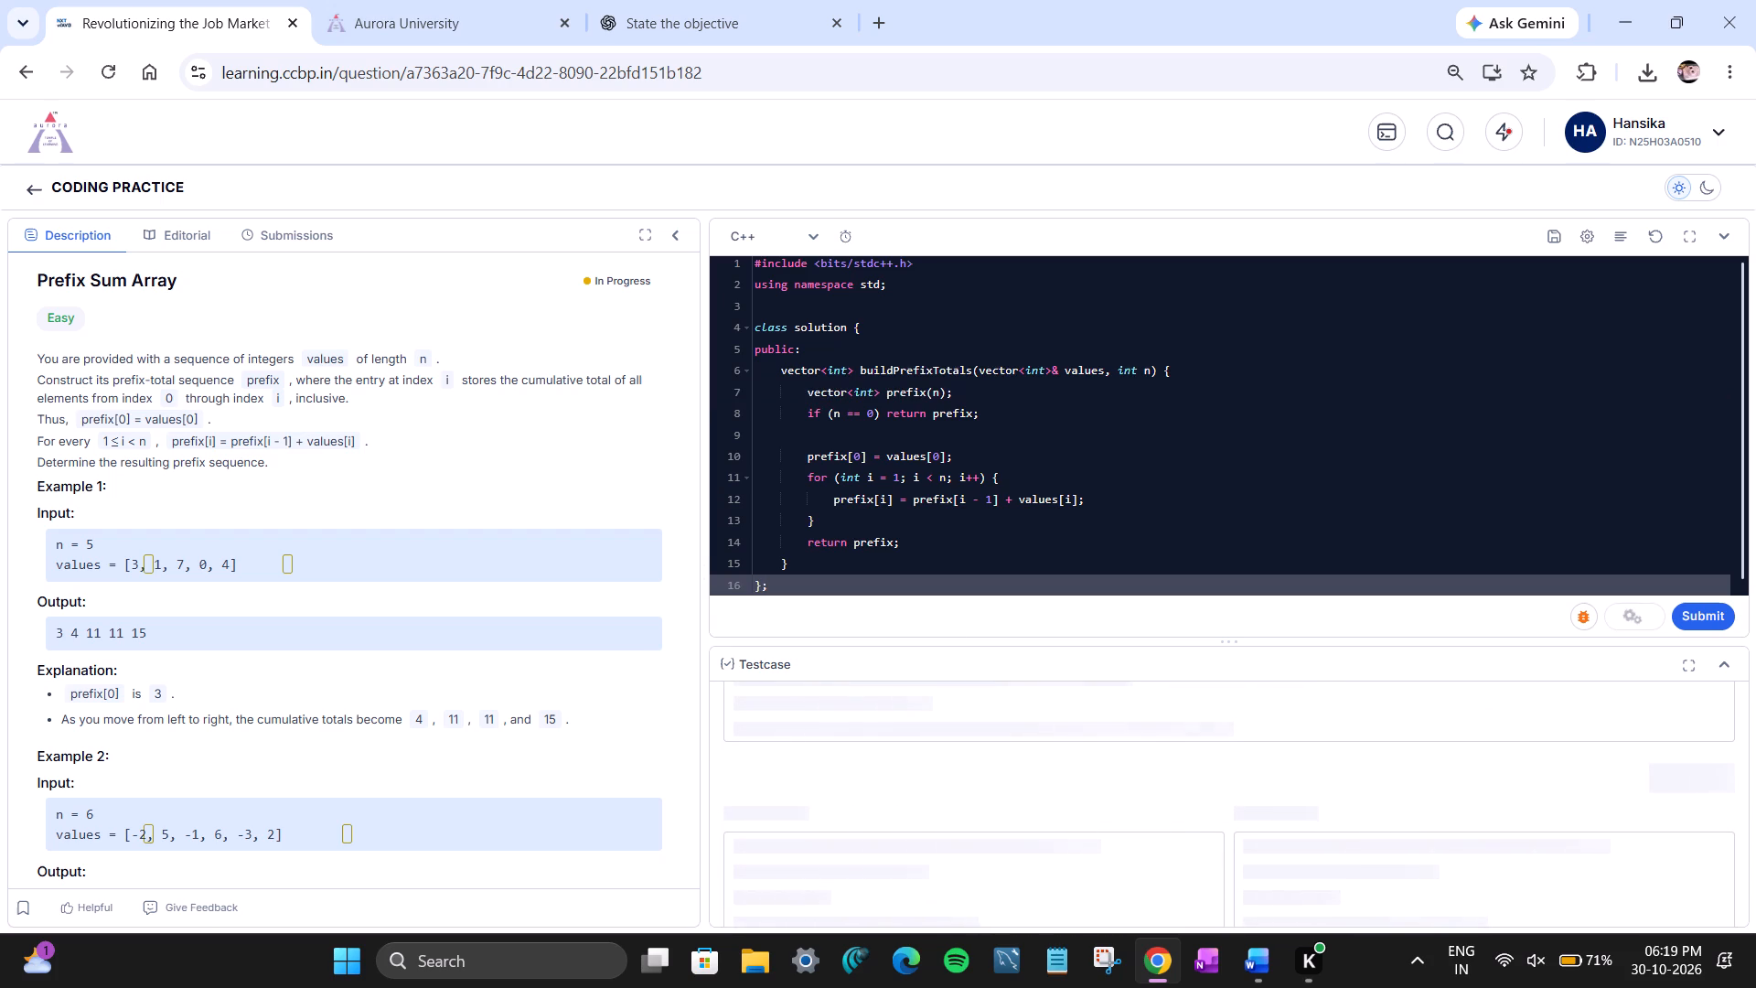
{"action": "left_click", "coordinate": [779, 306]}
{"action": "key", "text": "BackSpace"}
Turn on the Diff comparison between your output and the expected output for the Prefix Sum Array test case.
{"action": "scroll", "coordinate": [1097, 780], "scroll_direction": "down", "scroll_amount": 2}
{"action": "left_click", "coordinate": [1695, 729]}
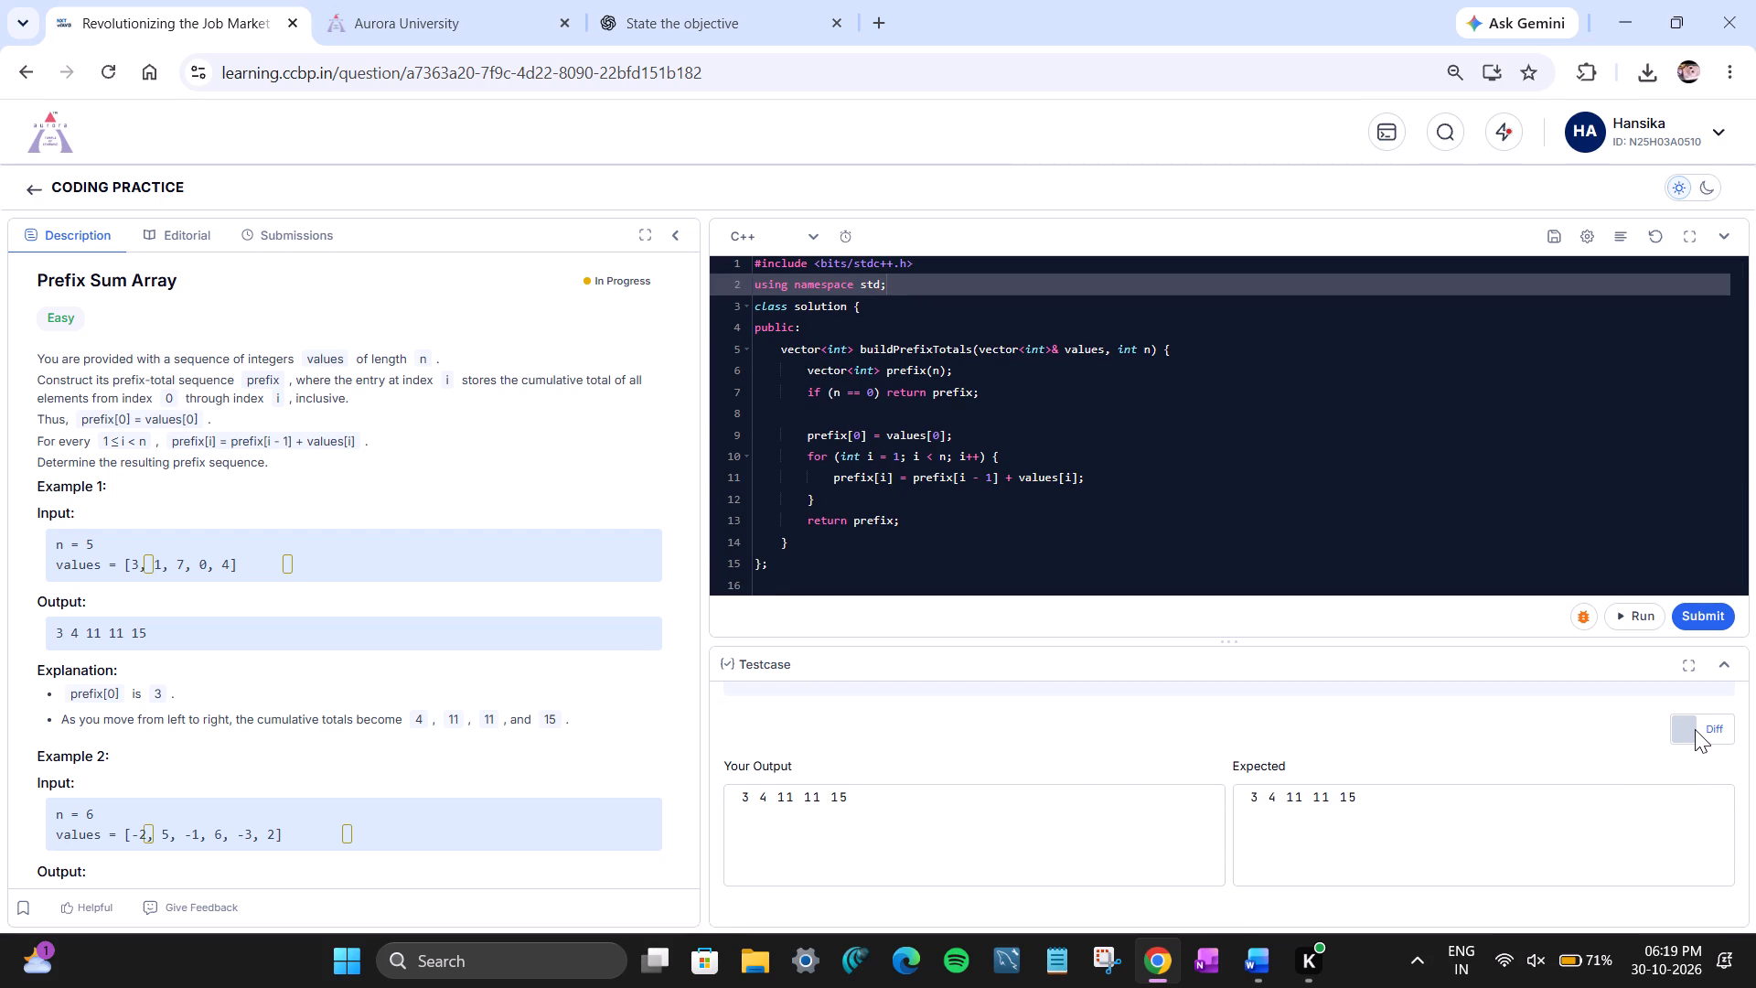
{"action": "scroll", "coordinate": [1567, 745], "scroll_direction": "down", "scroll_amount": 1}
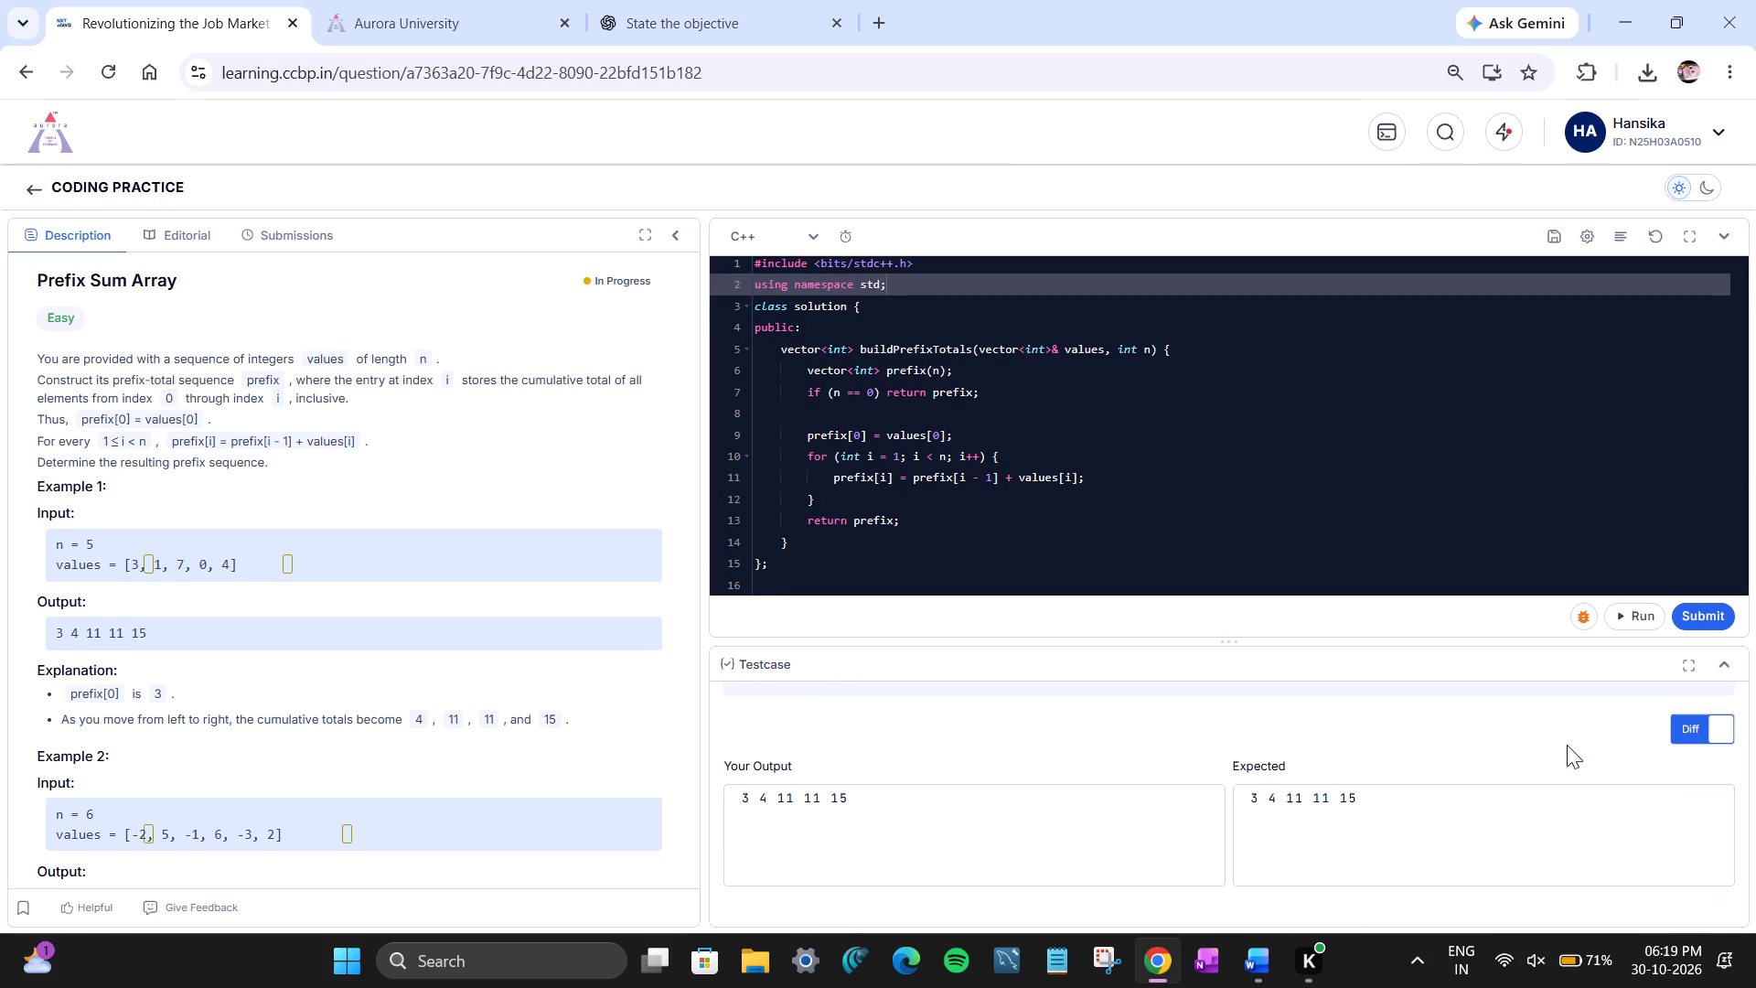
{"action": "scroll", "coordinate": [1567, 745], "scroll_direction": "down", "scroll_amount": 1}
Capture the Prefix Sum Array page with its code and output comparison as a rectangular snip in Snipping Tool and copy it.
{"action": "key", "text": "ctrl+equal"}
{"action": "key", "text": "ctrl+equal"}
{"action": "key", "text": "ctrl+equal"}
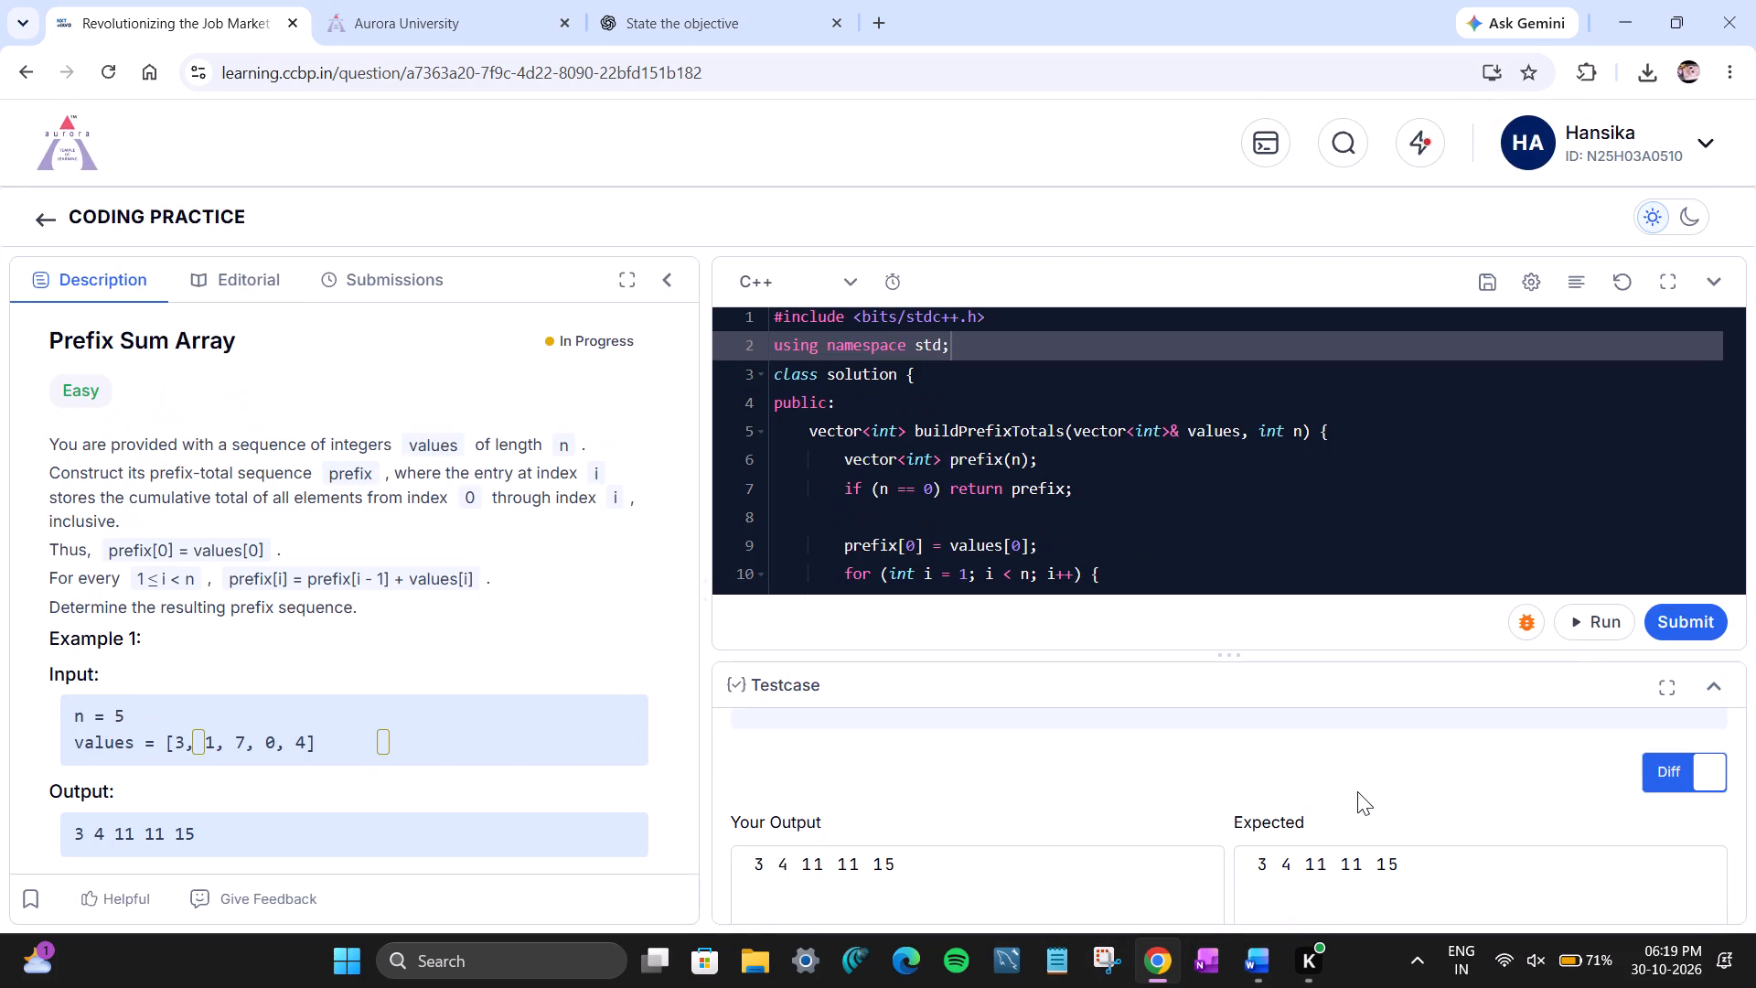
{"action": "left_click", "coordinate": [1198, 579]}
{"action": "scroll", "coordinate": [1198, 579], "scroll_direction": "down", "scroll_amount": 2}
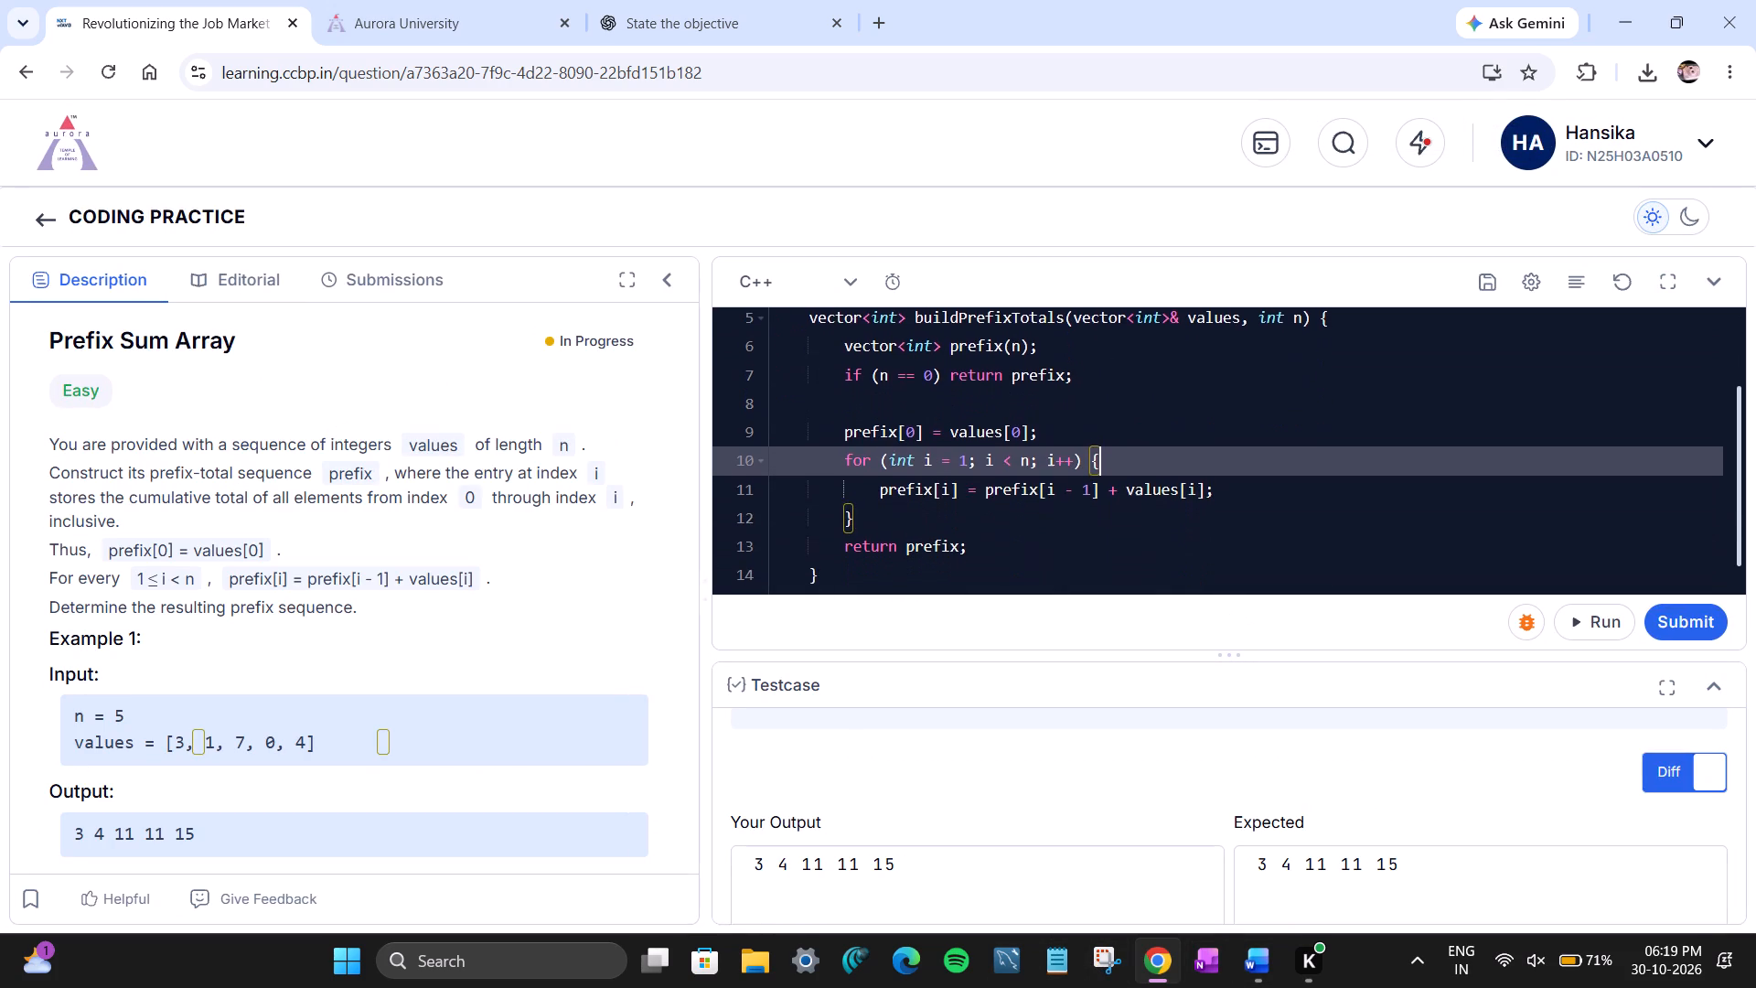
{"action": "scroll", "coordinate": [1073, 563], "scroll_direction": "down", "scroll_amount": 3}
{"action": "left_click", "coordinate": [943, 575]}
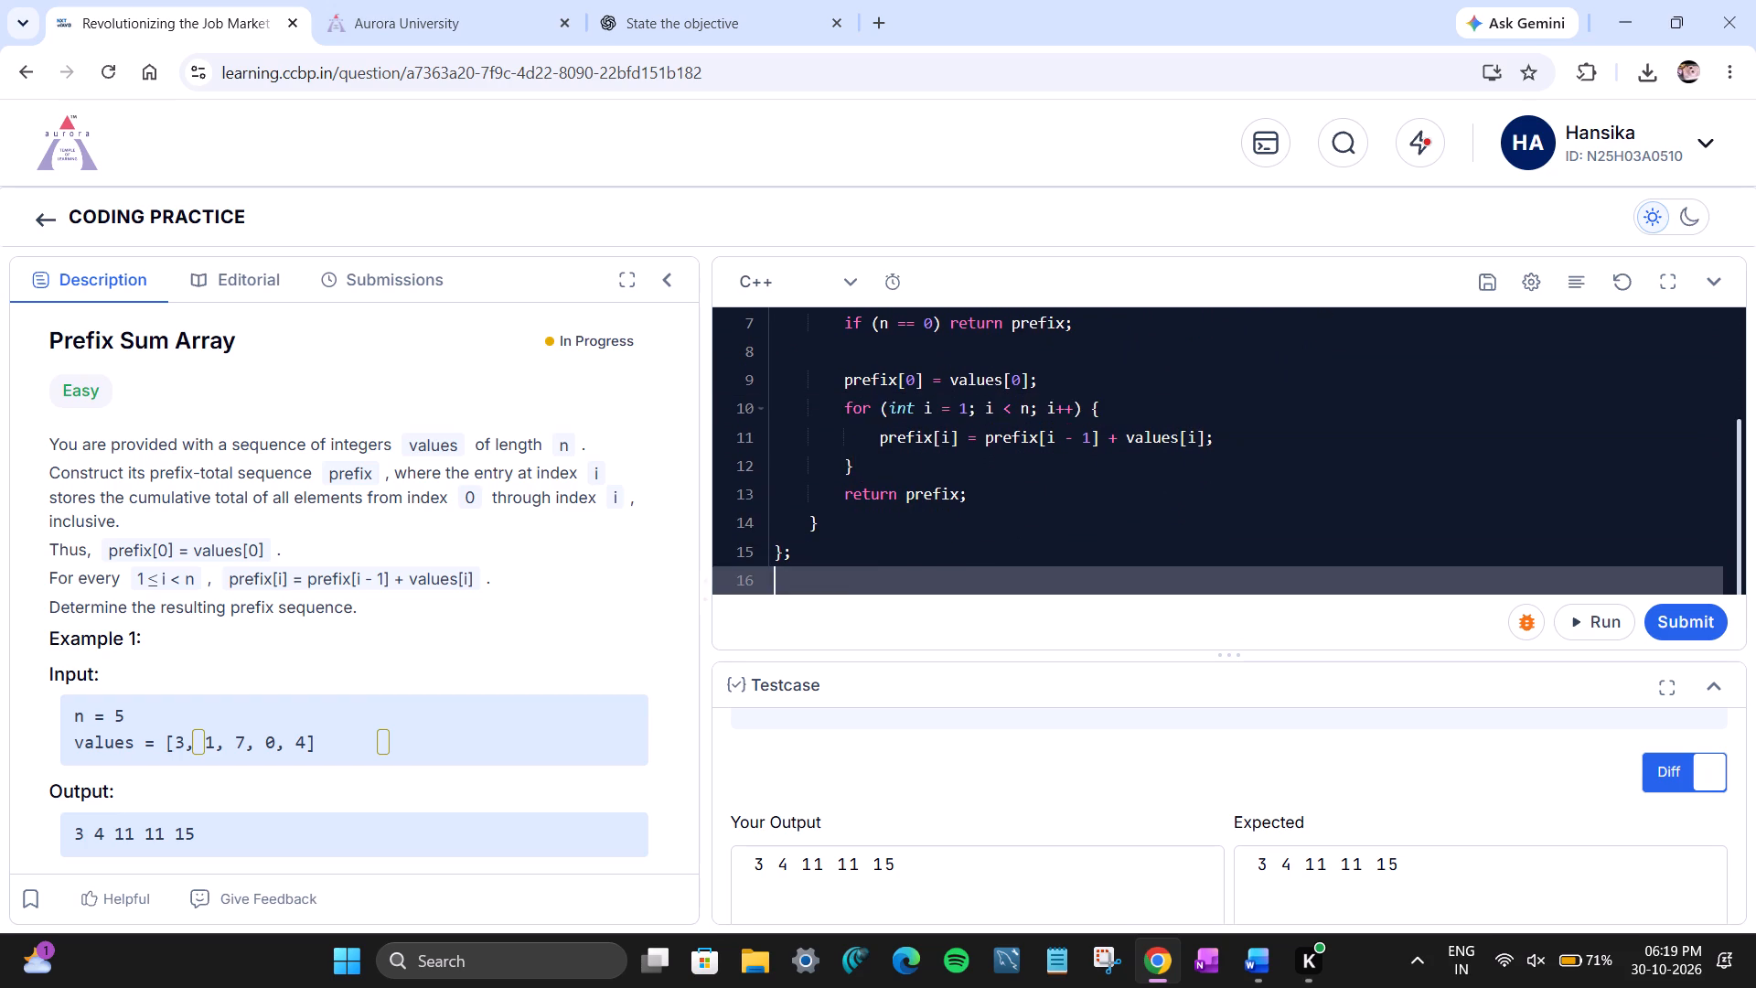
{"action": "scroll", "coordinate": [943, 575], "scroll_direction": "up", "scroll_amount": 7}
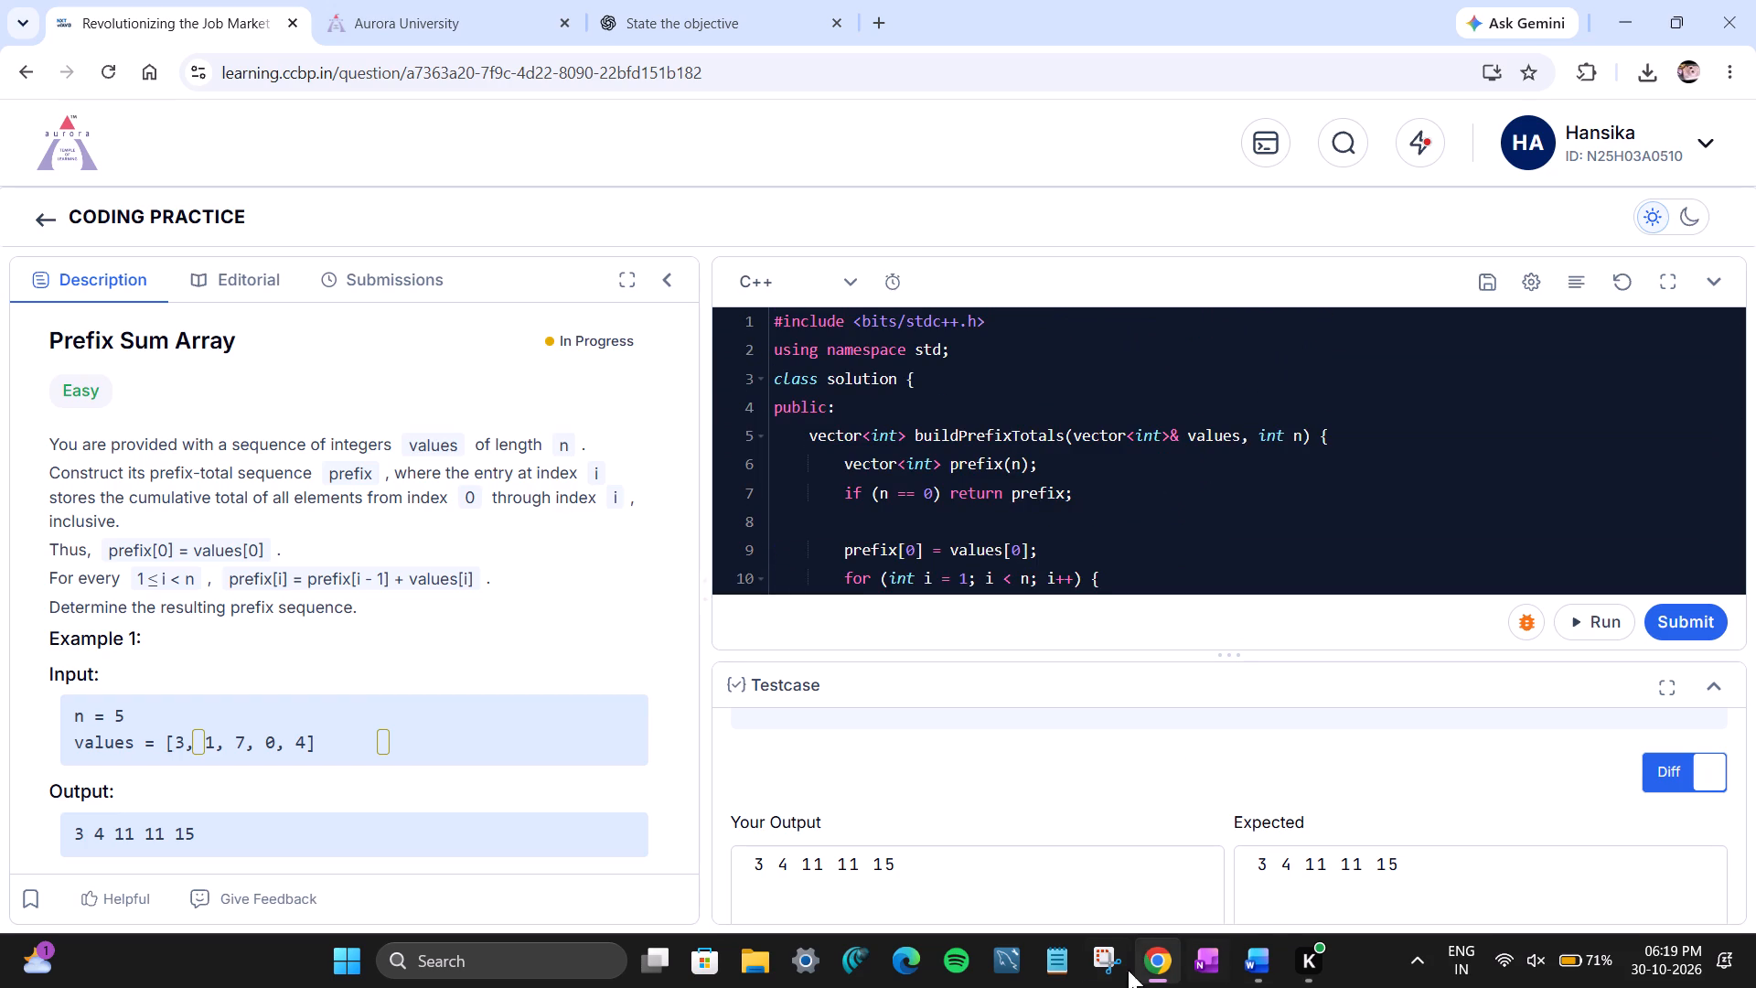
{"action": "left_click", "coordinate": [1100, 955]}
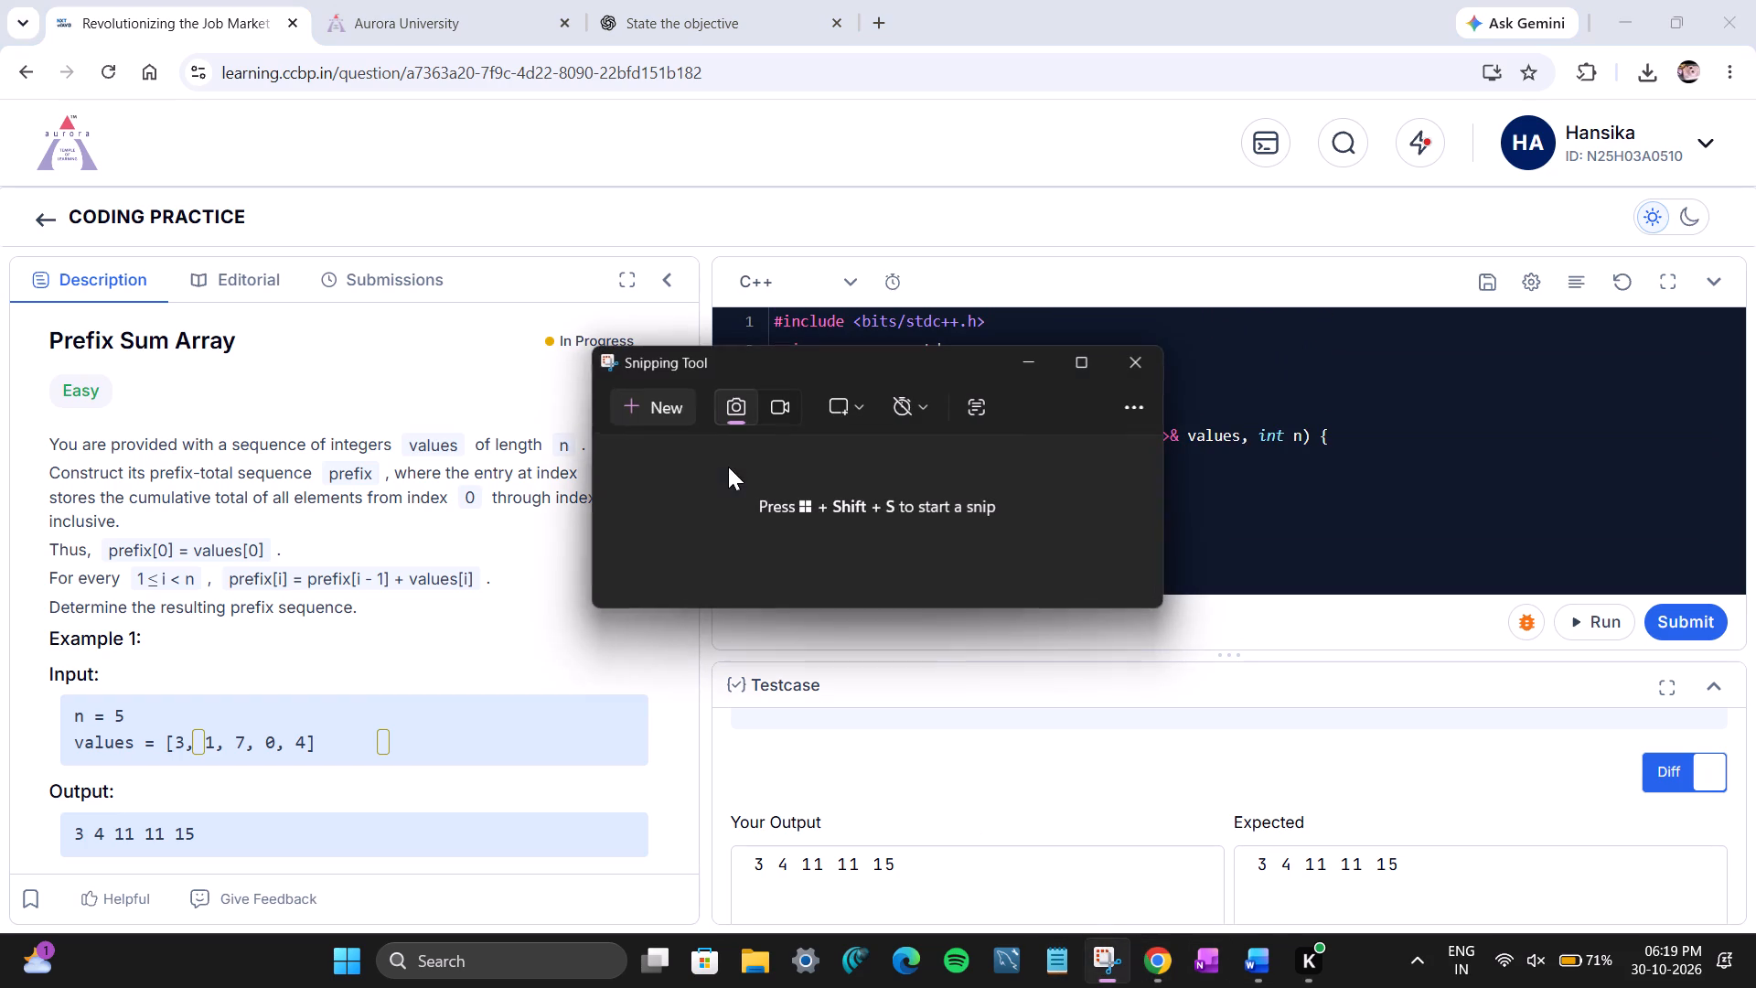
{"action": "left_click", "coordinate": [624, 403]}
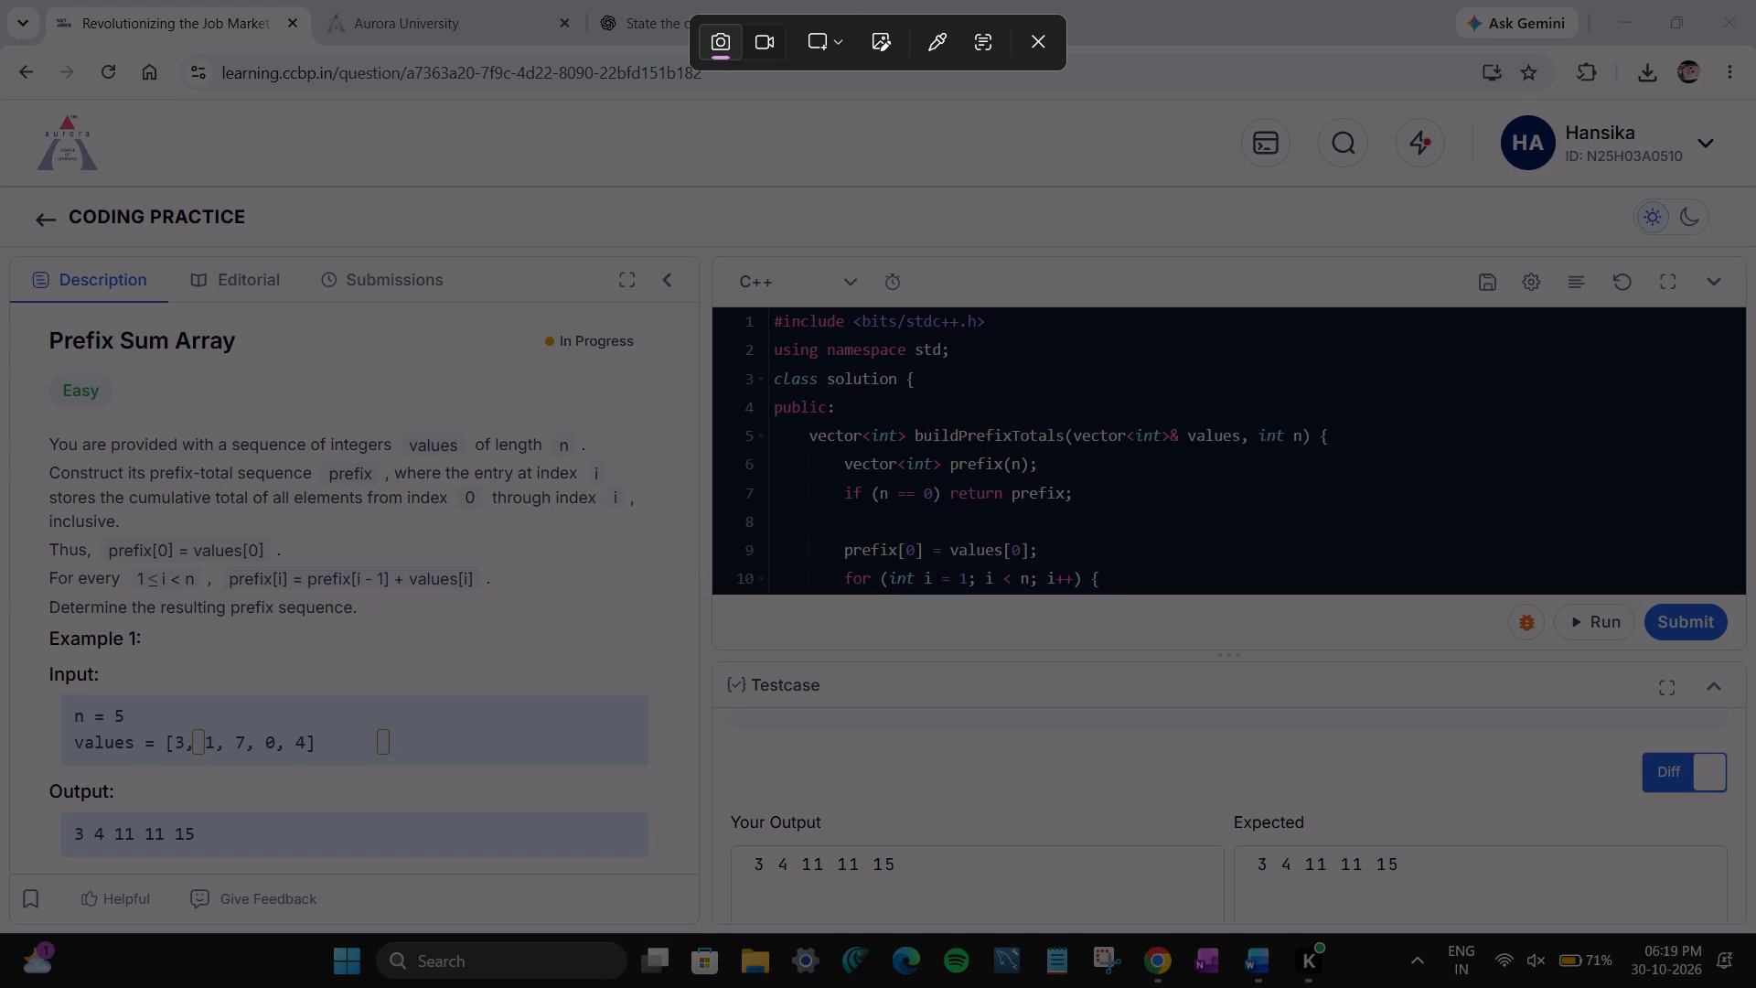
{"action": "left_click_drag", "start_coordinate": [0, 102], "coordinate": [1755, 918]}
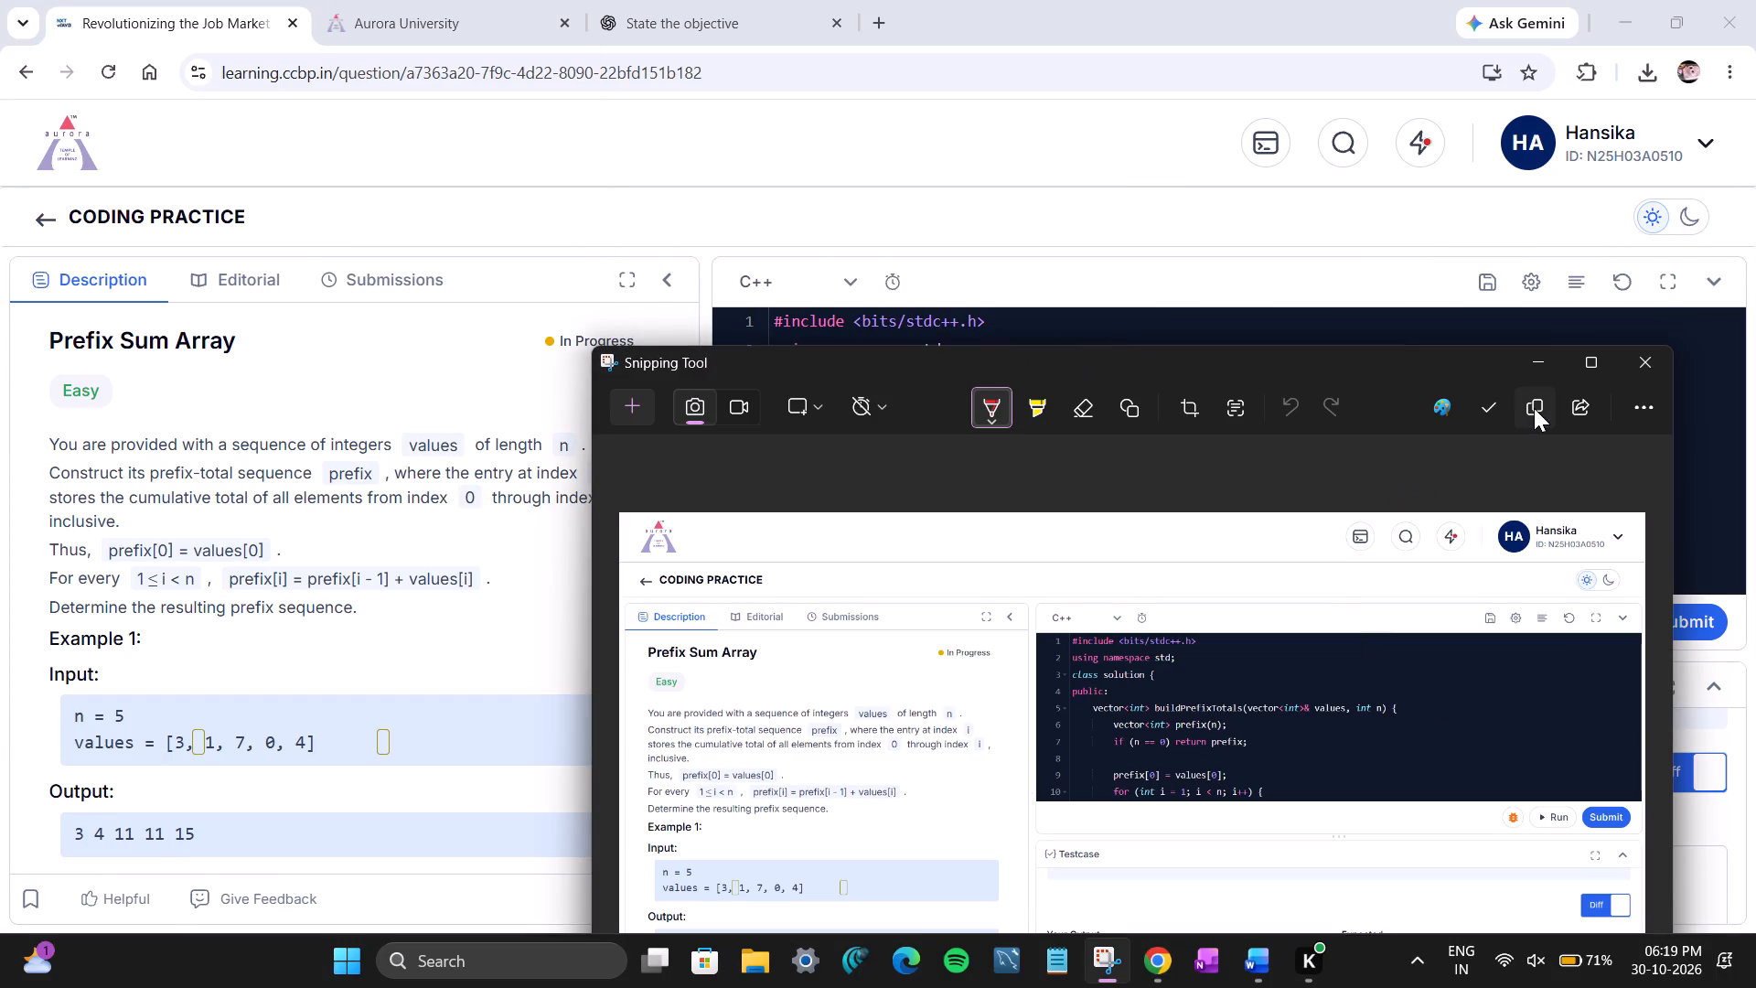
{"action": "left_click", "coordinate": [1534, 406]}
In Word, paste the screenshot below experiment 2.1's "B. Screen Shot of Output vs Expected Output" and add a blank line after it.
{"action": "left_click", "coordinate": [1272, 965]}
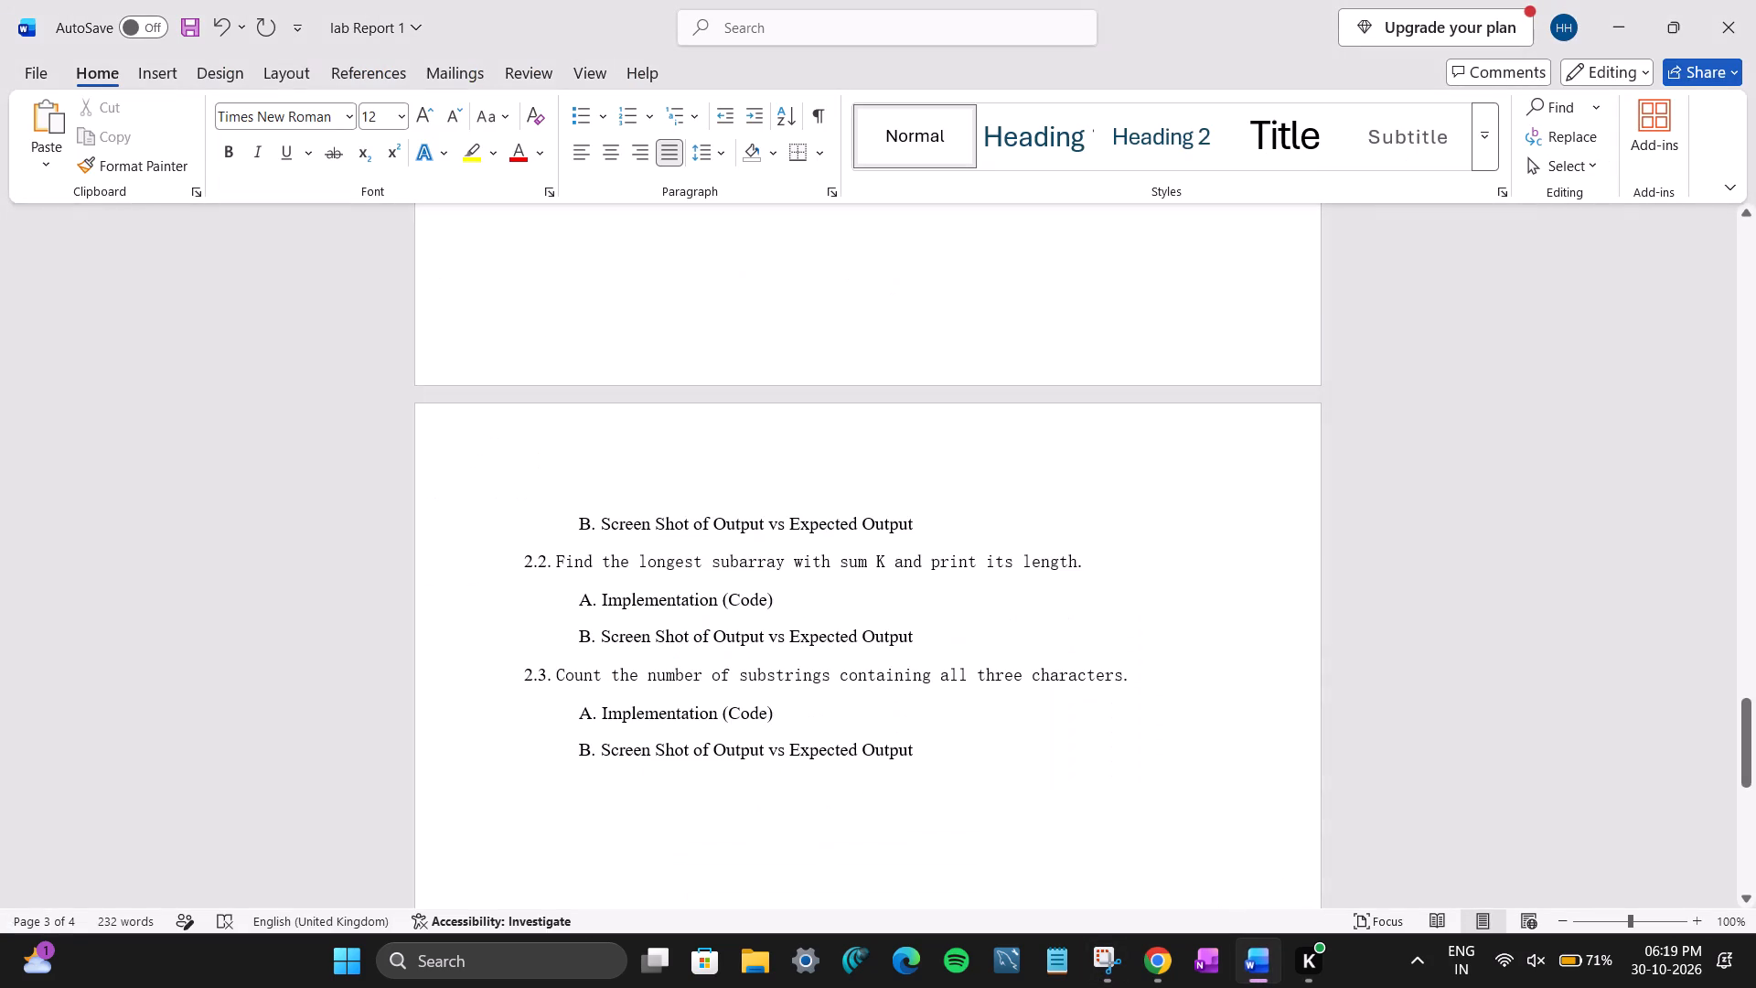
{"action": "left_click", "coordinate": [963, 527]}
{"action": "key", "text": "Return"}
{"action": "key", "text": "Return"}
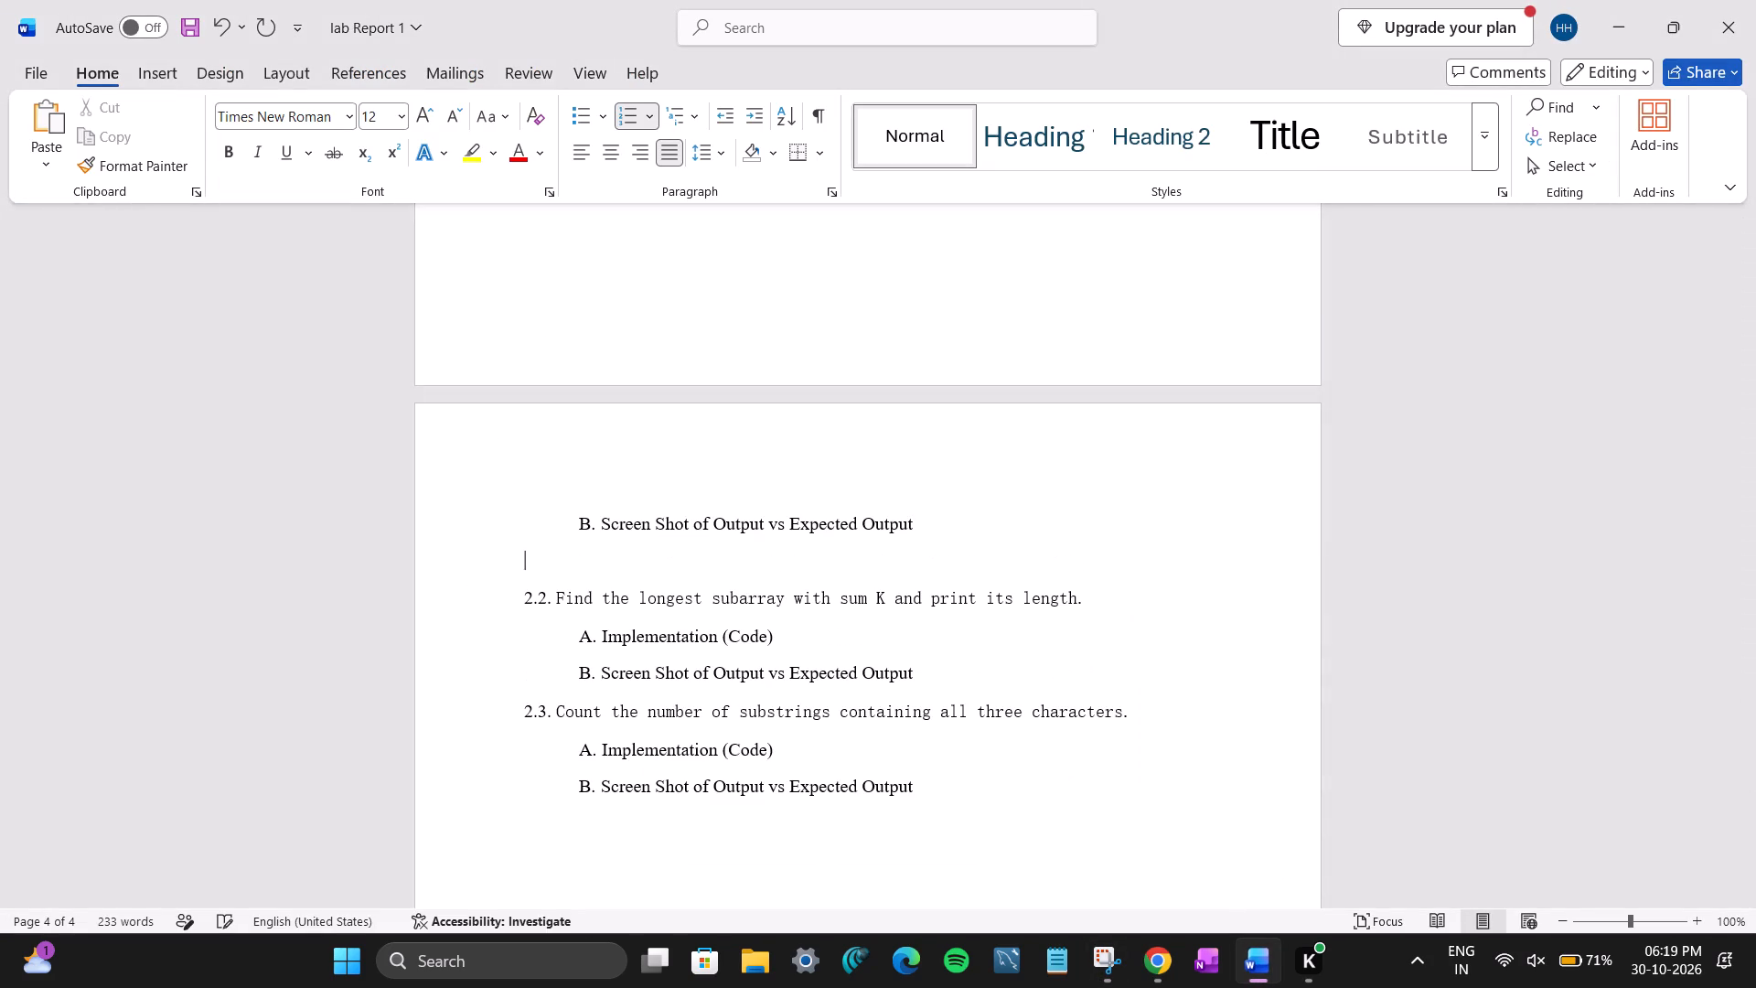
{"action": "key", "text": "ctrl+v"}
{"action": "scroll", "coordinate": [963, 527], "scroll_direction": "down", "scroll_amount": 1}
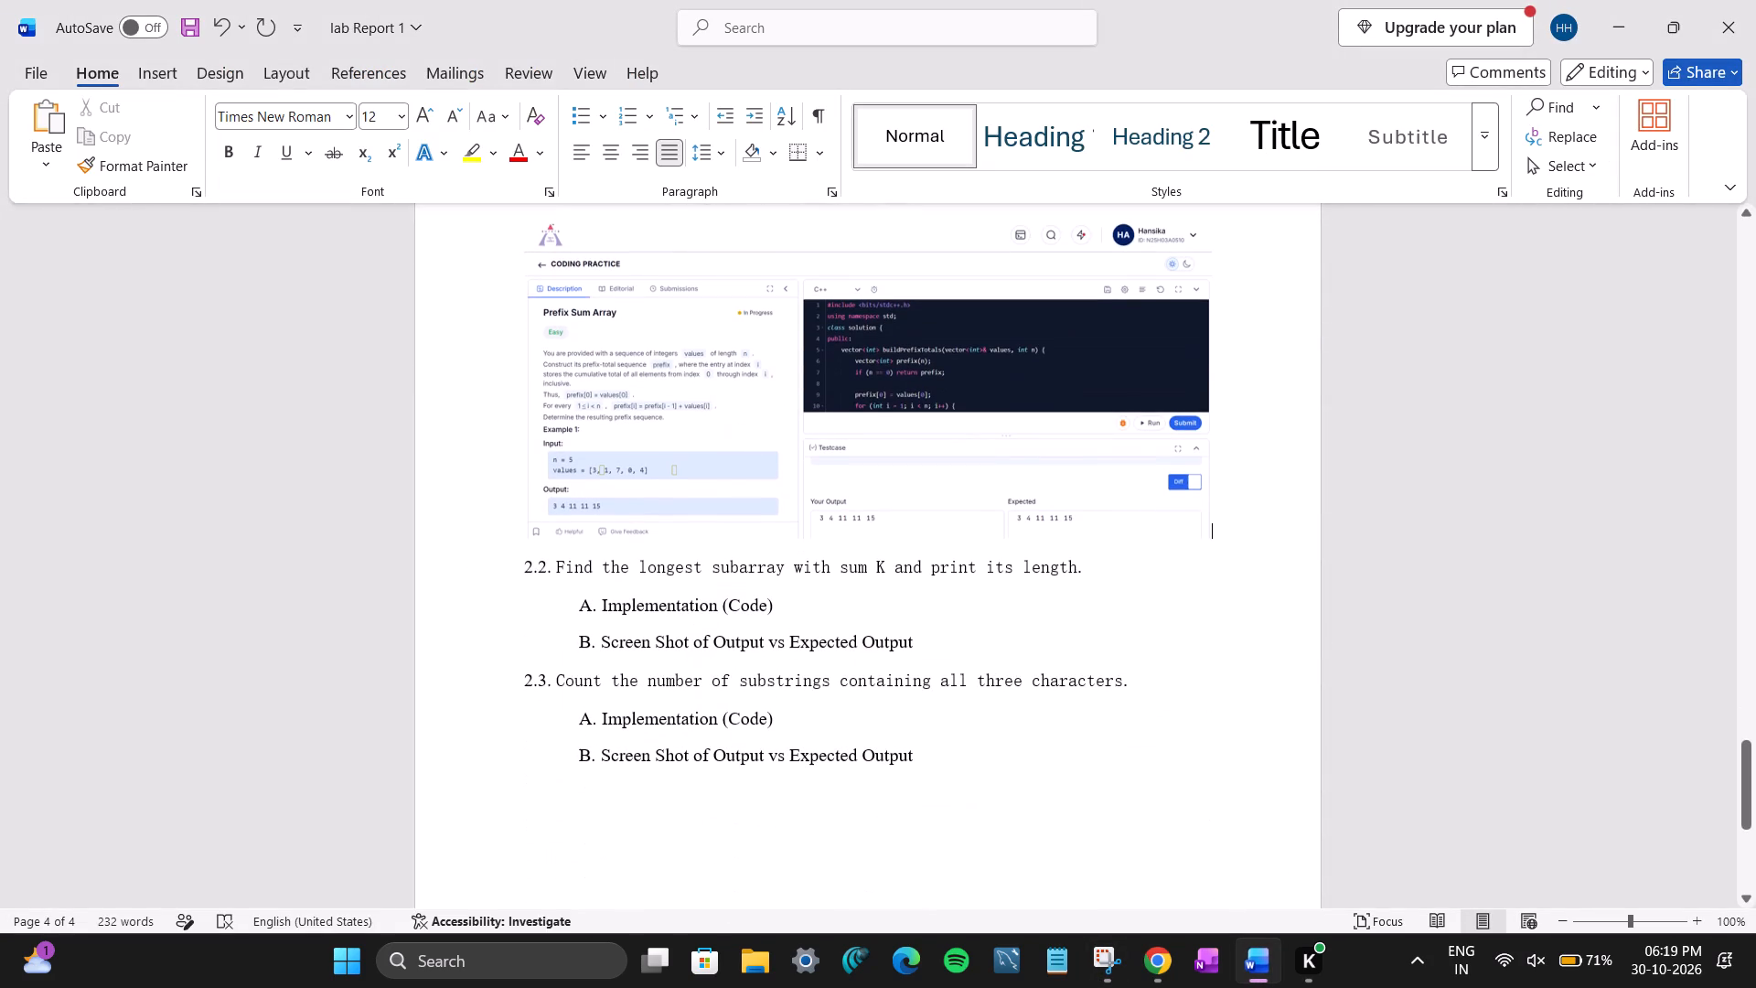
{"action": "key", "text": "Return"}
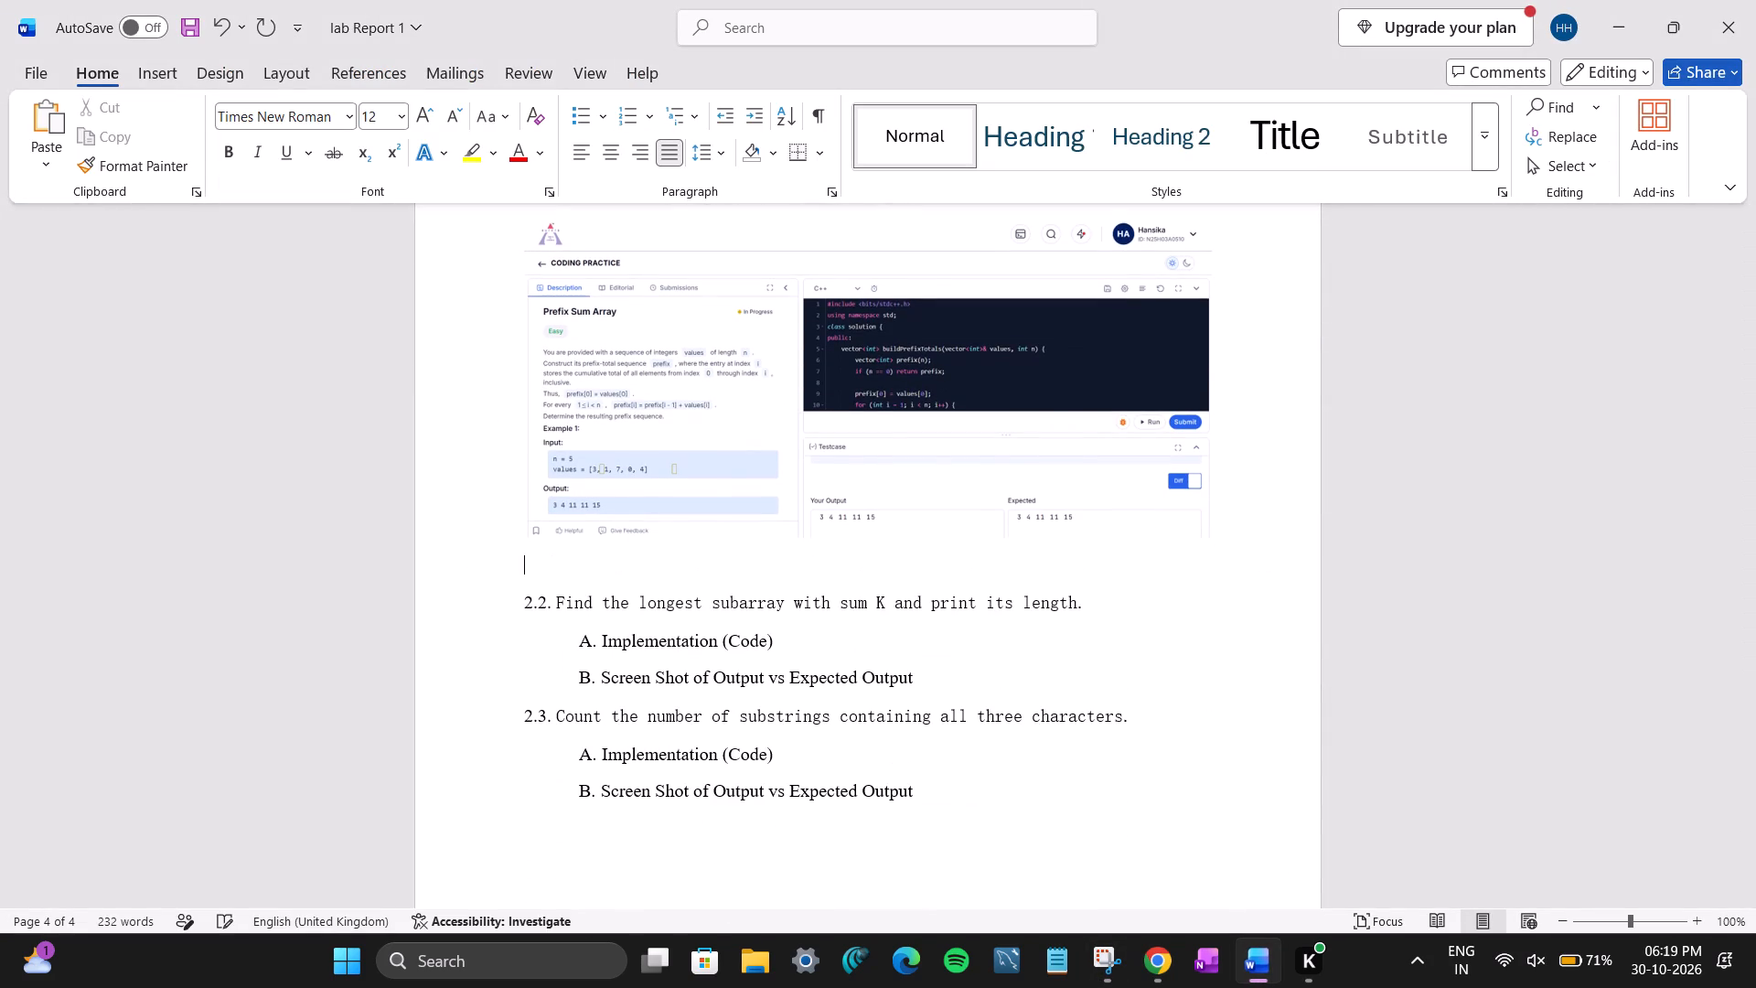
Add an empty unnumbered line below experiment 2.2's "A. Implementation (Code)" item.
{"action": "left_click", "coordinate": [806, 648]}
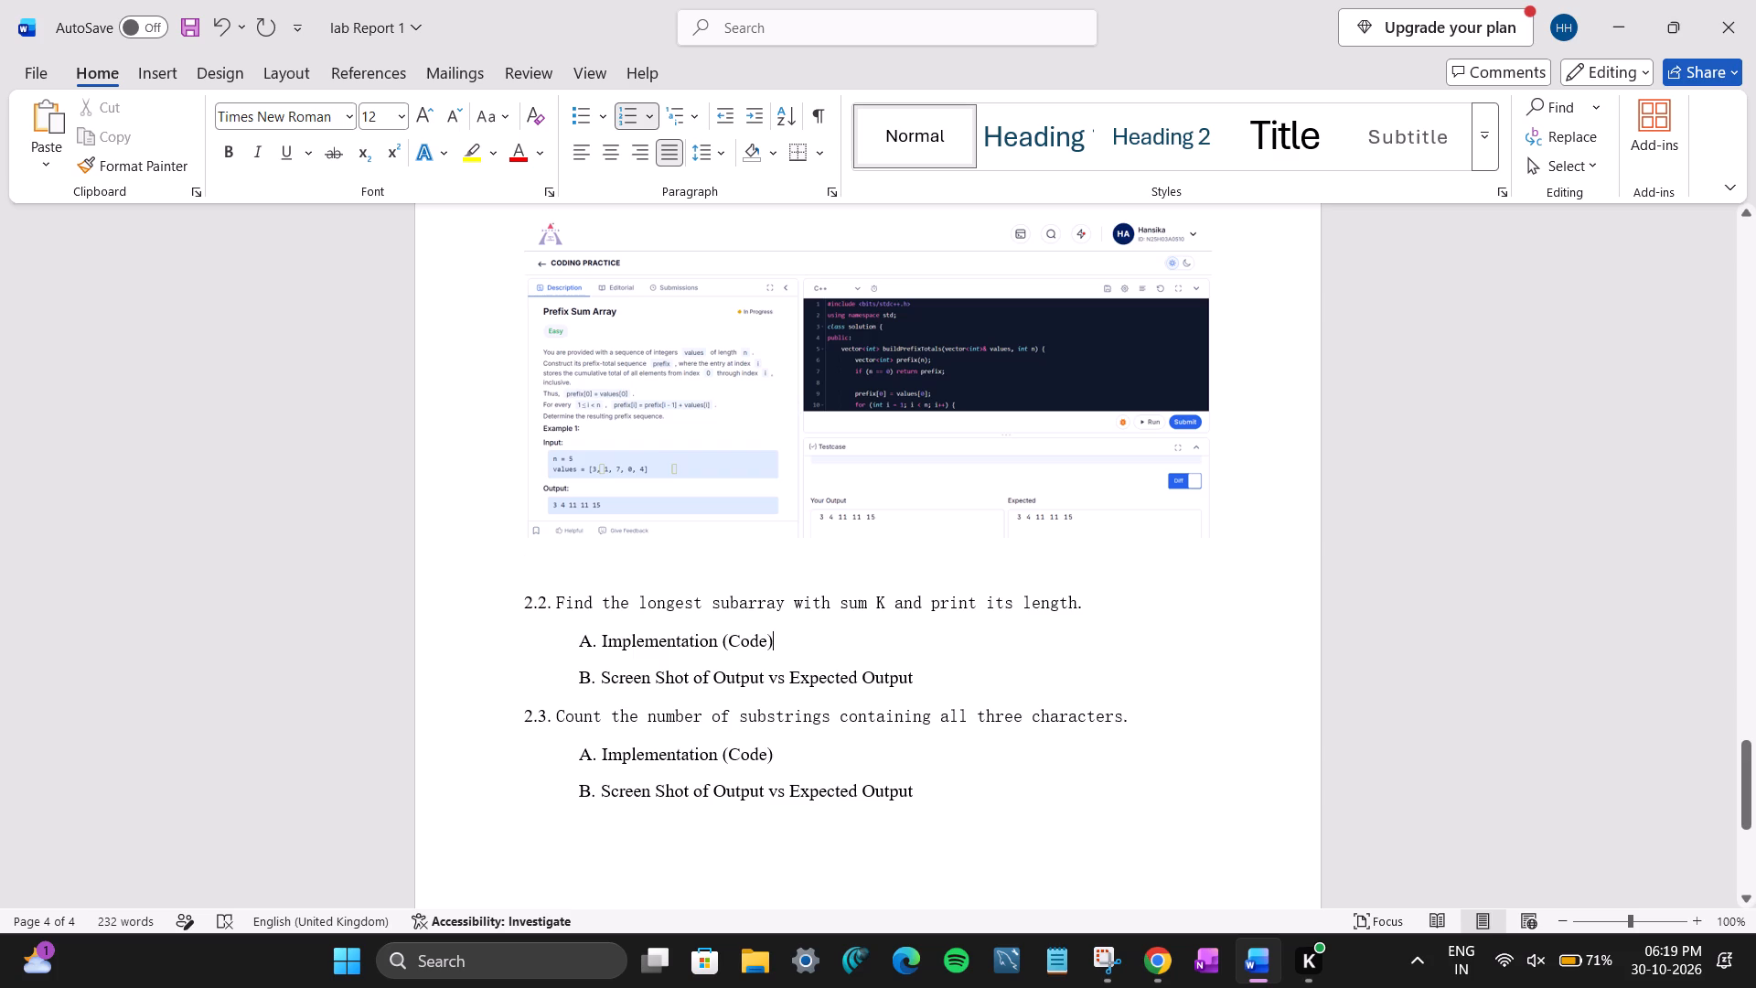
{"action": "key", "text": "Return"}
{"action": "key", "text": "Return"}
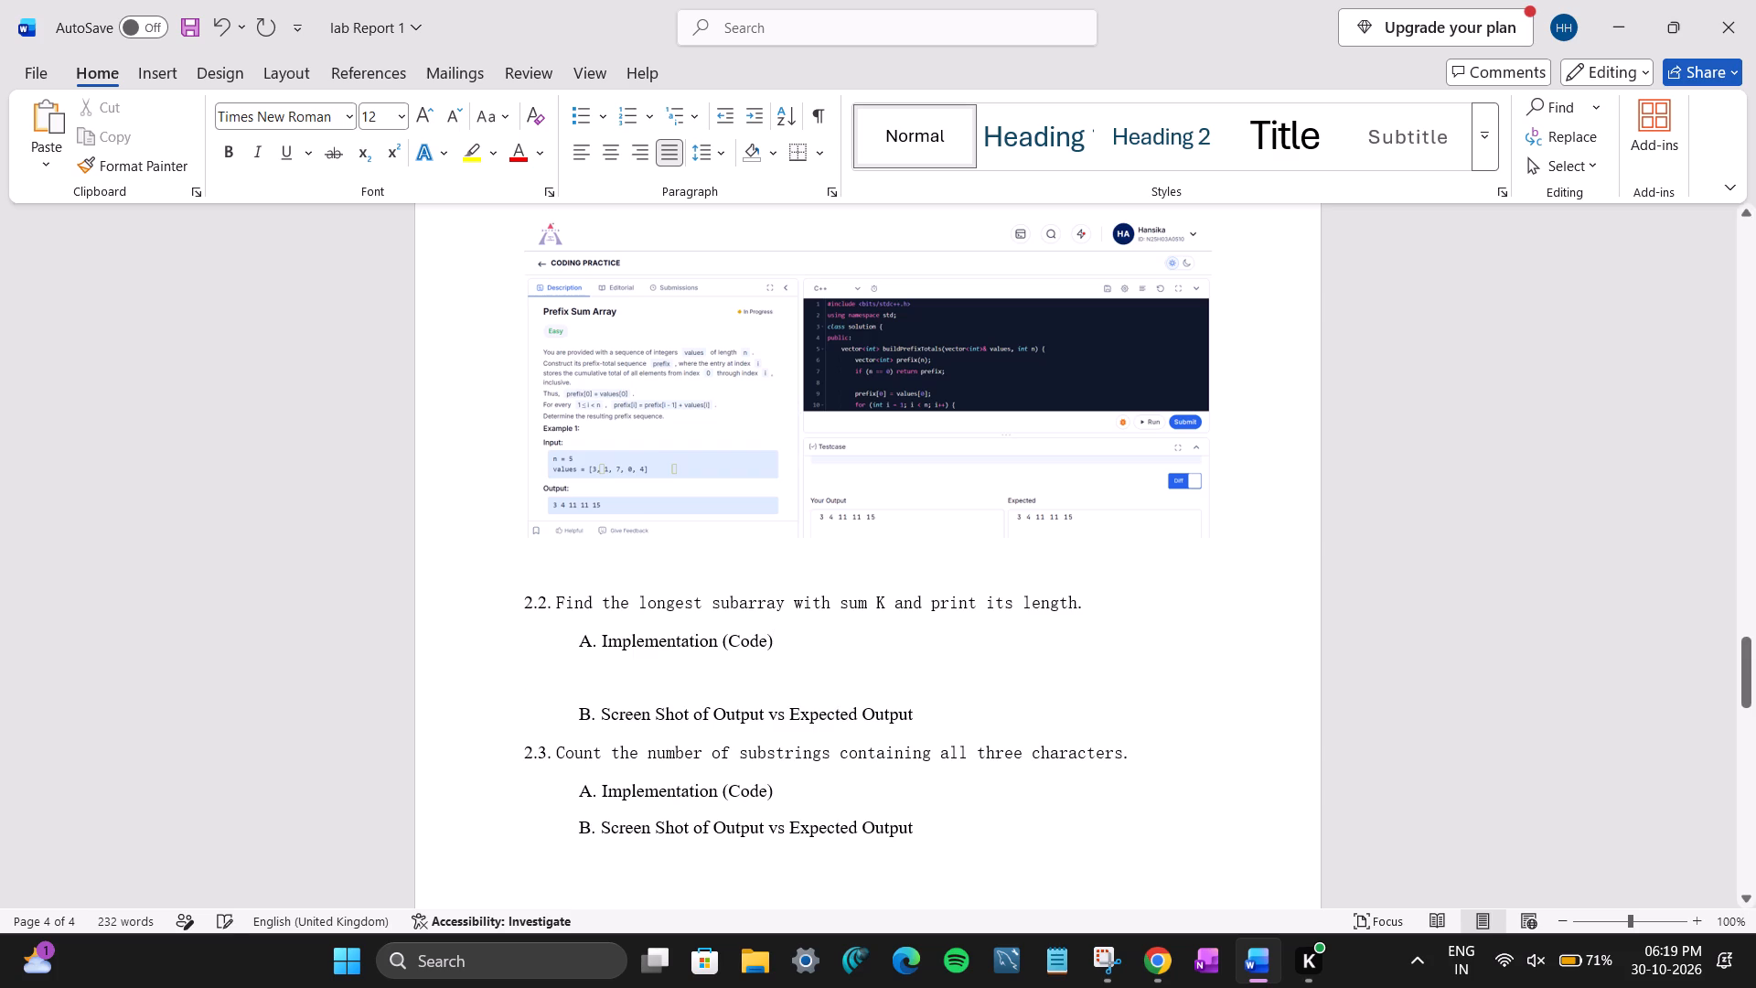
Switch to Chrome and submit the Prefix Sum Array solution.
{"action": "left_click", "coordinate": [1160, 979]}
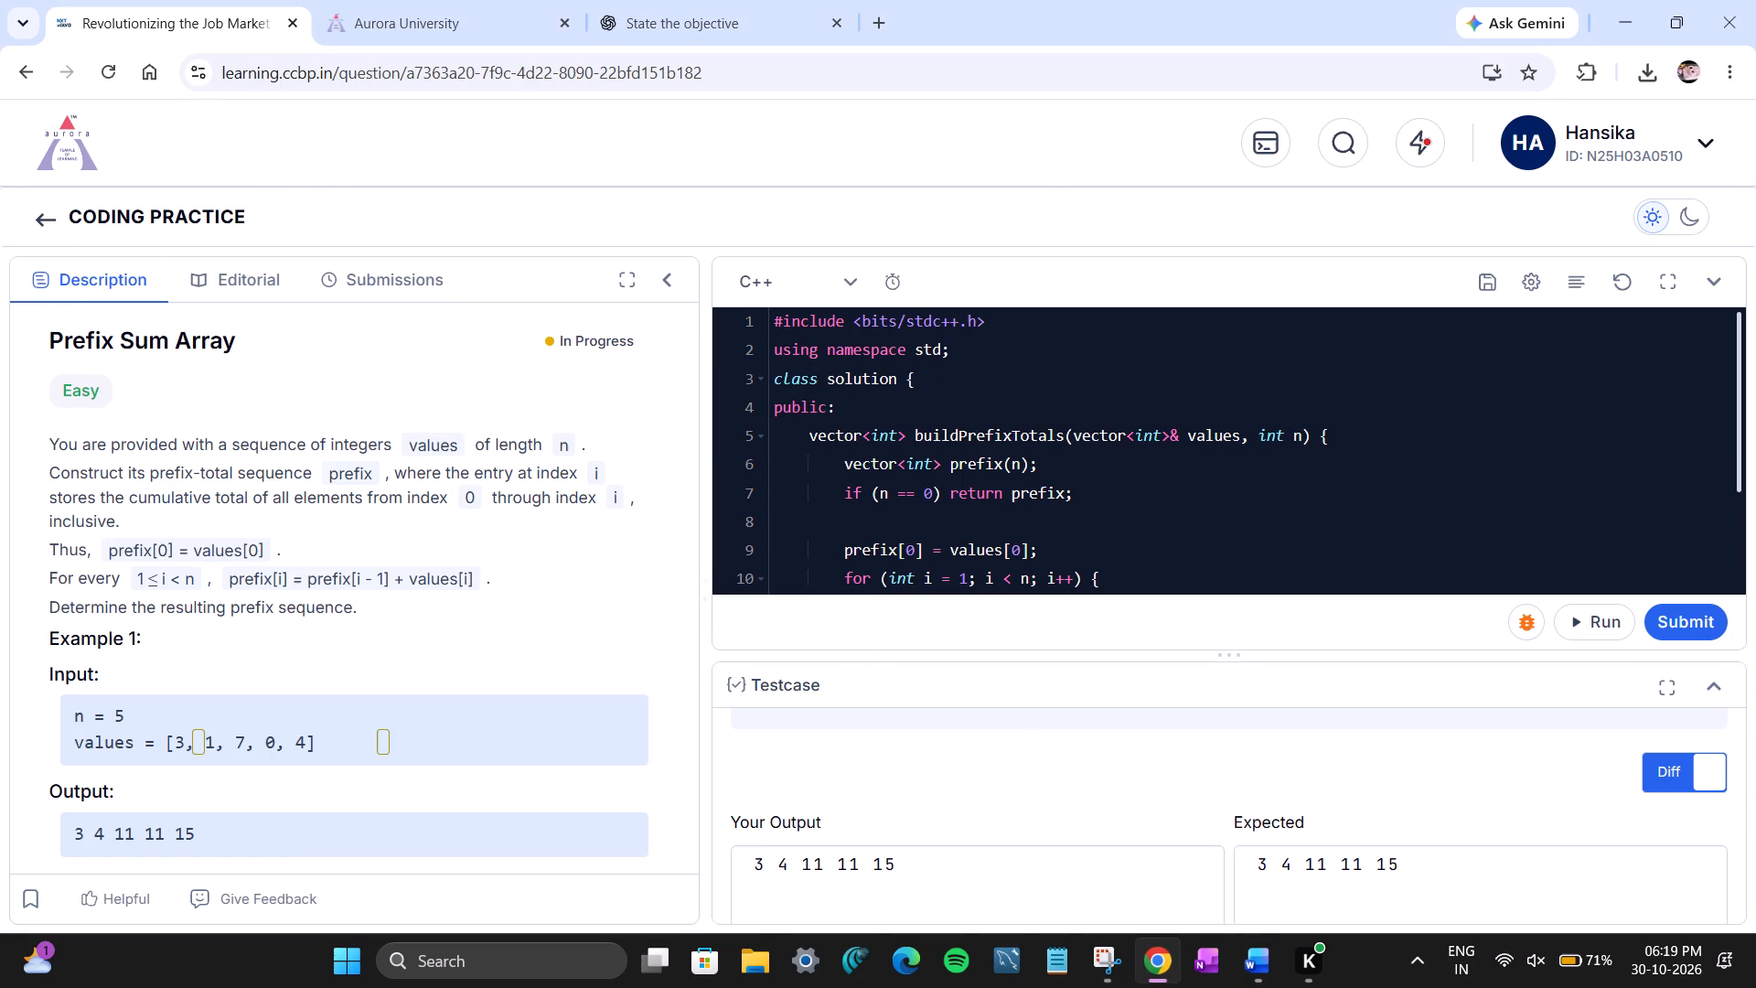
{"action": "left_click", "coordinate": [1680, 619]}
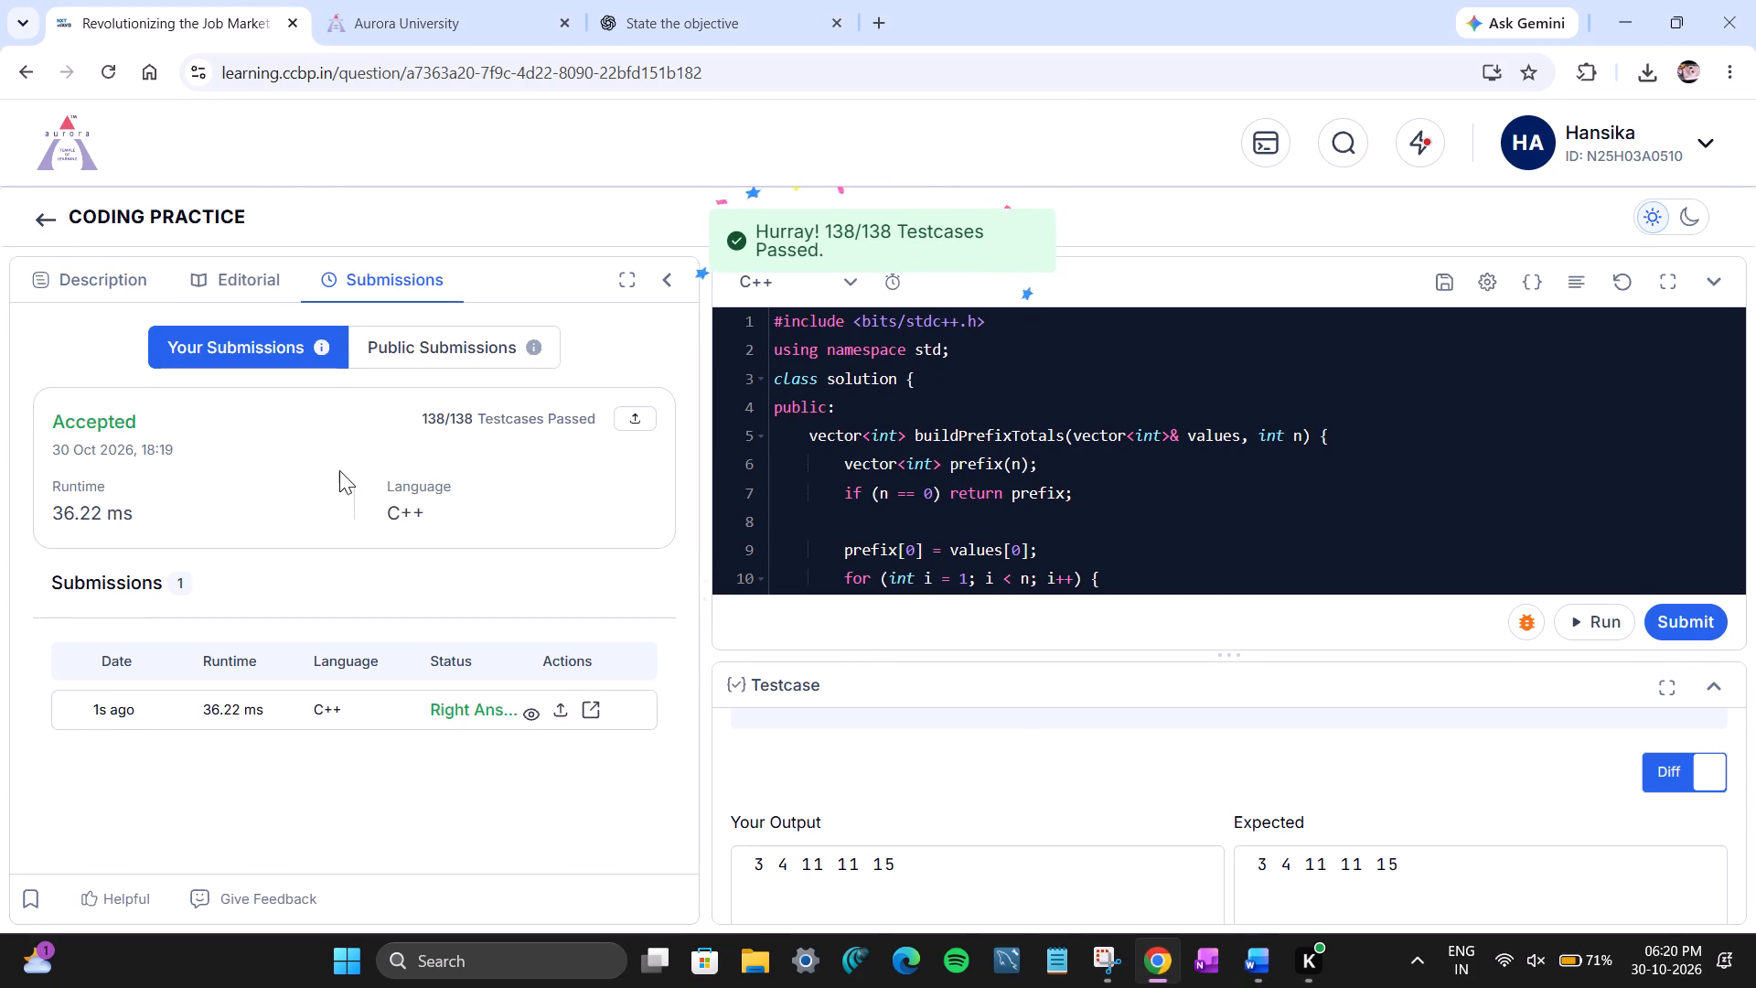
Return to the course and open the Longest Sub-Array with Sum K problem from the Coding Practice following the Longest Subarray MCQ Practice.
{"action": "left_click", "coordinate": [42, 220]}
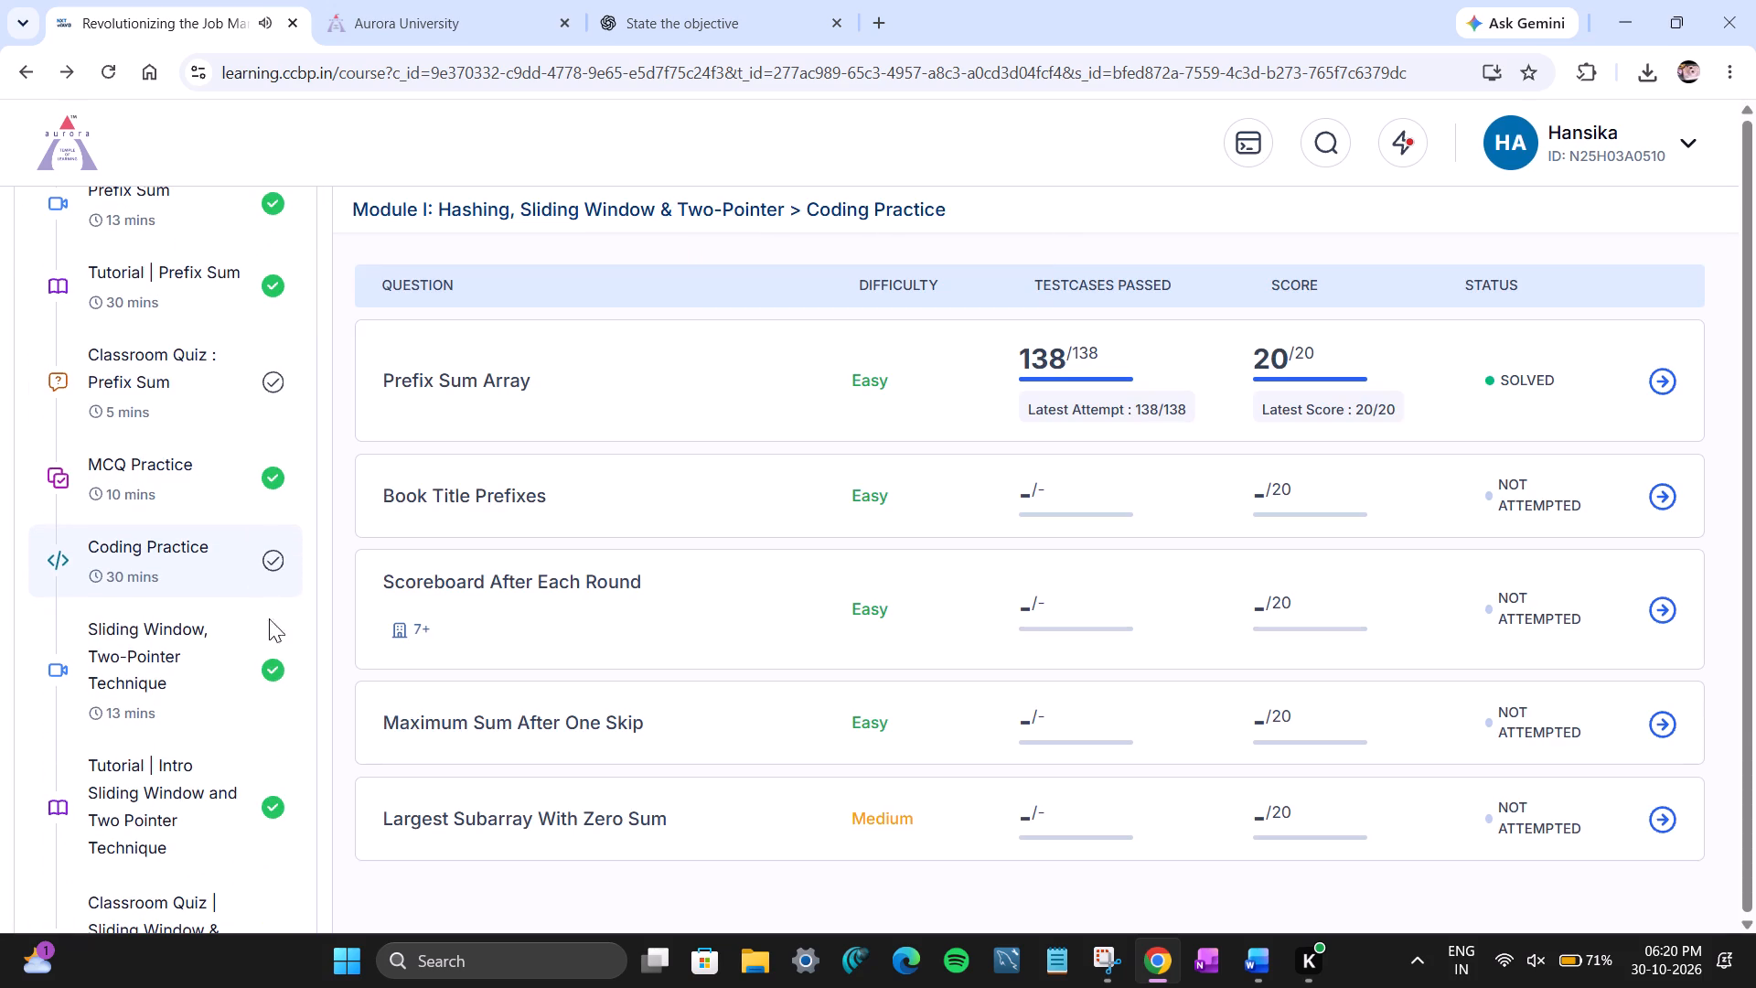
{"action": "scroll", "coordinate": [596, 540], "scroll_direction": "down", "scroll_amount": 4}
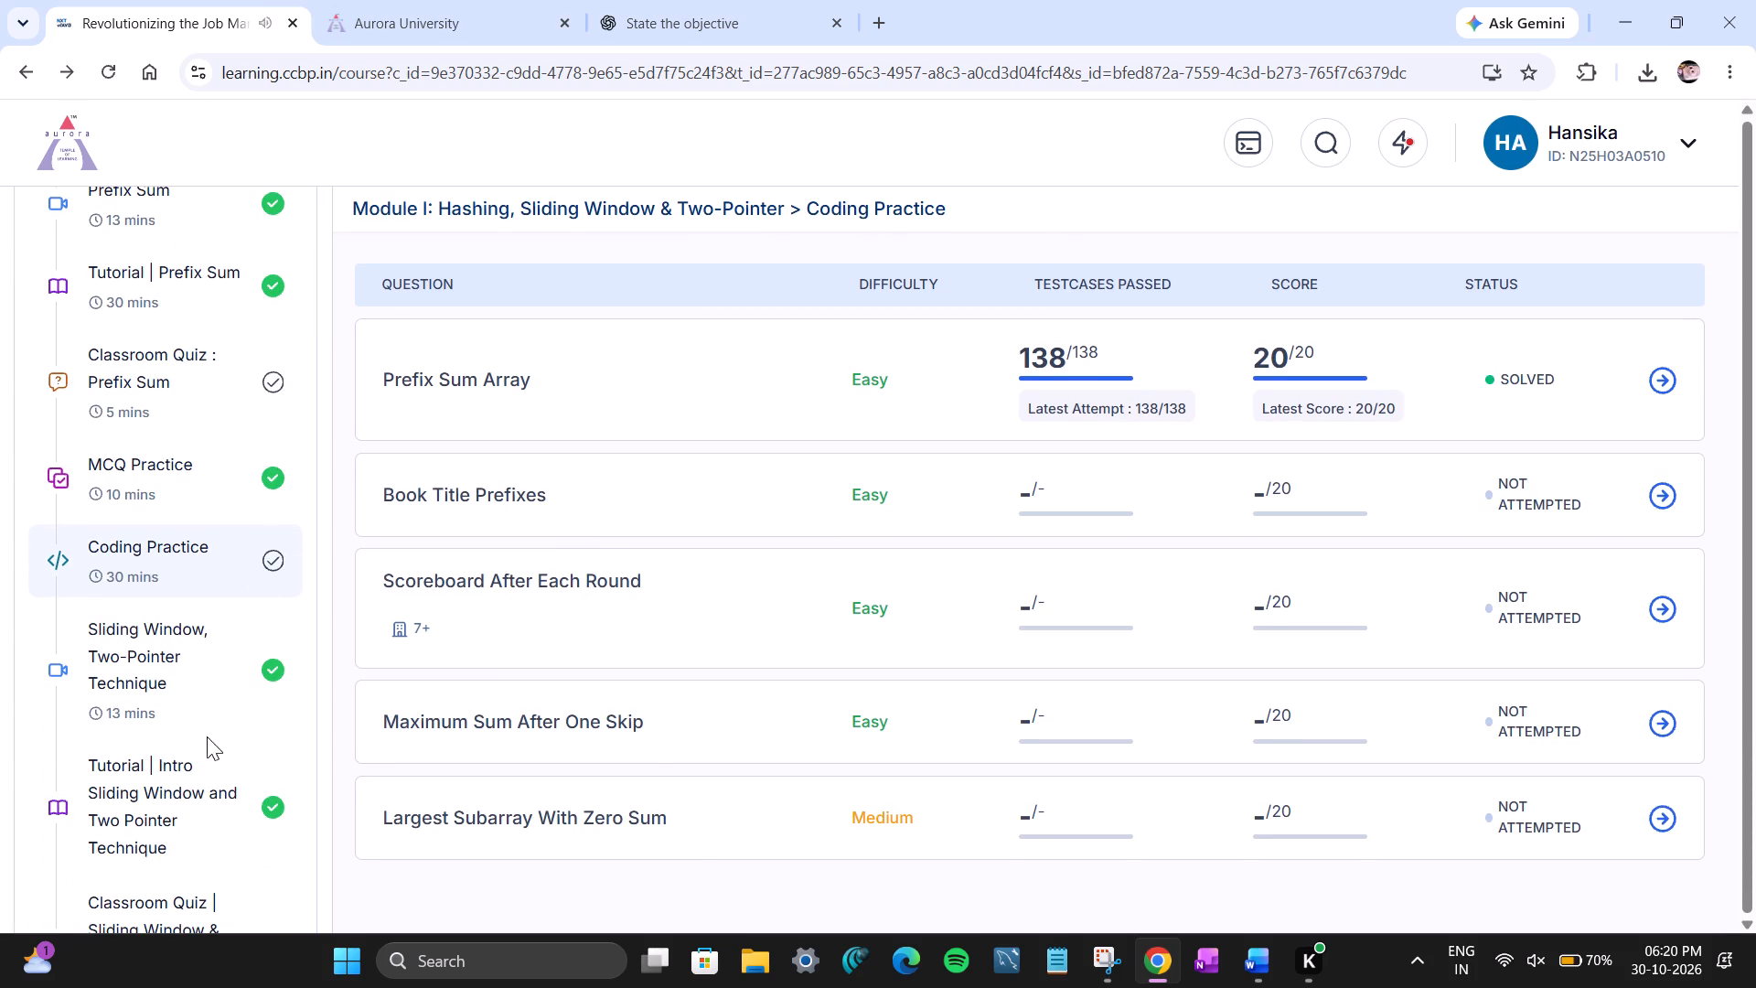
{"action": "scroll", "coordinate": [226, 775], "scroll_direction": "down", "scroll_amount": 4}
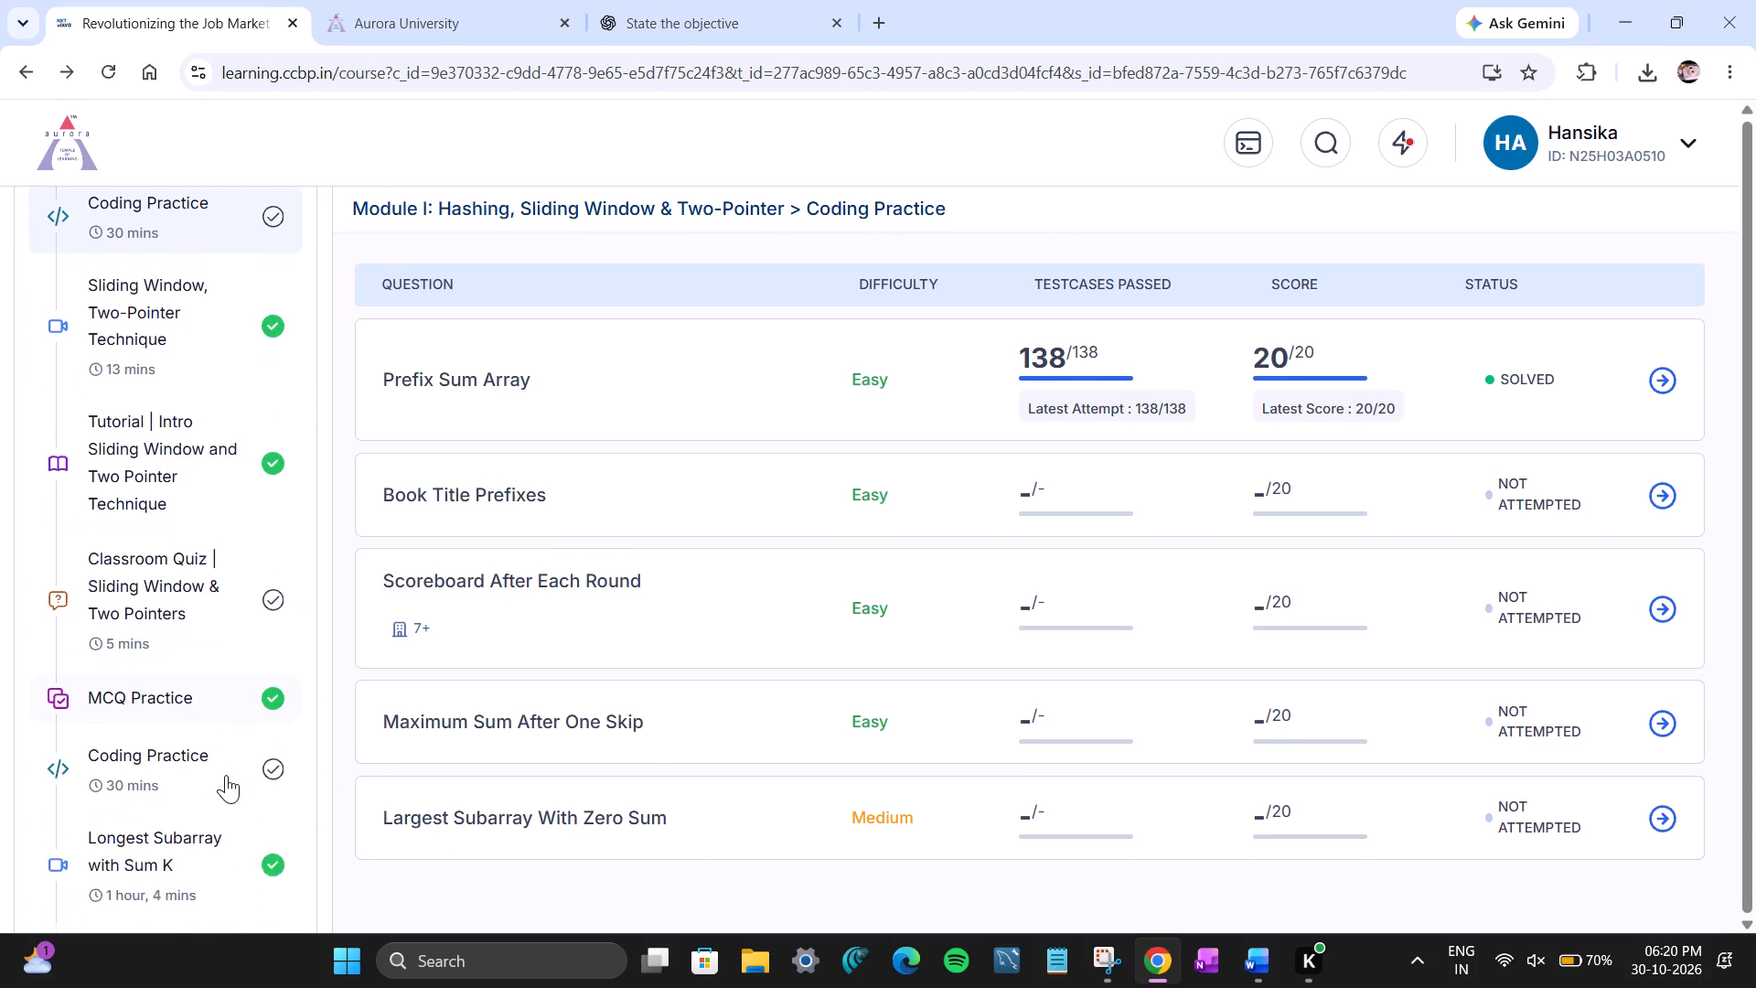
{"action": "scroll", "coordinate": [226, 775], "scroll_direction": "down", "scroll_amount": 4}
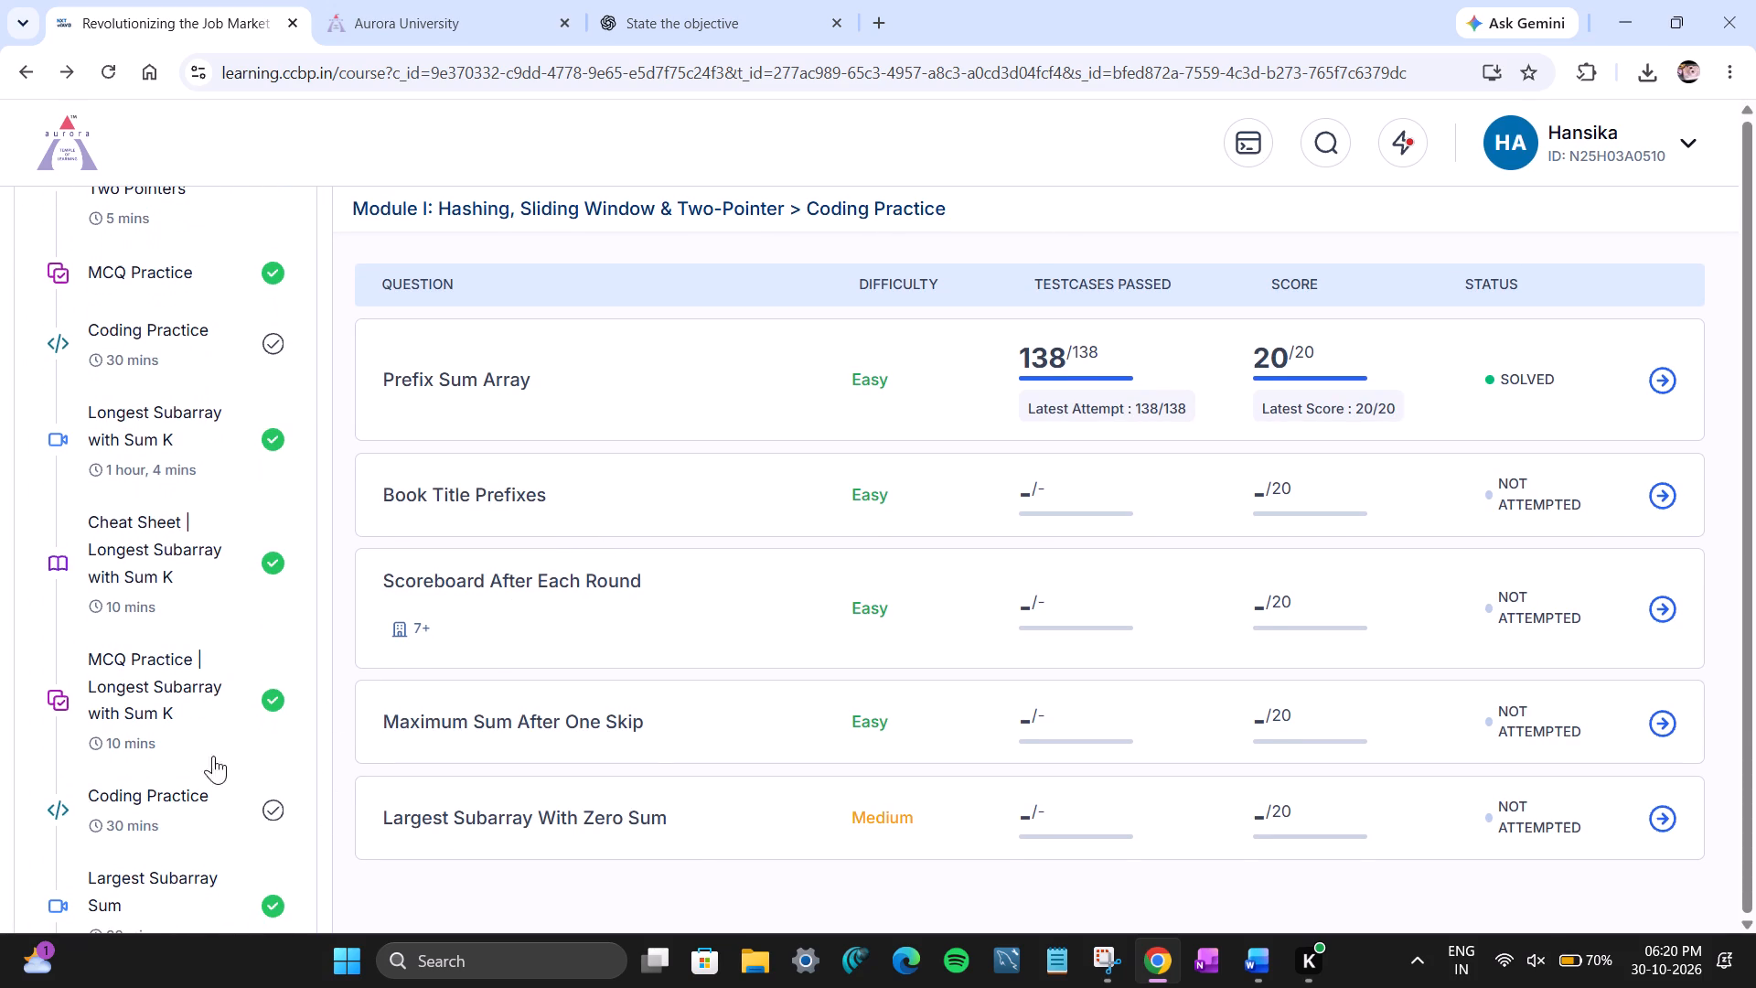
{"action": "left_click", "coordinate": [208, 801]}
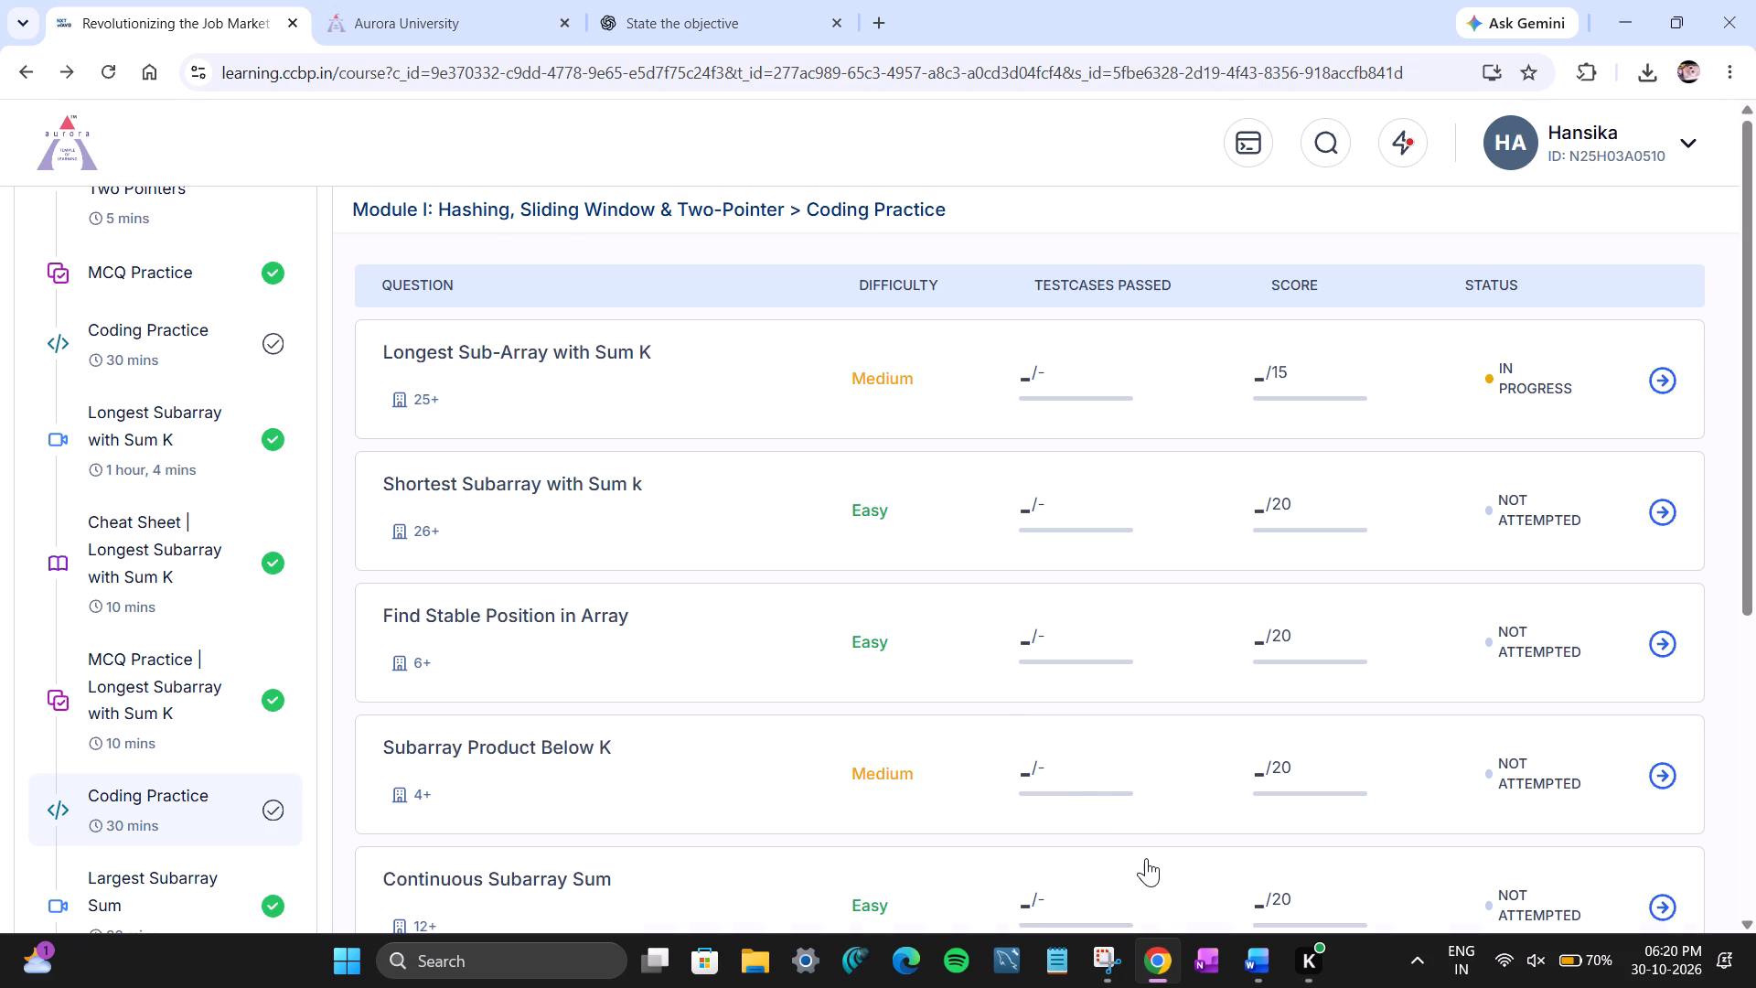
{"action": "left_click", "coordinate": [1264, 960]}
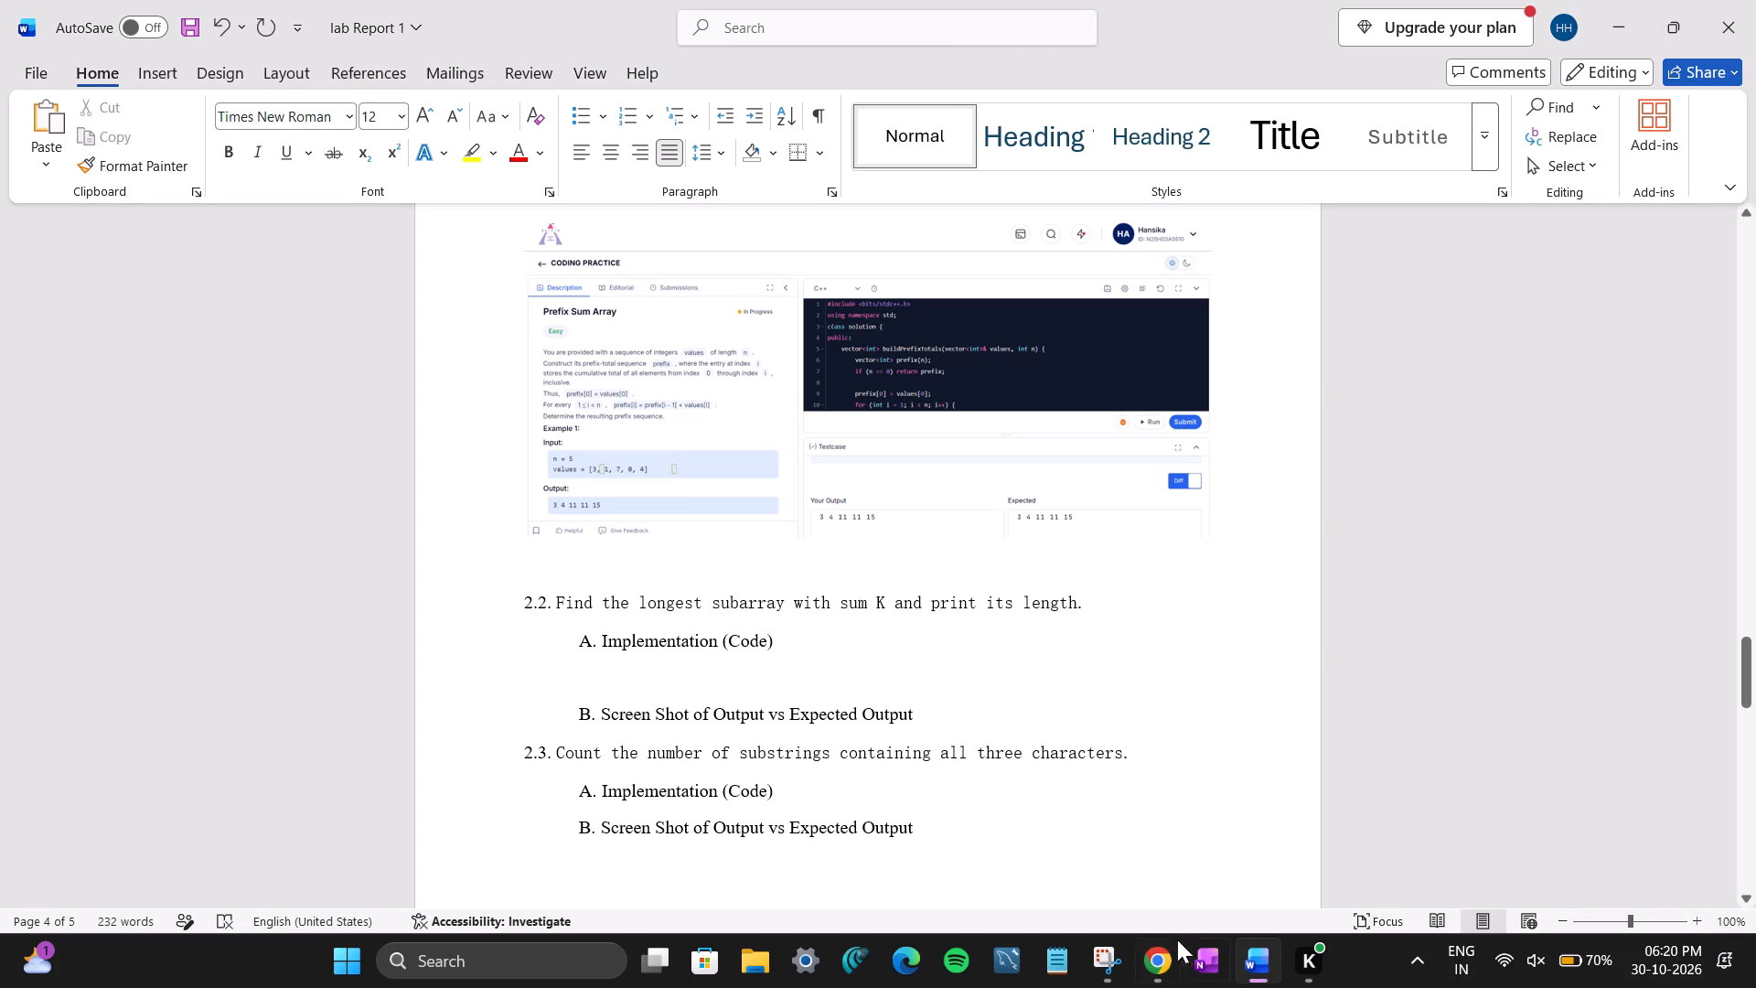
{"action": "left_click", "coordinate": [1155, 959]}
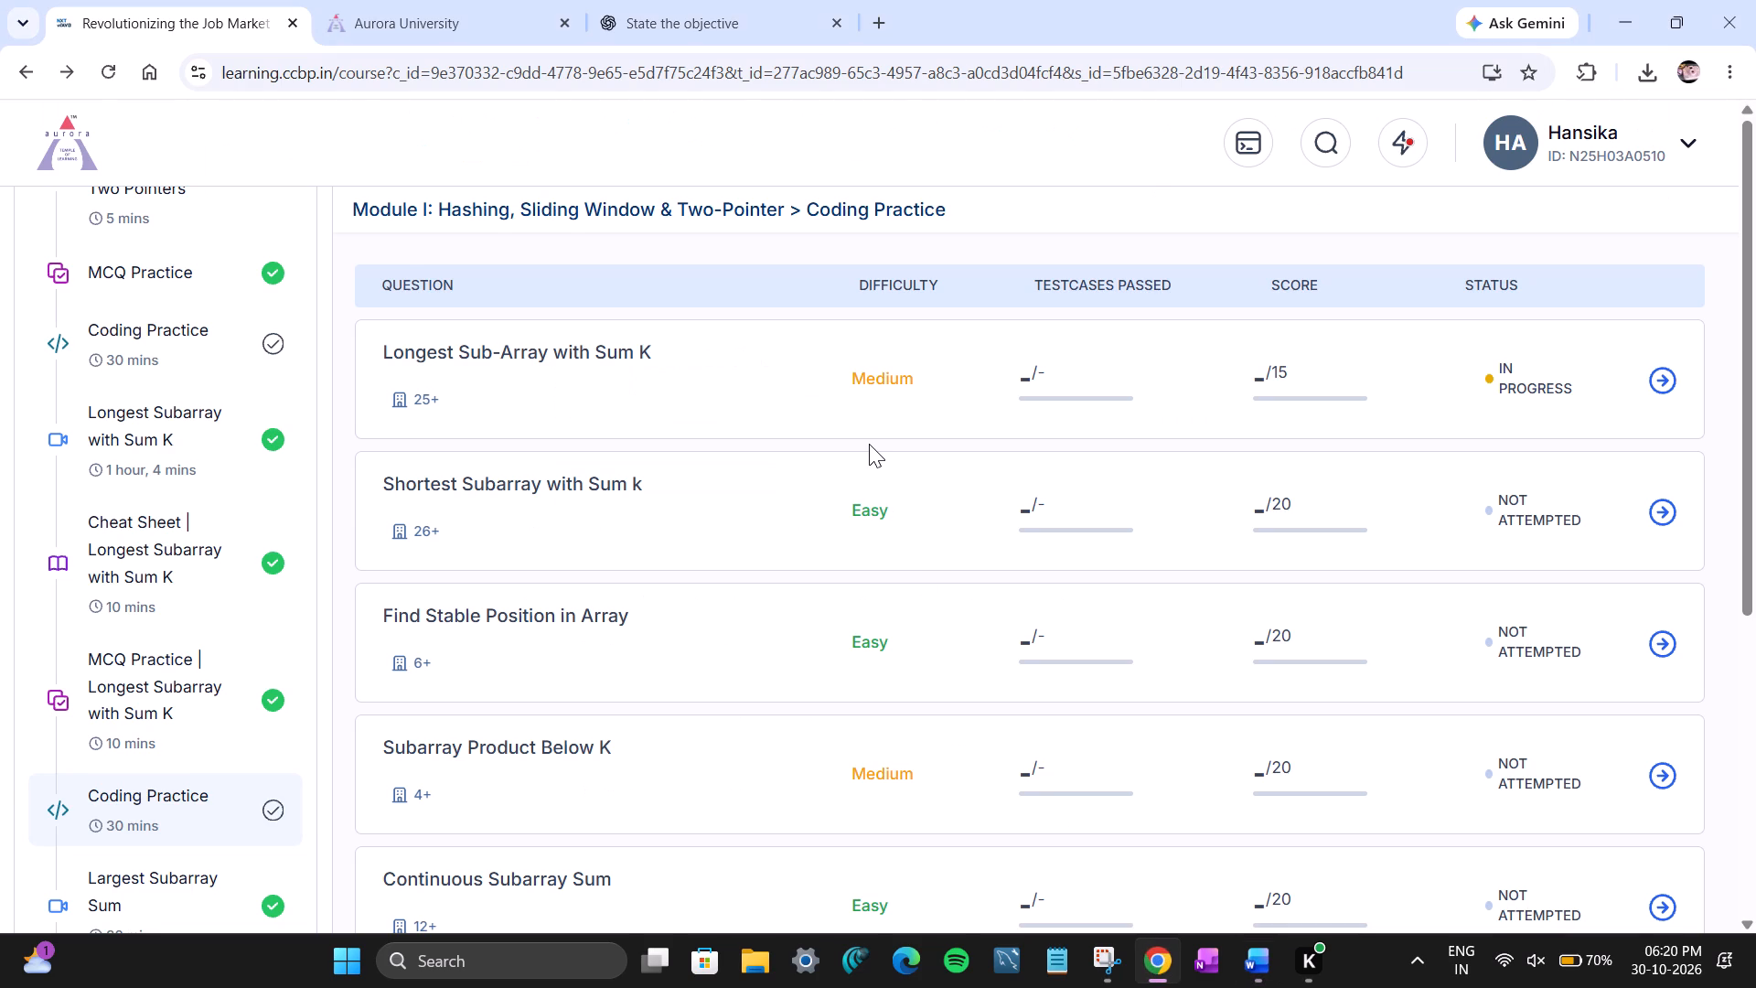
{"action": "scroll", "coordinate": [869, 444], "scroll_direction": "right", "scroll_amount": 1}
{"action": "left_click", "coordinate": [754, 412]}
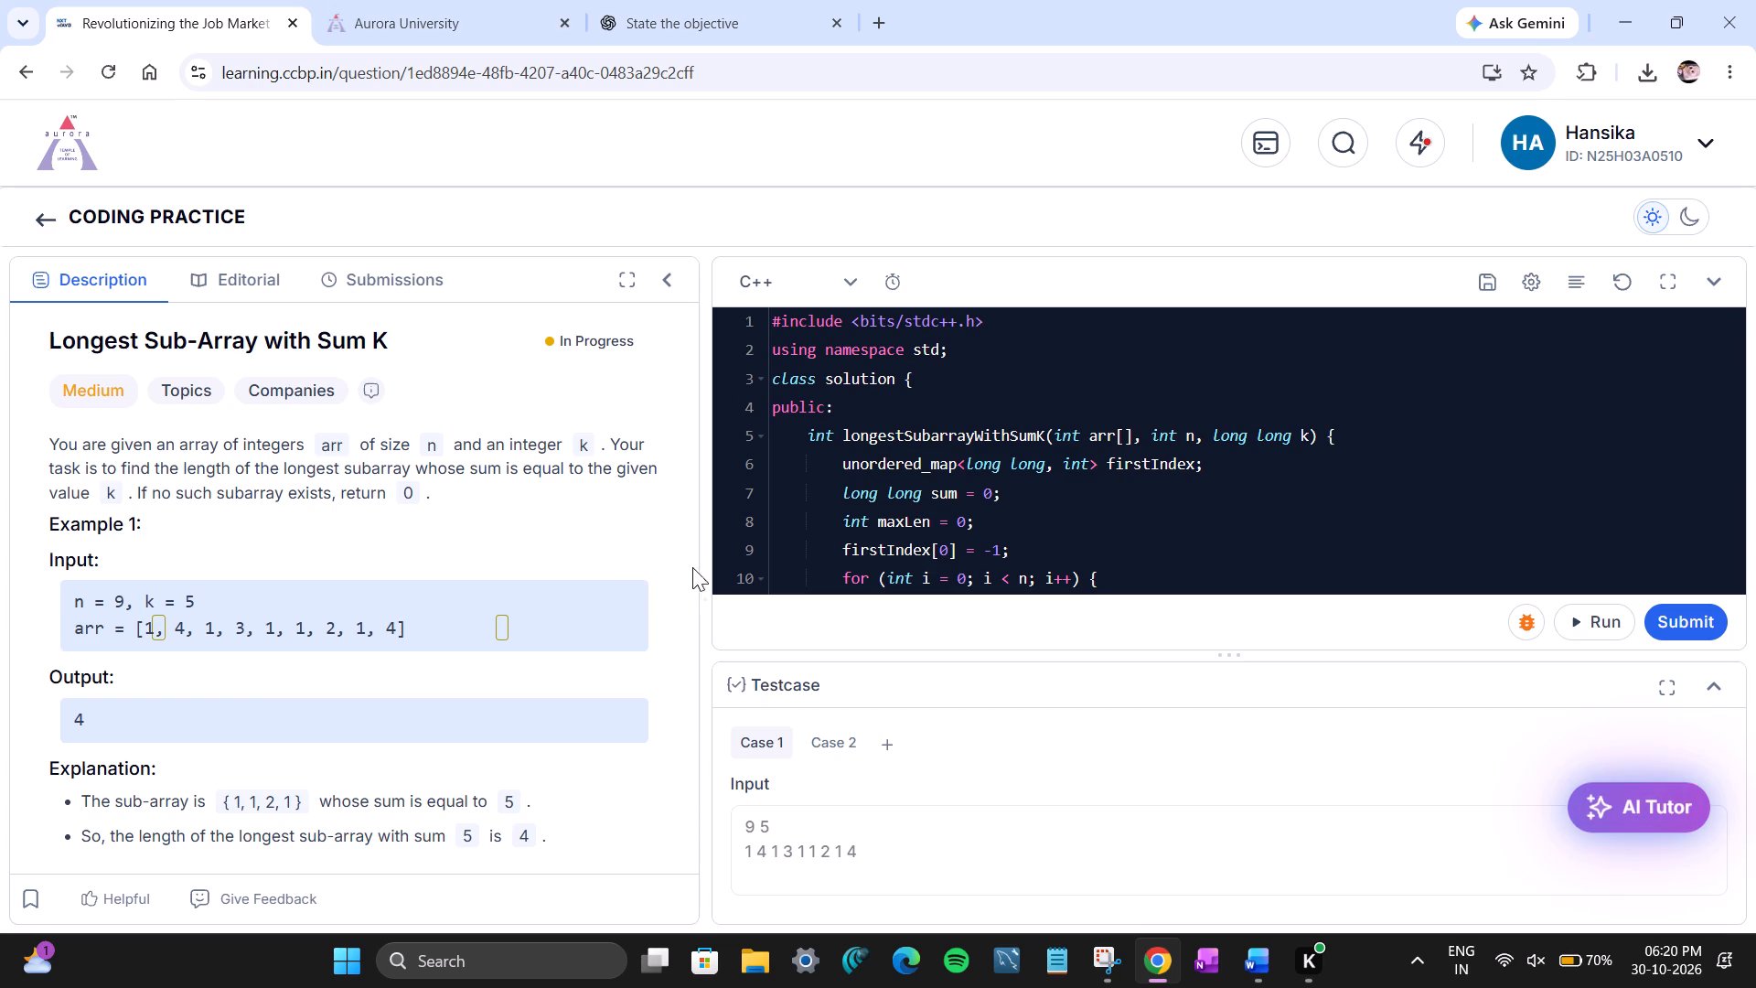
Run the Longest Sub-Array with Sum K C++ solution and bring its output and expected output into view.
{"action": "scroll", "coordinate": [951, 527], "scroll_direction": "down", "scroll_amount": 8}
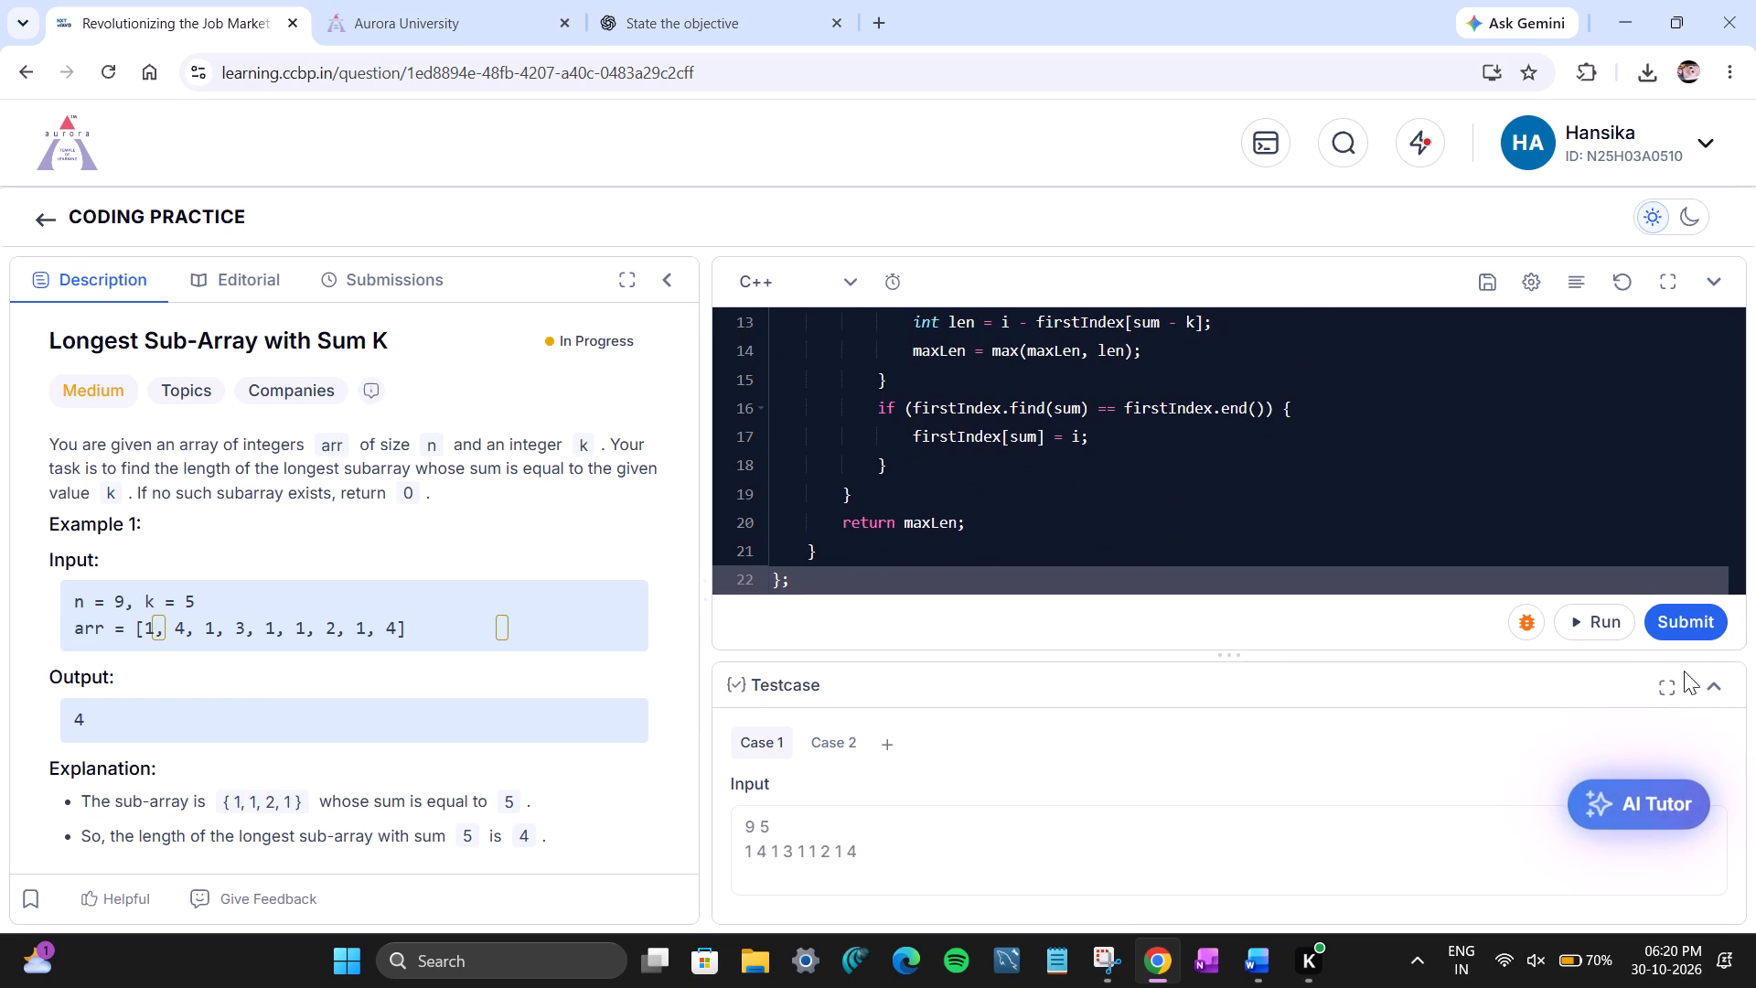
{"action": "left_click", "coordinate": [1593, 622]}
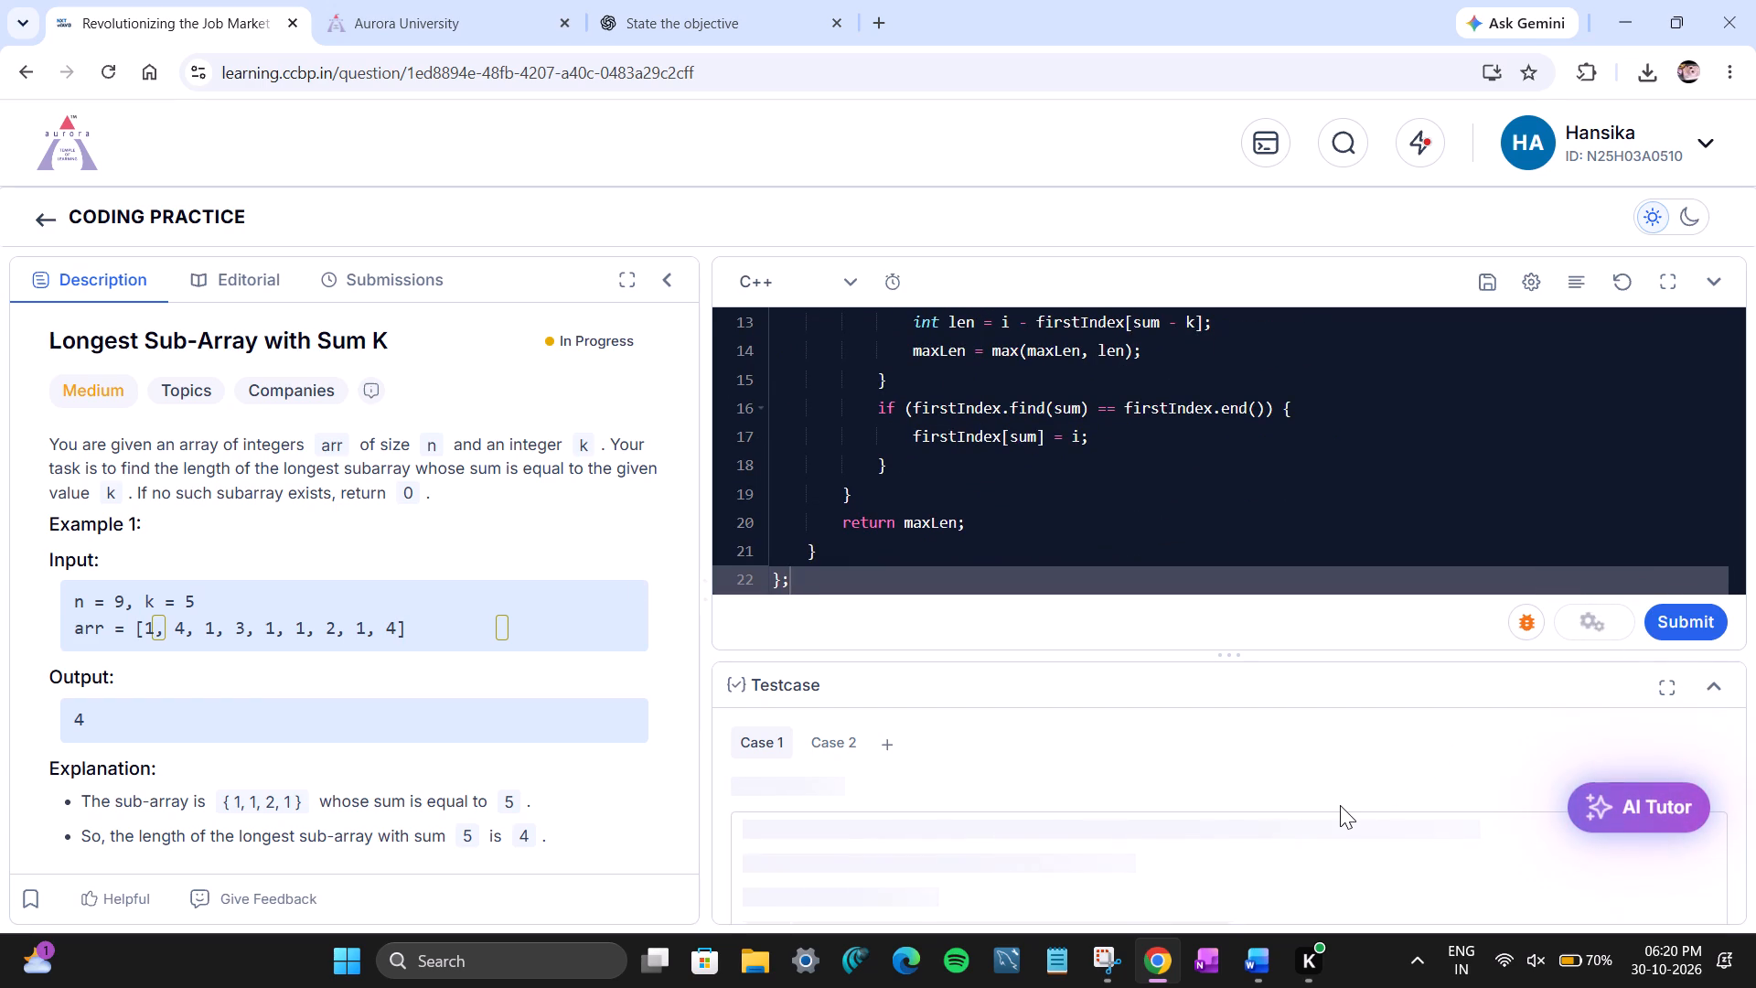
{"action": "scroll", "coordinate": [1340, 805], "scroll_direction": "down", "scroll_amount": 1}
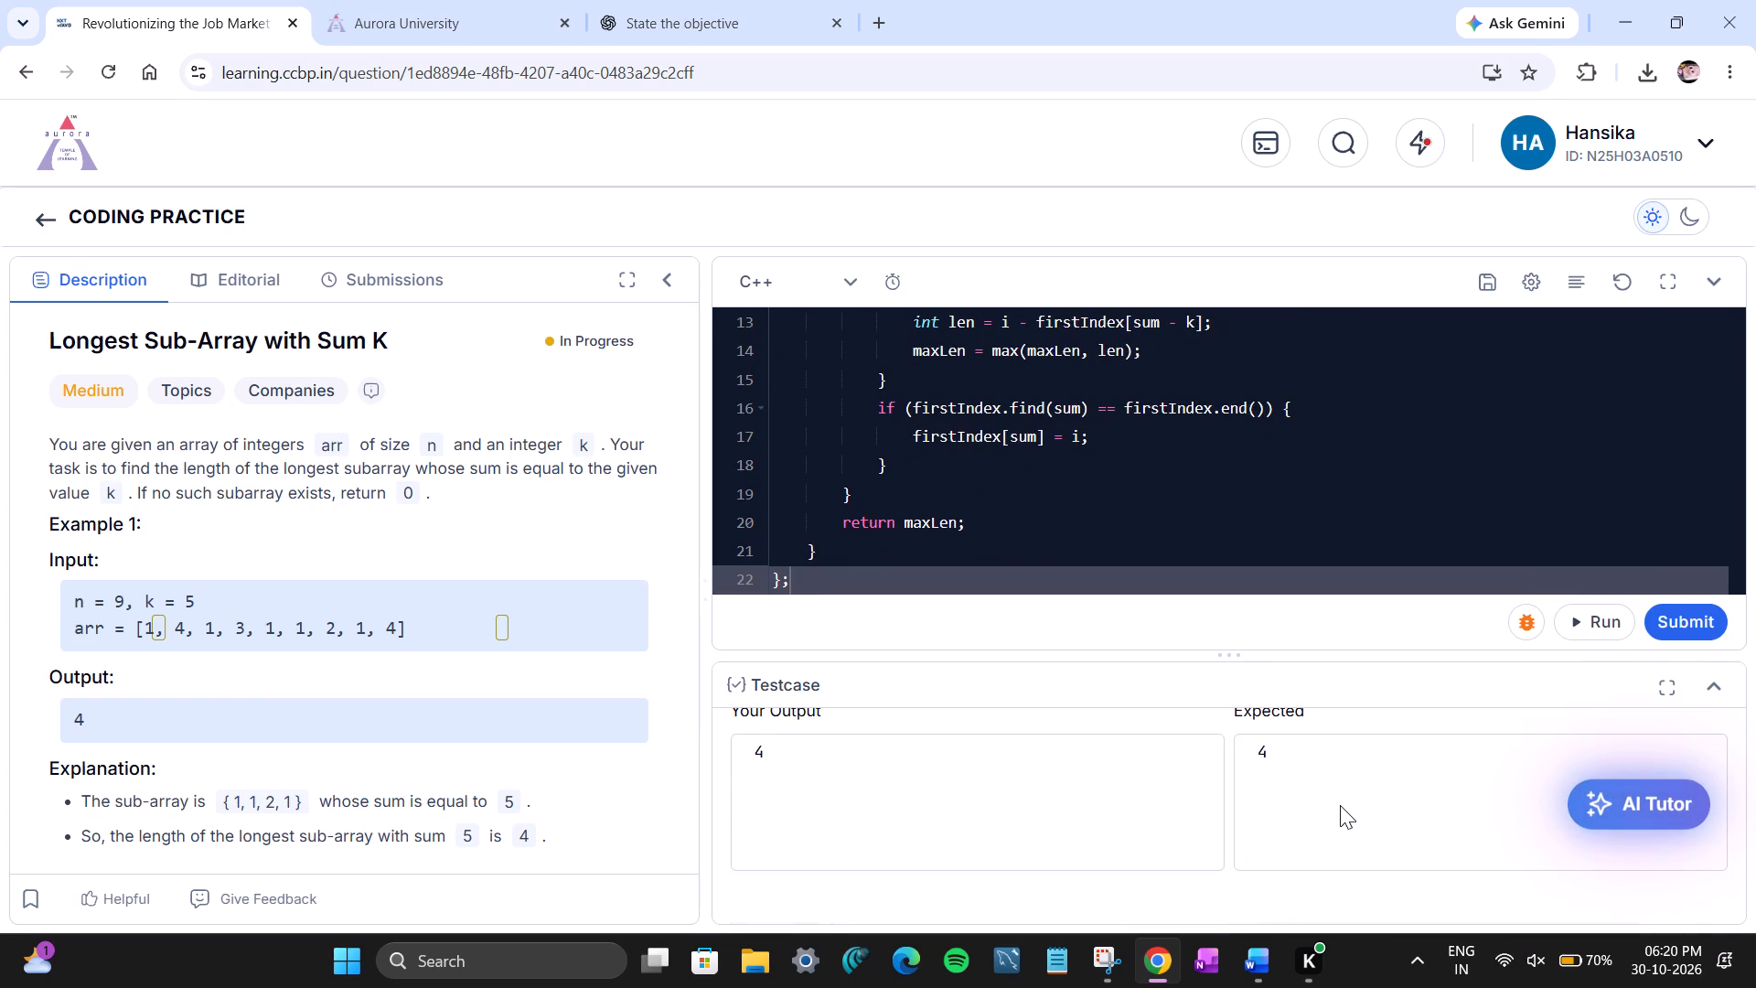
{"action": "scroll", "coordinate": [1340, 805], "scroll_direction": "down", "scroll_amount": 2}
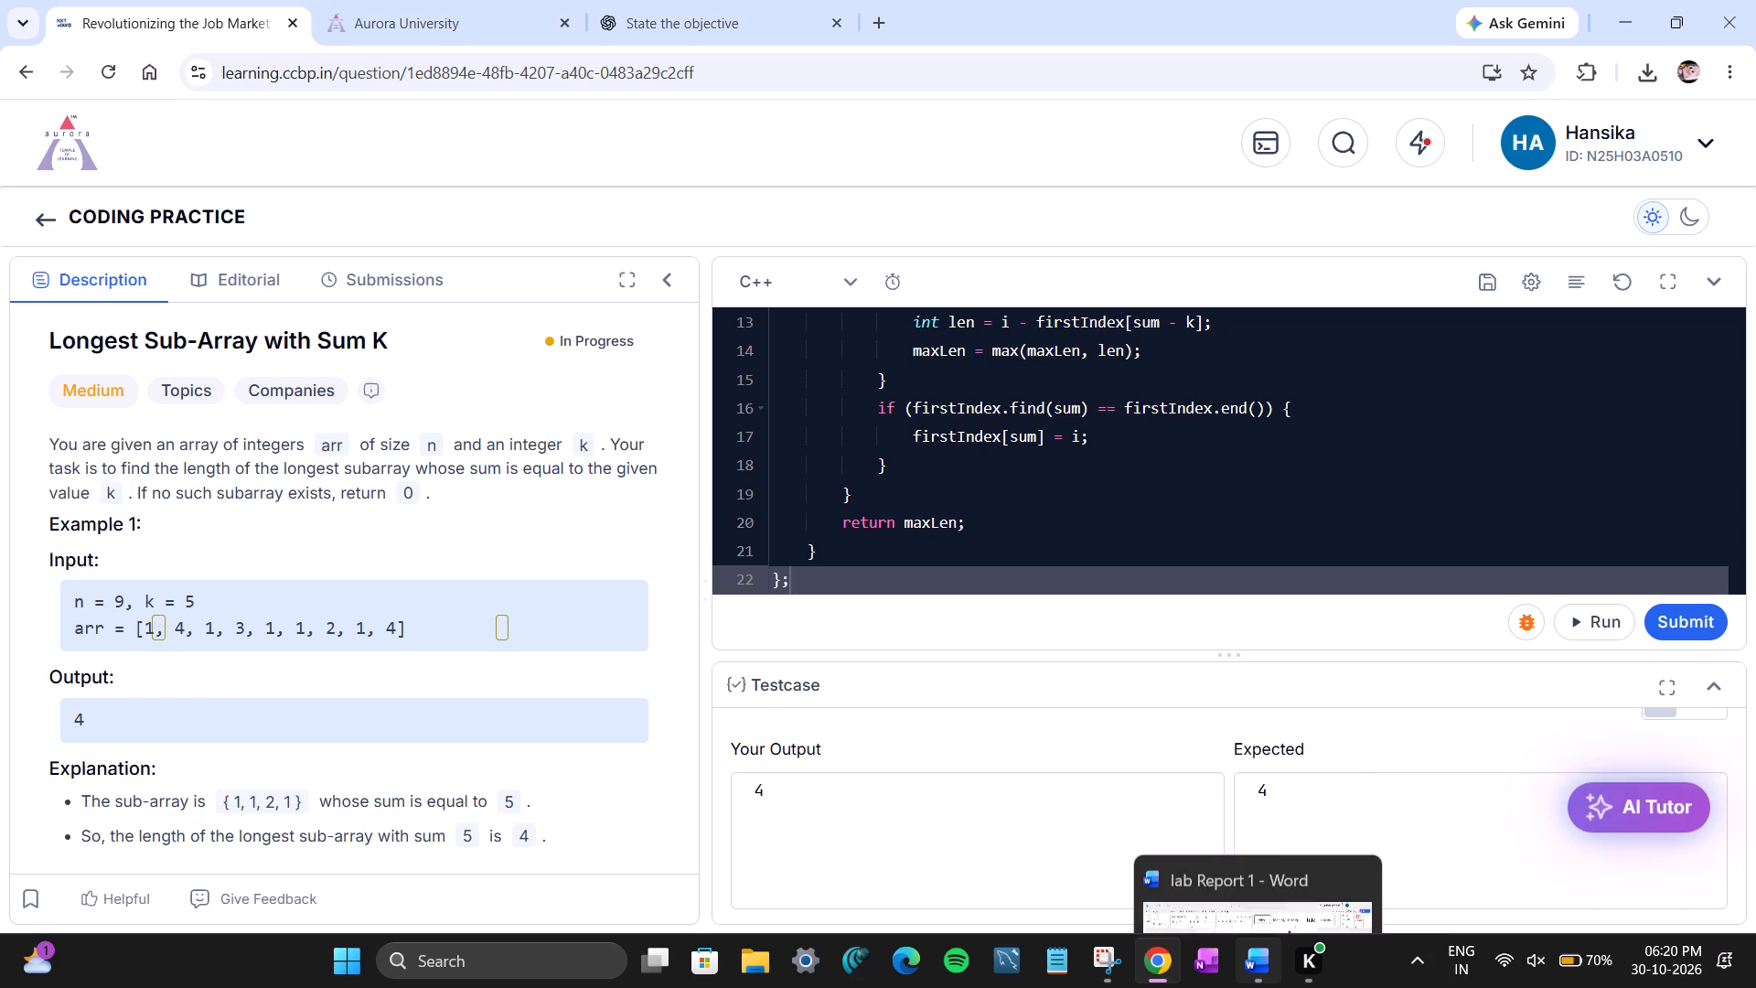
Copy the entire Longest Sub-Array with Sum K C++ code and paste it into Word under experiment 2.2's "A. Implementation (Code)".
{"action": "left_click", "coordinate": [1019, 546]}
{"action": "key", "text": "ctrl+a"}
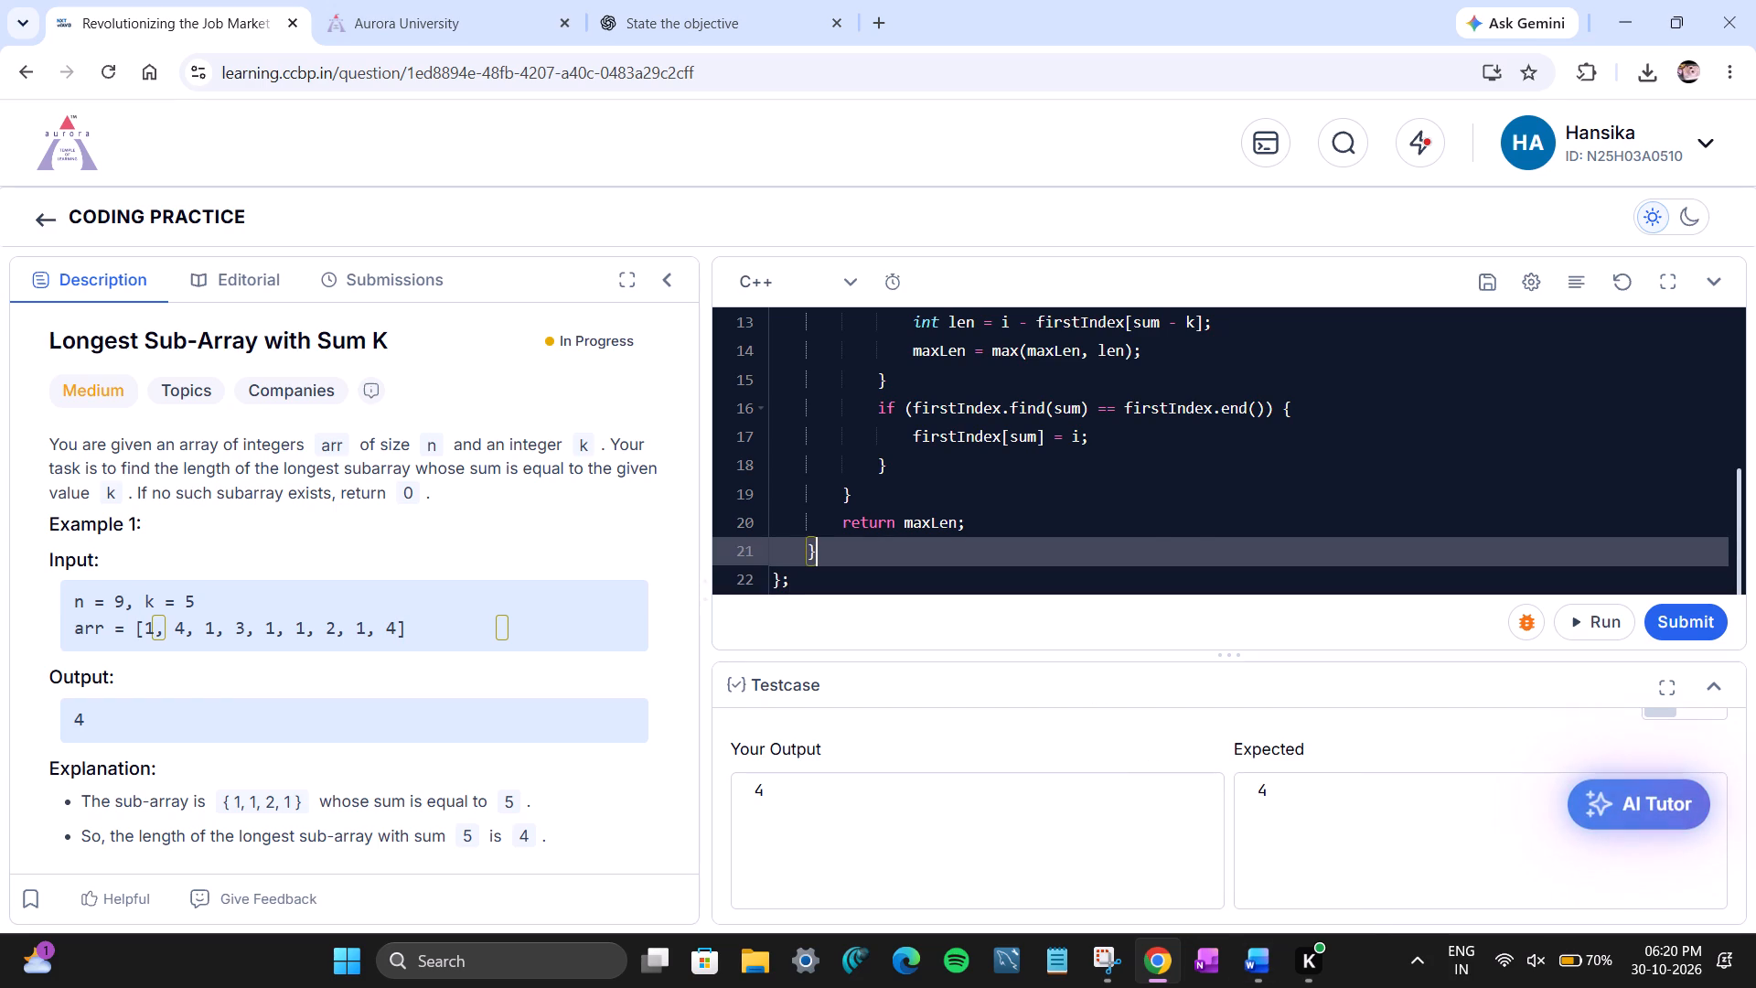
{"action": "key", "text": "ctrl+c"}
{"action": "left_click", "coordinate": [1258, 953]}
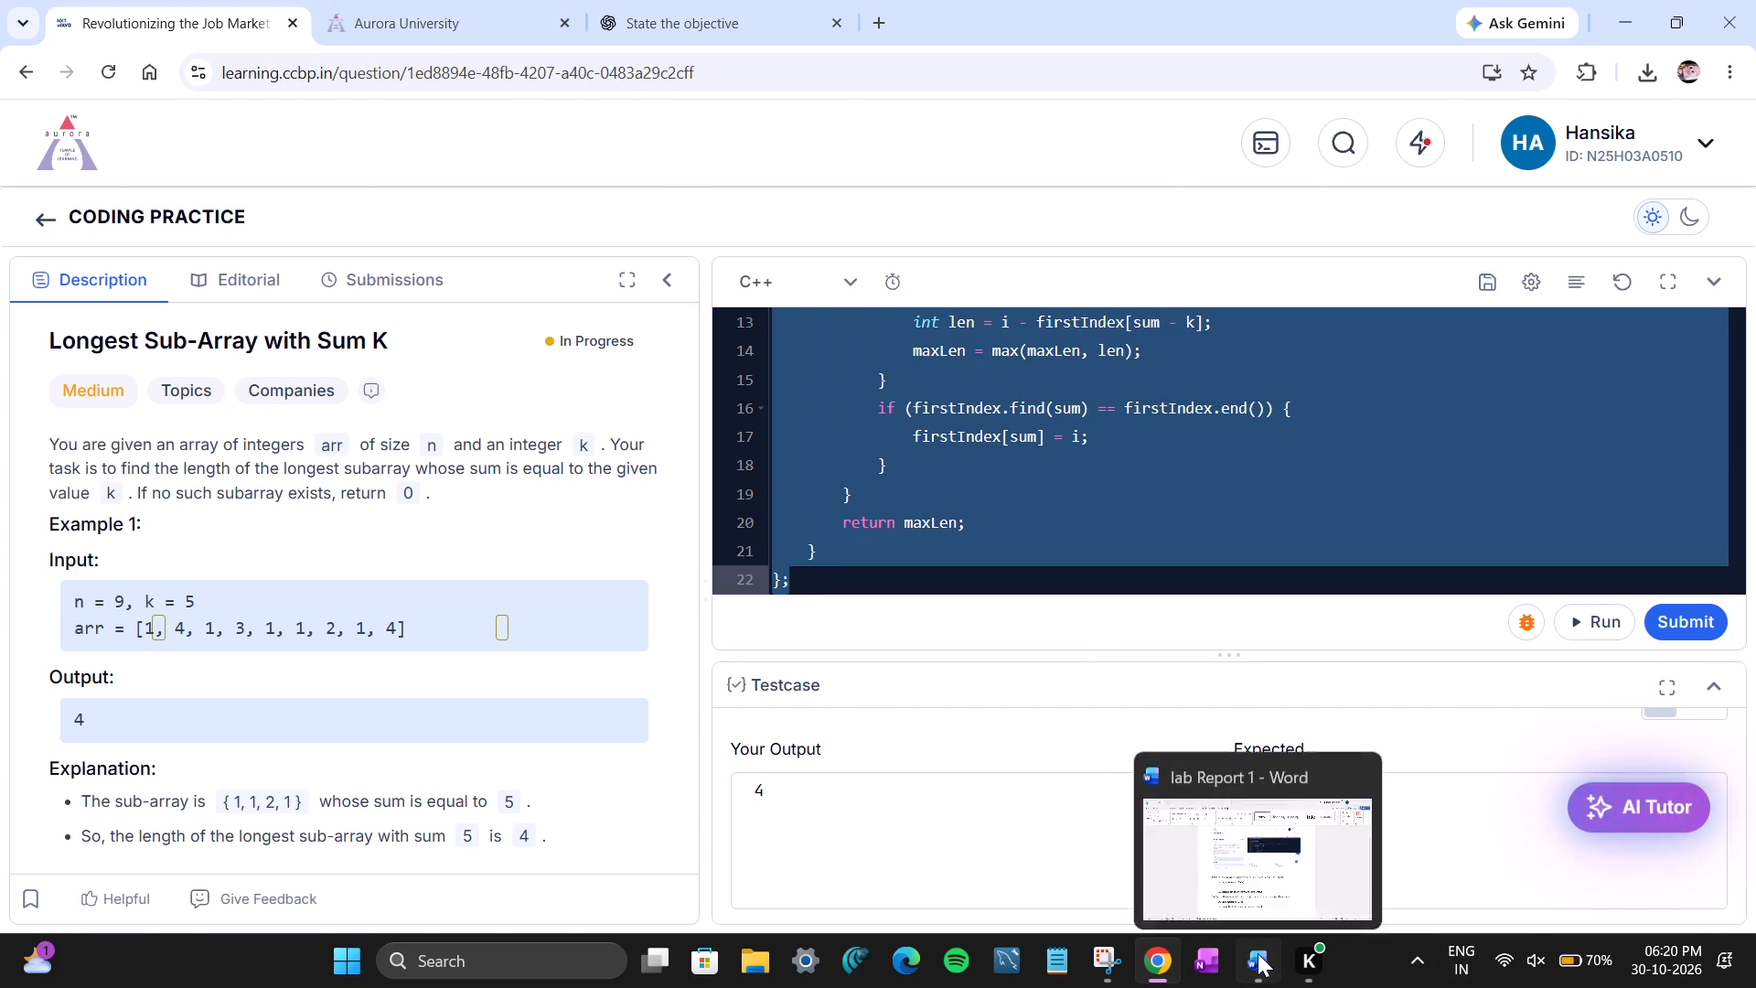
{"action": "key", "text": "ctrl+v"}
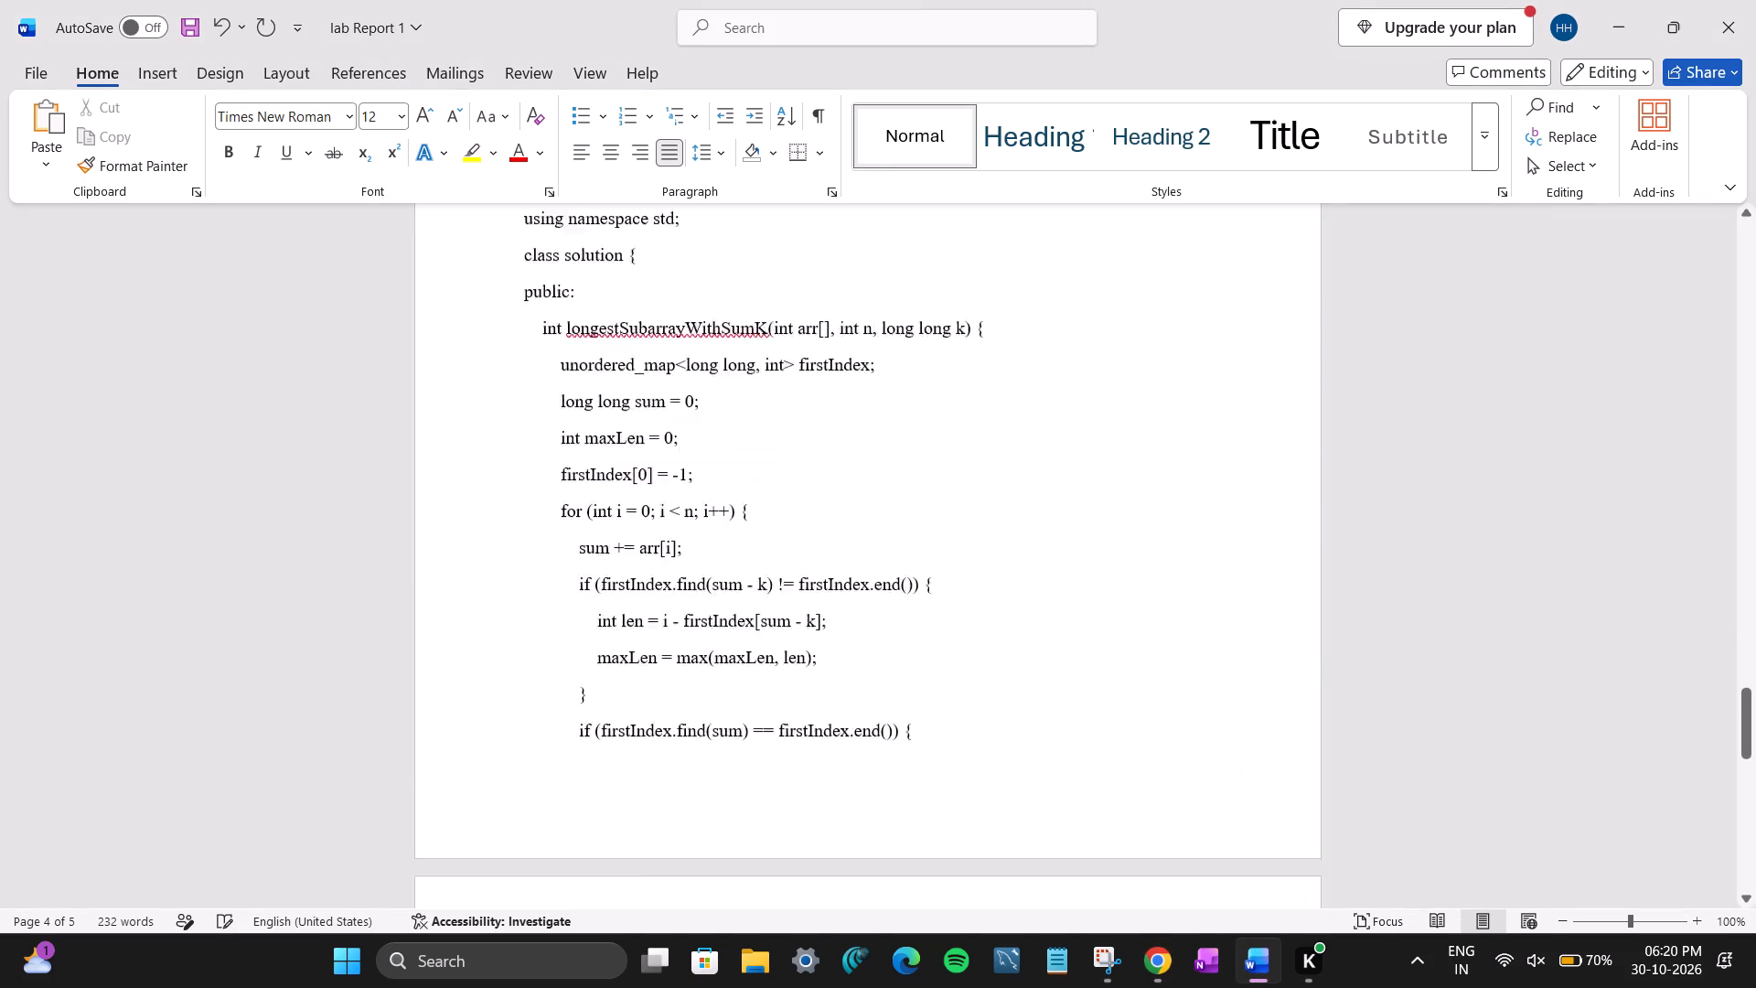
Add an empty unnumbered line below experiment 2.2's "B. Screen Shot of Output vs Expected Output" item.
{"action": "scroll", "coordinate": [556, 680], "scroll_direction": "down", "scroll_amount": 1}
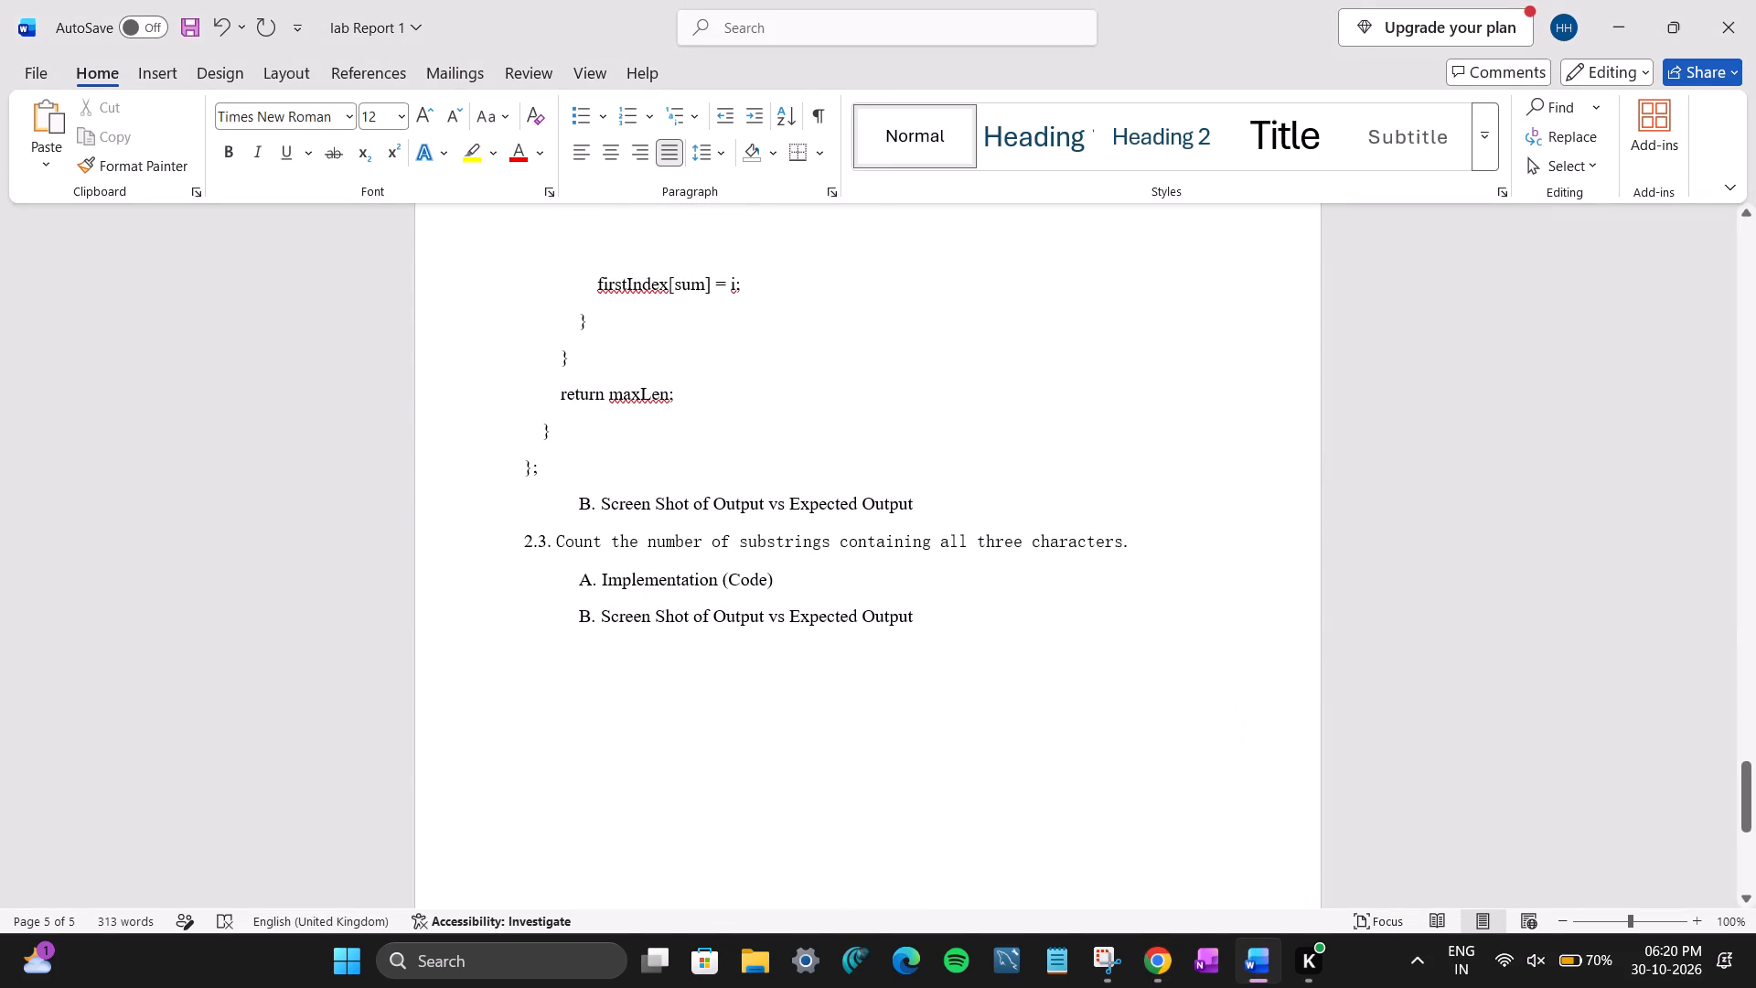
{"action": "left_click", "coordinate": [956, 509]}
{"action": "key", "text": "Return"}
{"action": "key", "text": "Return"}
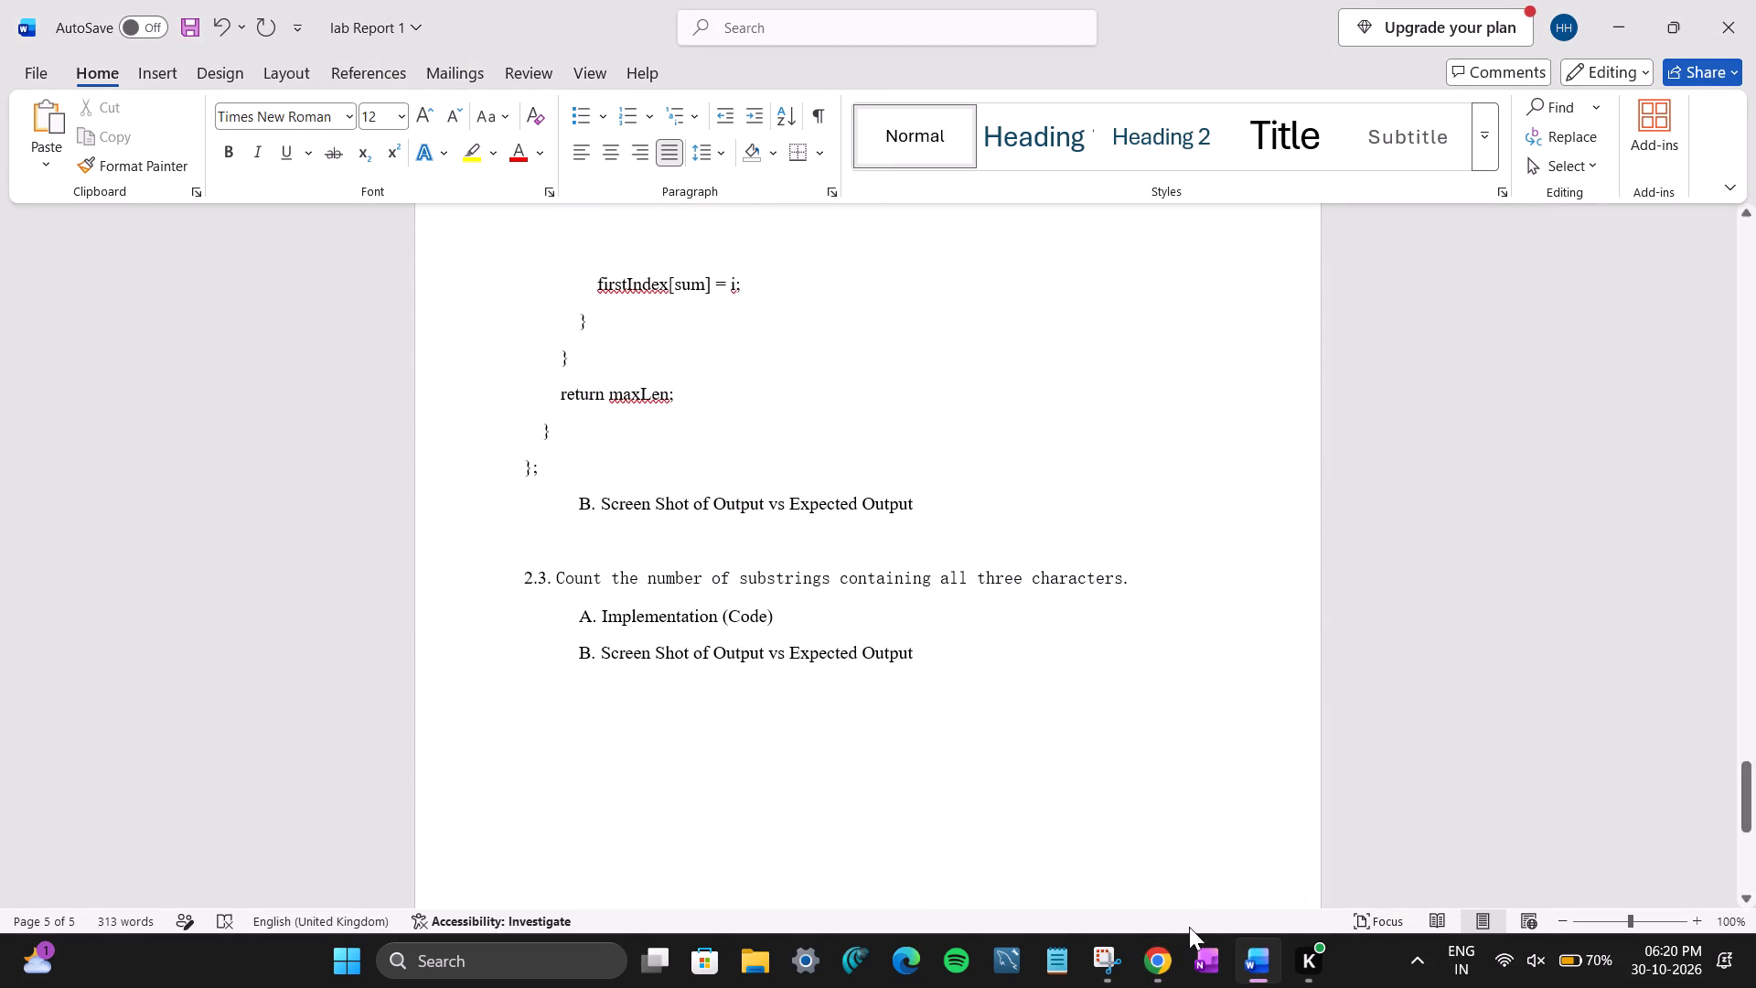
Switch to Chrome, show the start of the Longest Sub-Array code, and use Snipping Tool to capture and copy the whole problem page area.
{"action": "left_click", "coordinate": [1162, 961]}
{"action": "left_click", "coordinate": [1023, 569]}
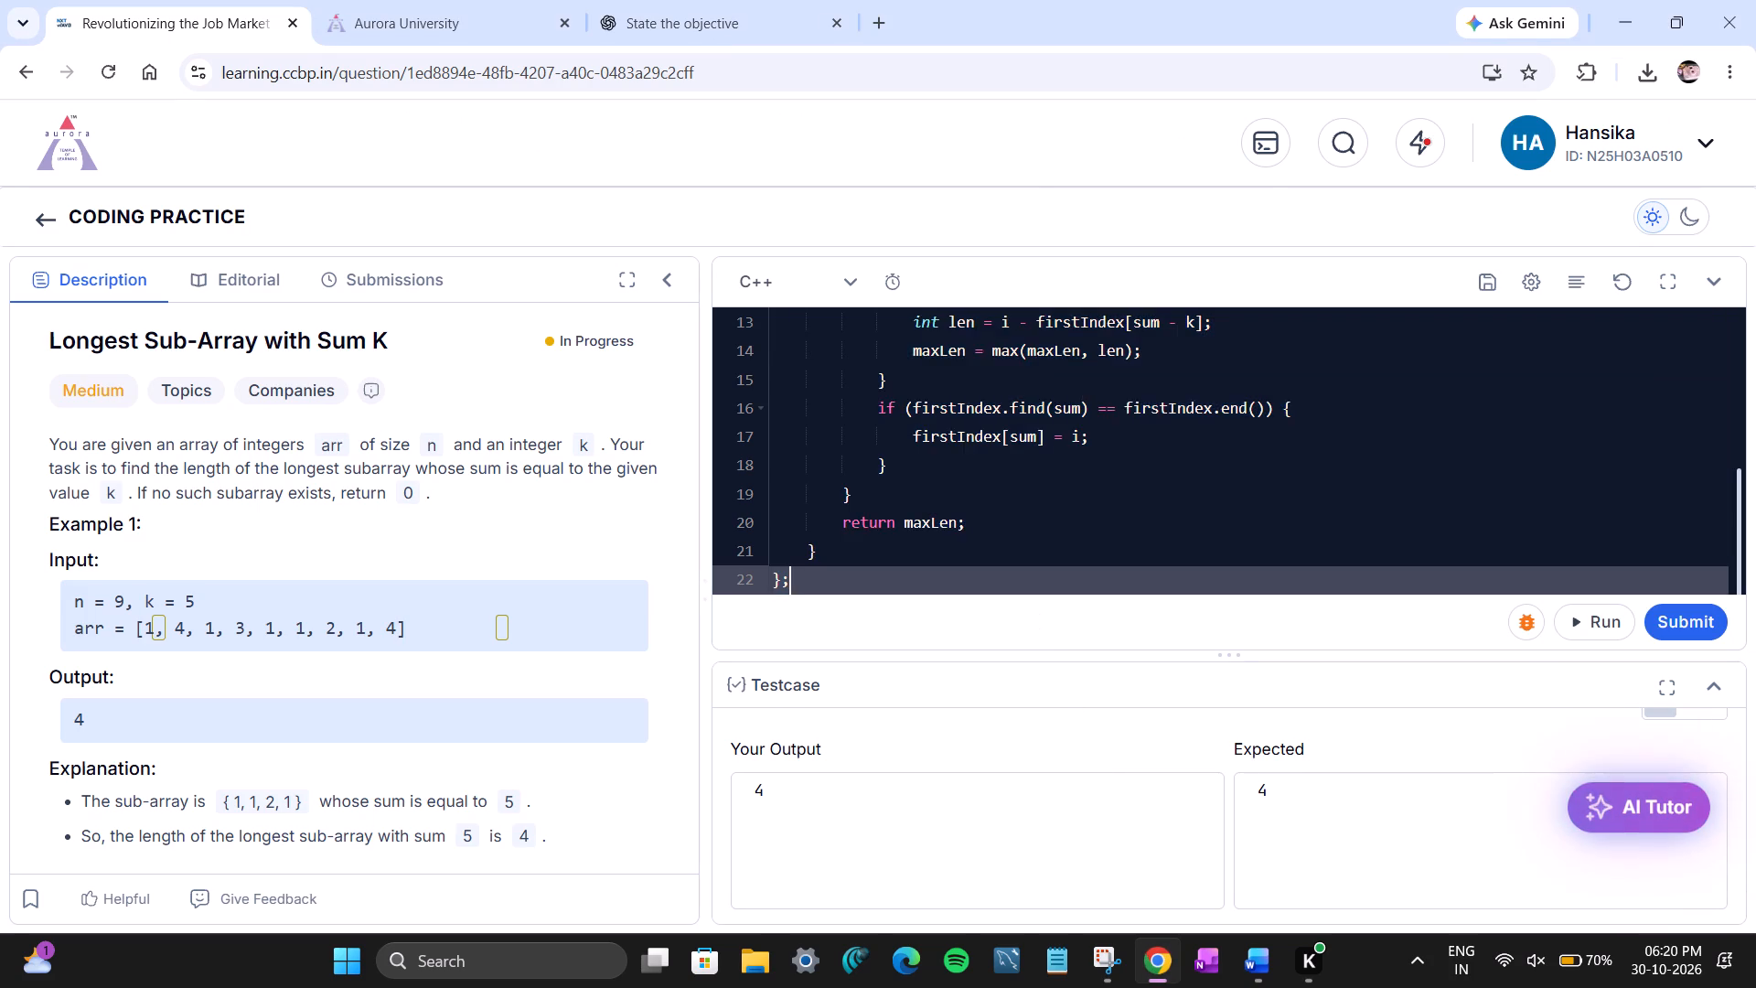
{"action": "scroll", "coordinate": [1023, 569], "scroll_direction": "up", "scroll_amount": 16}
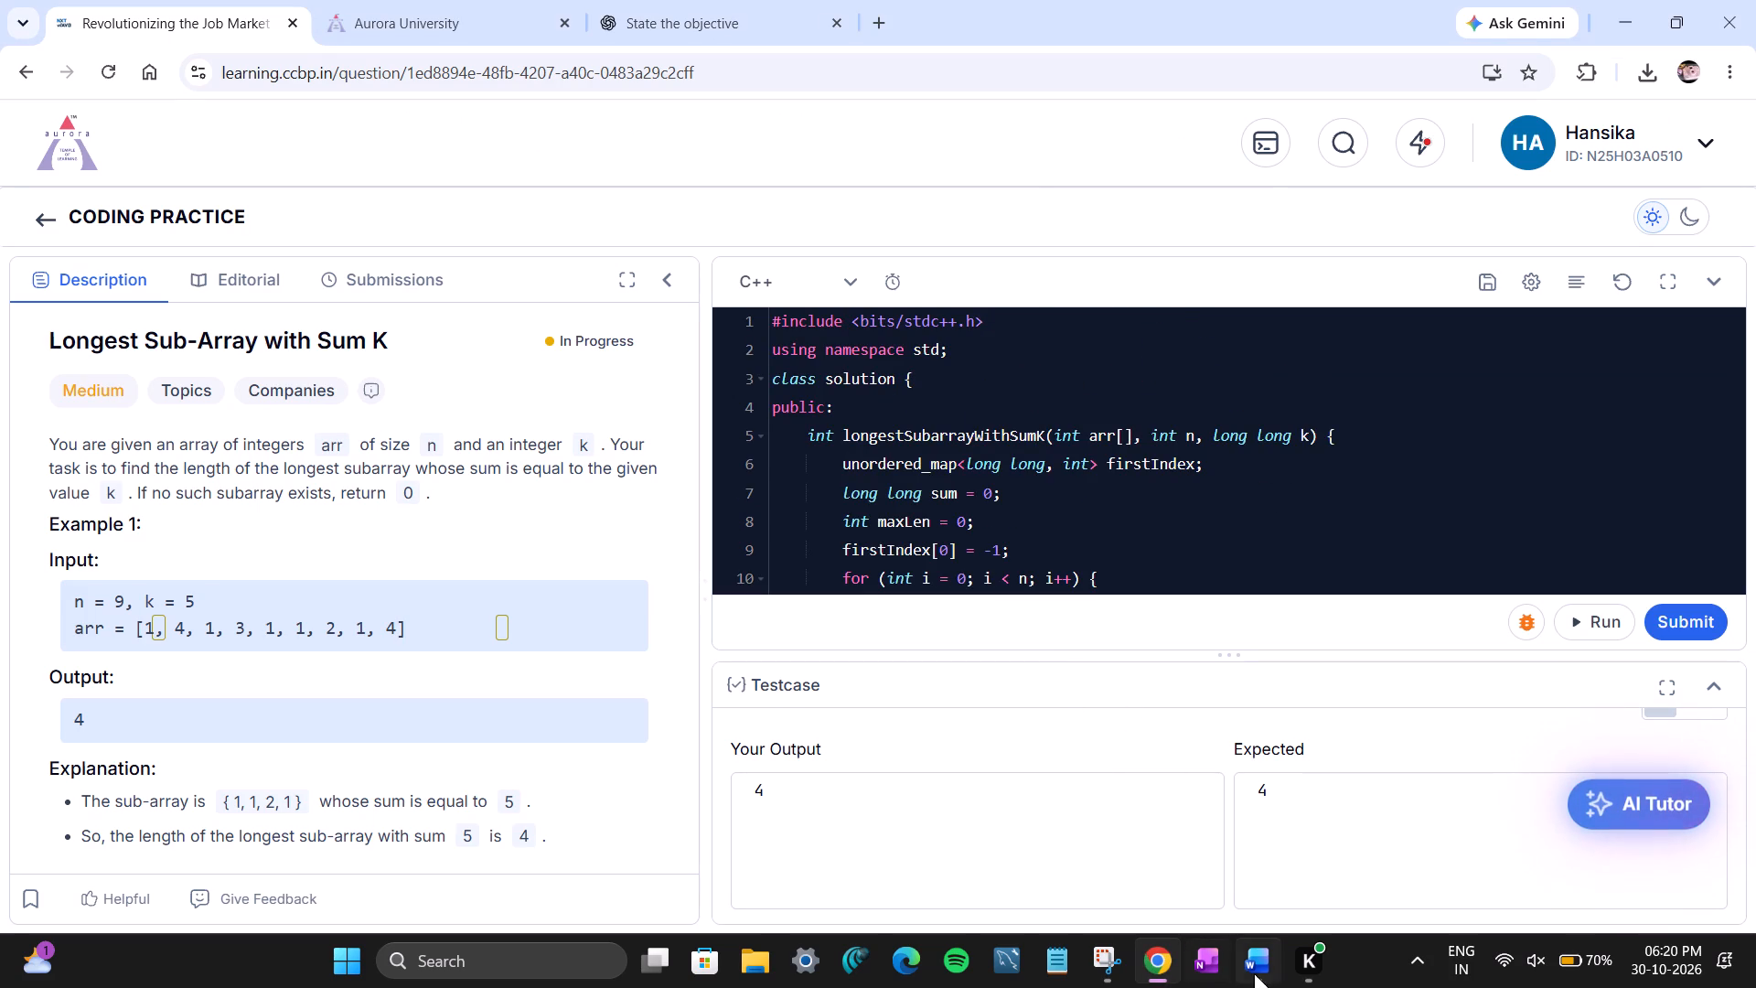
{"action": "left_click", "coordinate": [1113, 971]}
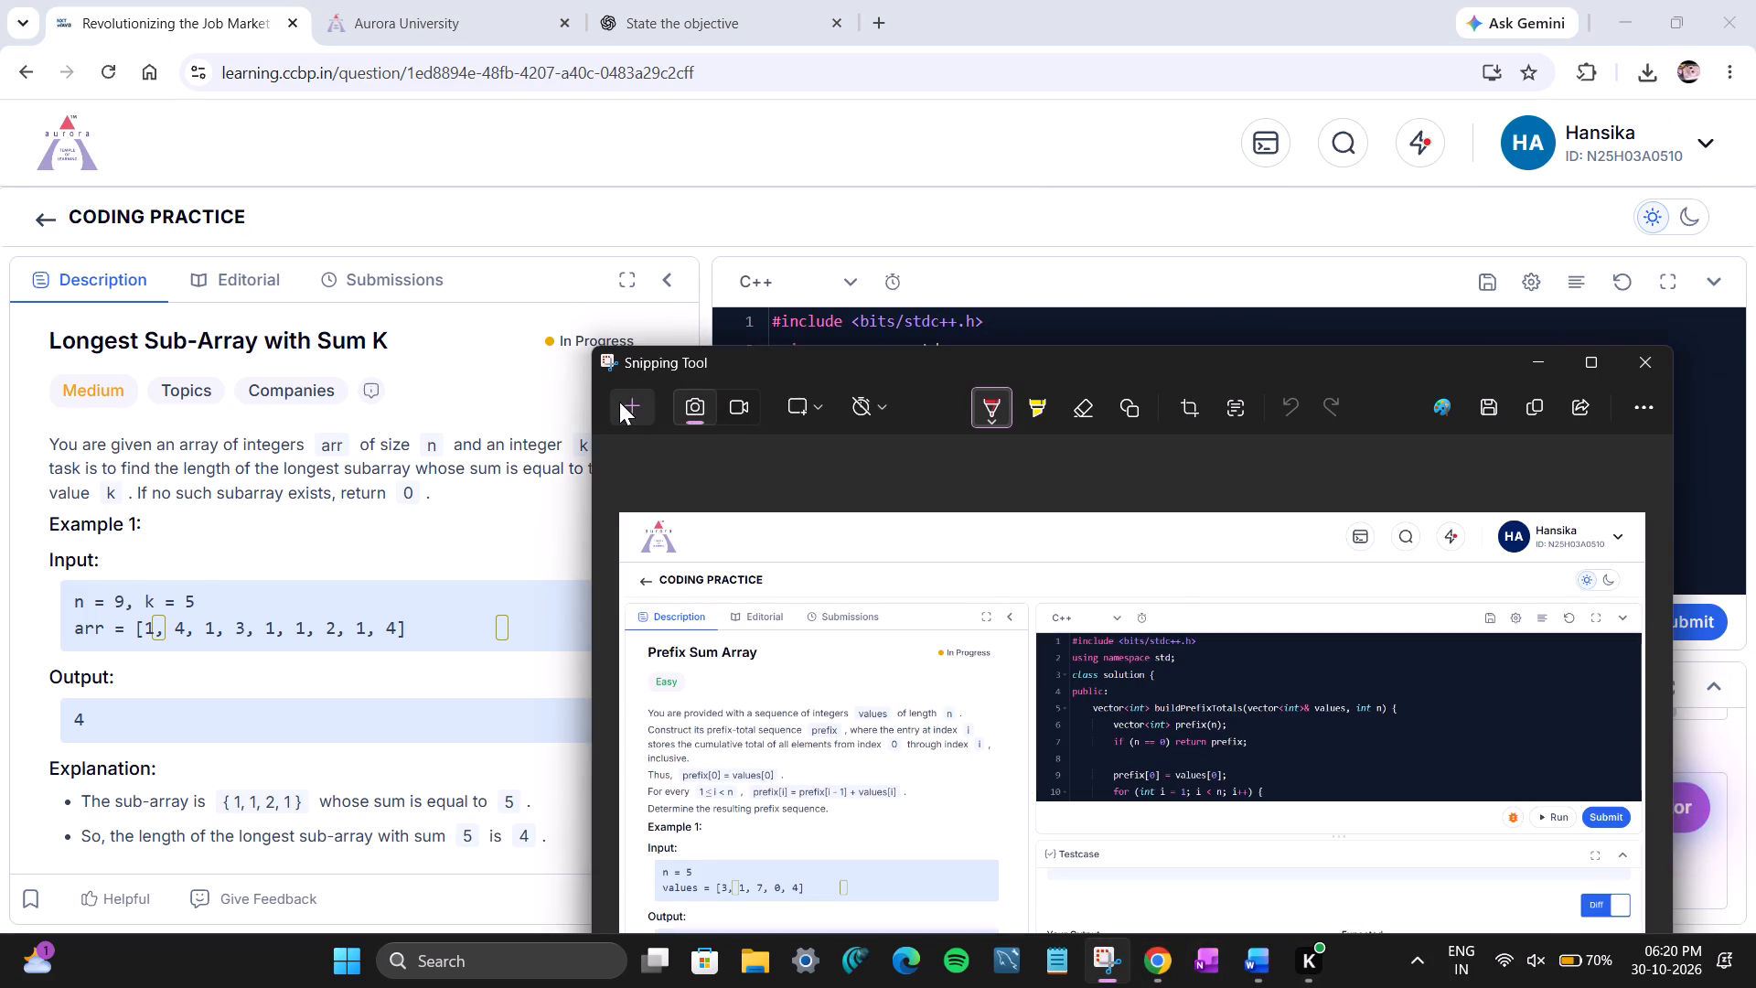
{"action": "left_click", "coordinate": [619, 402]}
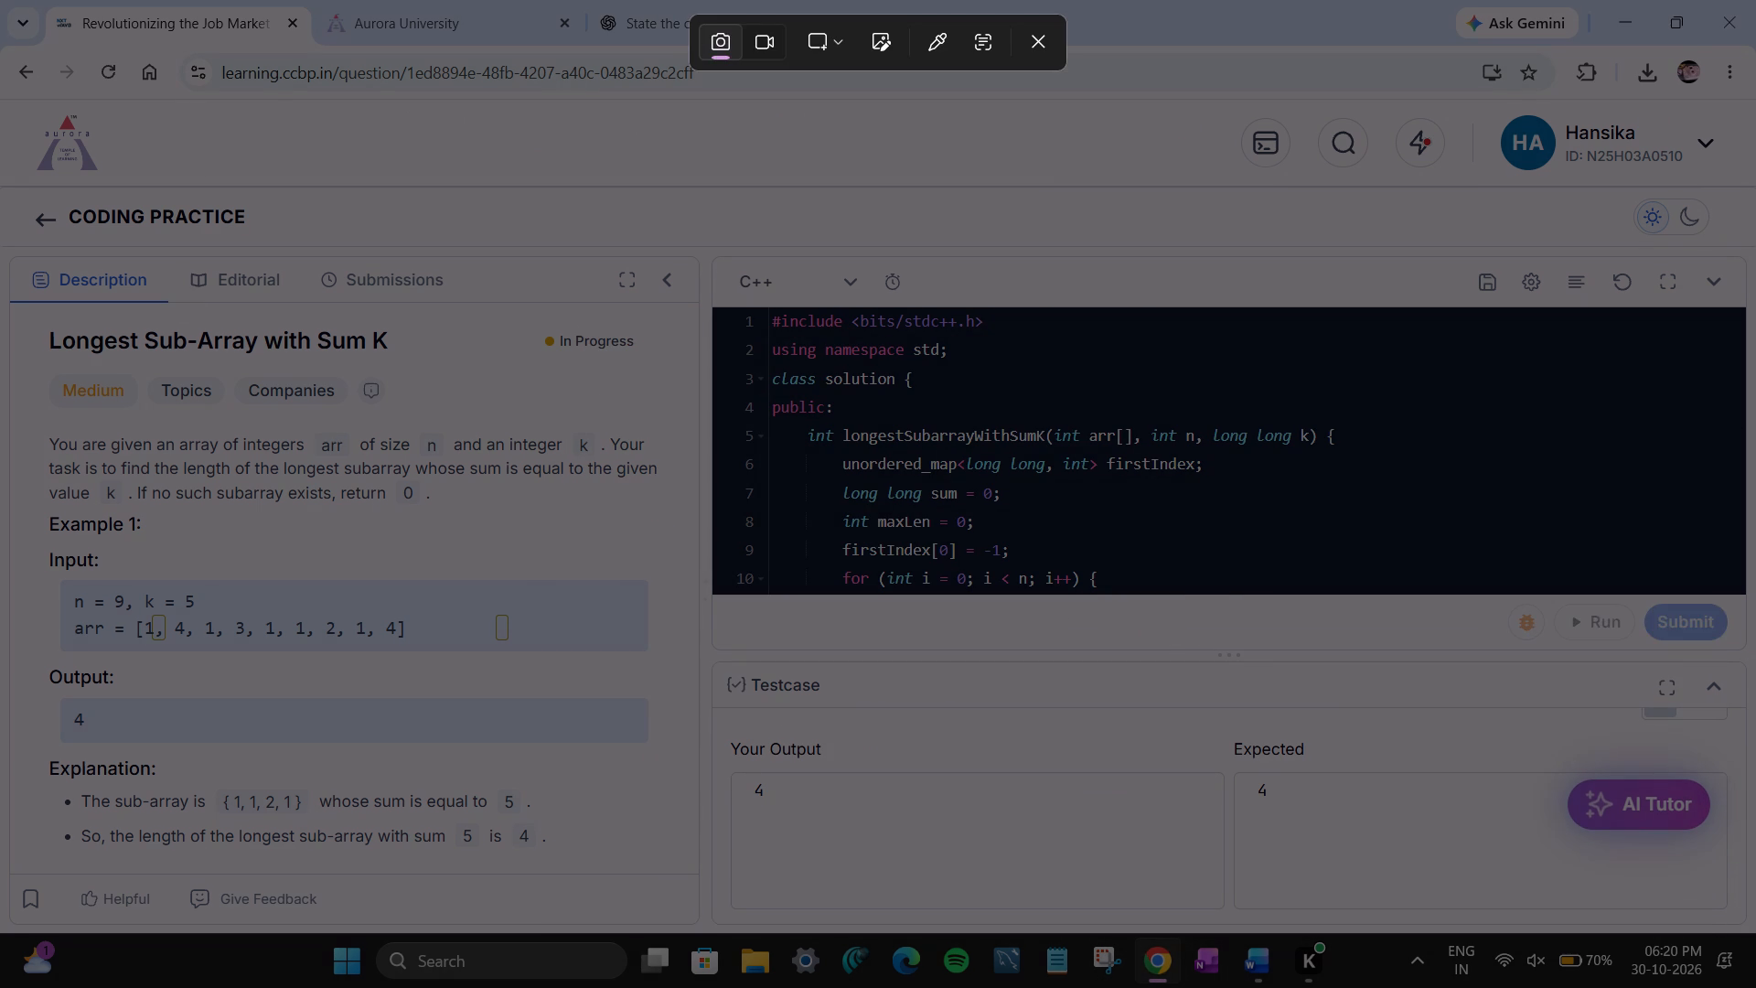
{"action": "left_click_drag", "start_coordinate": [0, 104], "coordinate": [1755, 817]}
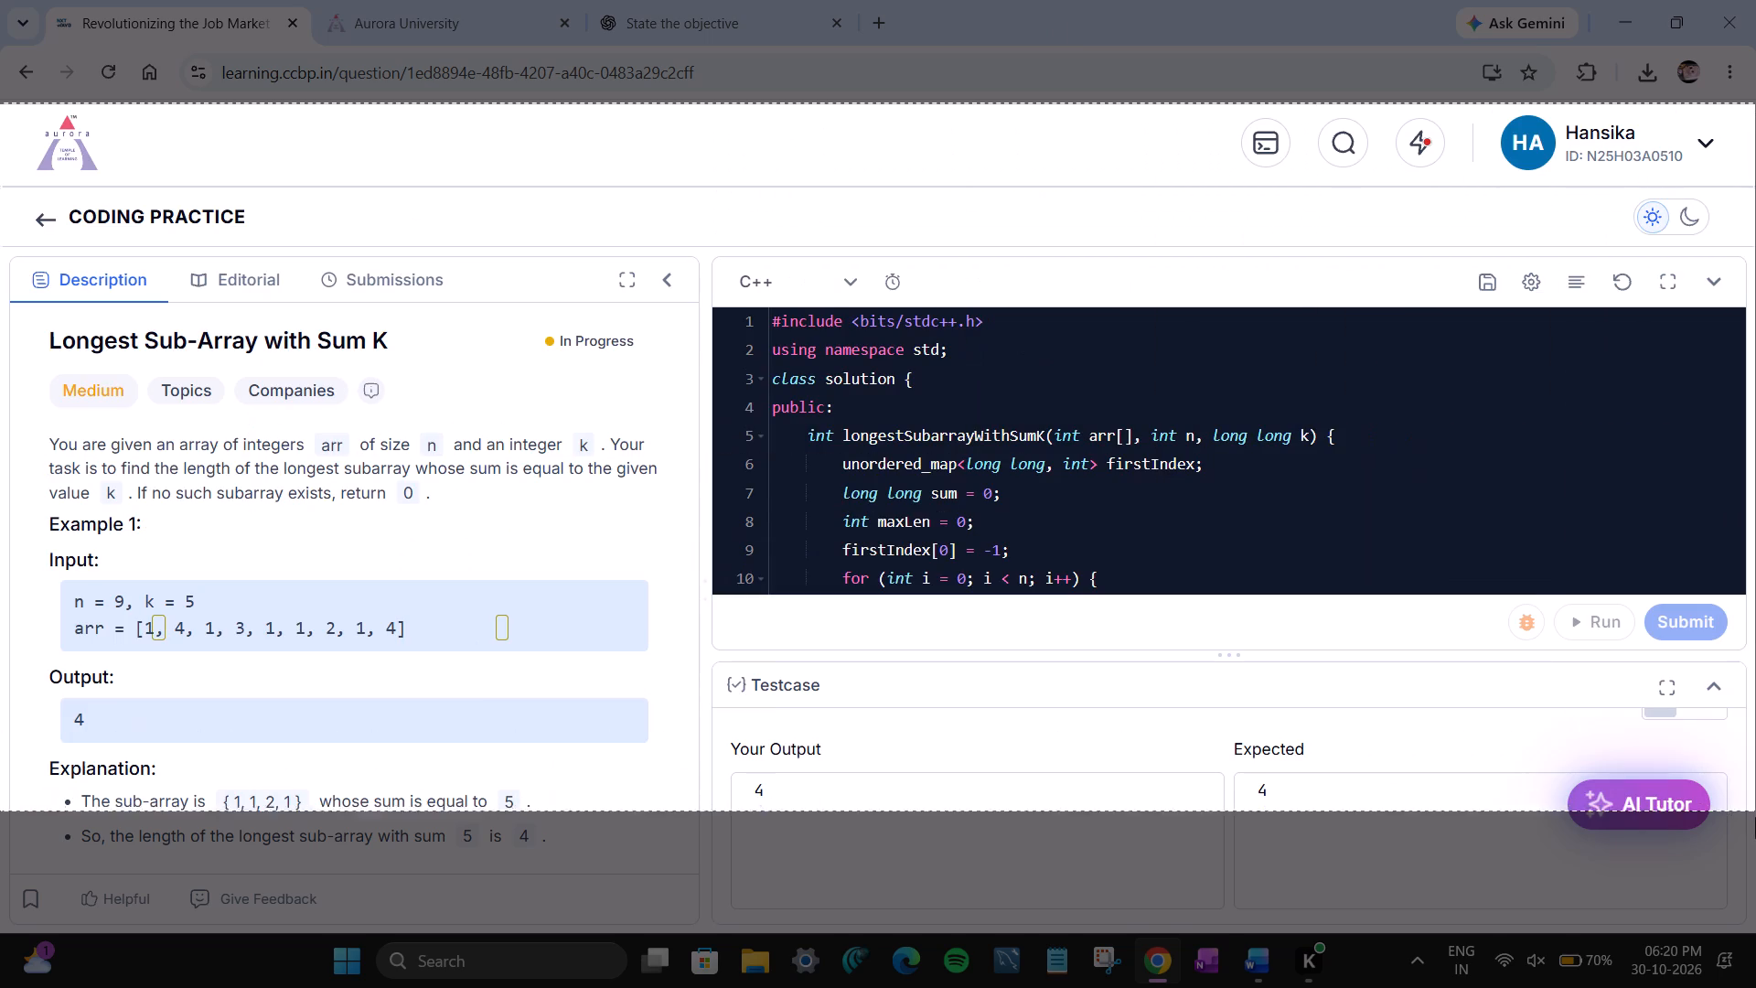
{"action": "left_click_drag", "start_coordinate": [1755, 817], "coordinate": [1755, 917]}
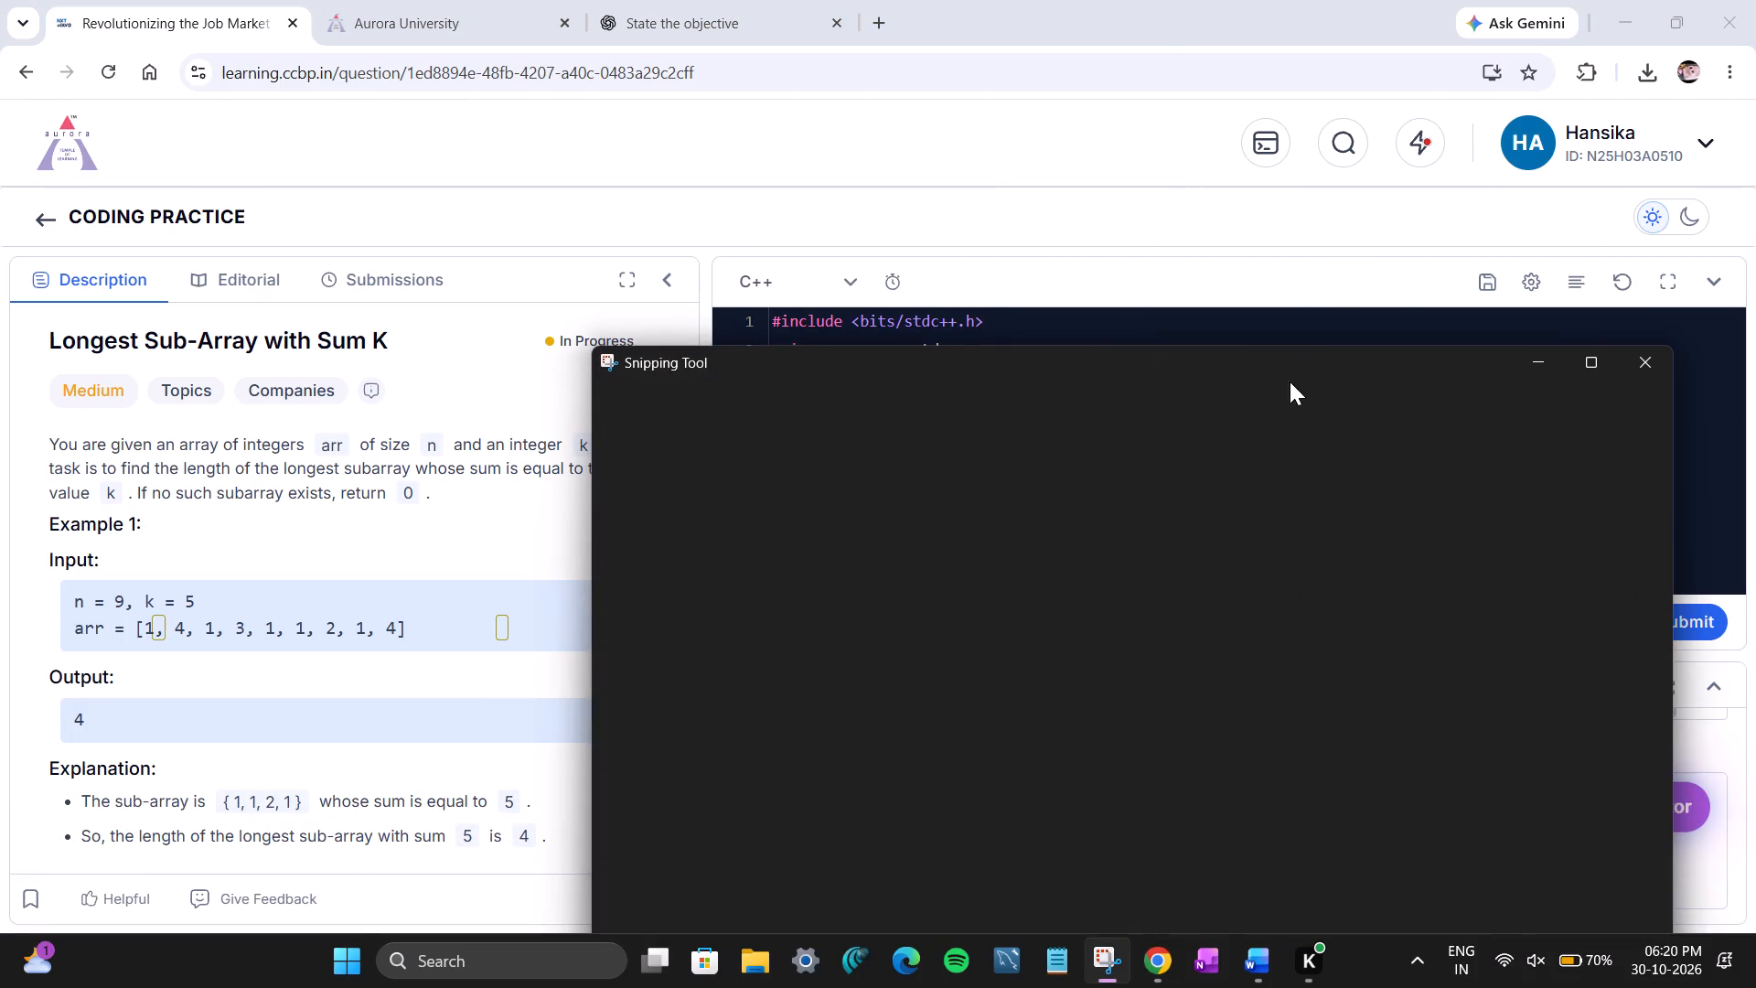
{"action": "left_click", "coordinate": [1534, 403]}
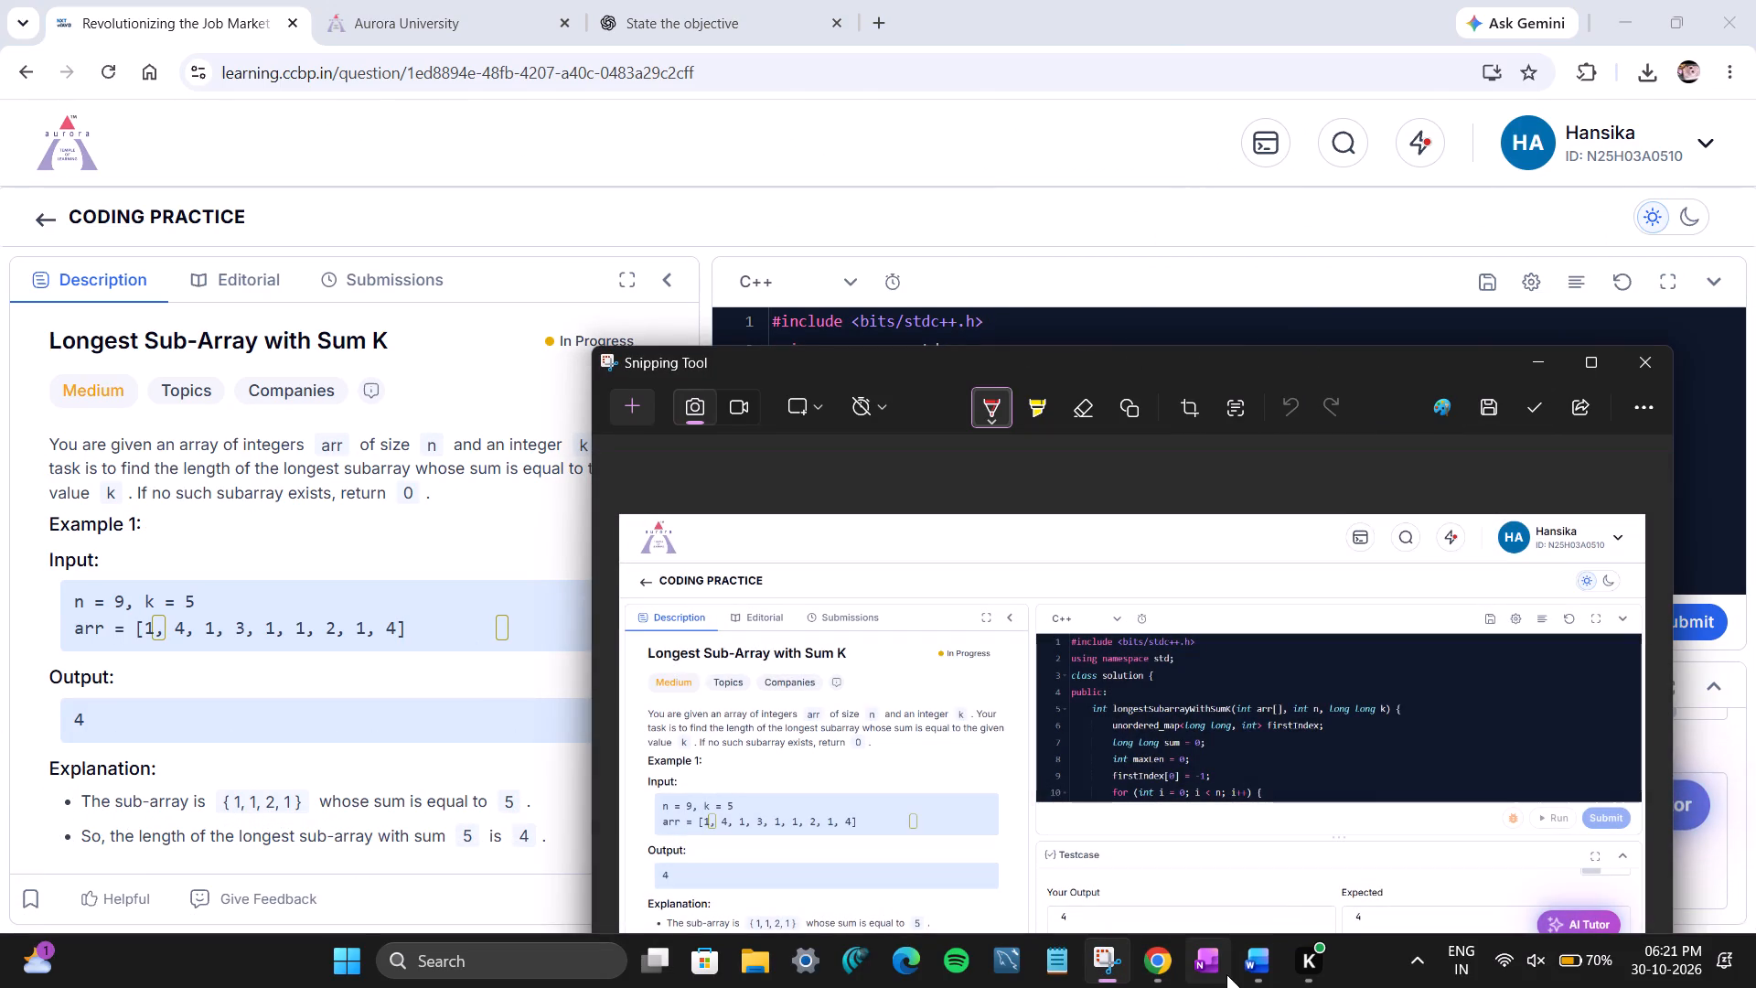
Paste the captured screenshot into Word below experiment 2.2's item B and leave one blank line beneath it.
{"action": "left_click", "coordinate": [1256, 972]}
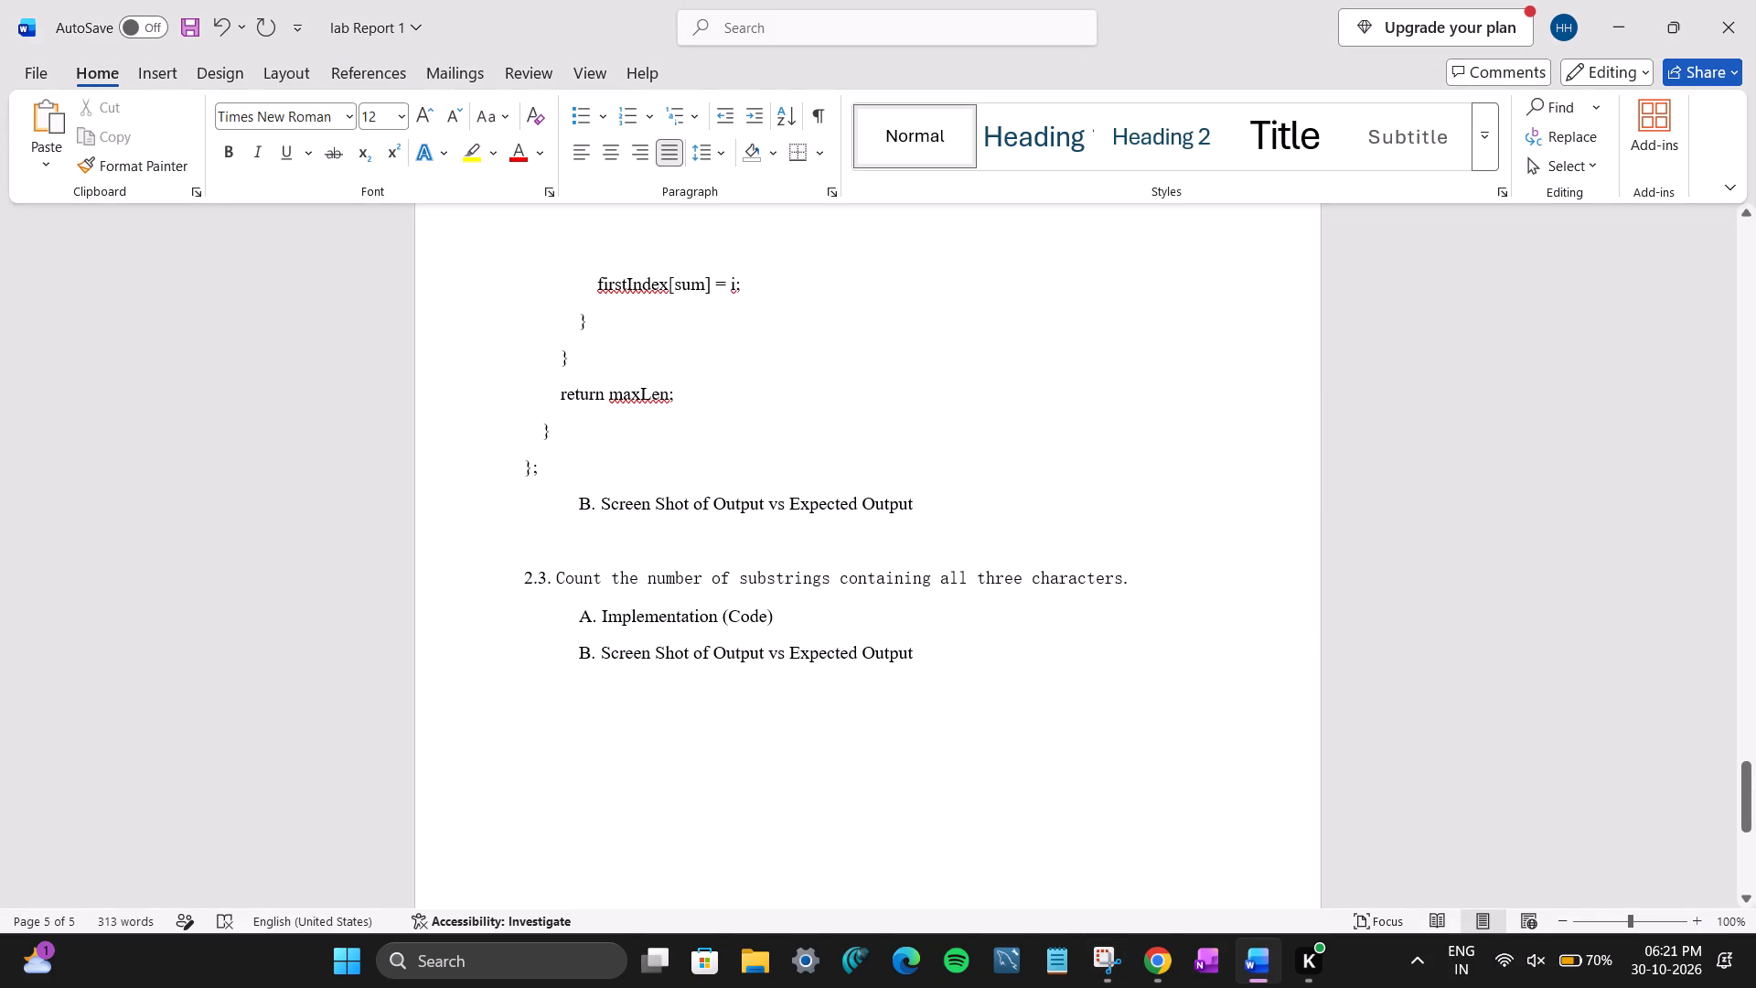
{"action": "key", "text": "ctrl+v"}
{"action": "scroll", "coordinate": [705, 559], "scroll_direction": "down", "scroll_amount": 2}
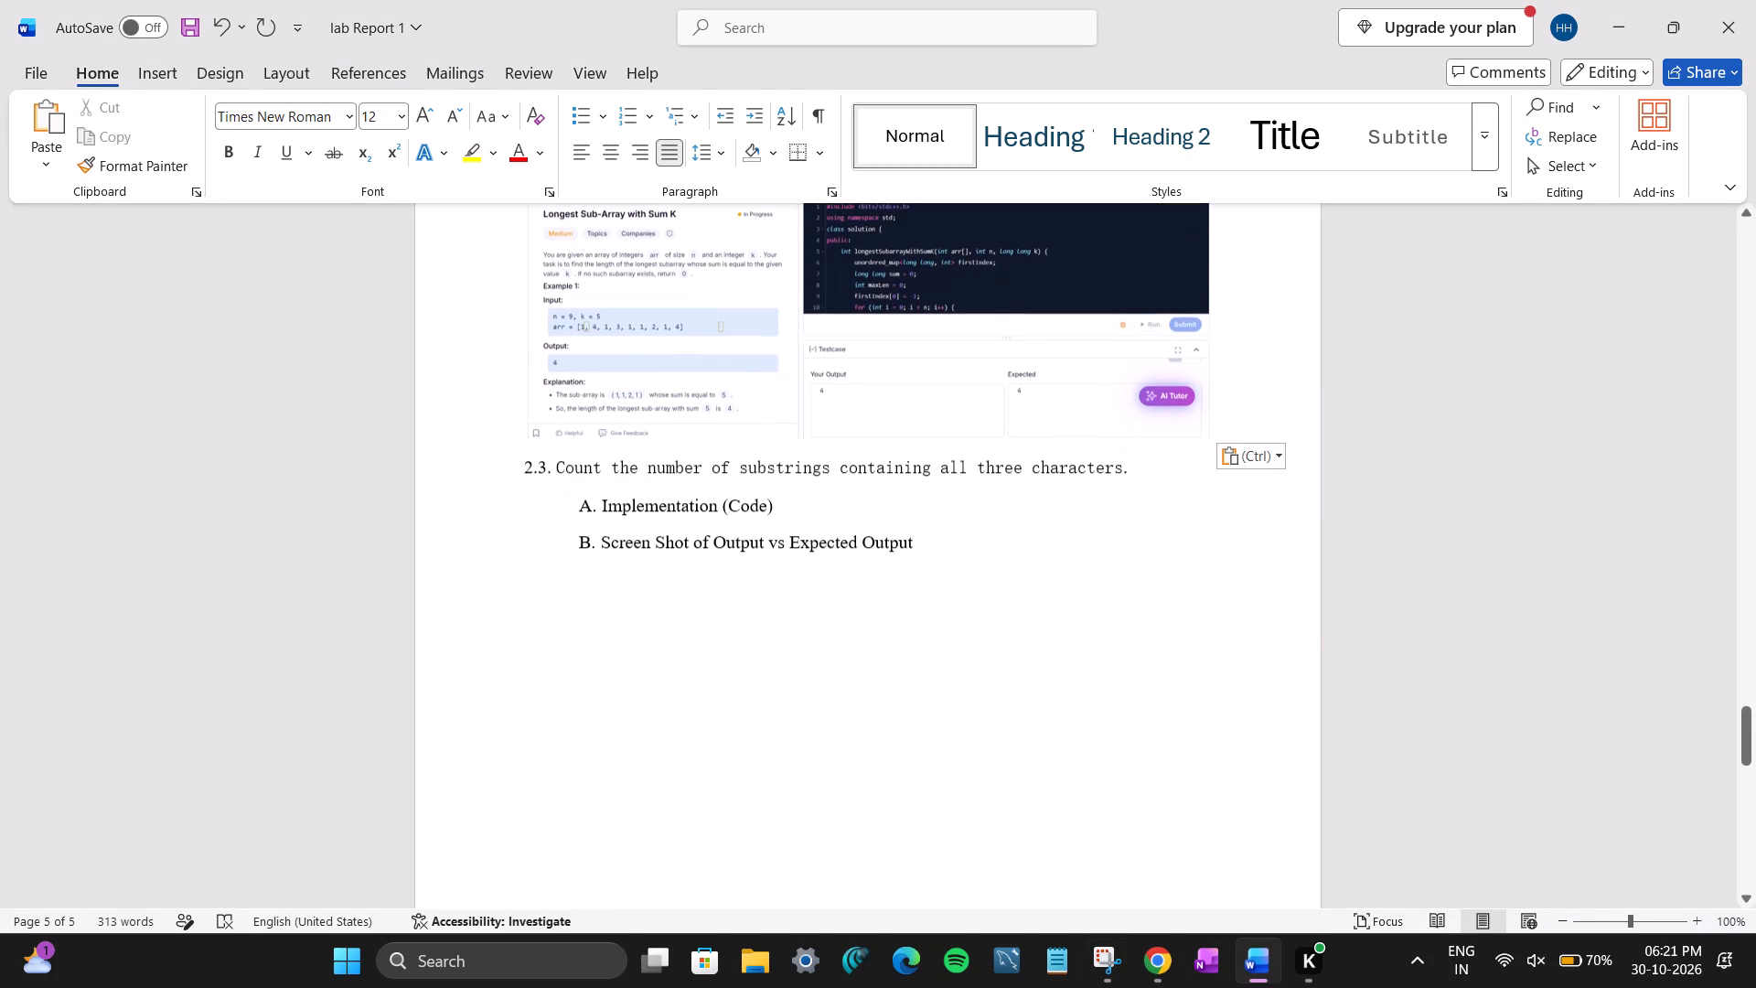
{"action": "key", "text": "Return"}
{"action": "key", "text": "Return"}
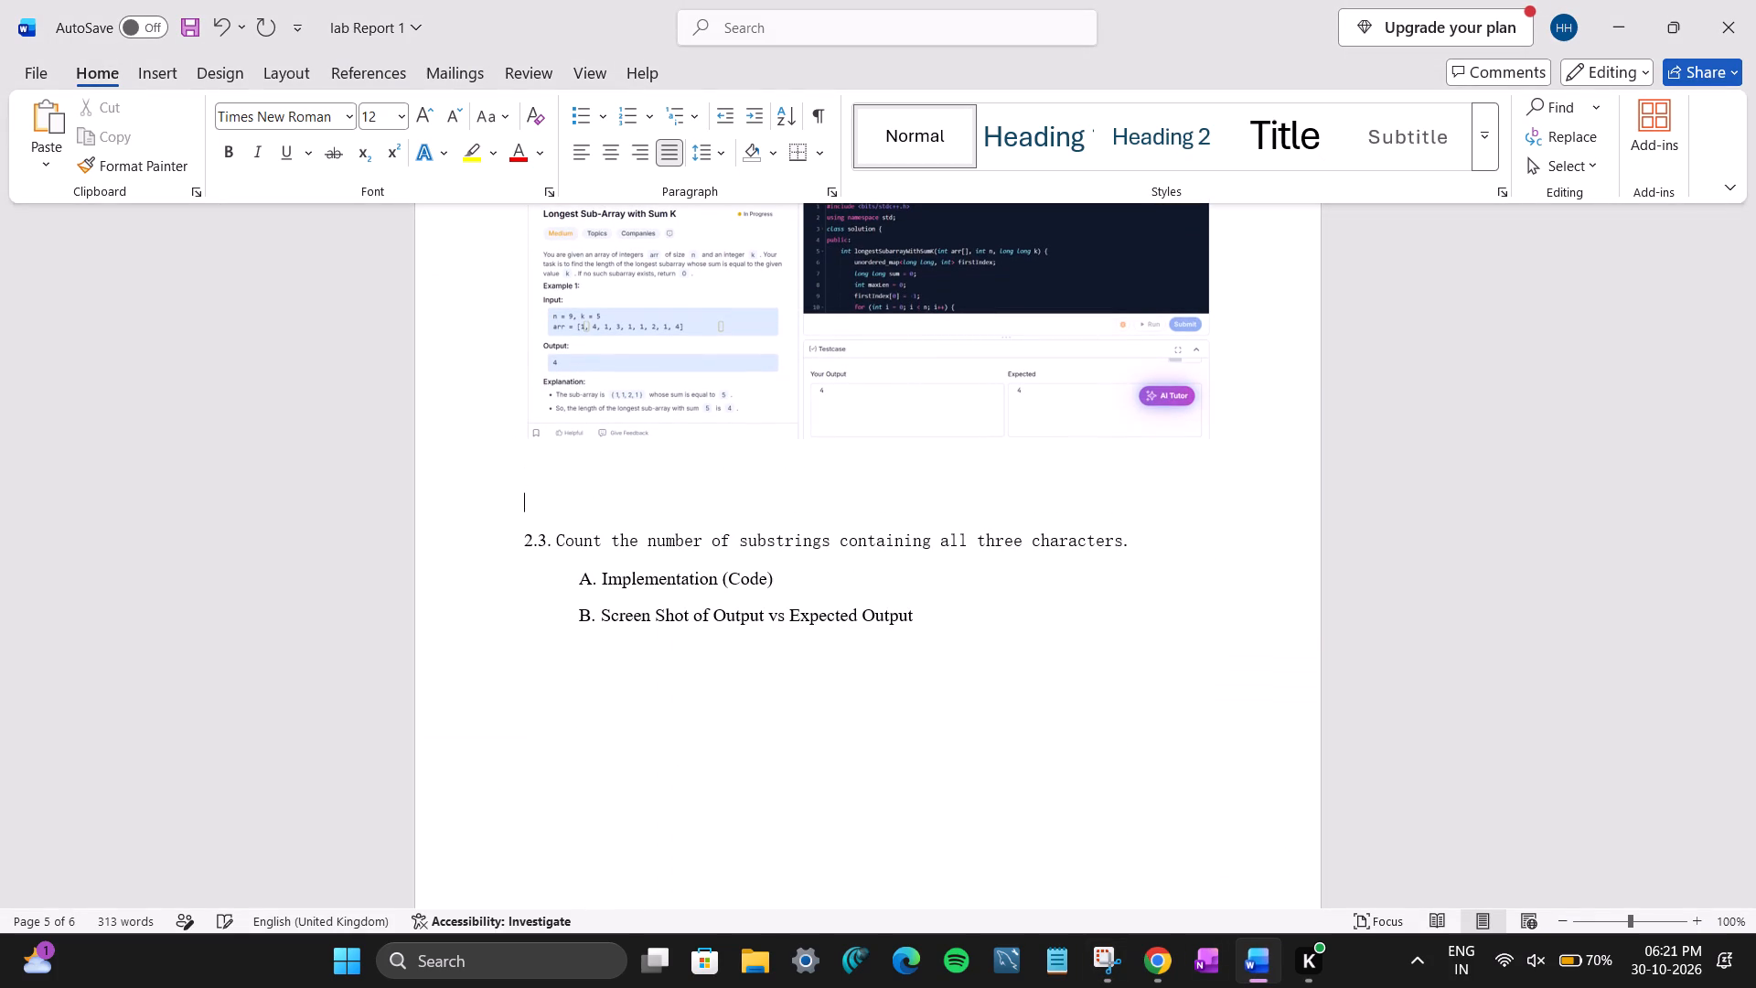
{"action": "key", "text": "BackSpace"}
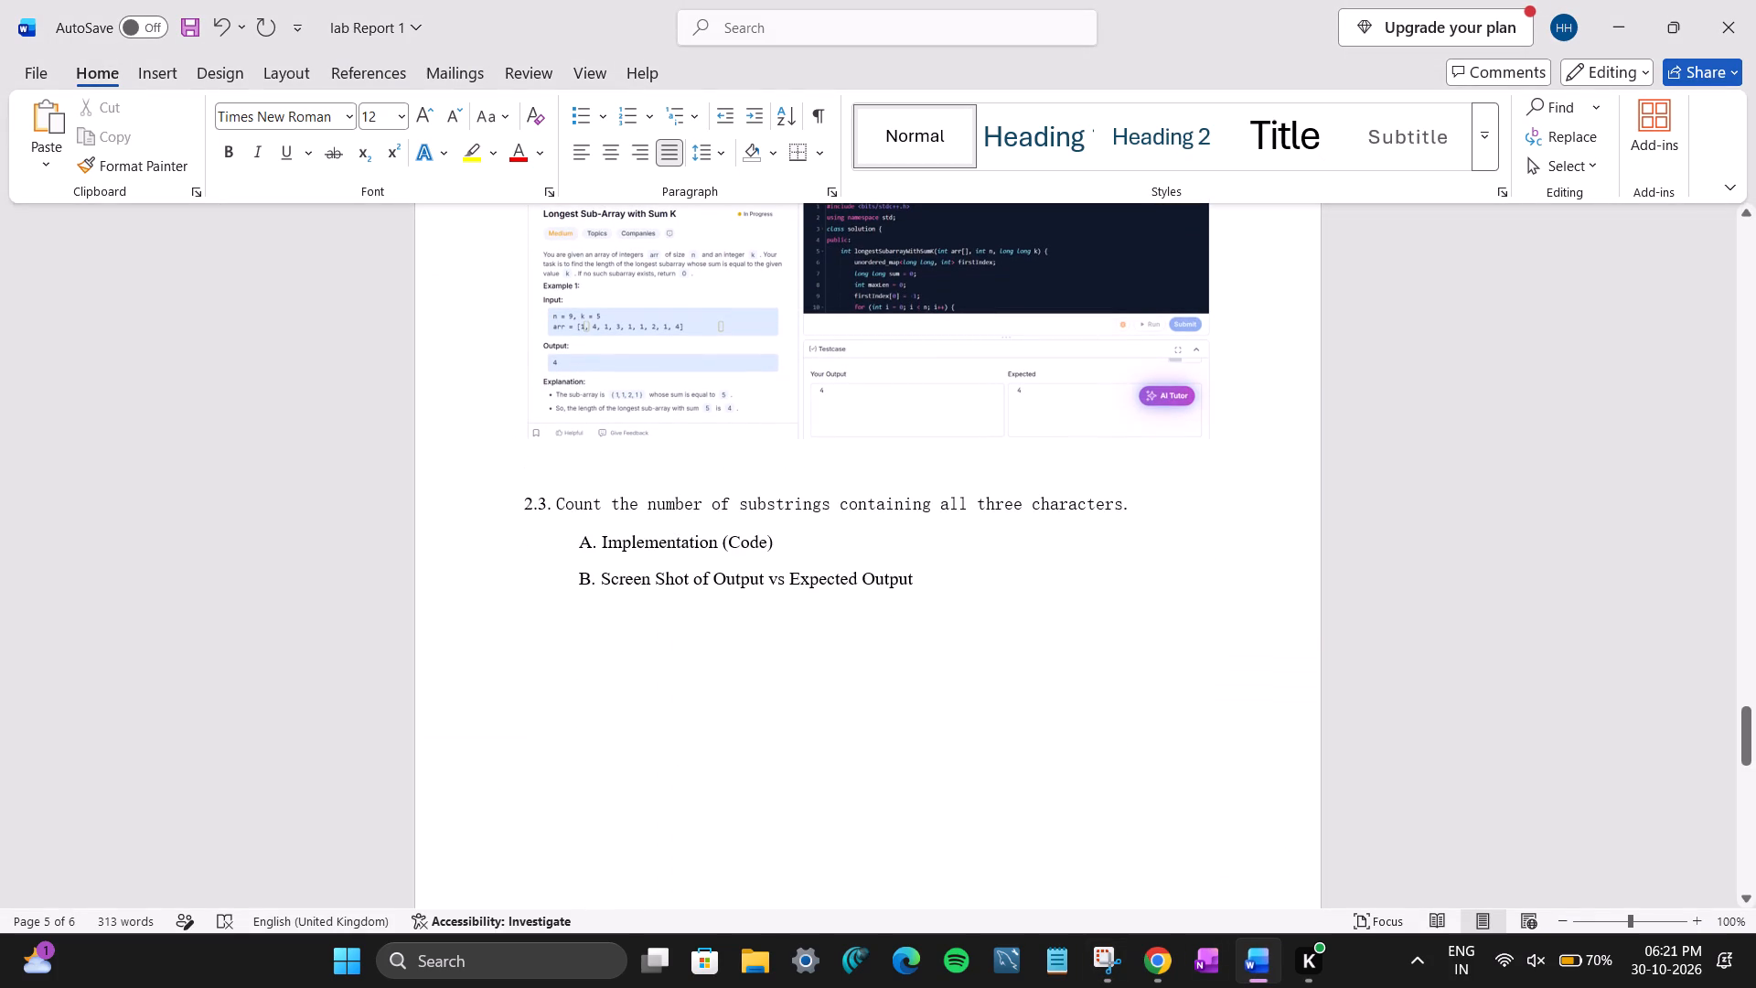
Add an empty unnumbered line below experiment 2.3's "A. Implementation (Code)" item.
{"action": "left_click", "coordinate": [845, 547]}
{"action": "key", "text": "Return"}
{"action": "key", "text": "Return"}
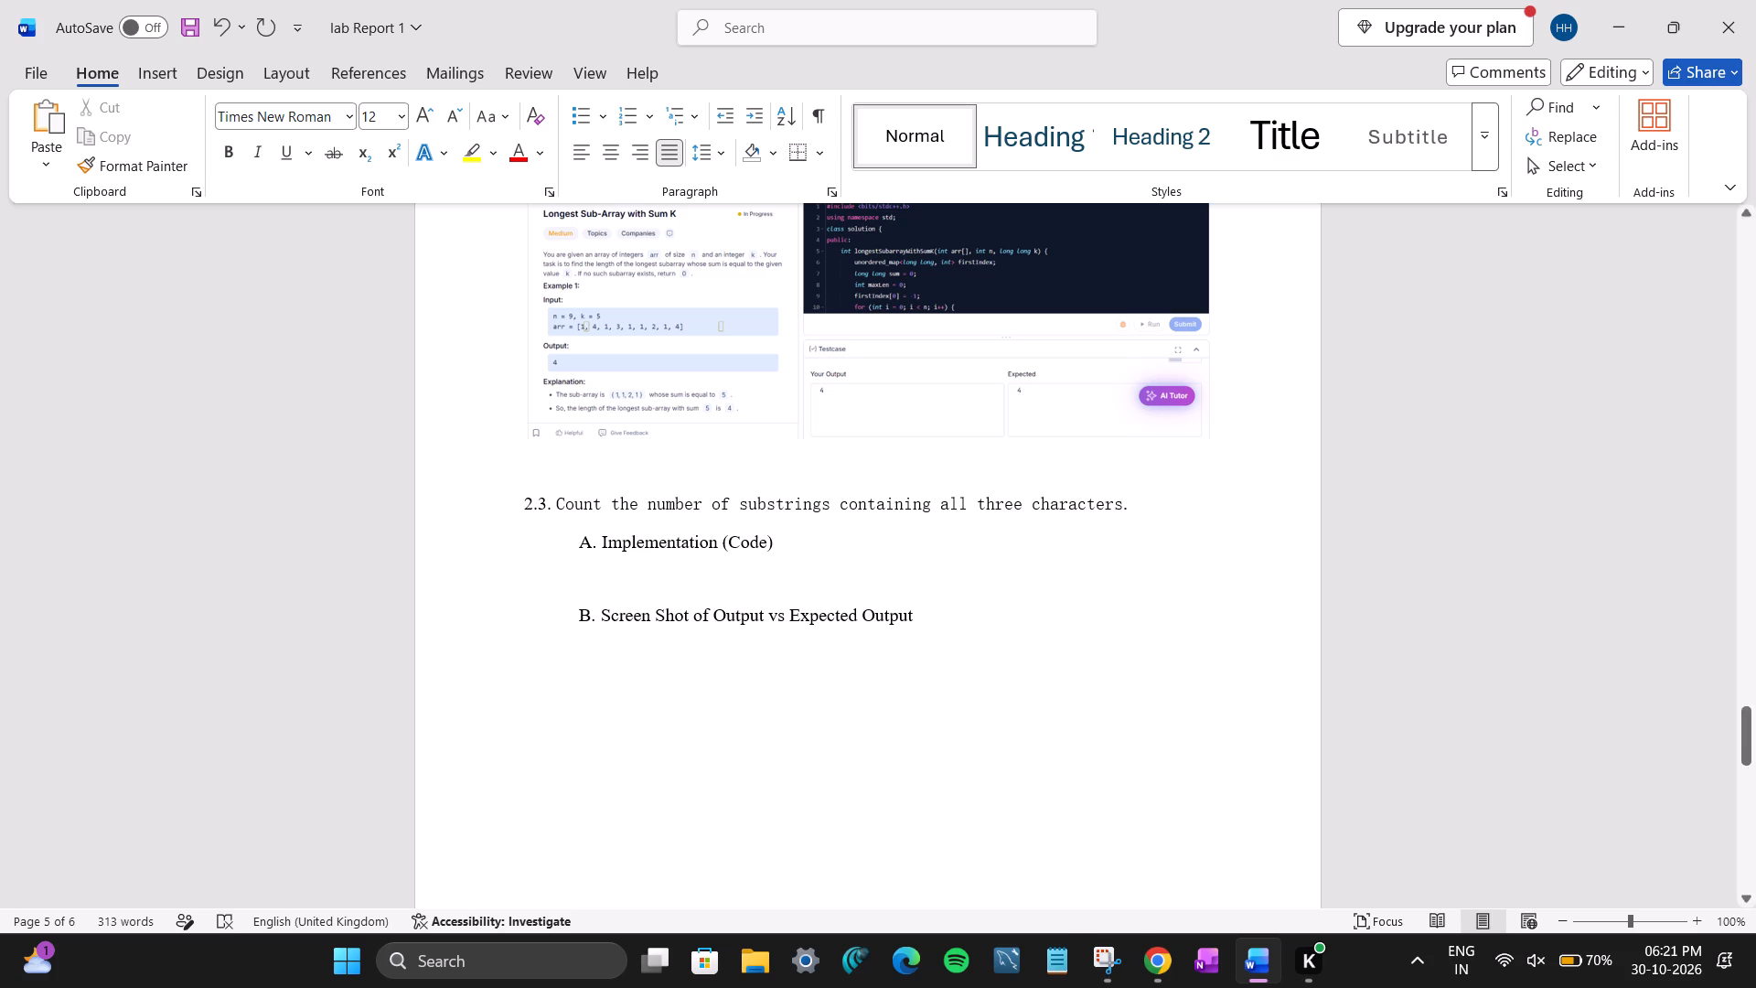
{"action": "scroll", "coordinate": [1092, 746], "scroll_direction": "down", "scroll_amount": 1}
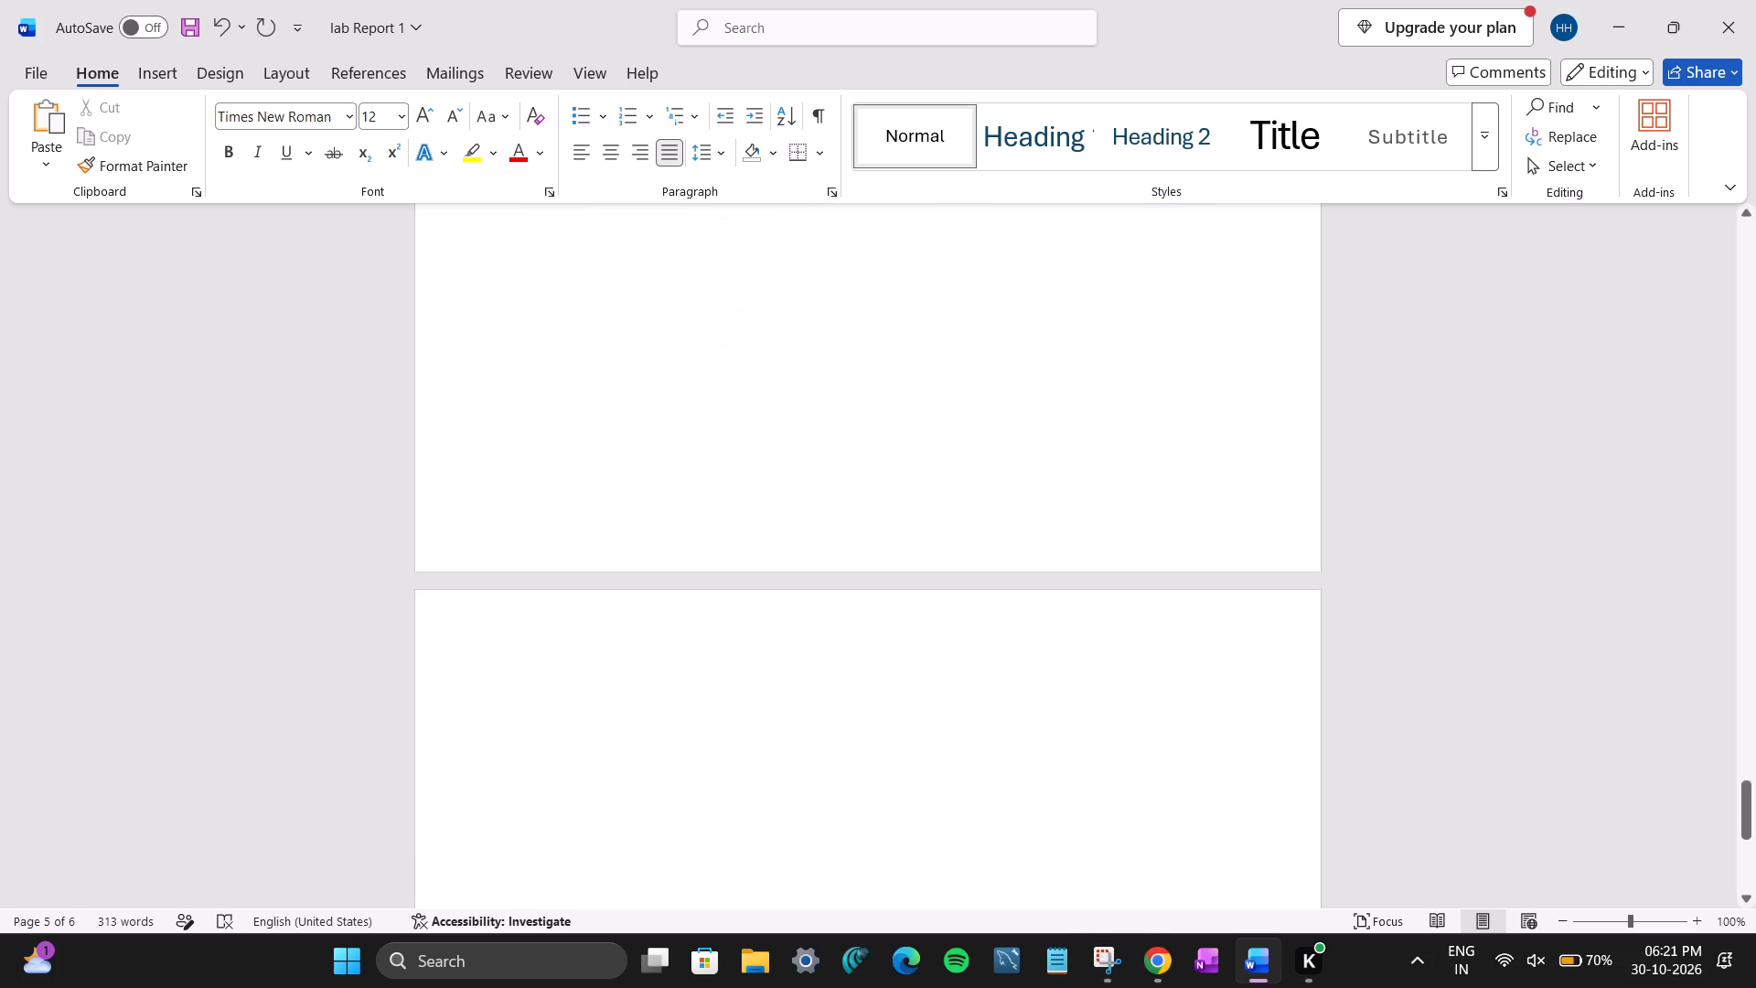
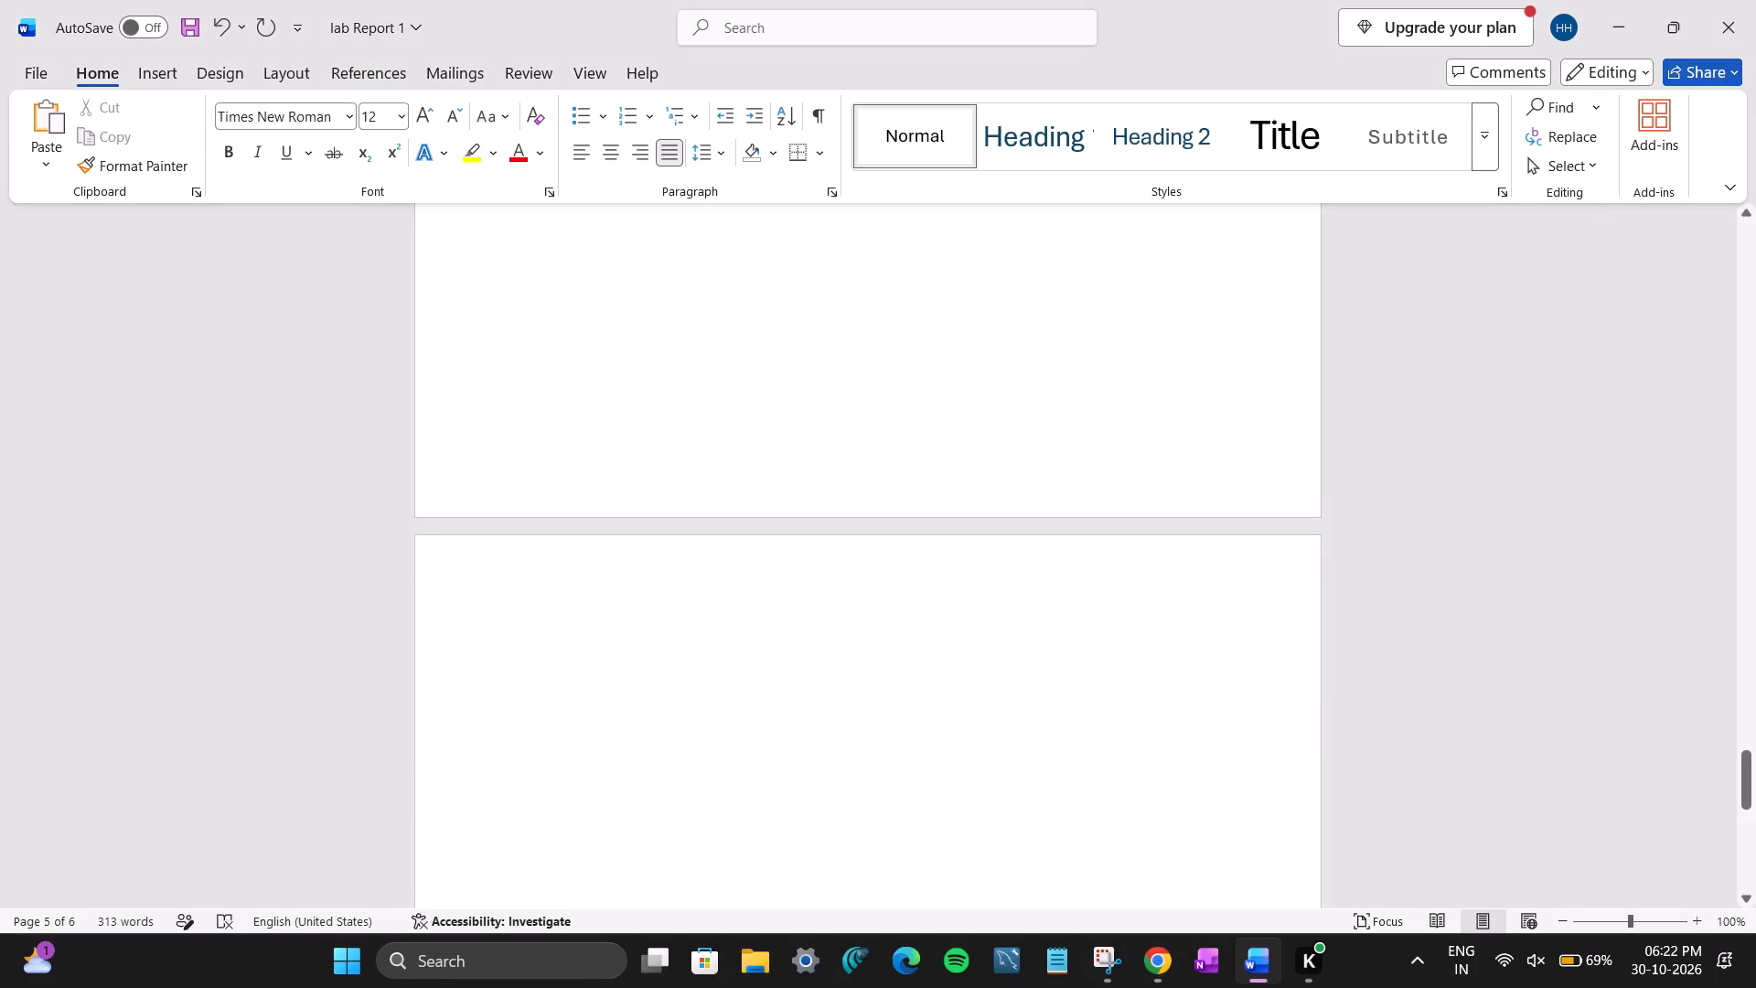
{"action": "scroll", "coordinate": [1015, 677], "scroll_direction": "up", "scroll_amount": 4}
{"action": "scroll", "coordinate": [1015, 677], "scroll_direction": "down", "scroll_amount": 1}
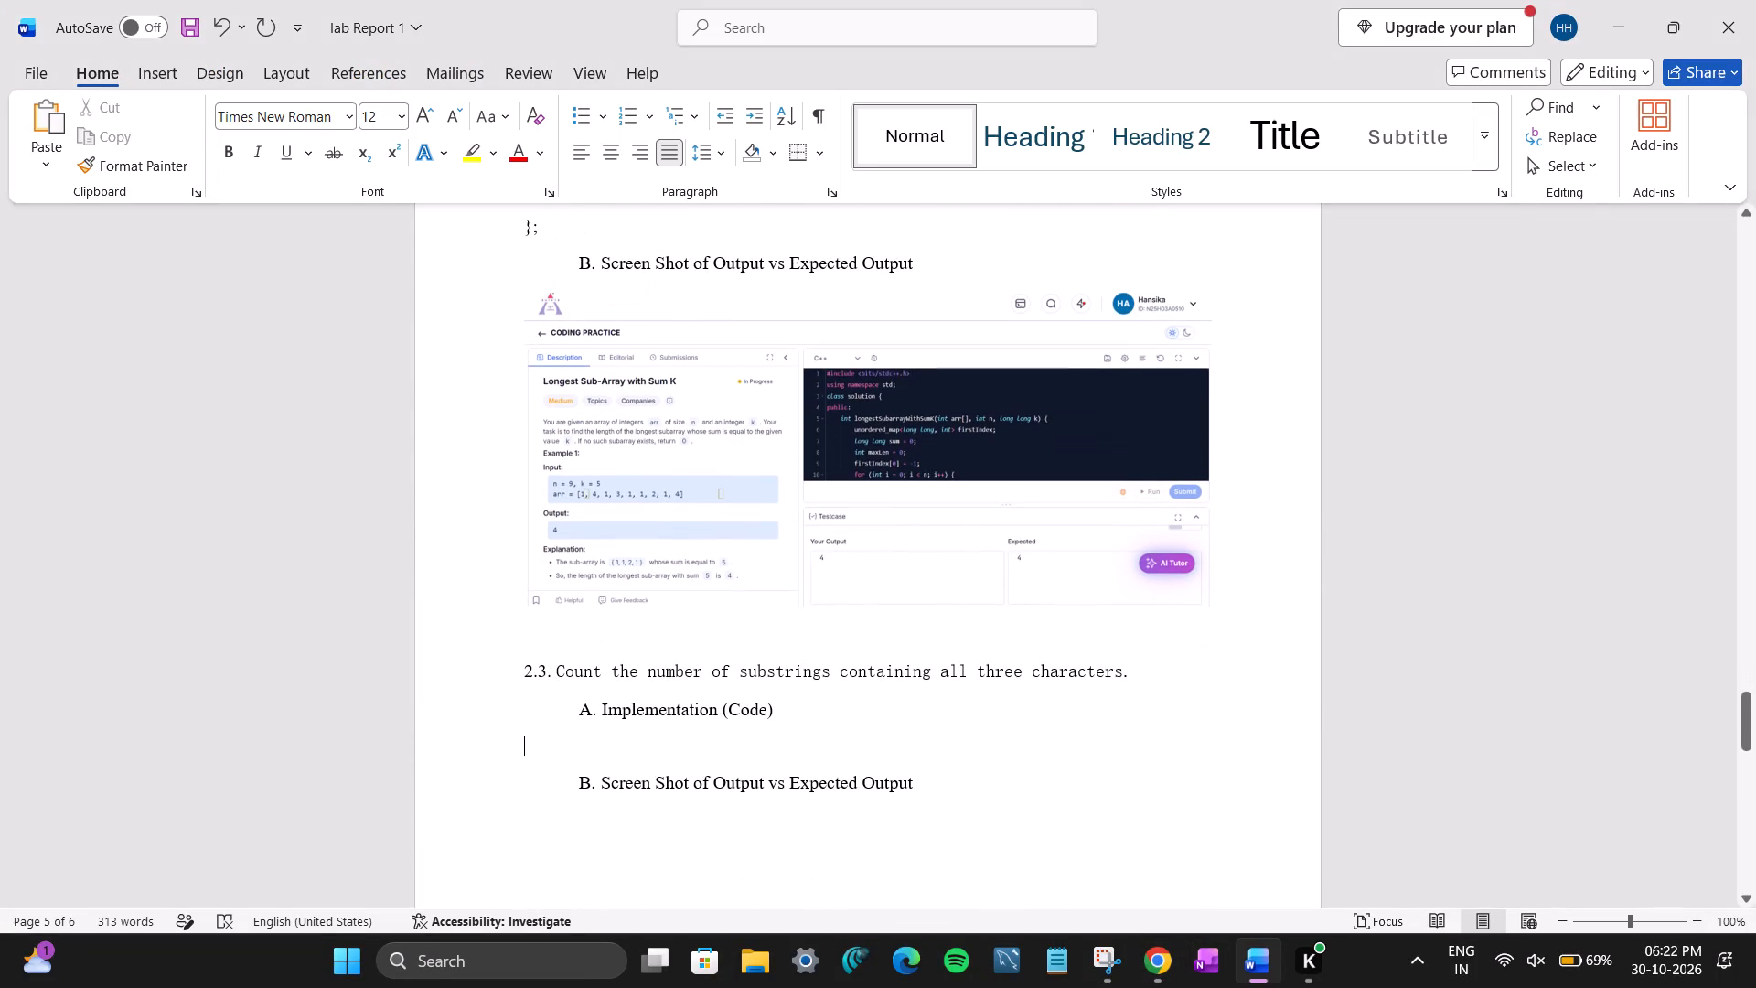
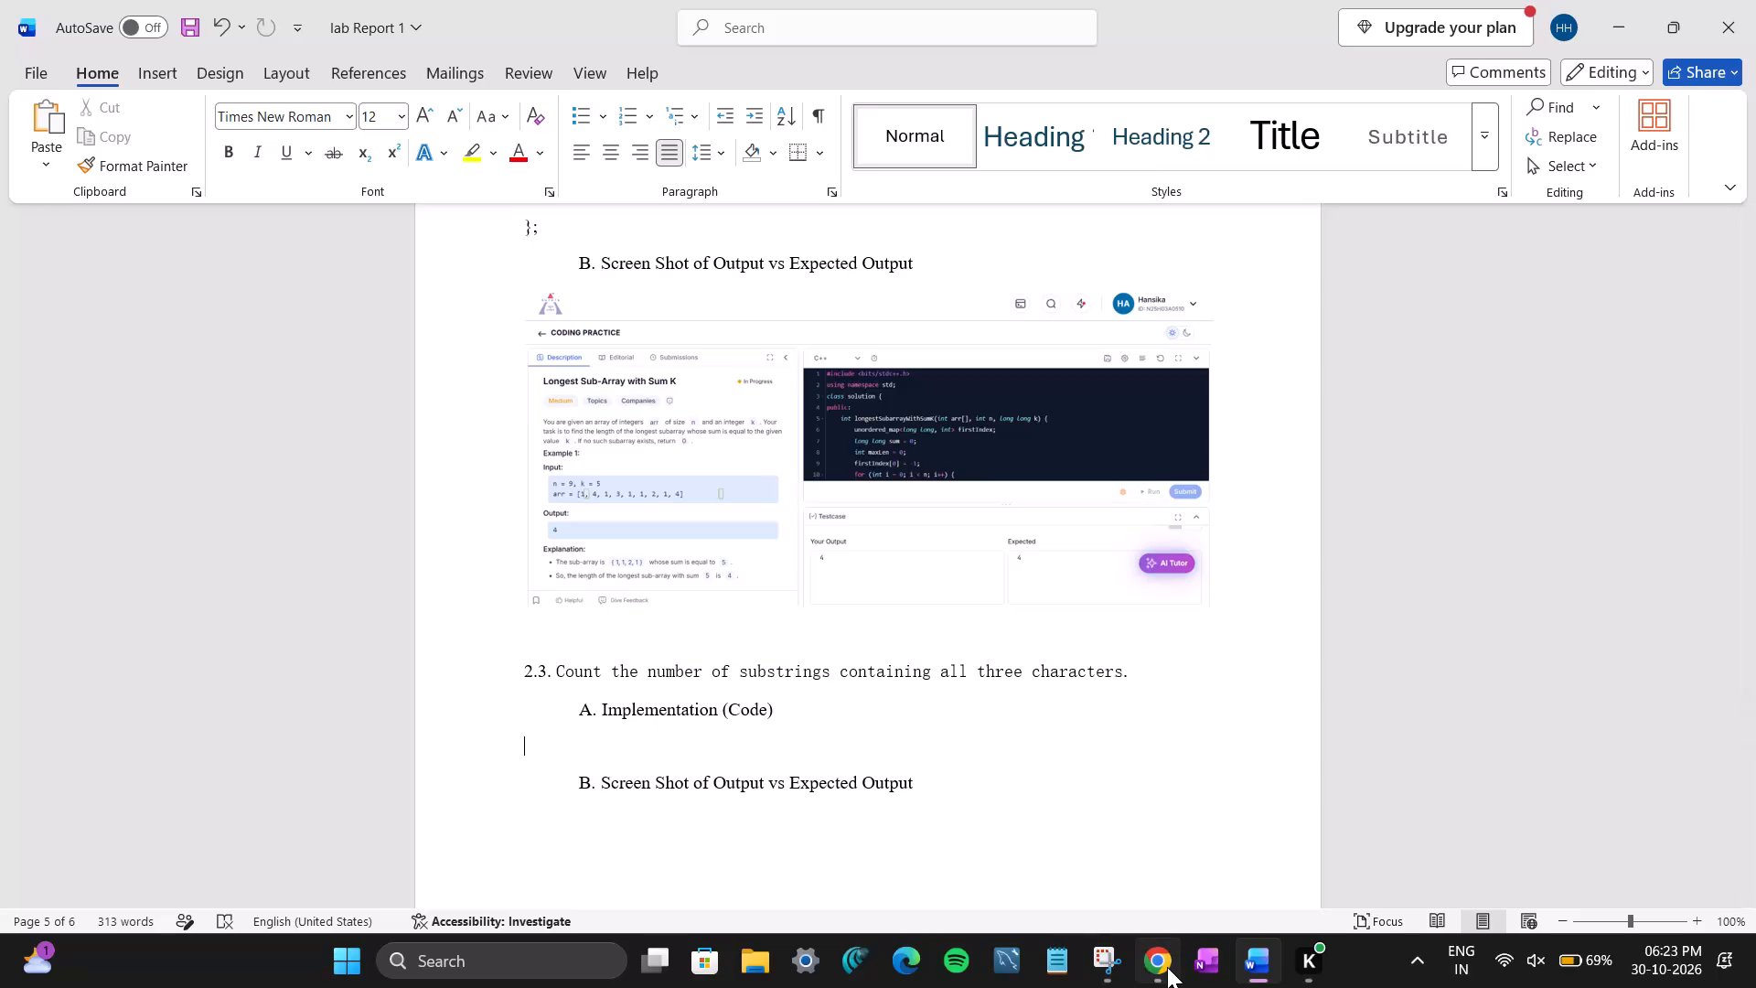
In Chrome, search the coding practice list containing Longest Sub-Array with Sum K for the report's experiment 2.3 substring-counting problem.
{"action": "left_click", "coordinate": [1167, 967]}
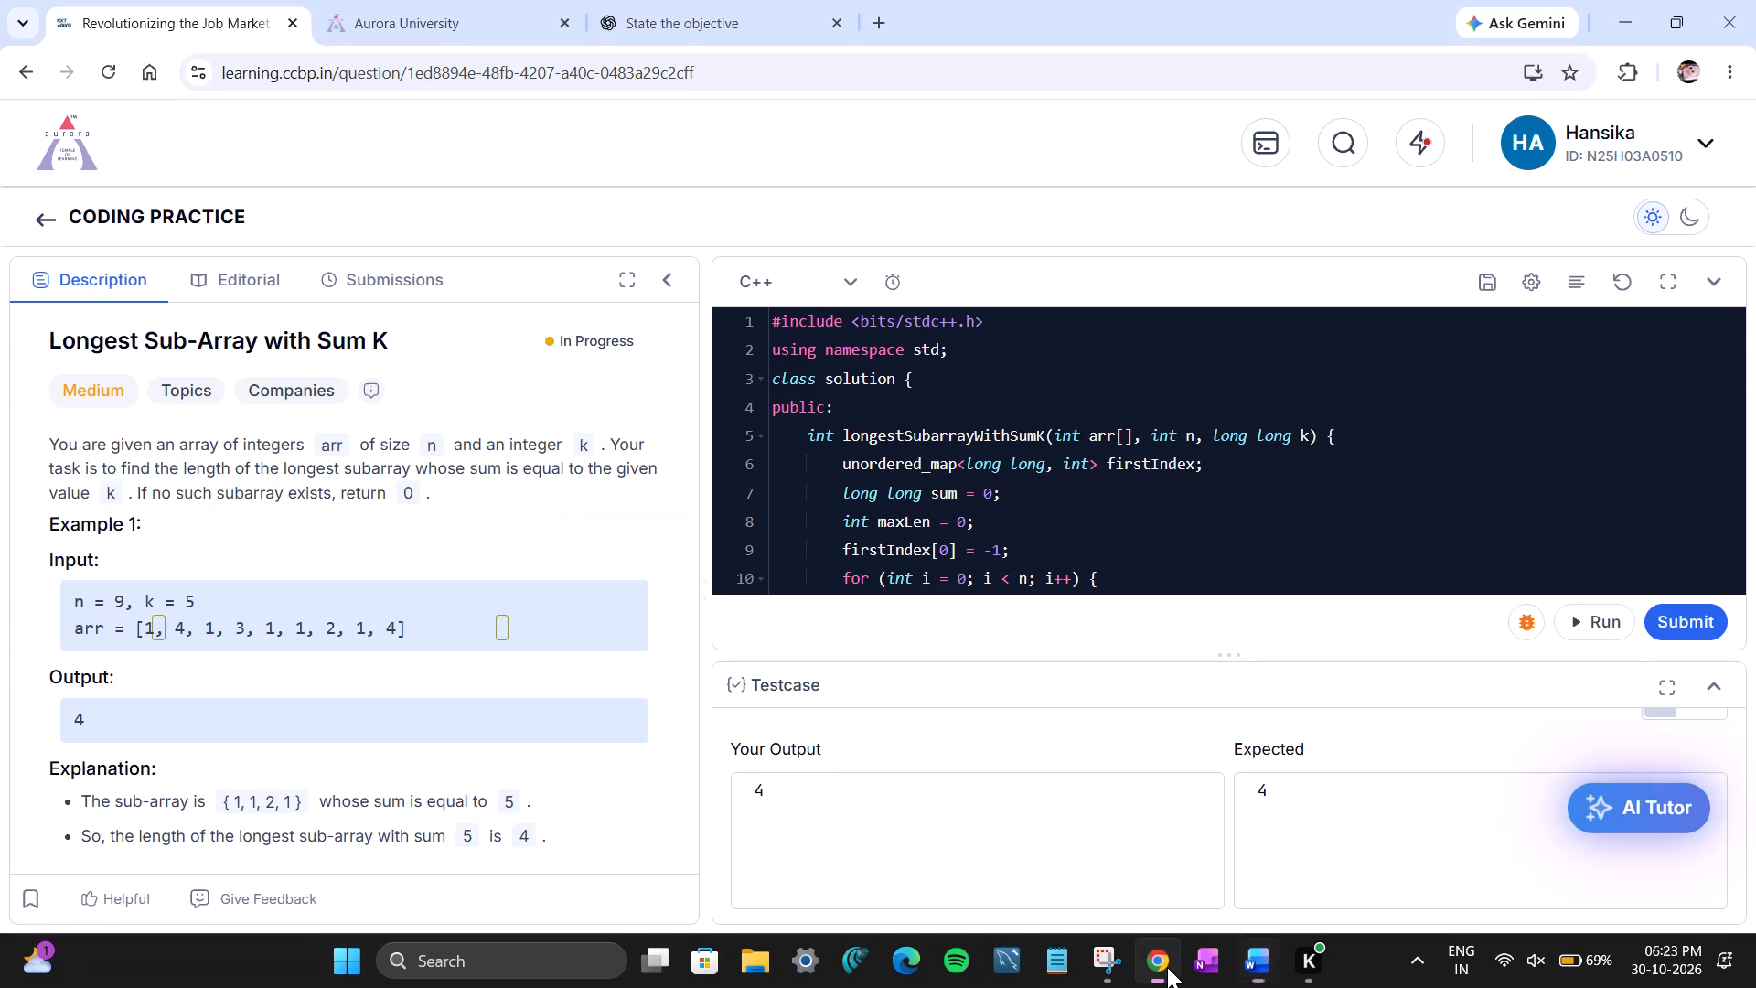
{"action": "left_click", "coordinate": [56, 210]}
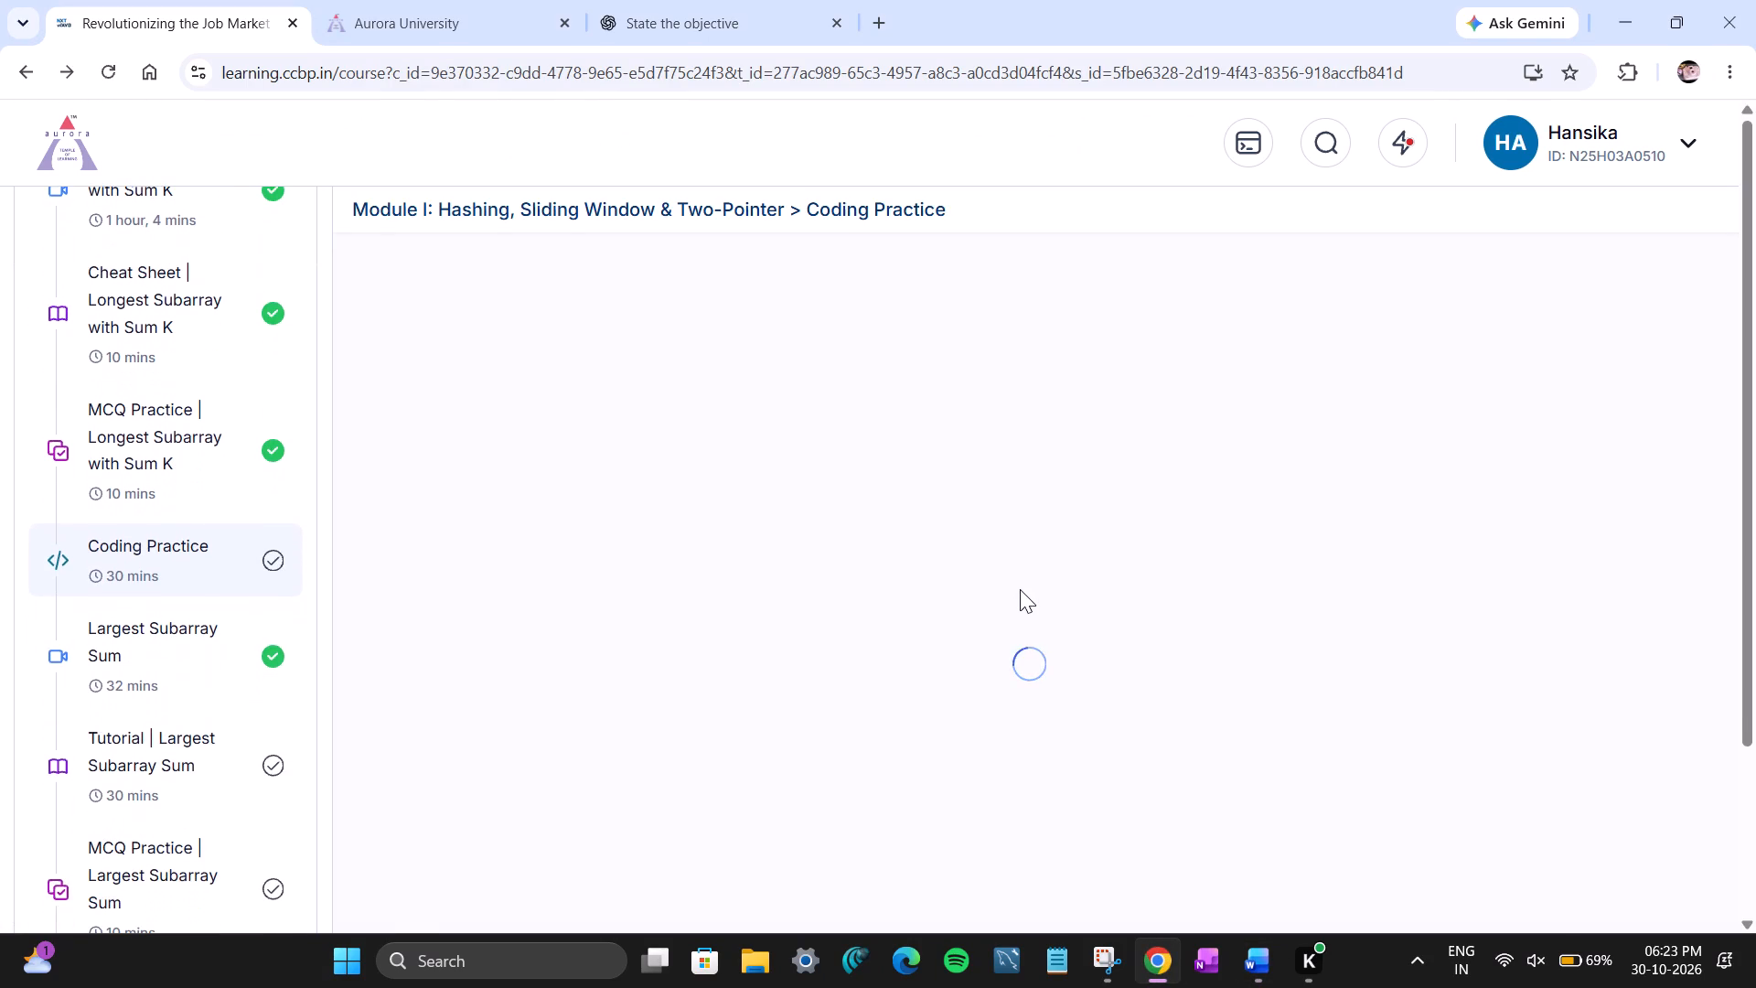
{"action": "scroll", "coordinate": [225, 759], "scroll_direction": "down", "scroll_amount": 3}
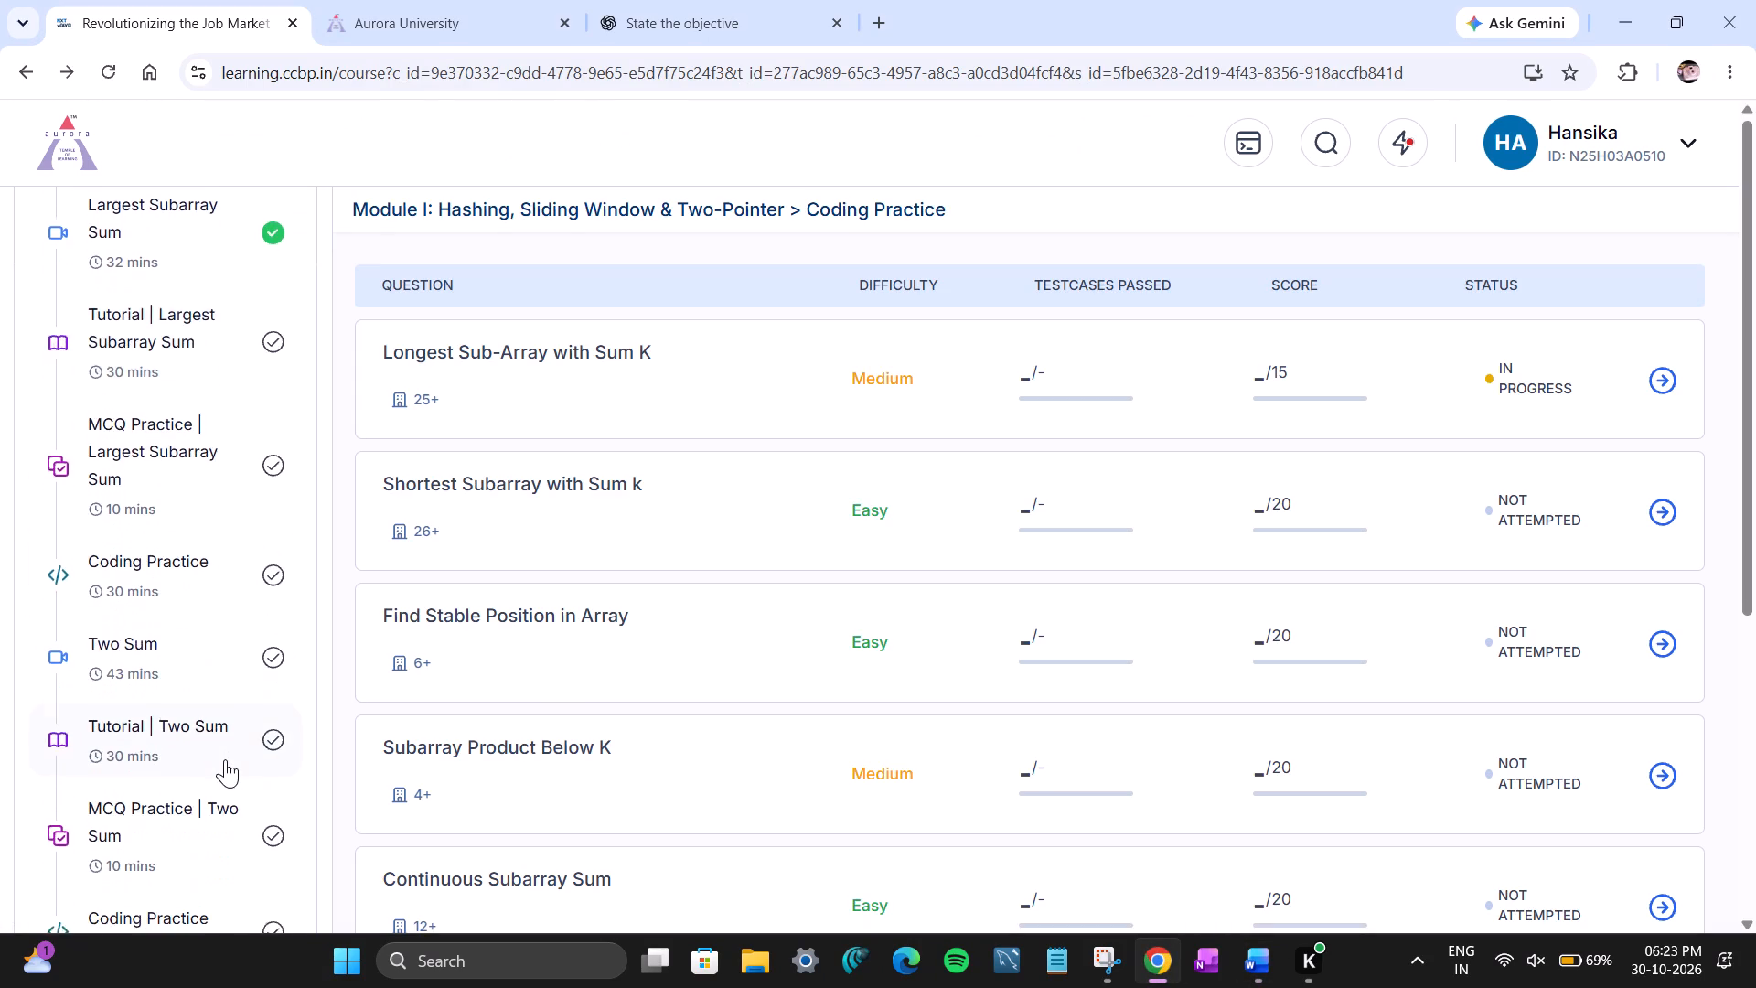
{"action": "scroll", "coordinate": [225, 759], "scroll_direction": "down", "scroll_amount": 5}
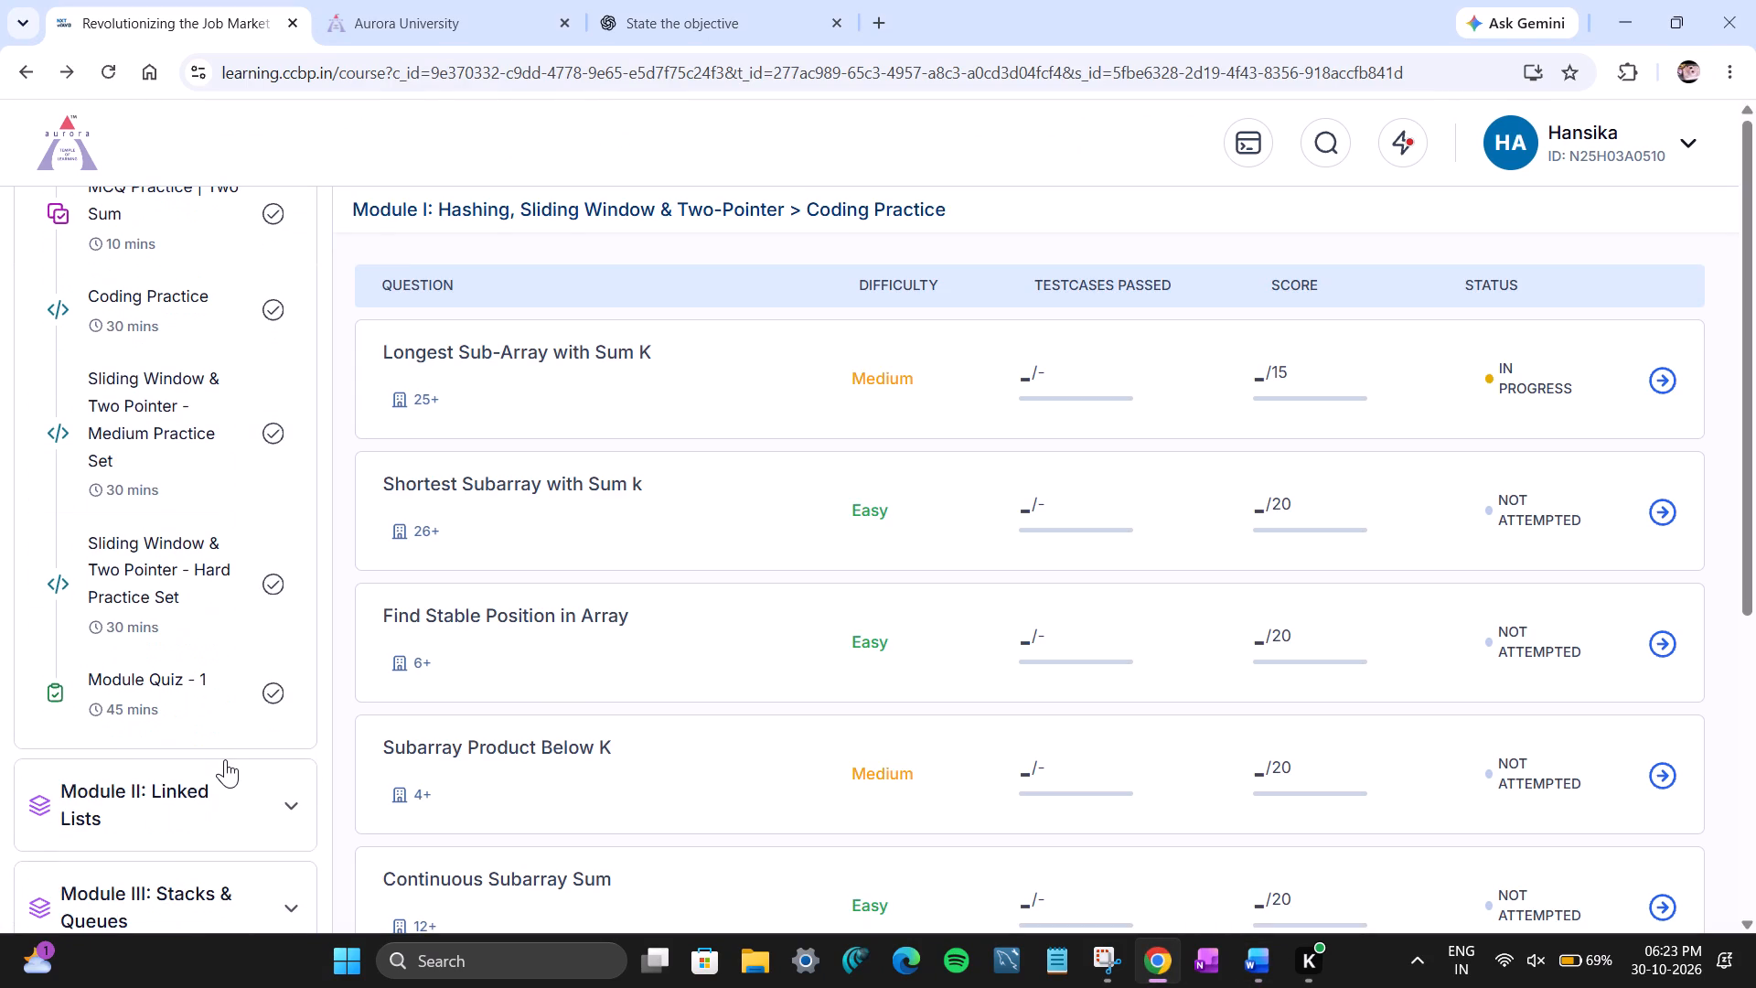
{"action": "scroll", "coordinate": [883, 655], "scroll_direction": "down", "scroll_amount": 4}
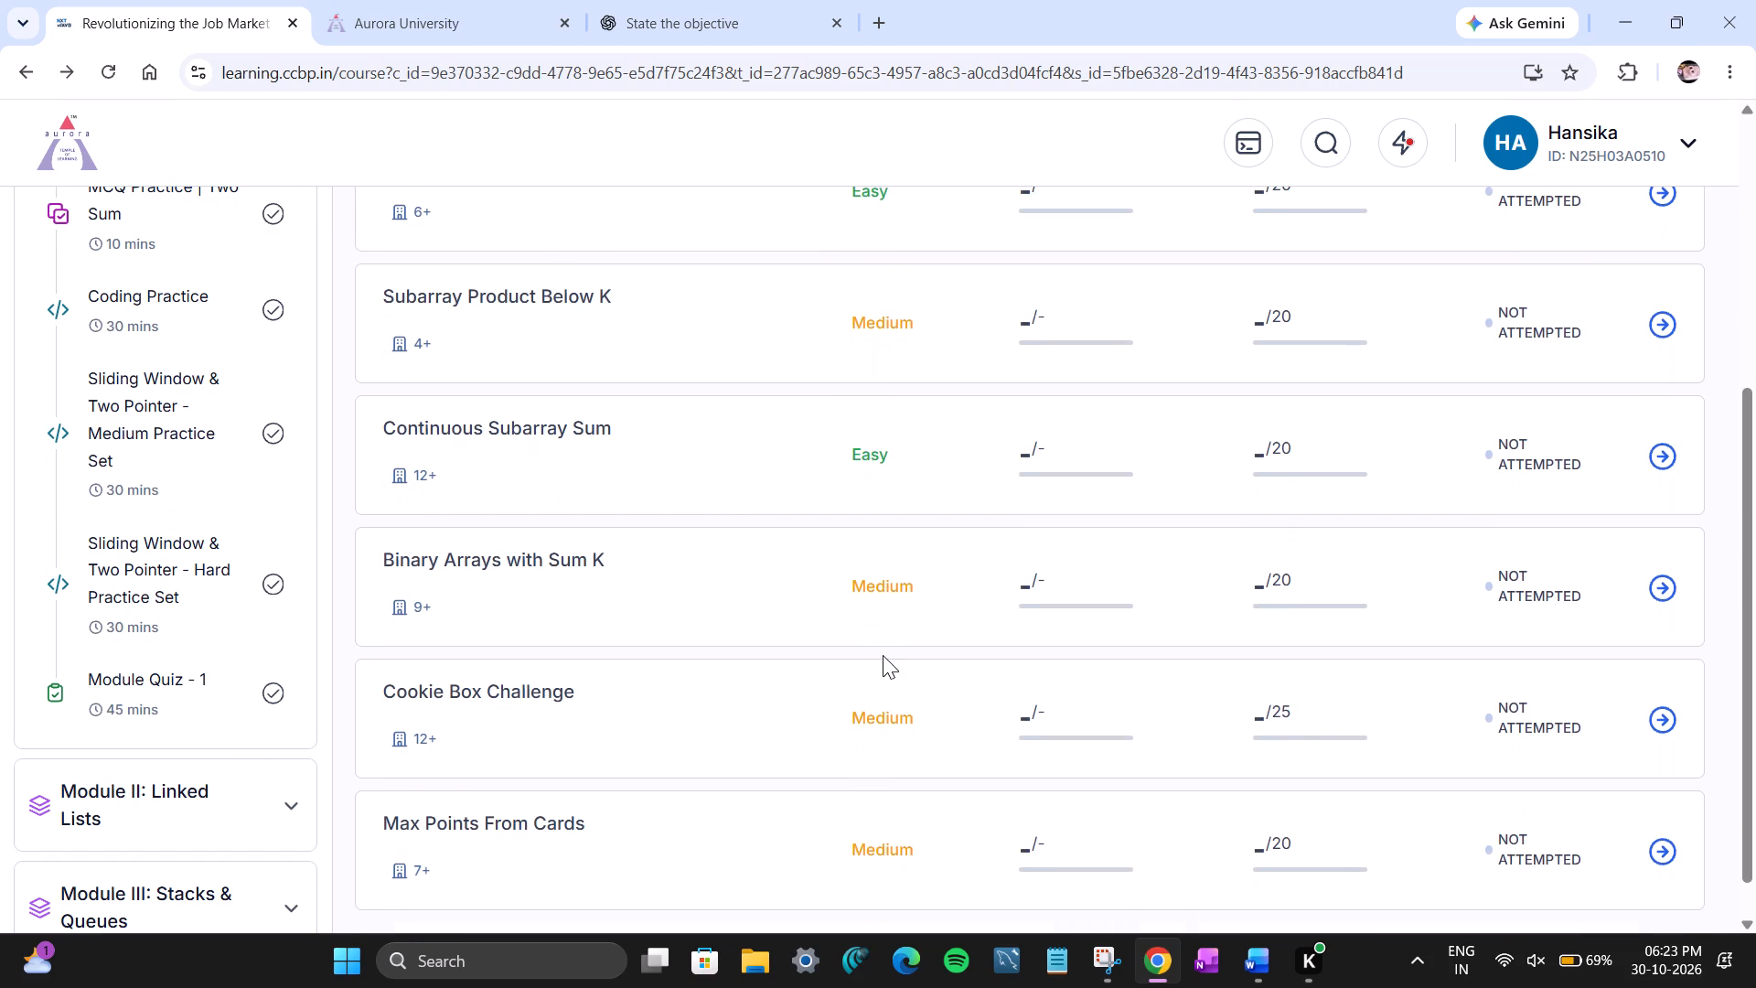
{"action": "left_click", "coordinate": [1253, 959]}
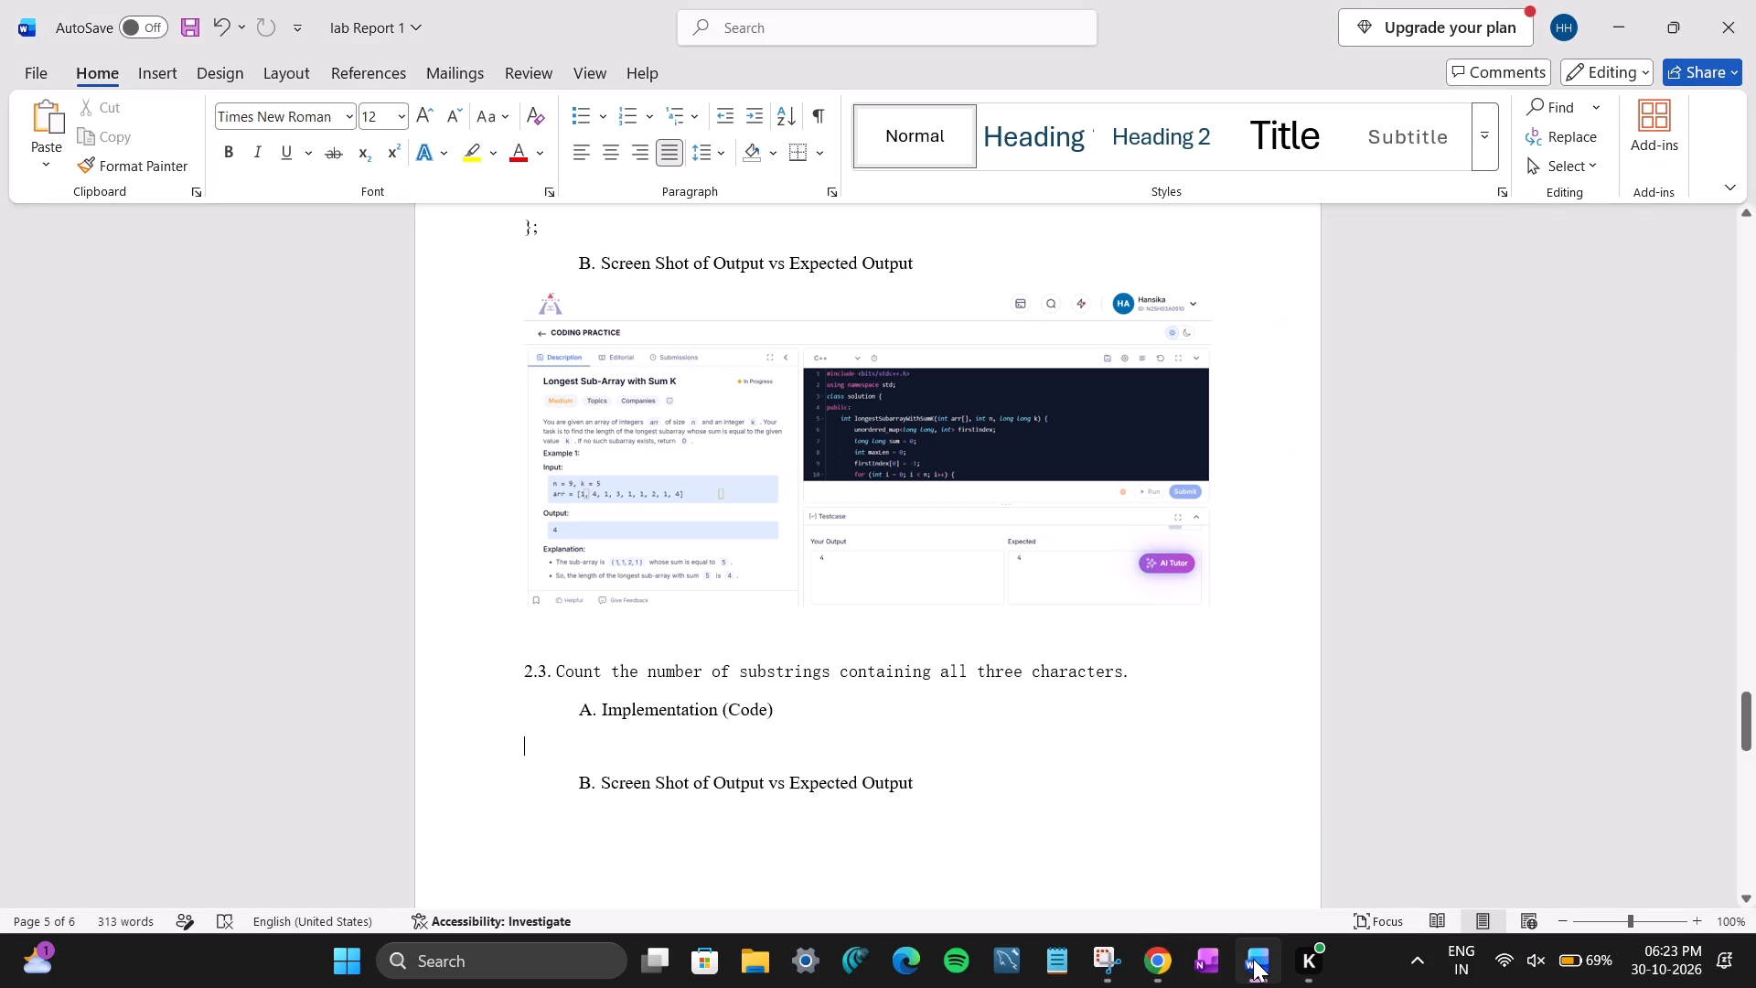
{"action": "left_click", "coordinate": [1153, 974]}
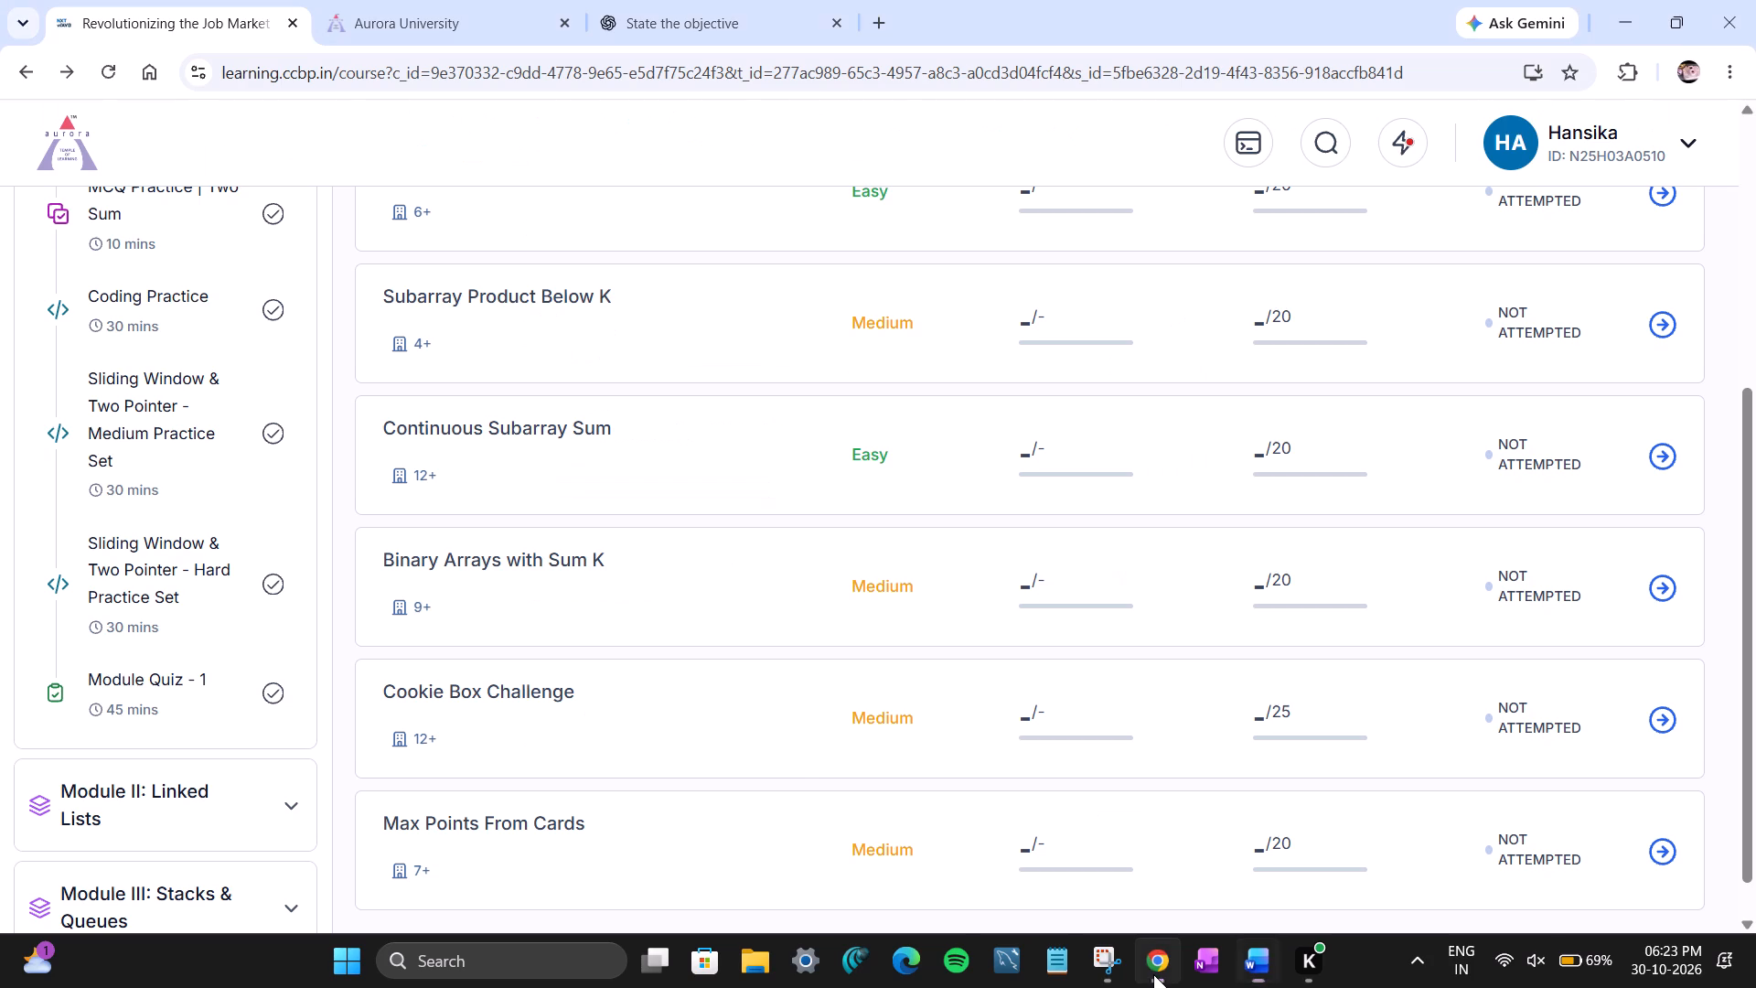
{"action": "scroll", "coordinate": [808, 736], "scroll_direction": "down", "scroll_amount": 4}
{"action": "scroll", "coordinate": [270, 730], "scroll_direction": "down", "scroll_amount": 1}
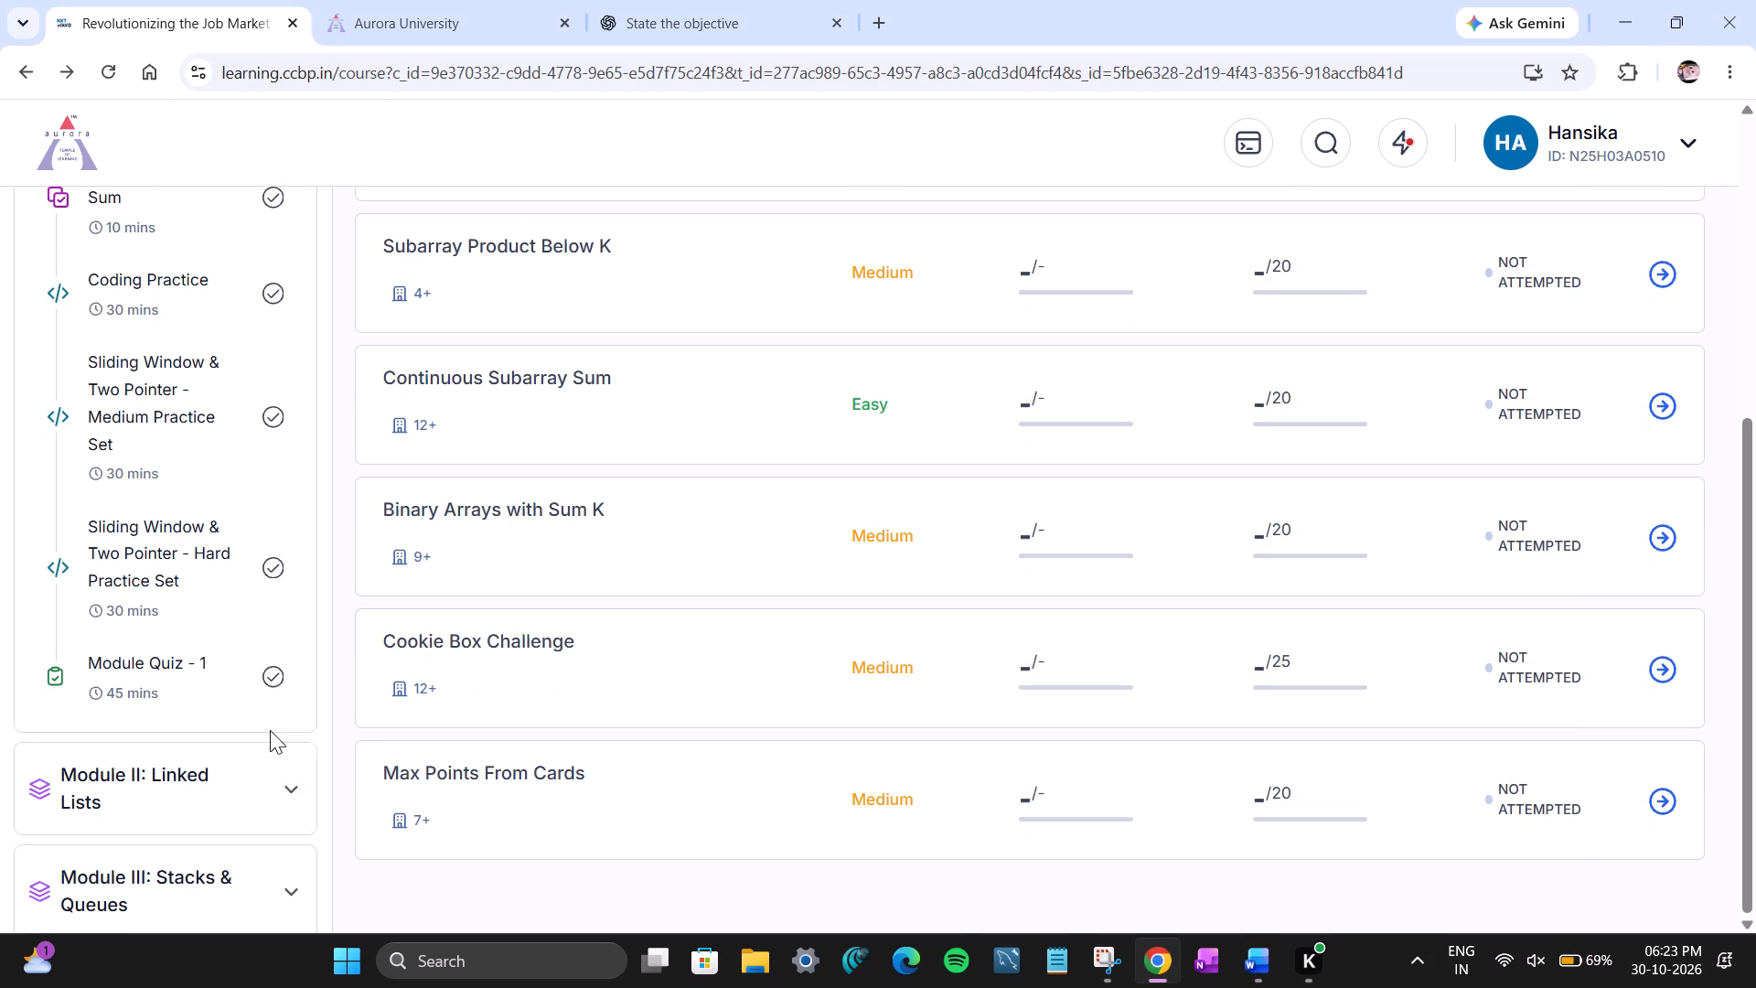
Open the Three Sum problem from the Two Sum coding practice and compare it with the experiment 2.3 title in Word.
{"action": "scroll", "coordinate": [270, 730], "scroll_direction": "down", "scroll_amount": 1}
{"action": "scroll", "coordinate": [222, 555], "scroll_direction": "up", "scroll_amount": 3}
{"action": "left_click", "coordinate": [200, 536]}
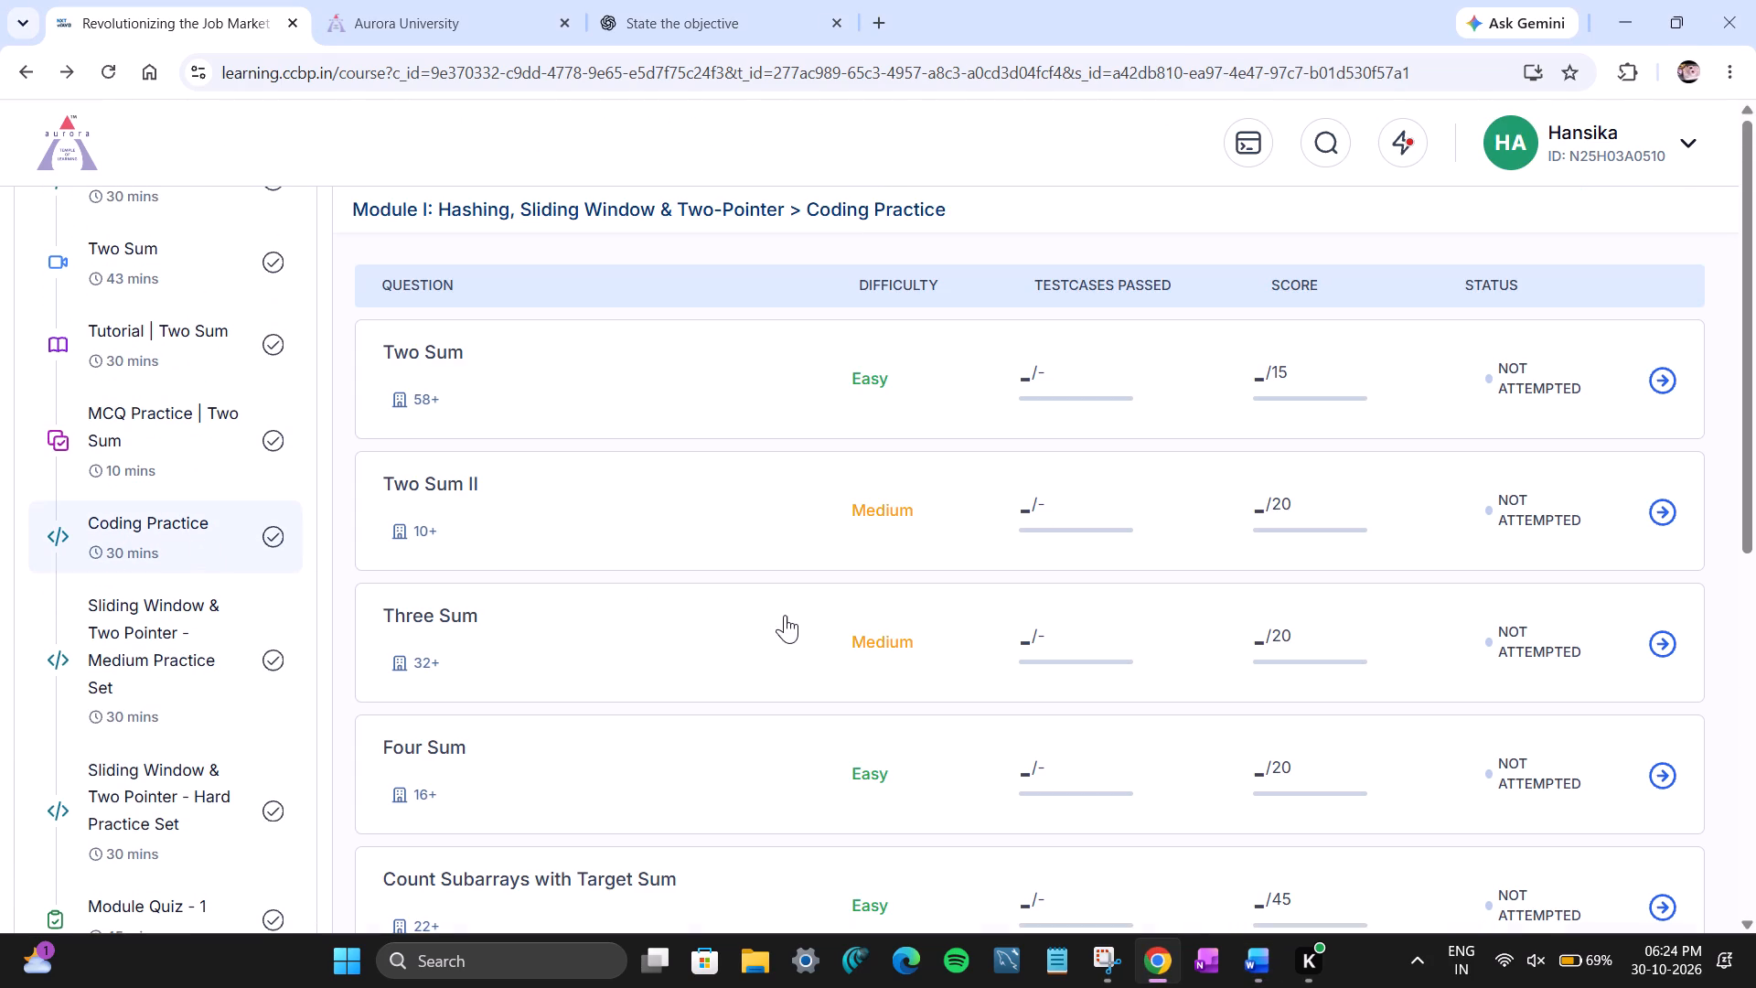
{"action": "left_click", "coordinate": [788, 660]}
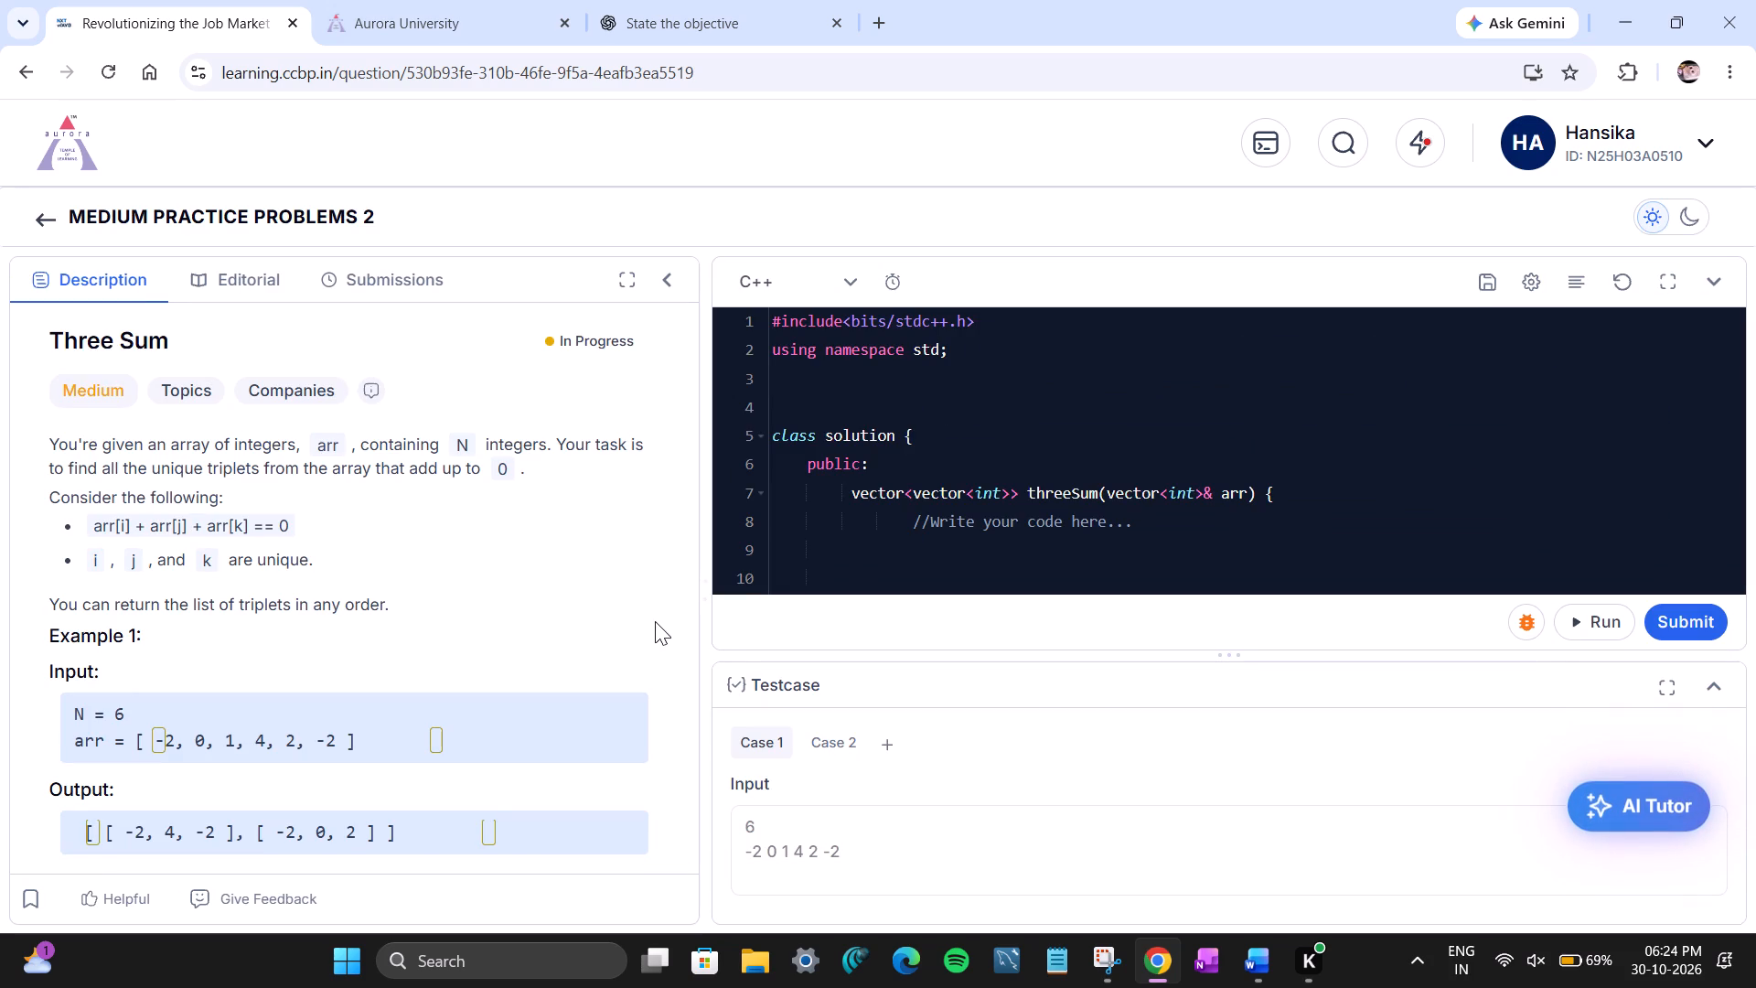
{"action": "left_click", "coordinate": [1251, 967]}
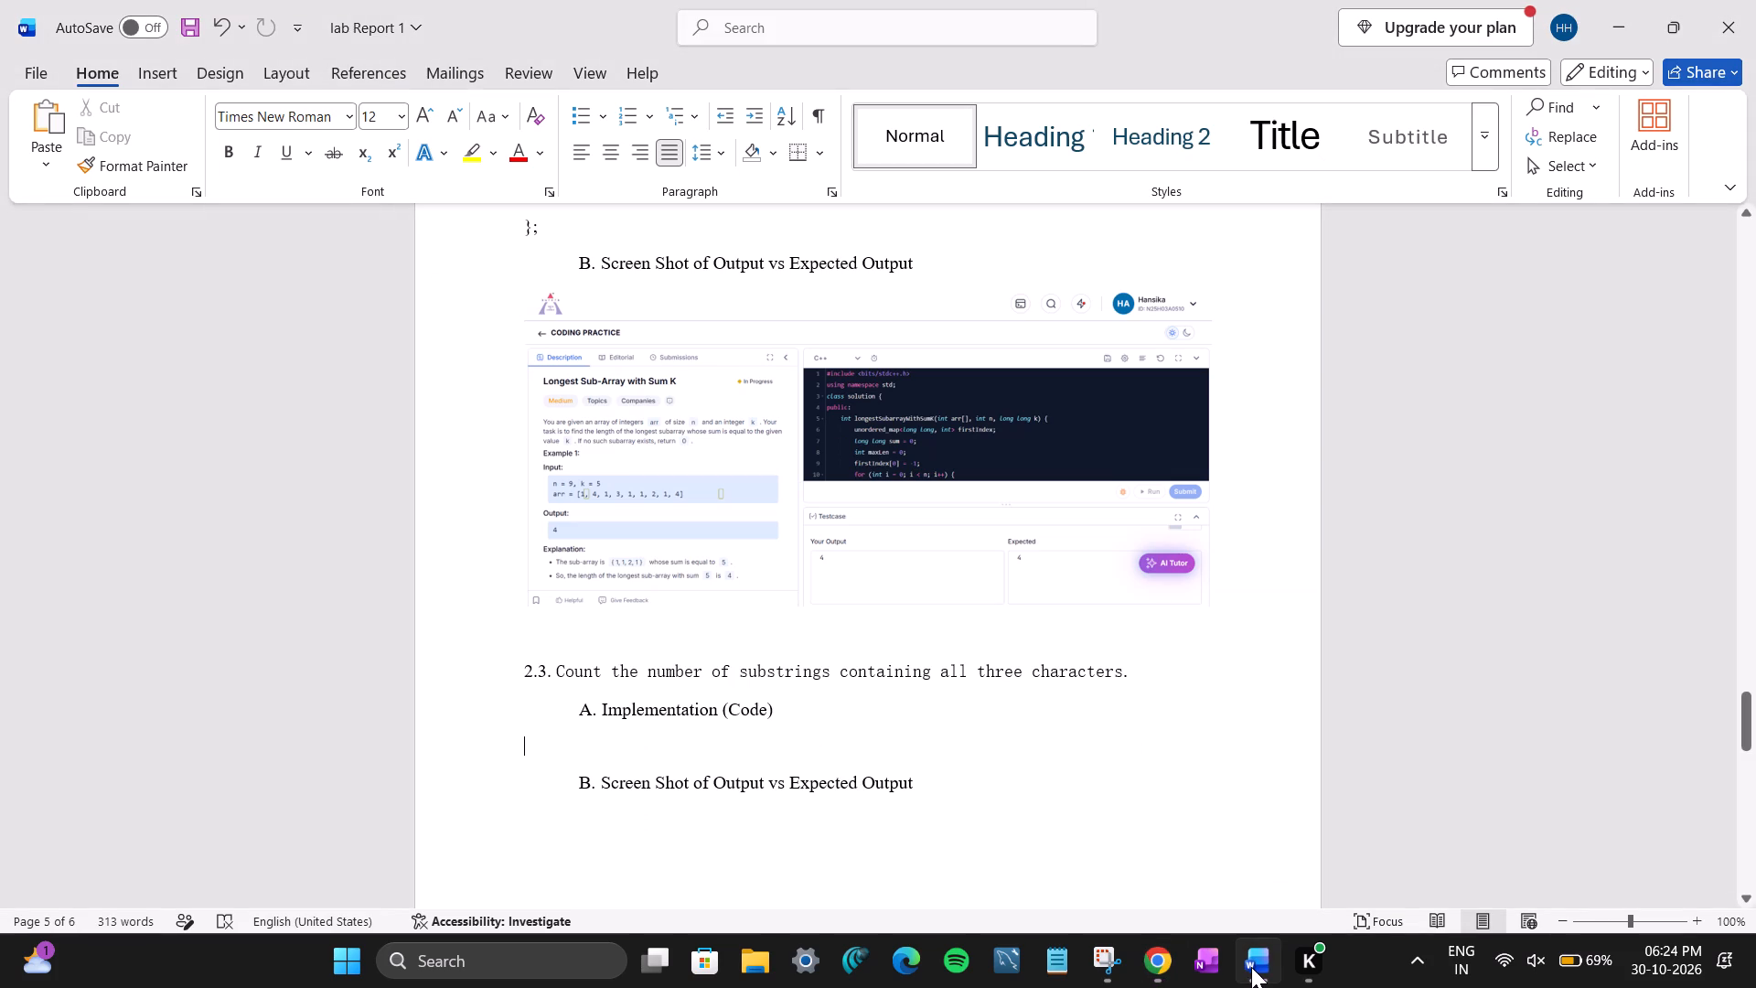
{"action": "left_click", "coordinate": [1162, 960]}
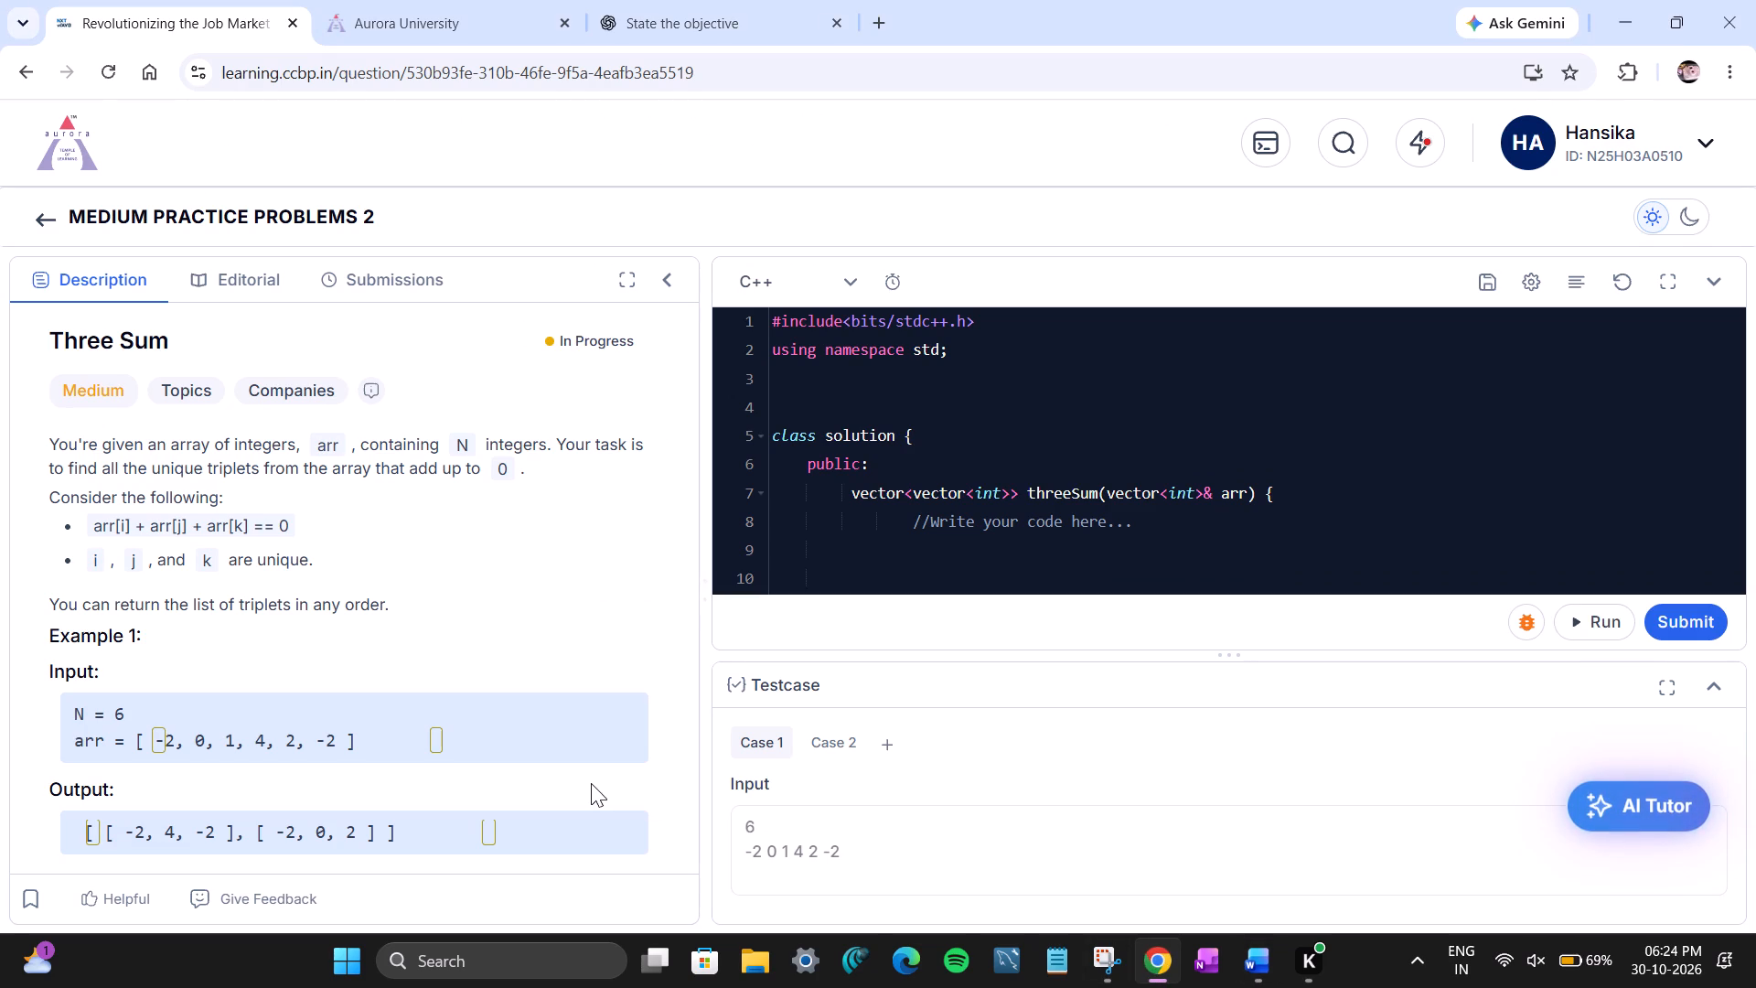
Return to the question list, open Count Subarrays with Target Sum, and compare it with the experiment 2.3 title in Word.
{"action": "left_click", "coordinate": [55, 224]}
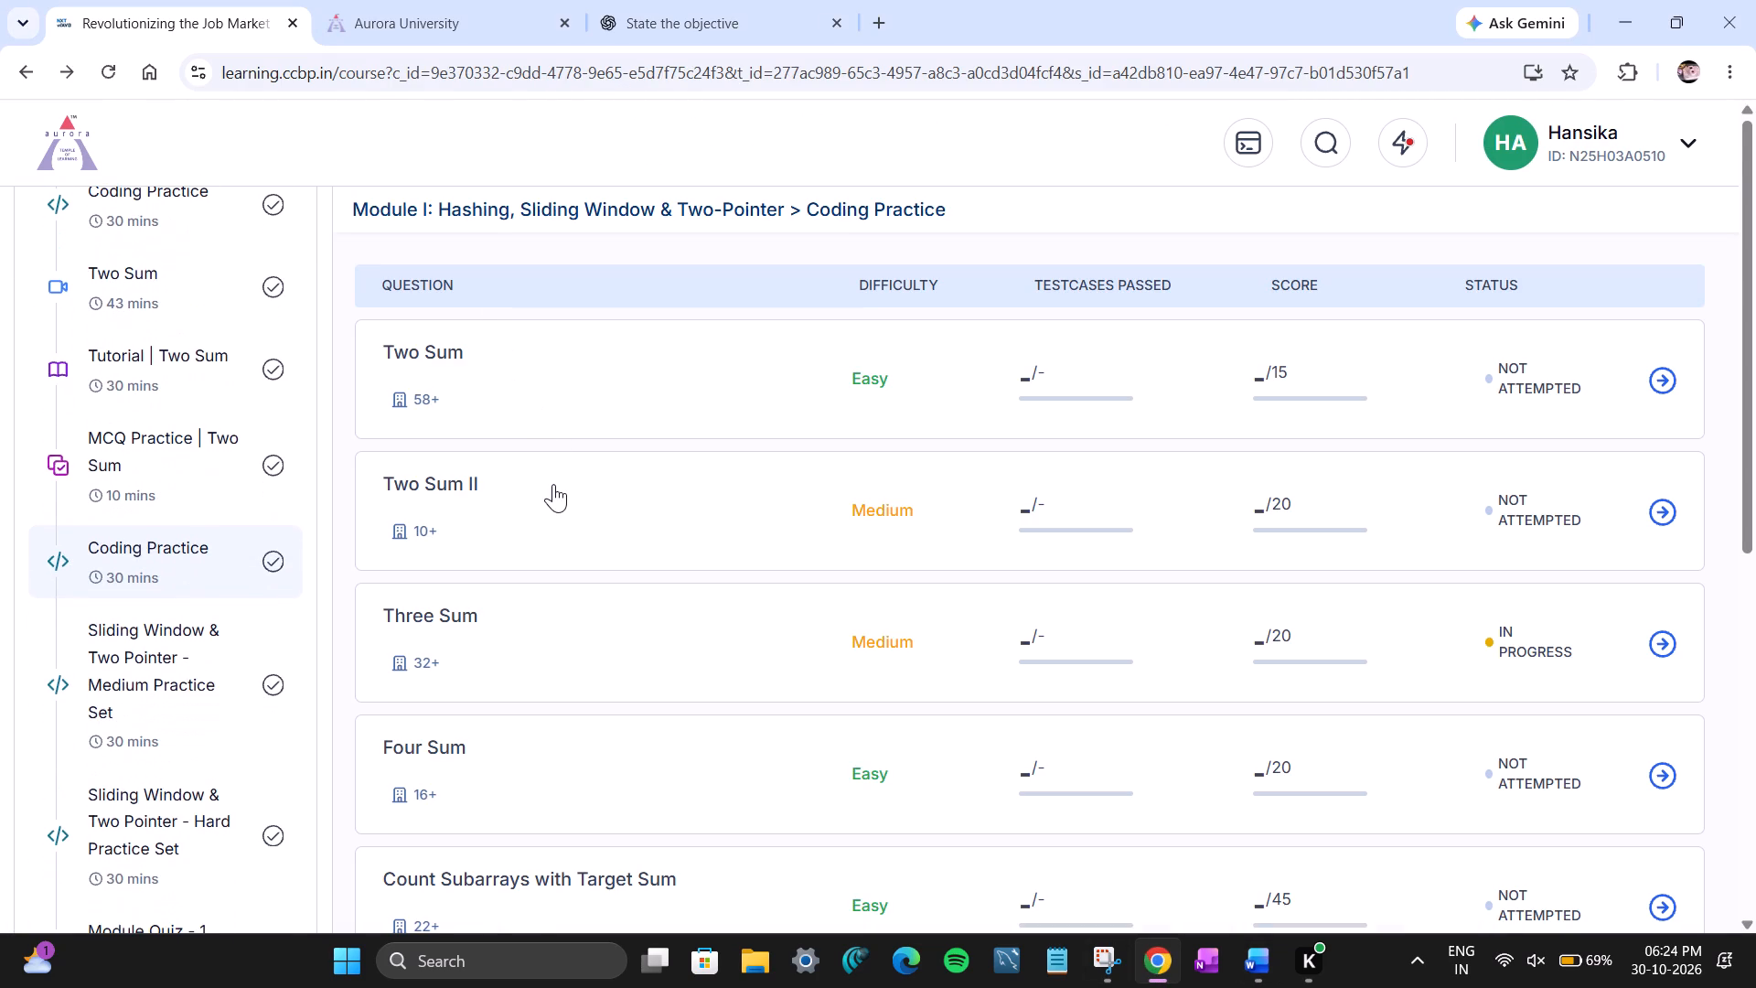
{"action": "scroll", "coordinate": [553, 484], "scroll_direction": "down", "scroll_amount": 3}
{"action": "left_click", "coordinate": [693, 664]}
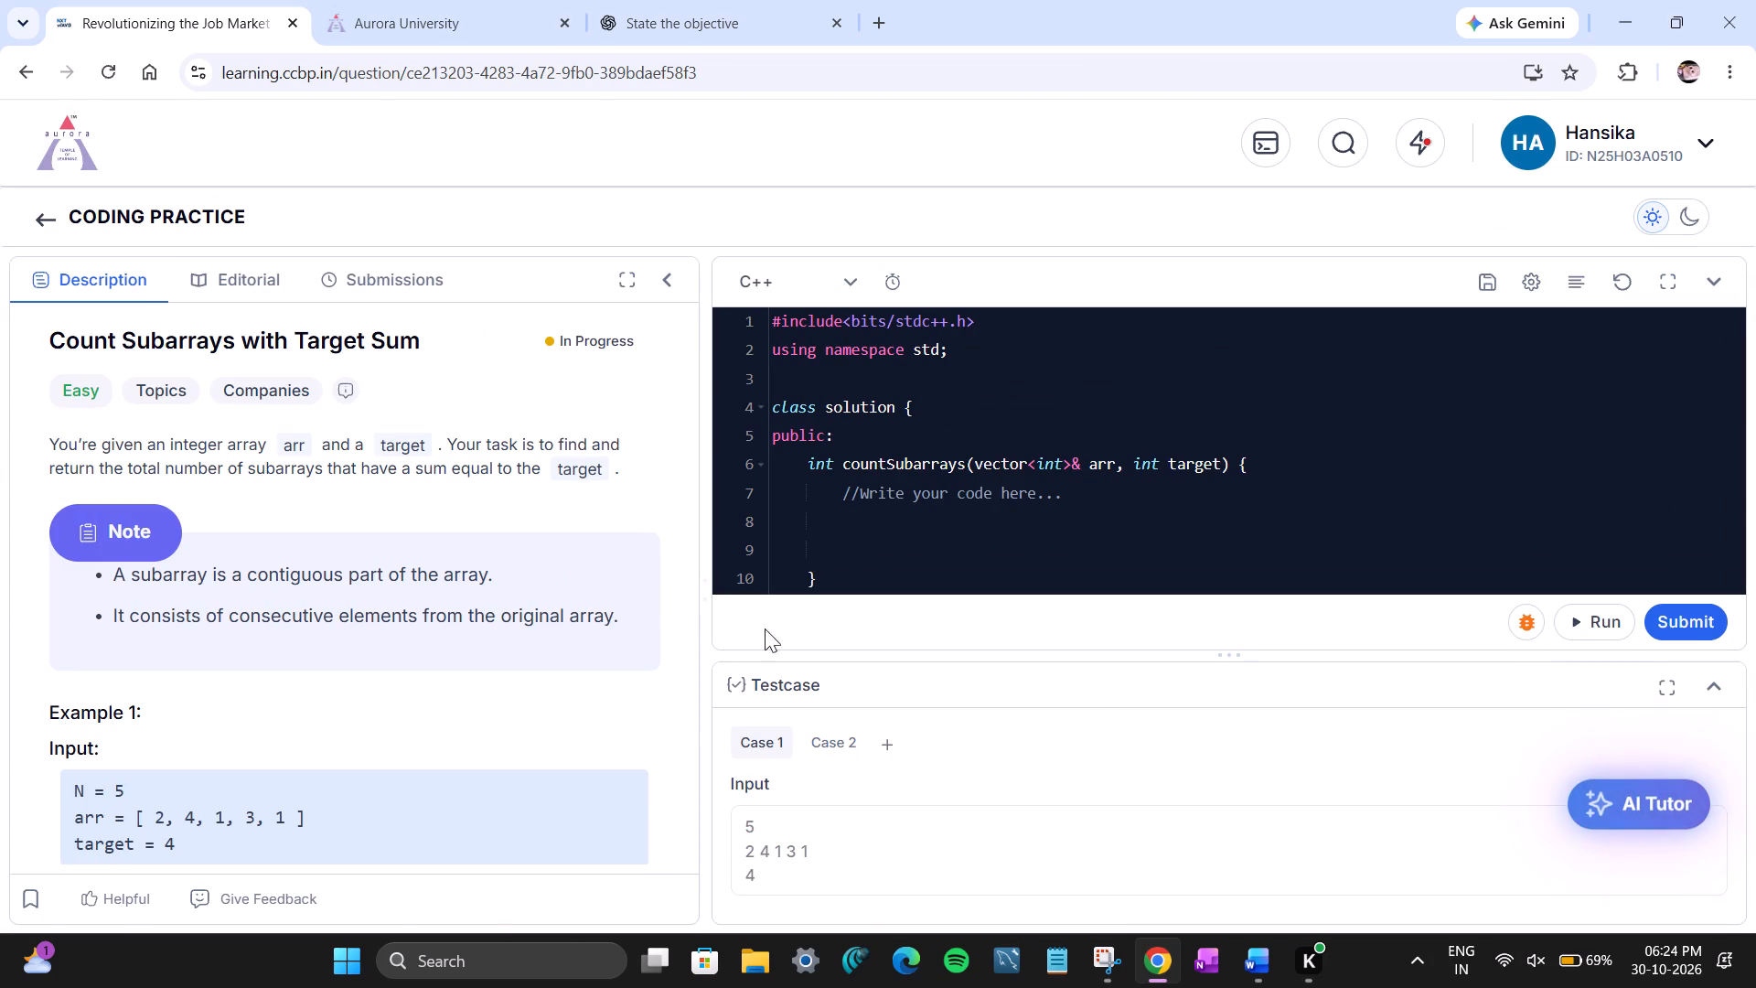
{"action": "left_click", "coordinate": [1269, 947]}
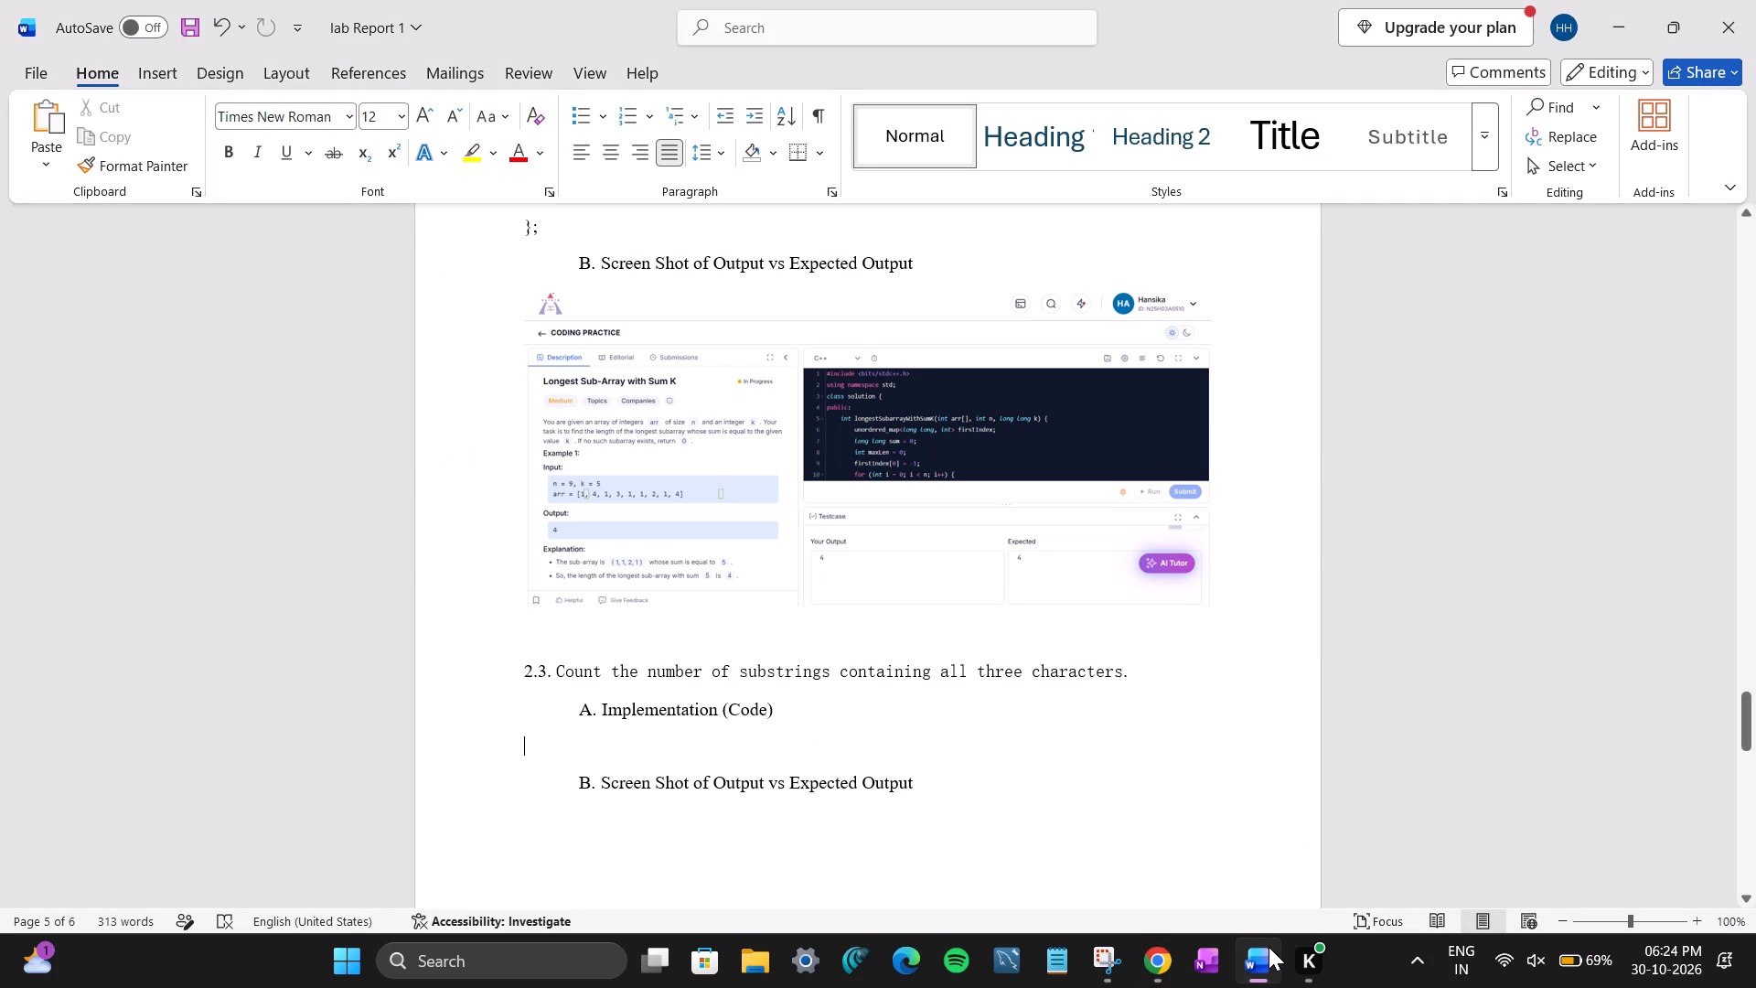
{"action": "left_click", "coordinate": [1157, 952]}
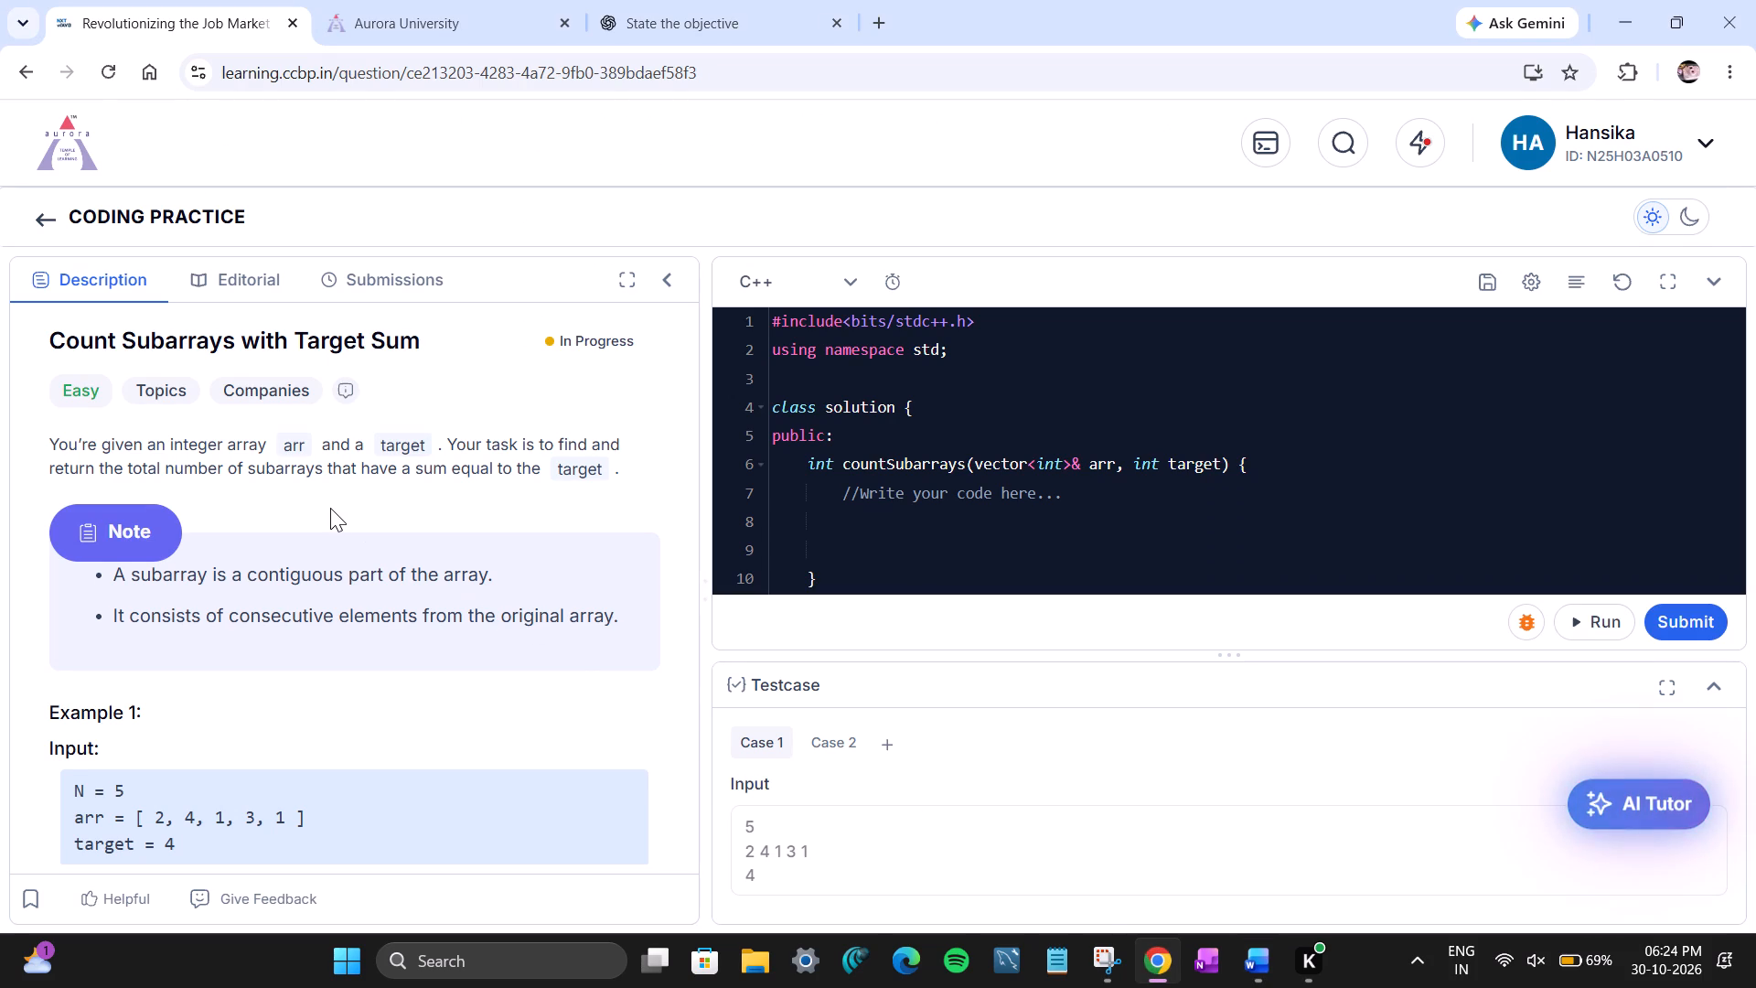
{"action": "scroll", "coordinate": [330, 508], "scroll_direction": "up", "scroll_amount": 2}
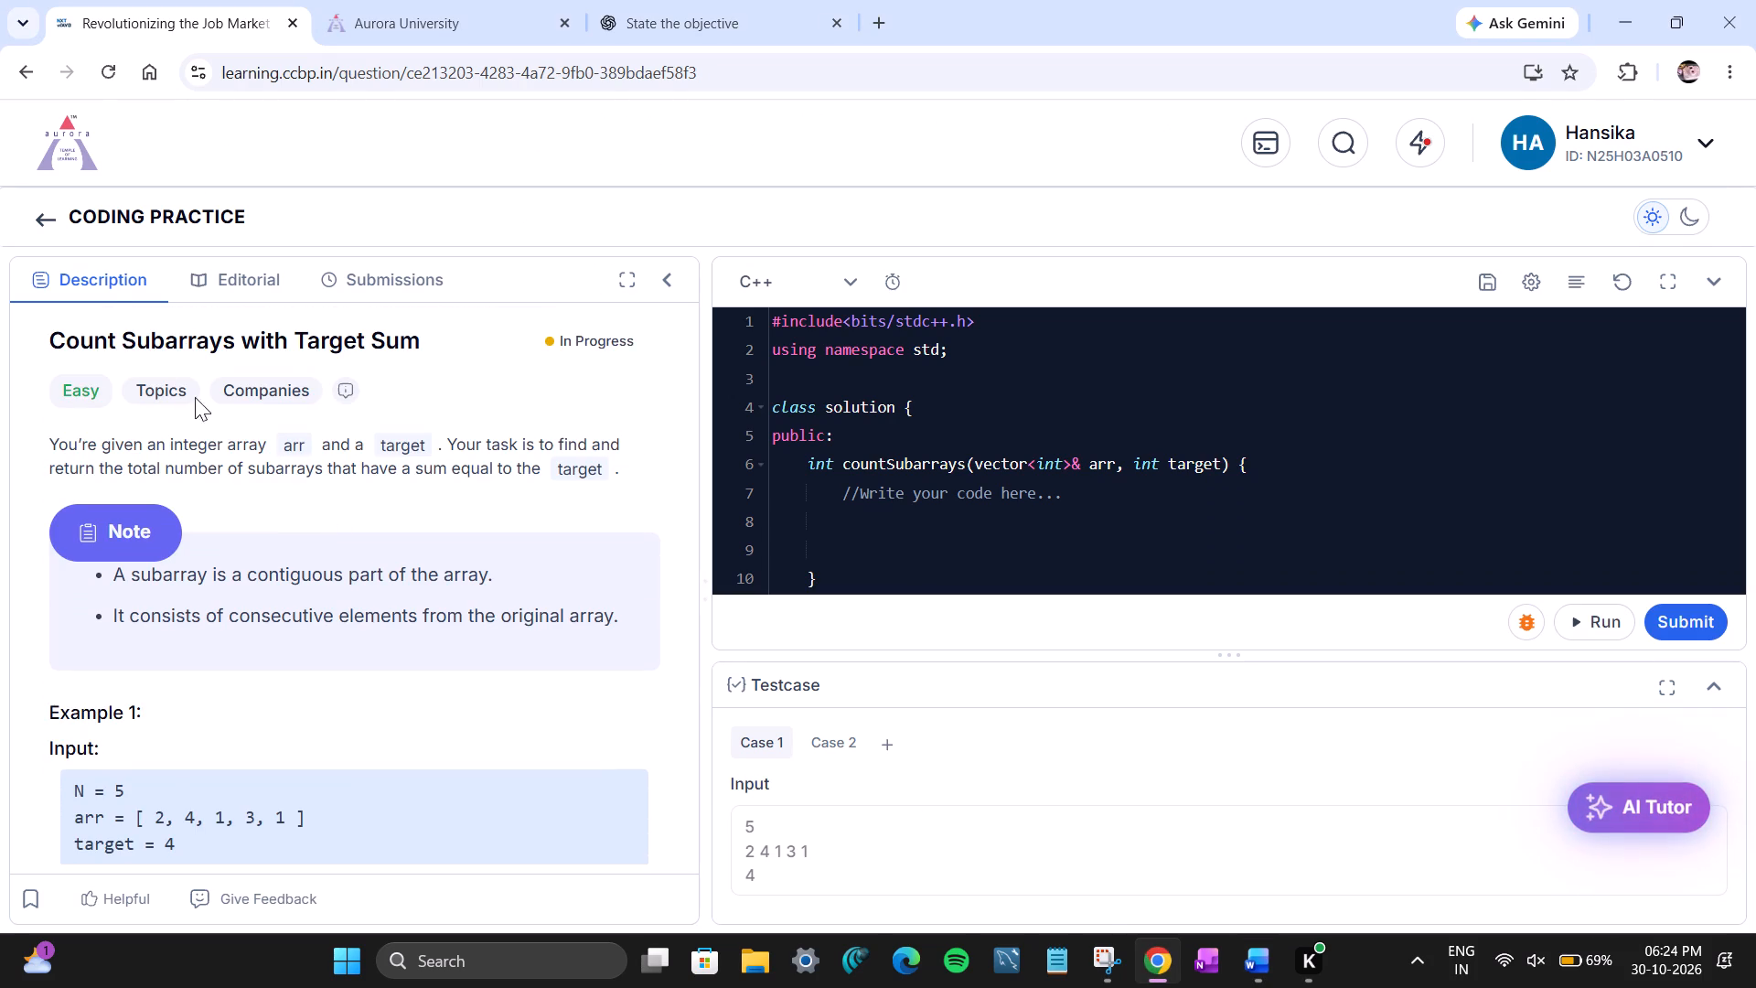
Return to the Two Sum coding practice and look through its remaining questions for the experiment 2.3 problem.
{"action": "left_click", "coordinate": [52, 224]}
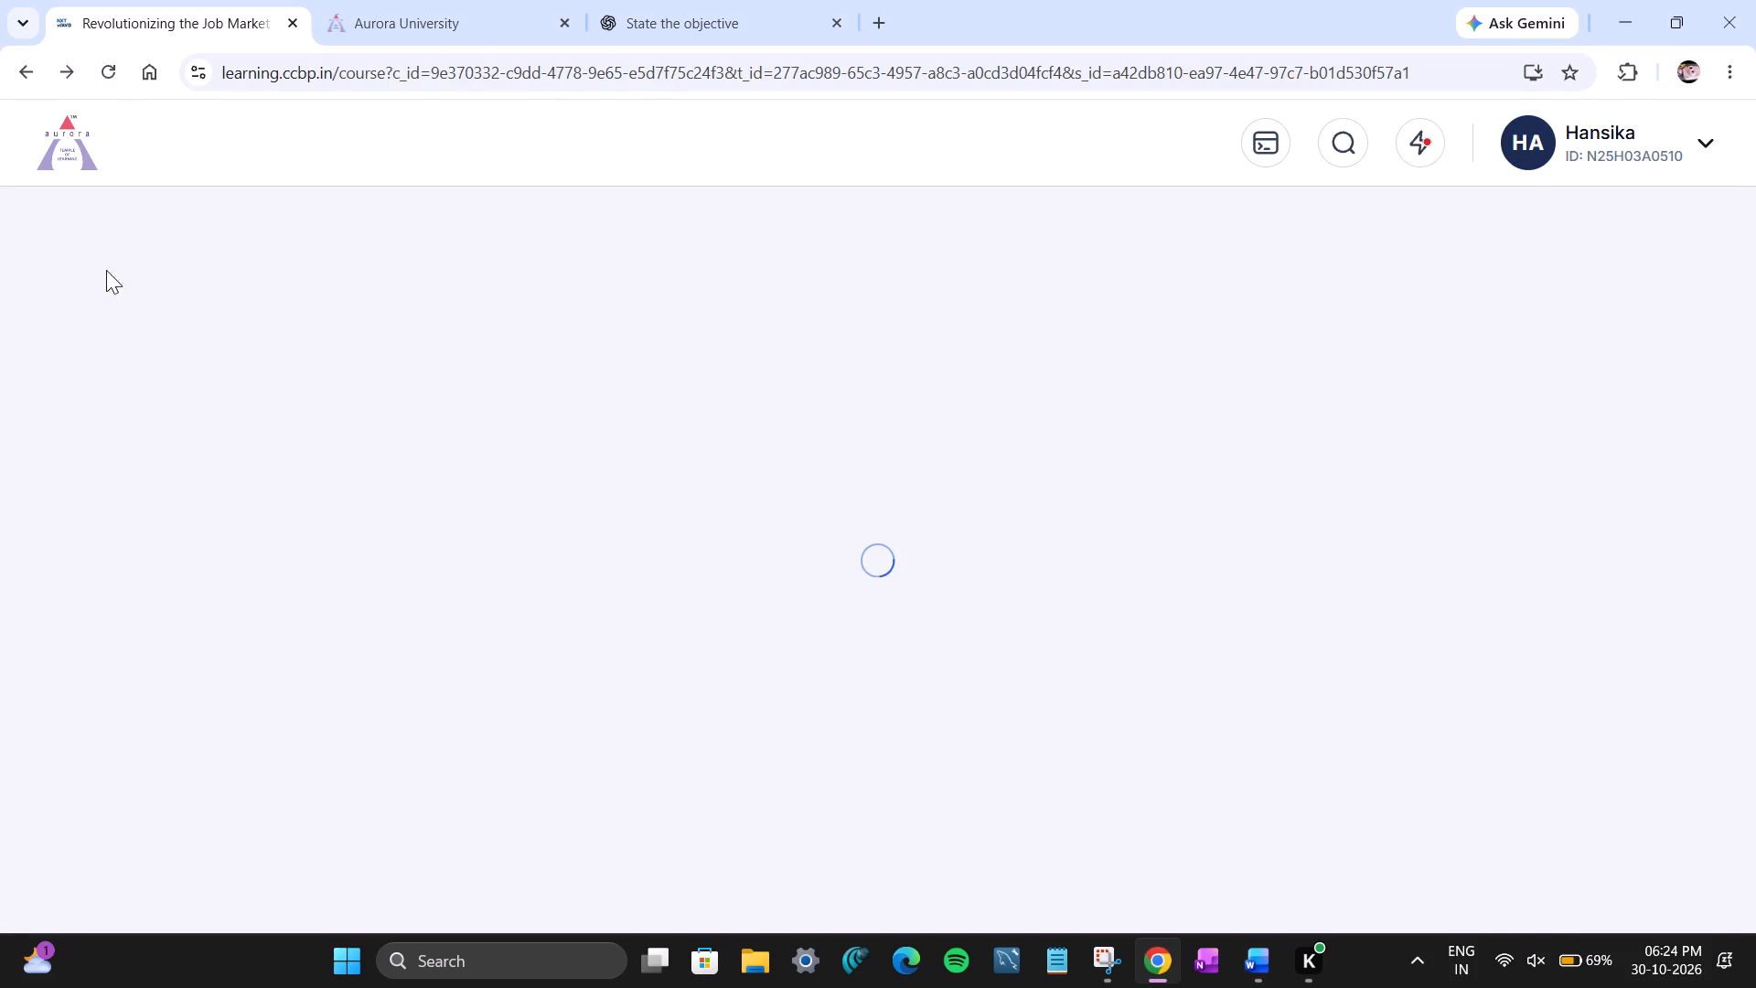
{"action": "scroll", "coordinate": [622, 679], "scroll_direction": "down", "scroll_amount": 7}
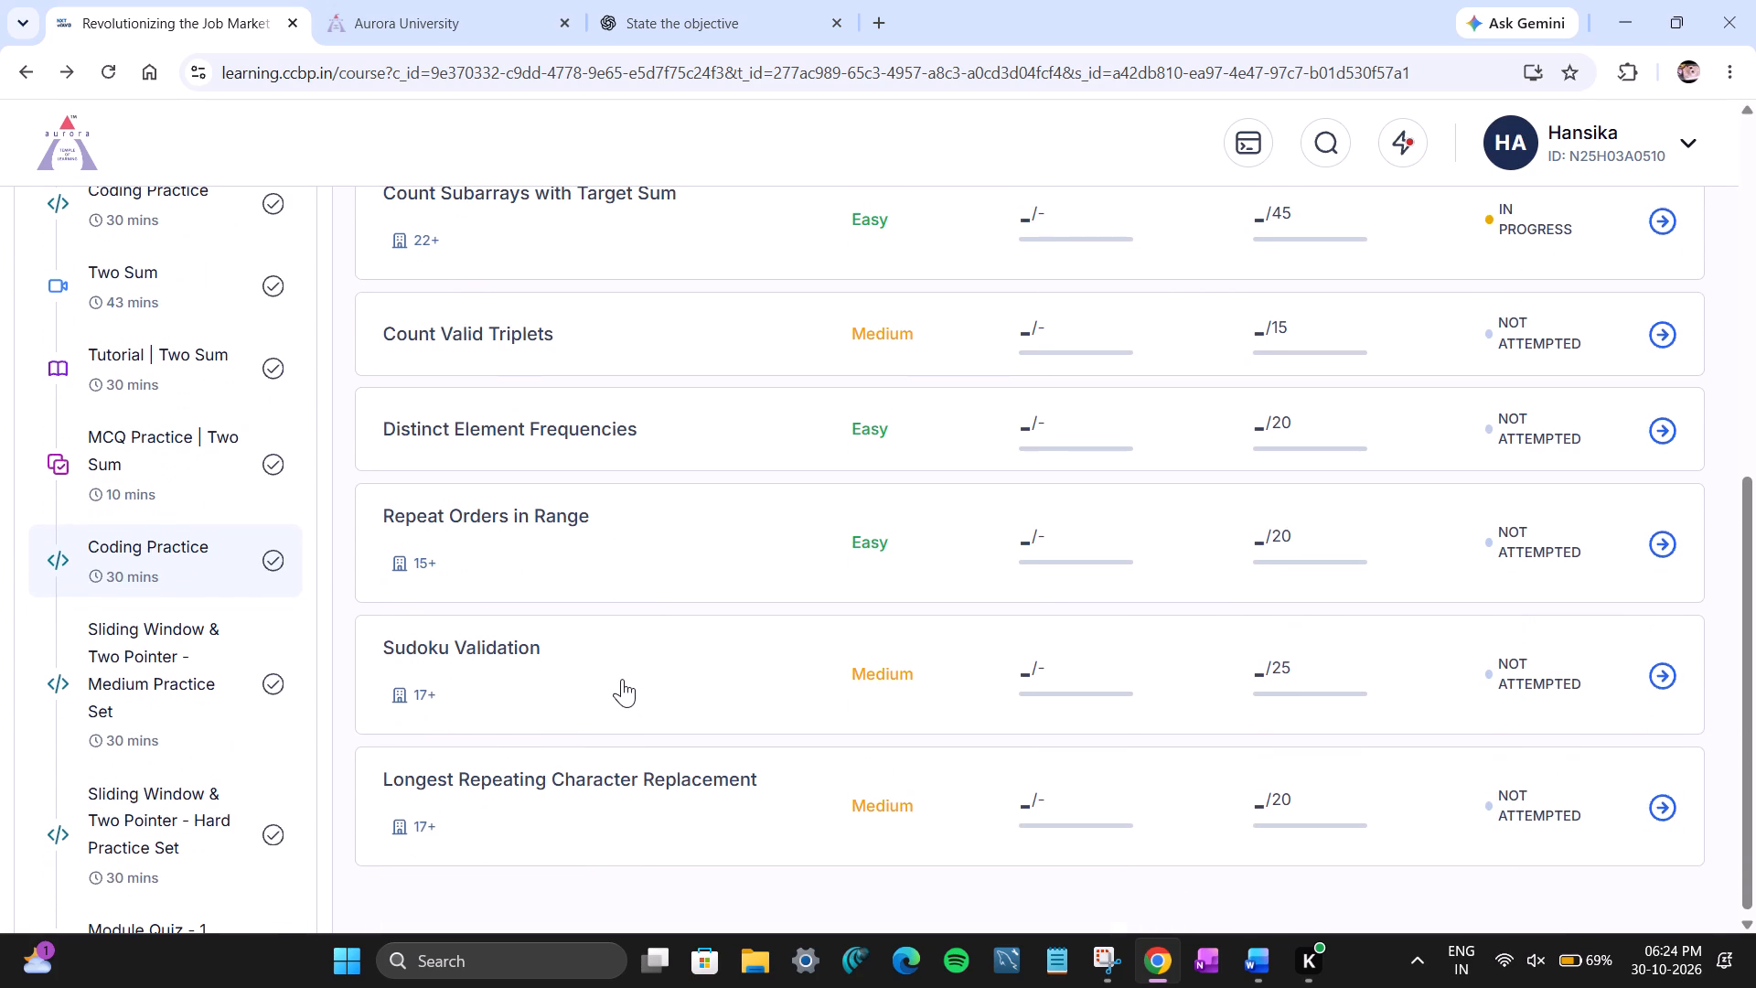
{"action": "scroll", "coordinate": [622, 679], "scroll_direction": "up", "scroll_amount": 8}
{"action": "scroll", "coordinate": [175, 388], "scroll_direction": "up", "scroll_amount": 2}
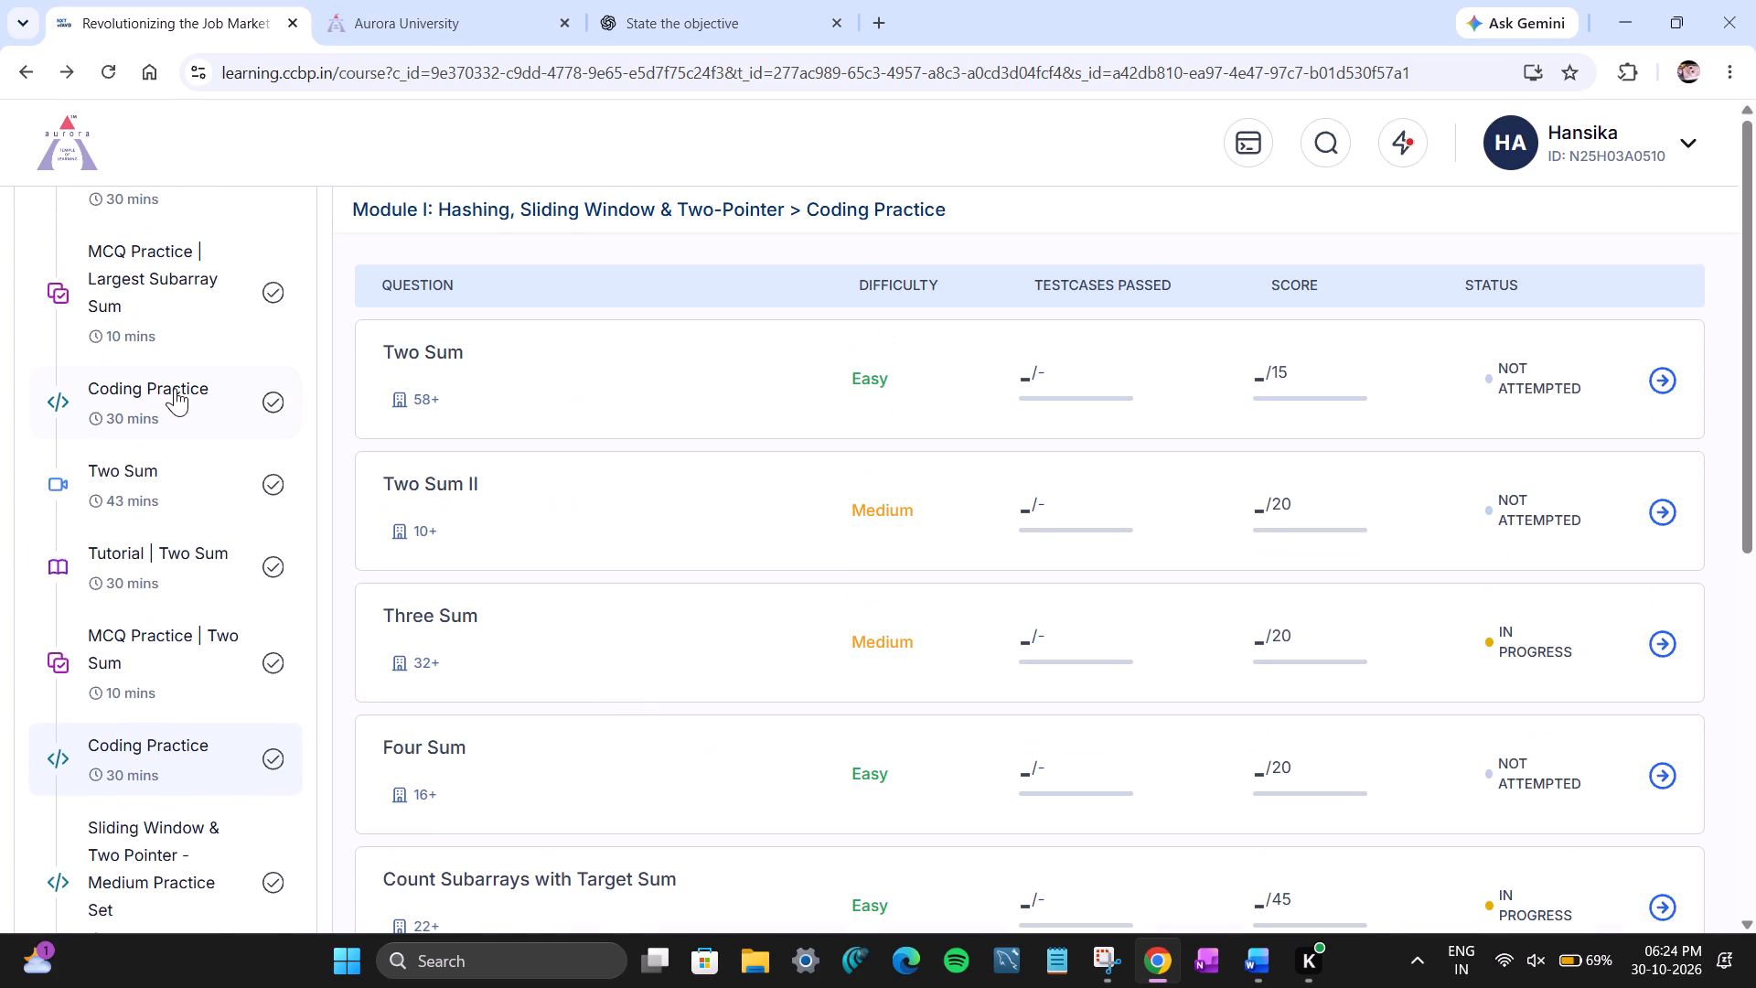
Search the Largest Subarray Sum coding practice, open Maximum Subarray After Operations, and compare it with the experiment 2.3 title in Word.
{"action": "left_click", "coordinate": [175, 388]}
{"action": "scroll", "coordinate": [646, 594], "scroll_direction": "down", "scroll_amount": 2}
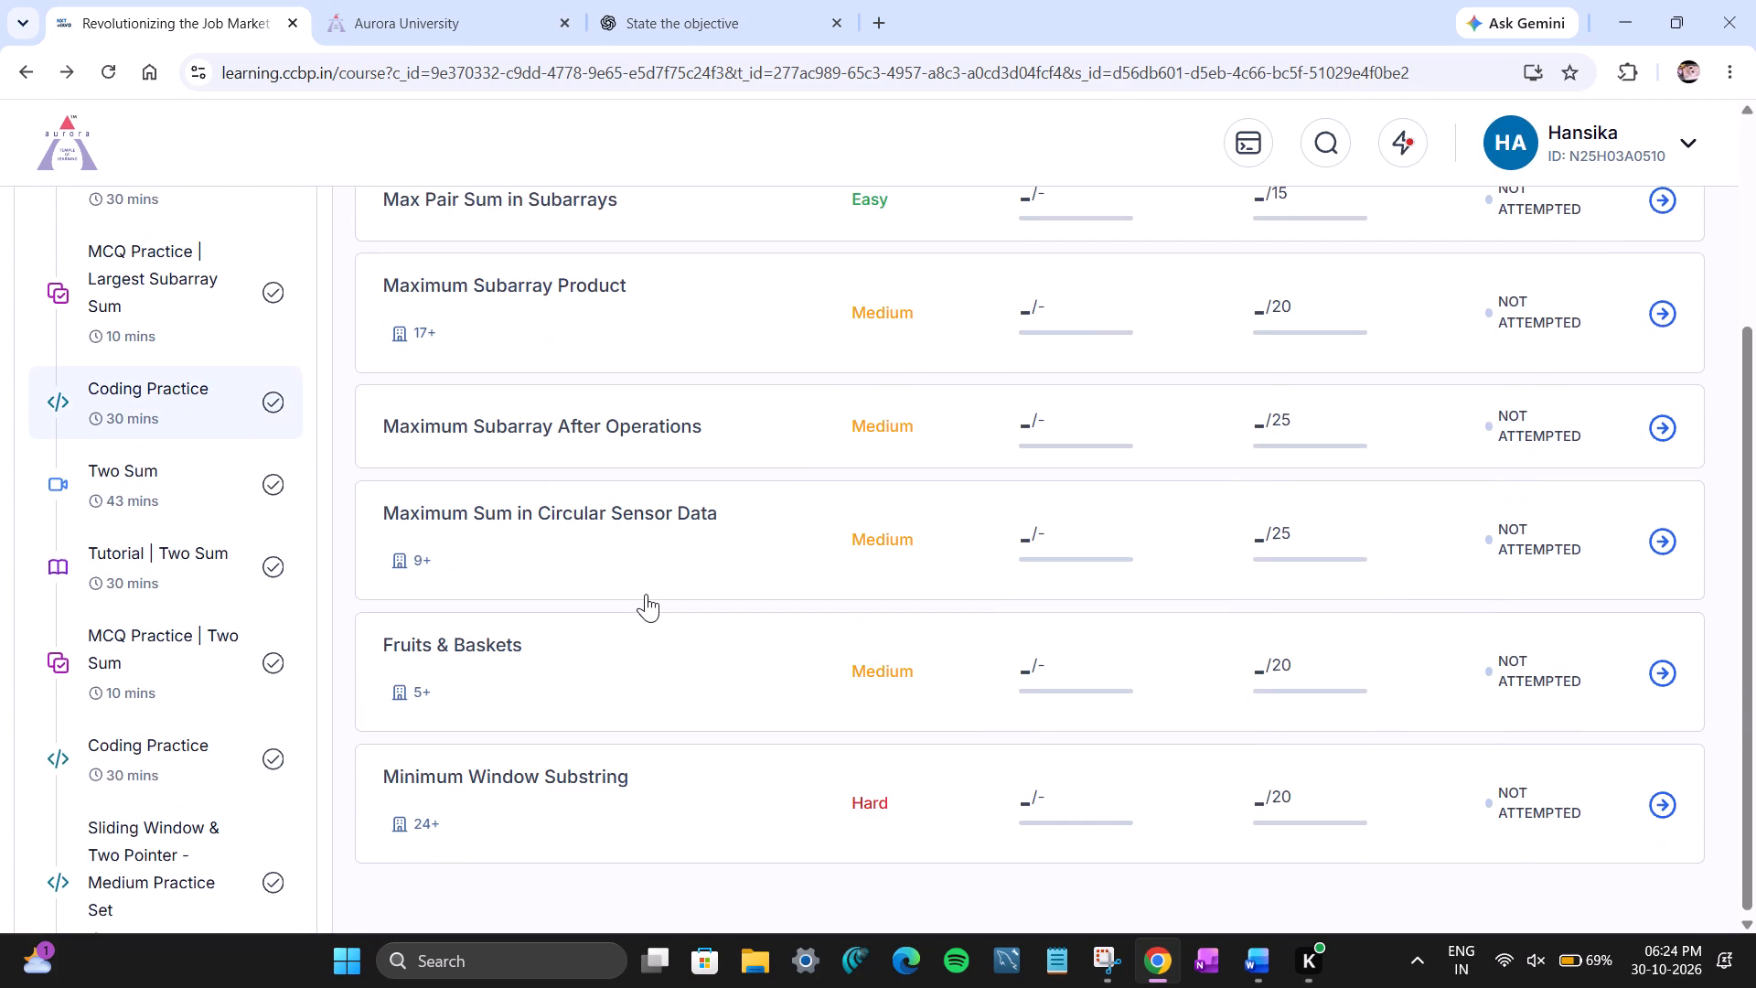
{"action": "scroll", "coordinate": [646, 594], "scroll_direction": "down", "scroll_amount": 1}
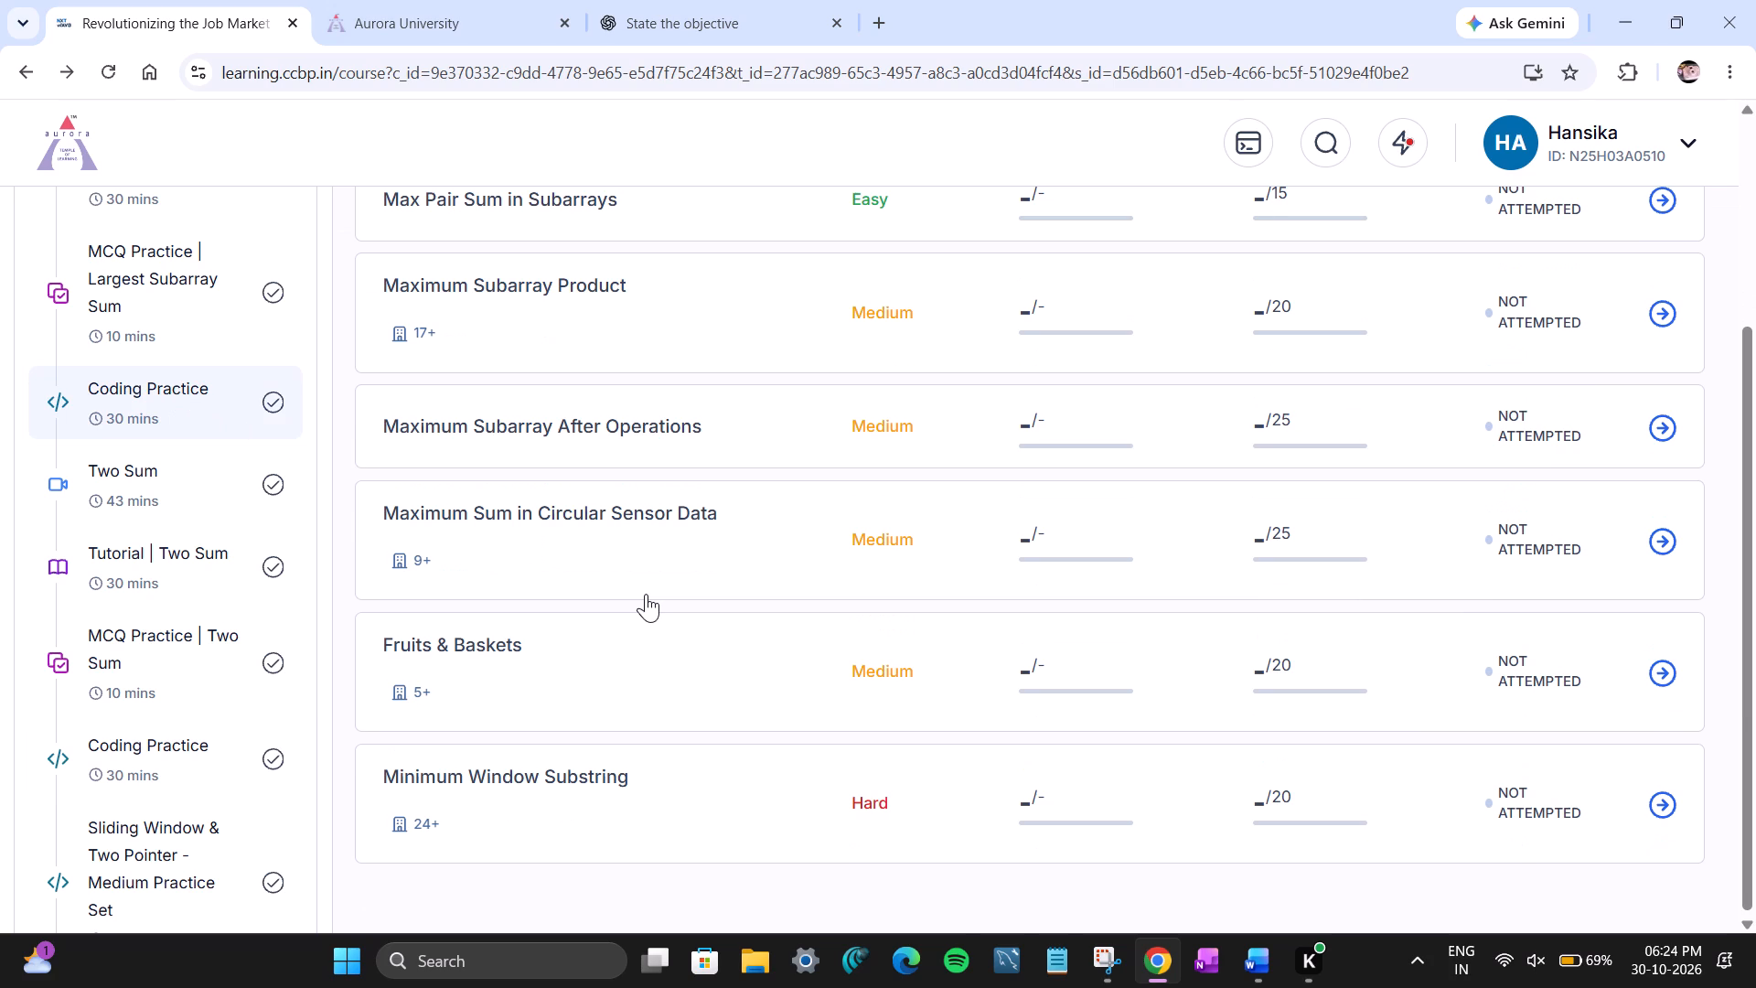
{"action": "scroll", "coordinate": [646, 594], "scroll_direction": "up", "scroll_amount": 3}
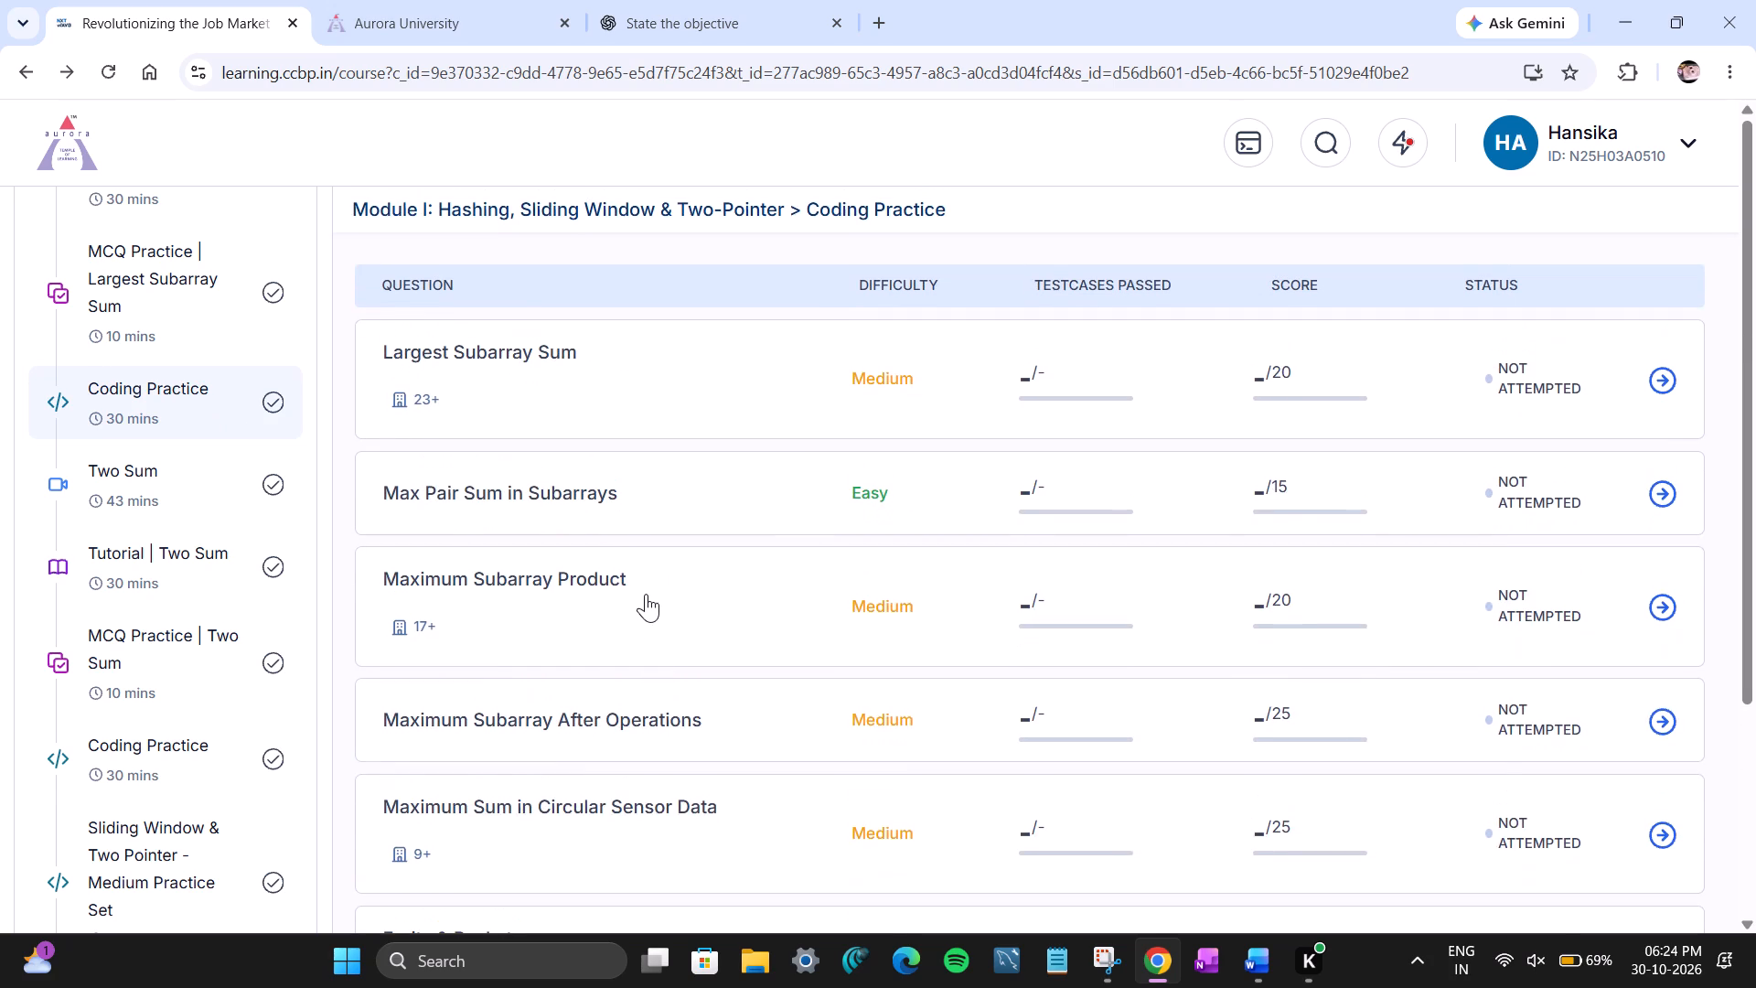
{"action": "scroll", "coordinate": [646, 594], "scroll_direction": "down", "scroll_amount": 1}
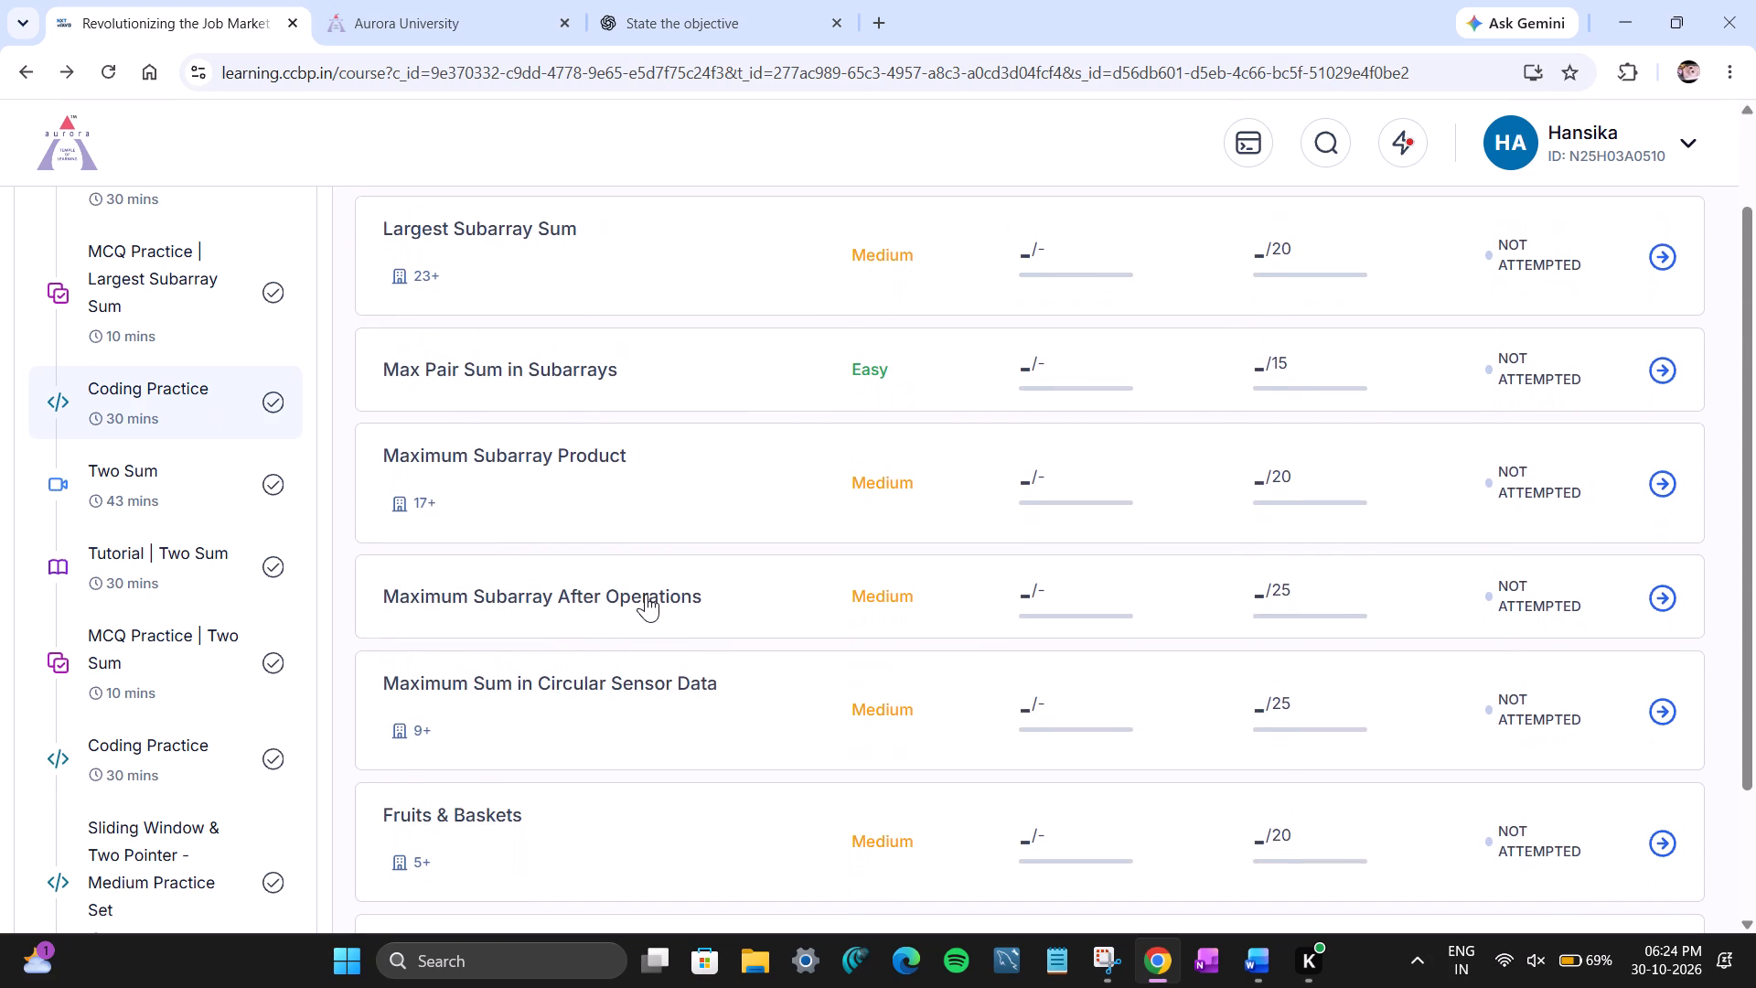
{"action": "left_click", "coordinate": [645, 585]}
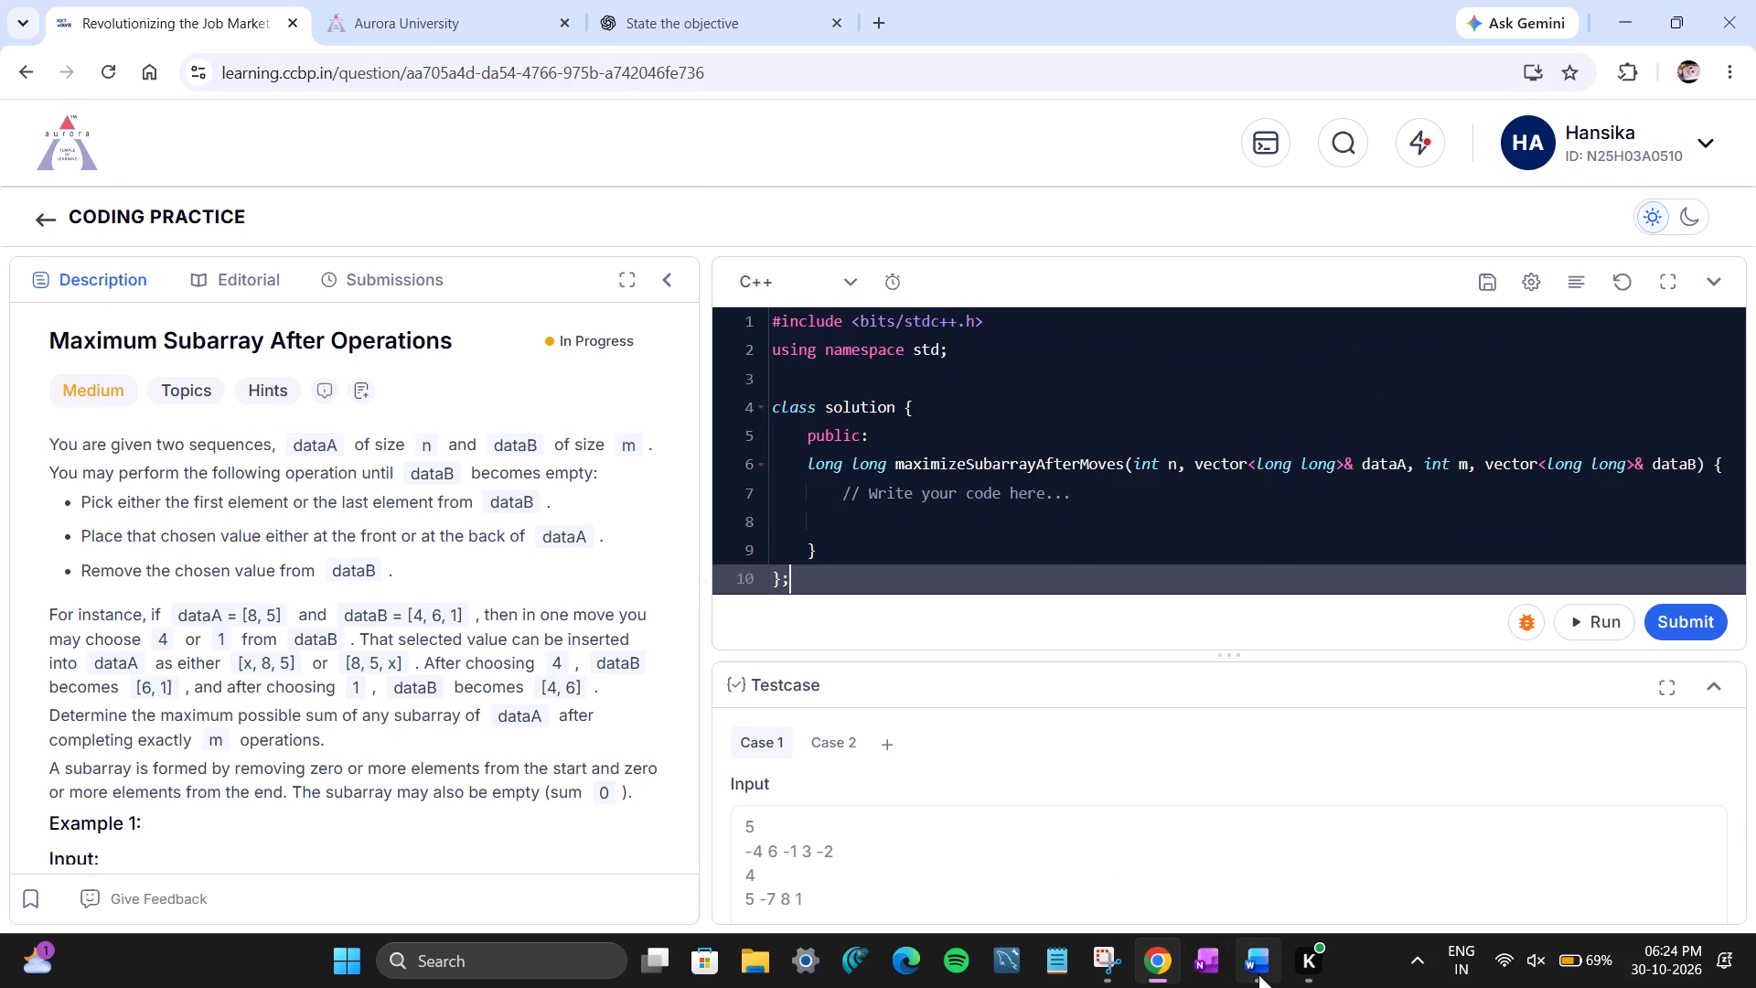
{"action": "left_click", "coordinate": [1258, 974]}
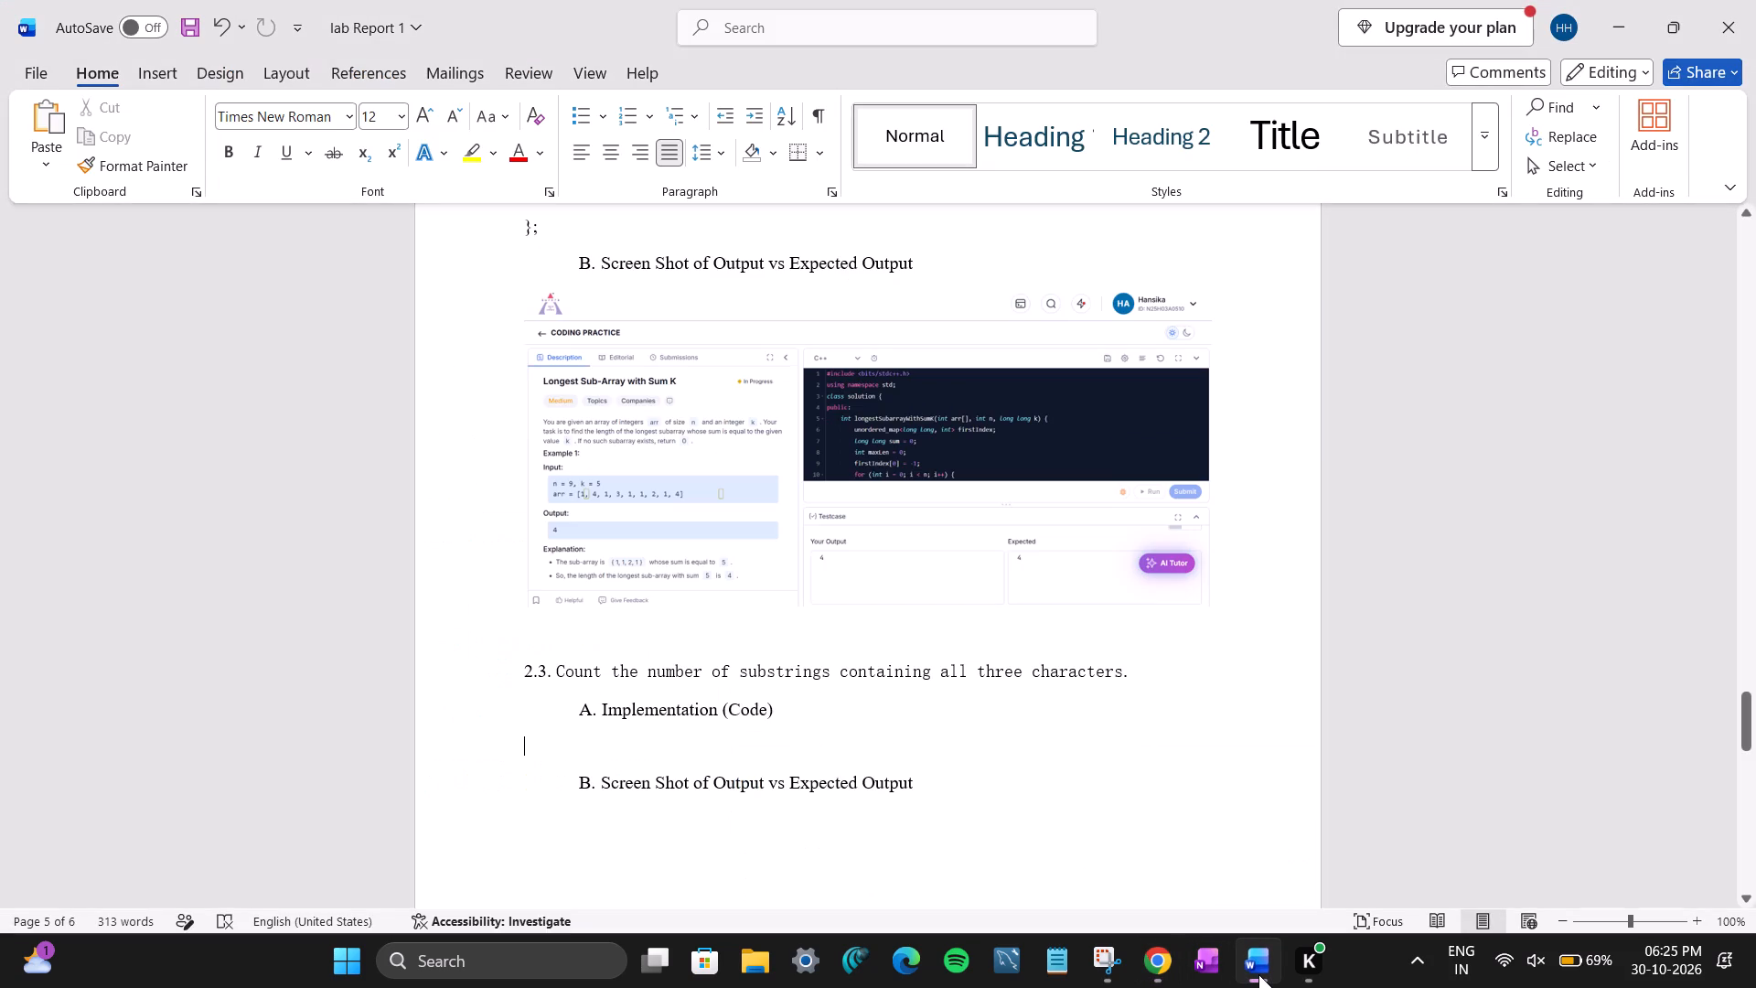
{"action": "left_click", "coordinate": [1151, 962]}
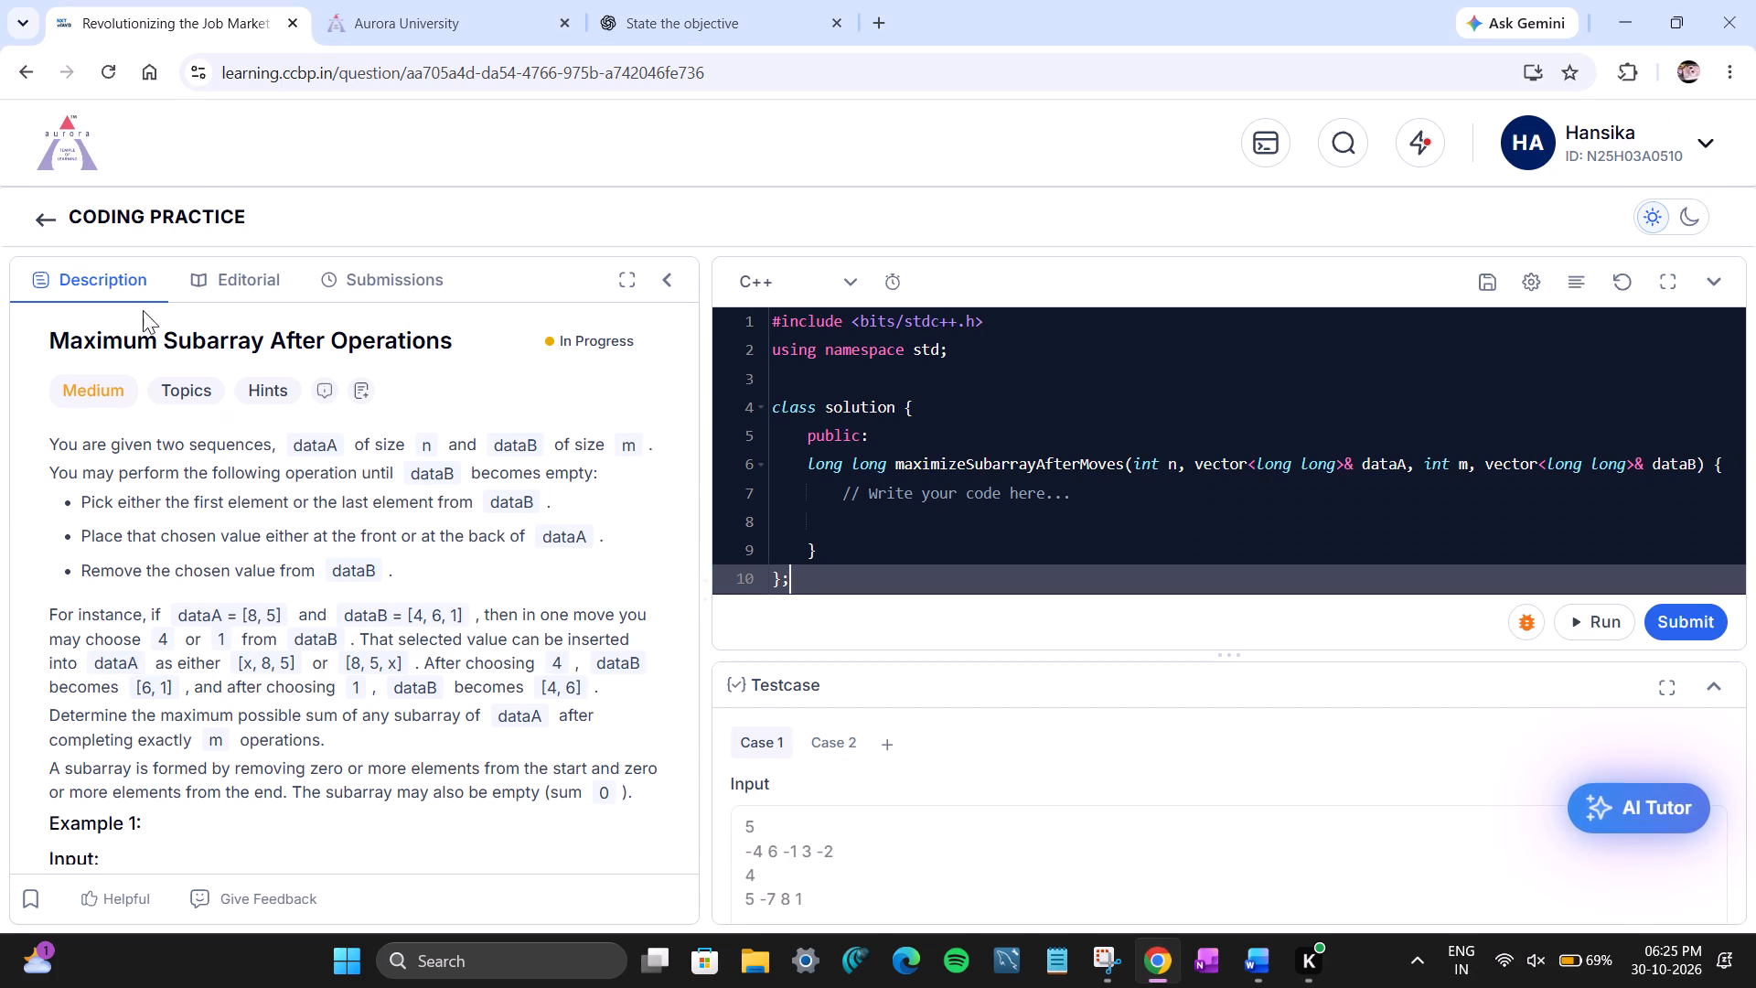
Reopen Maximum Subarray After Operations from the list, read its example and explanation, and check them against experiment 2.3 in Word.
{"action": "left_click", "coordinate": [52, 223]}
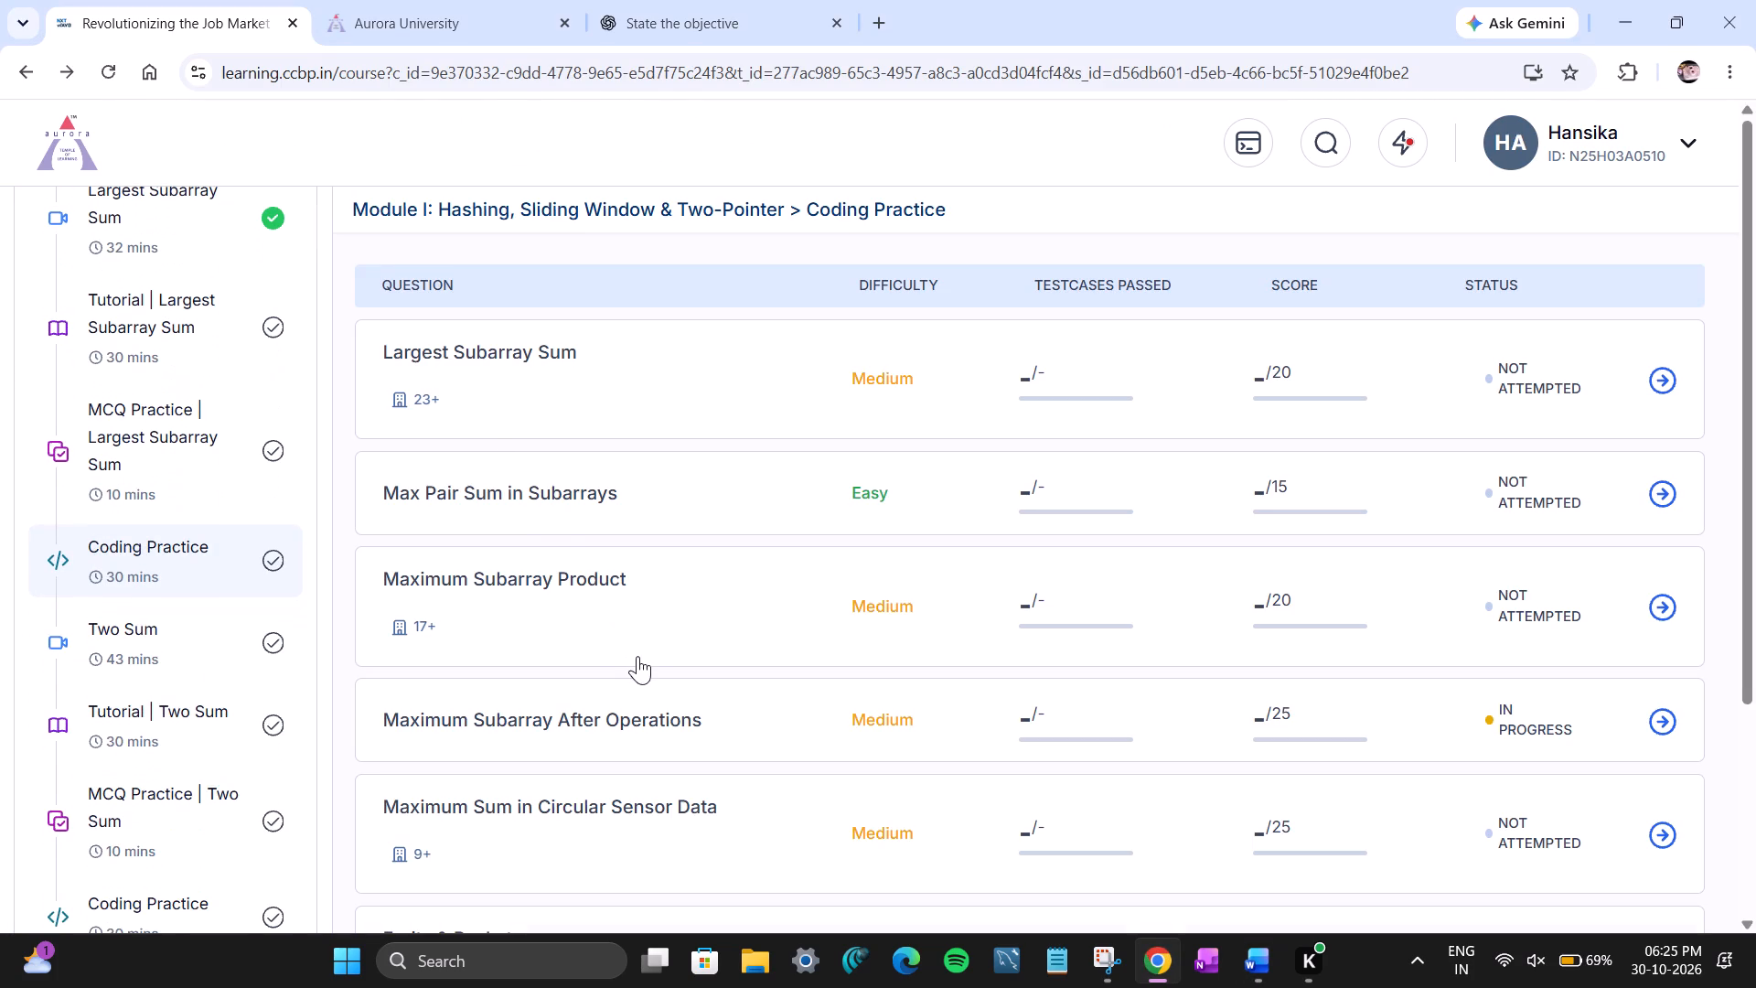
{"action": "left_click", "coordinate": [660, 725]}
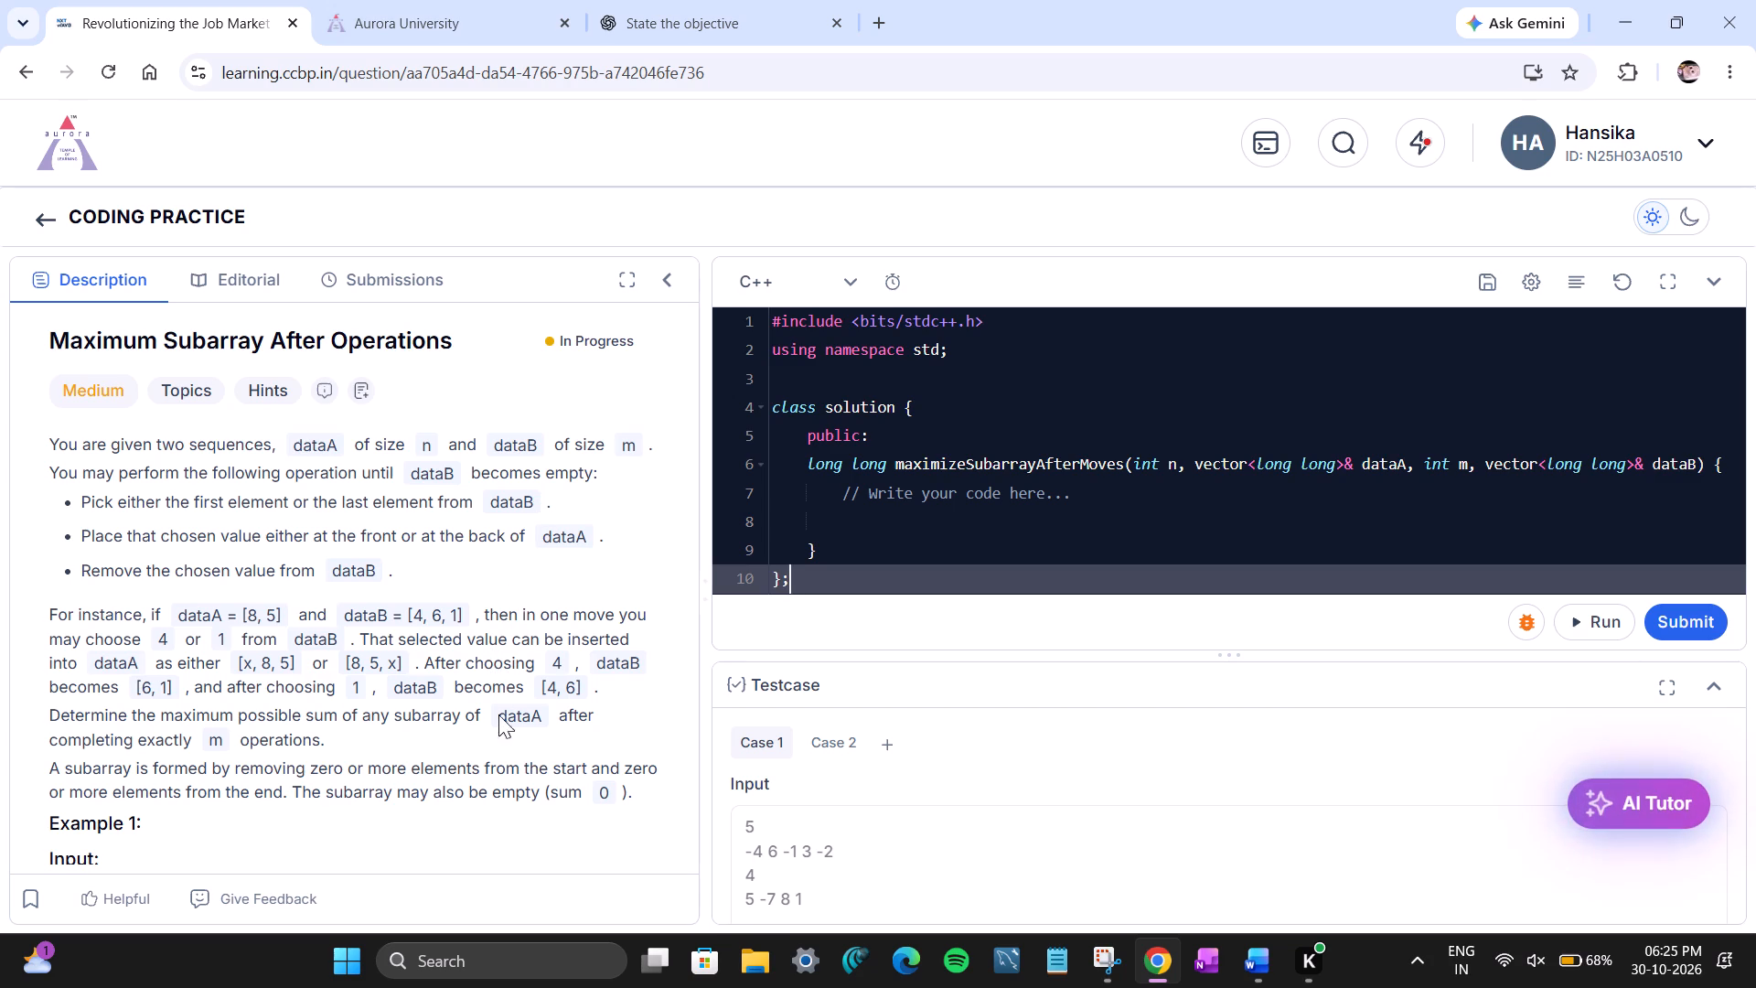
{"action": "scroll", "coordinate": [499, 725], "scroll_direction": "down", "scroll_amount": 6}
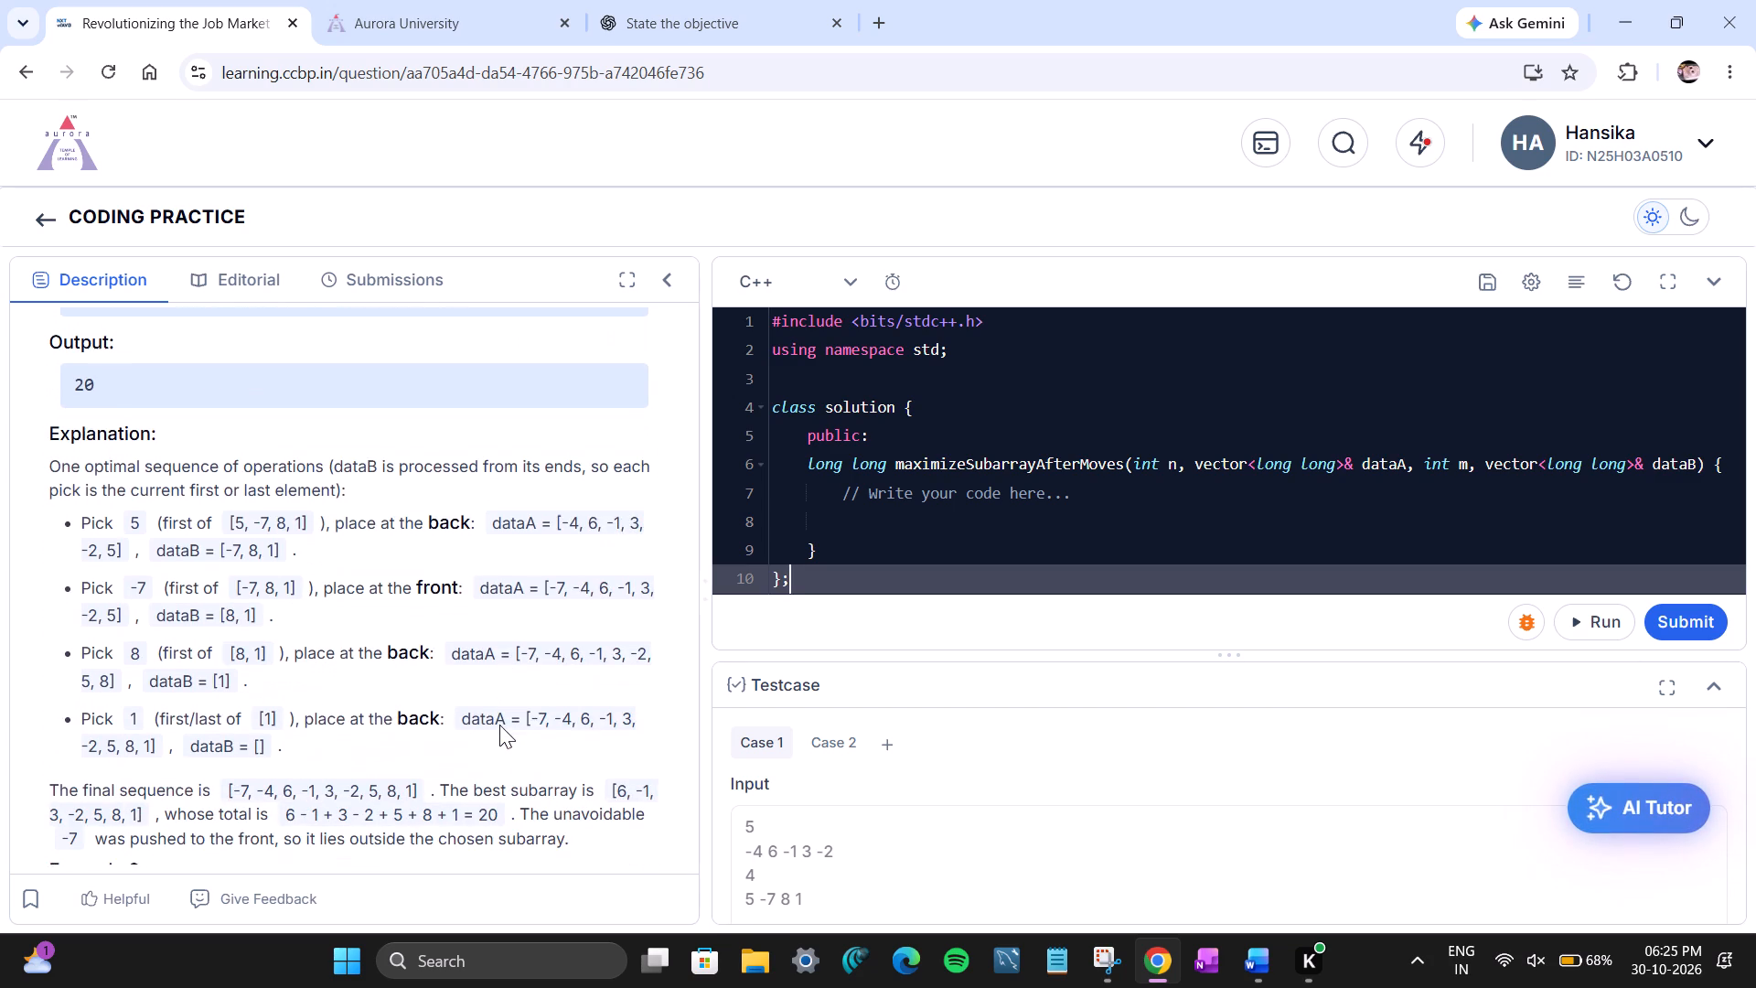
{"action": "scroll", "coordinate": [499, 725], "scroll_direction": "down", "scroll_amount": 1}
{"action": "left_click", "coordinate": [1250, 961]}
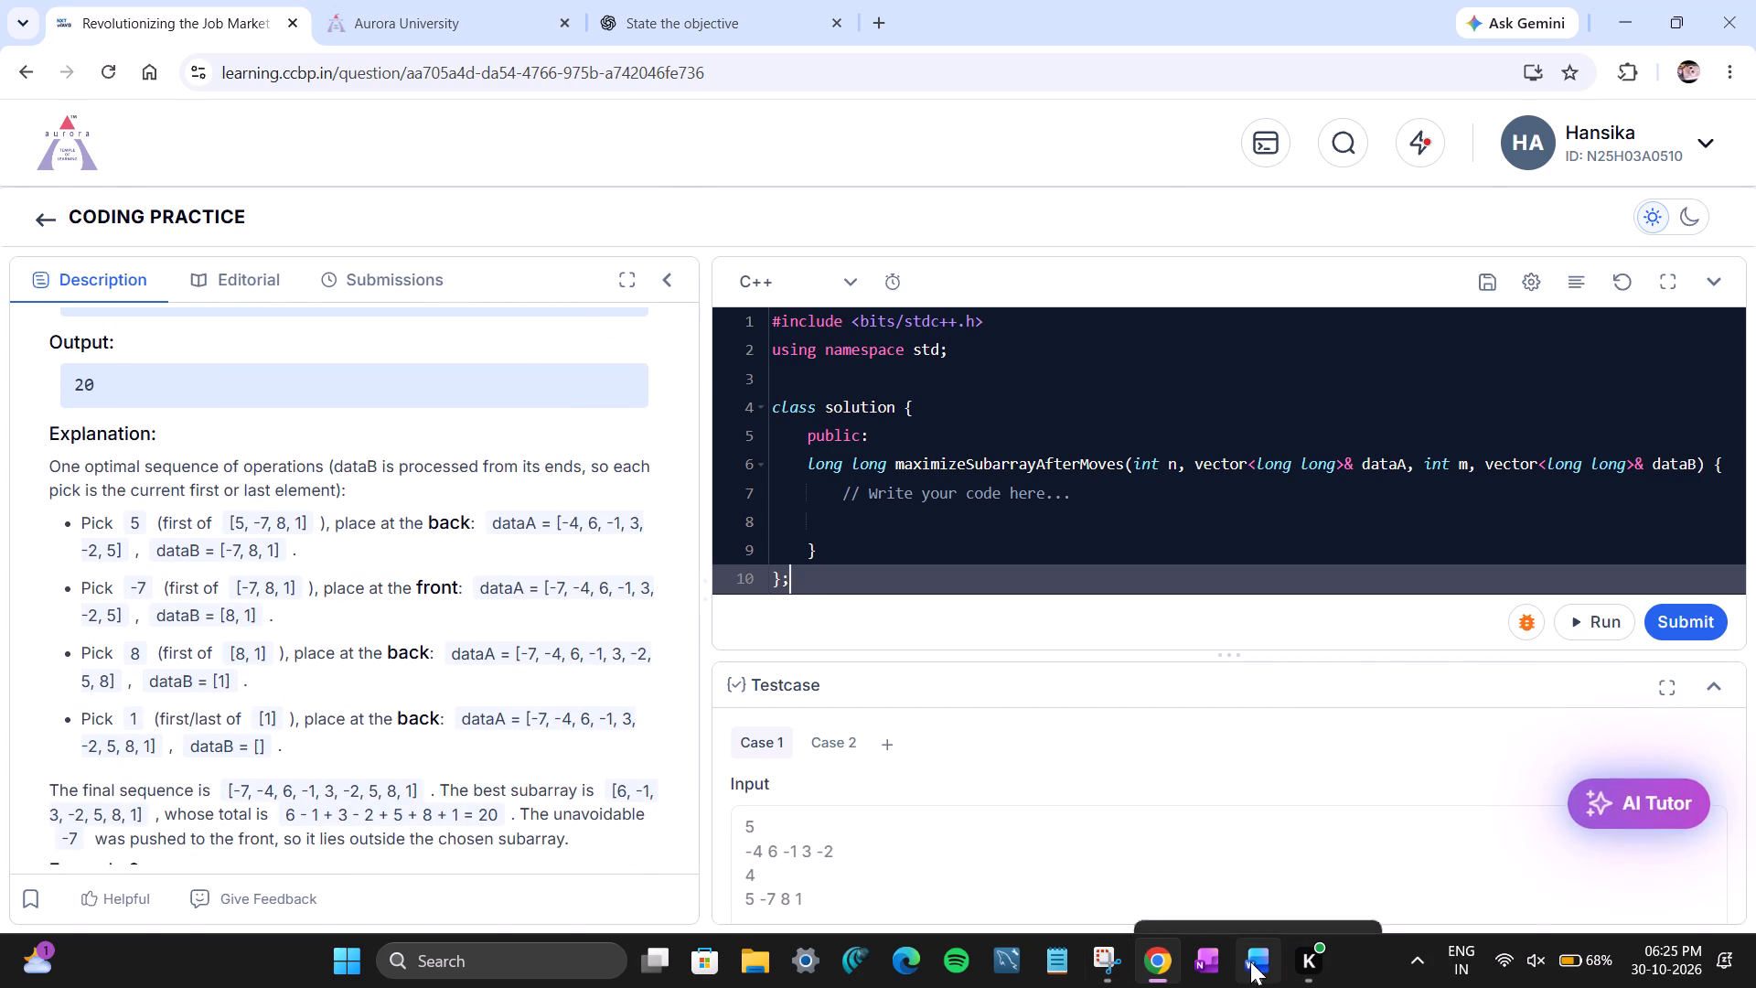
{"action": "left_click", "coordinate": [1162, 956]}
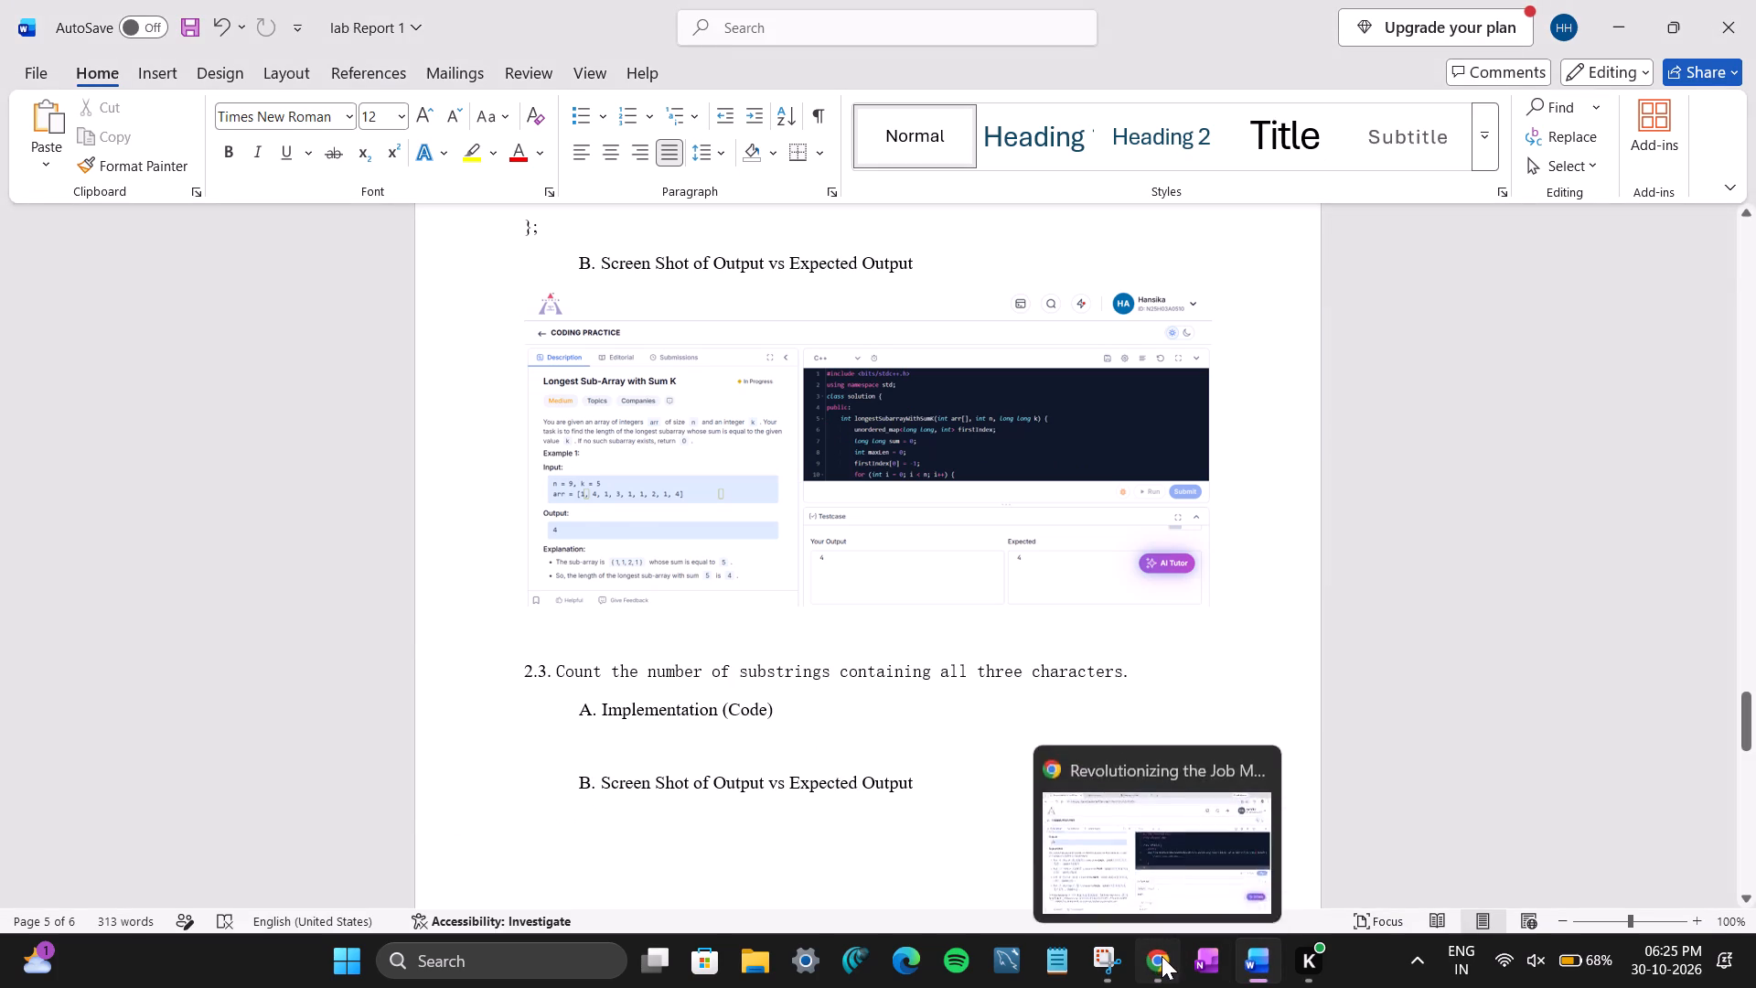
{"action": "scroll", "coordinate": [605, 675], "scroll_direction": "up", "scroll_amount": 7}
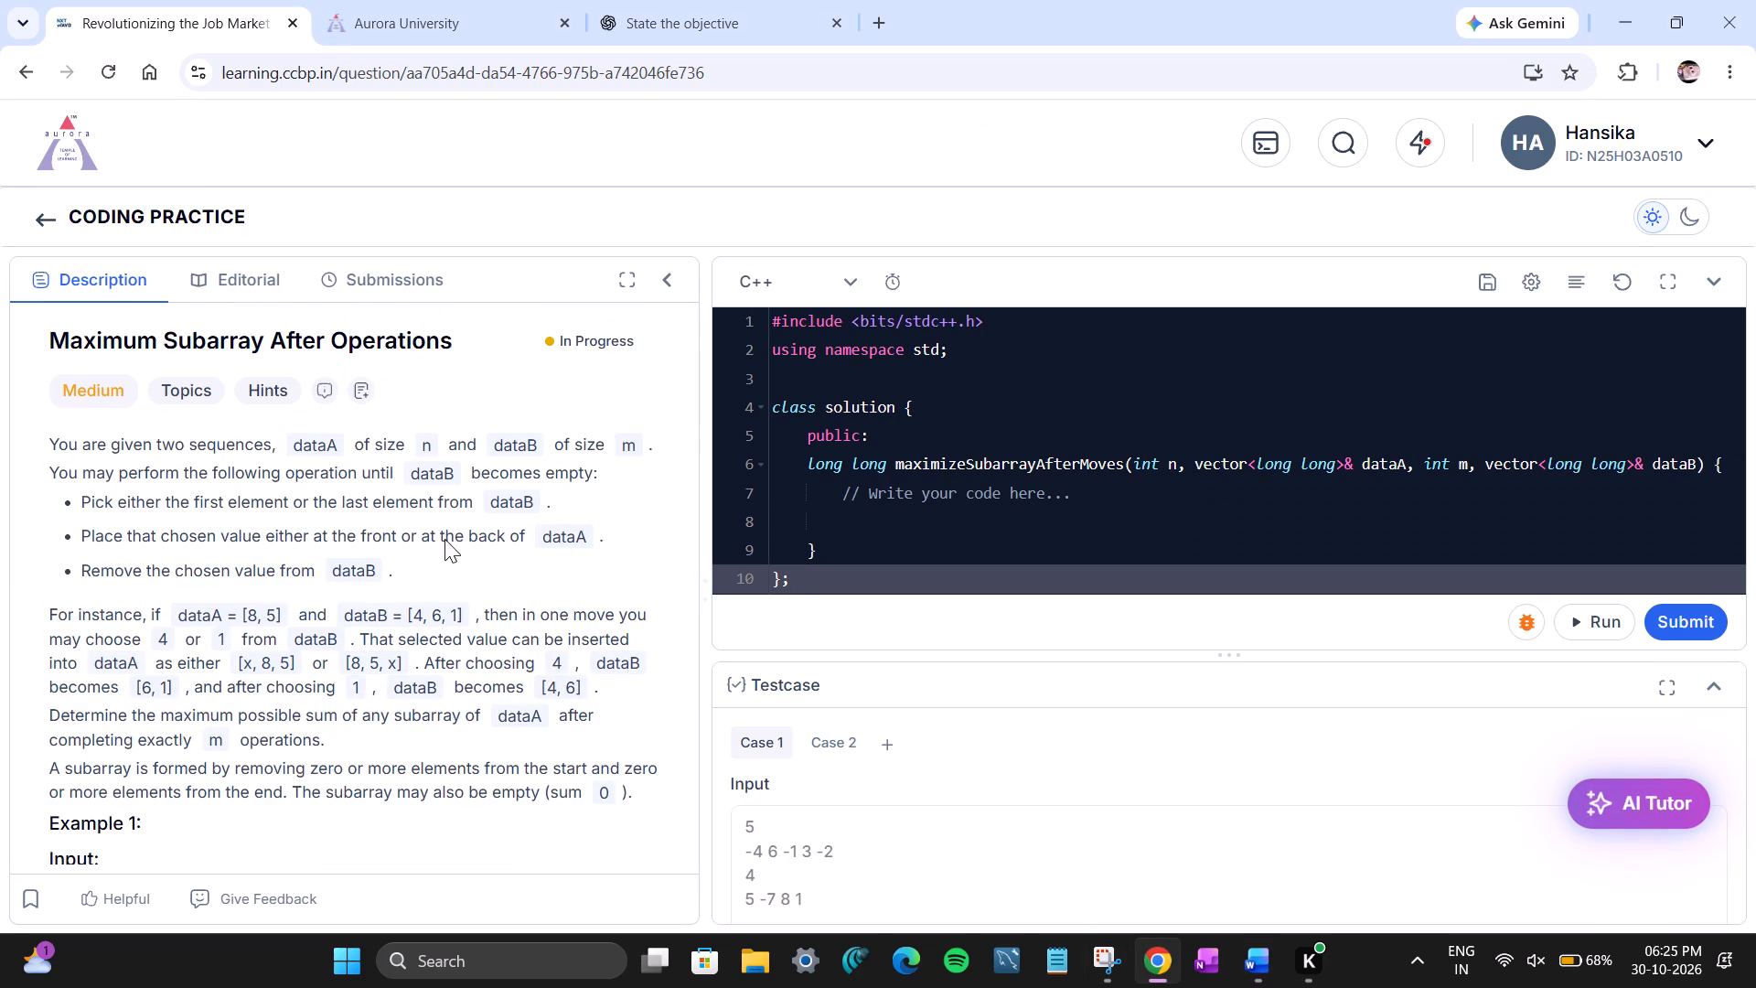
Look through the Largest Subarray Sum and Longest Subarray with Sum K coding practice lists for the experiment 2.3 problem.
{"action": "left_click", "coordinate": [48, 221]}
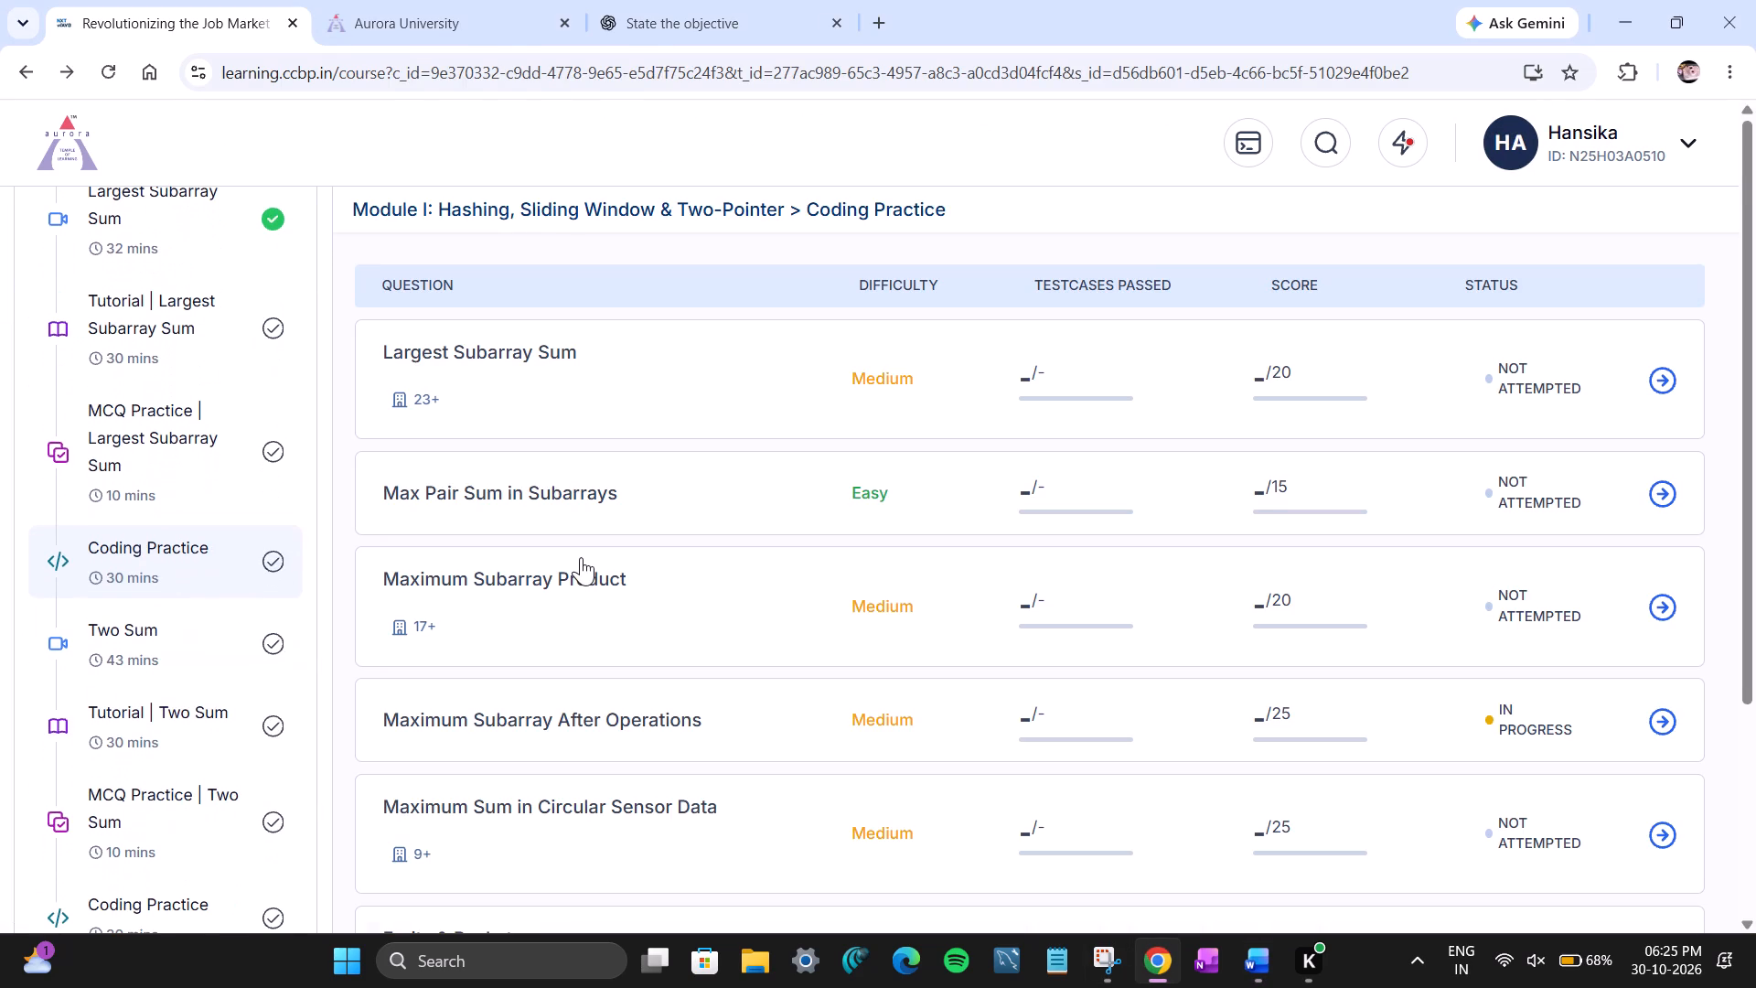
{"action": "scroll", "coordinate": [581, 557], "scroll_direction": "down", "scroll_amount": 4}
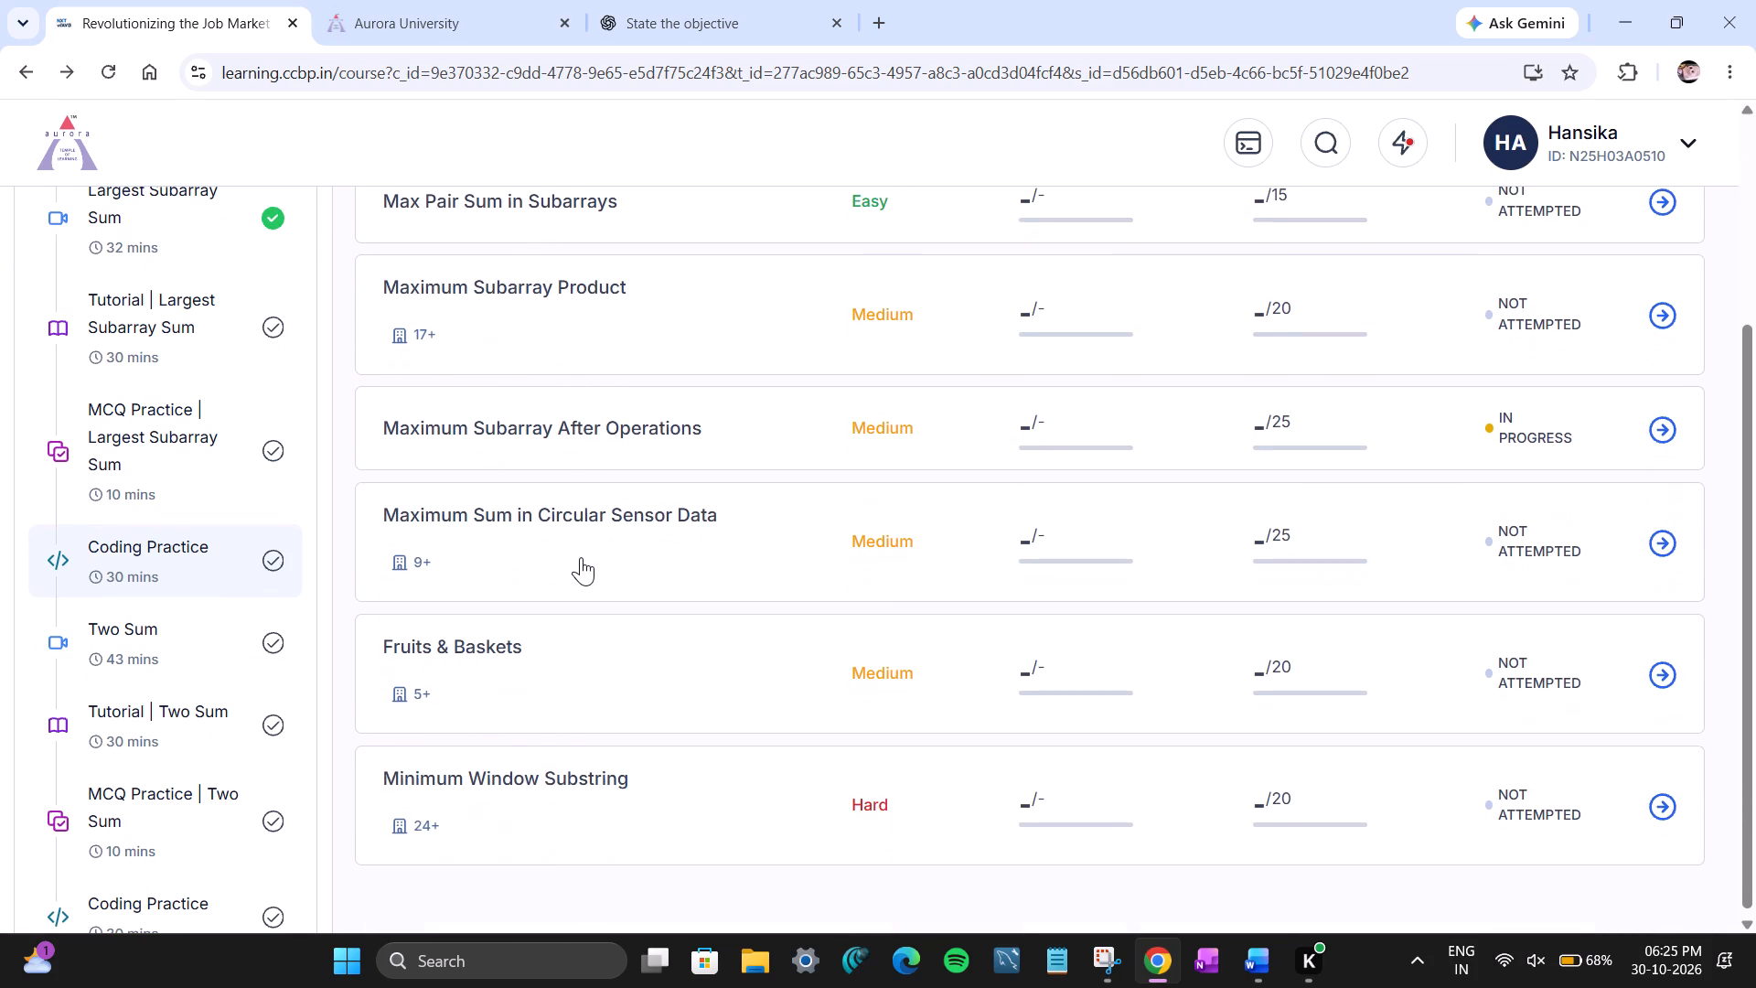
{"action": "scroll", "coordinate": [581, 557], "scroll_direction": "down", "scroll_amount": 4}
{"action": "scroll", "coordinate": [188, 448], "scroll_direction": "up", "scroll_amount": 1}
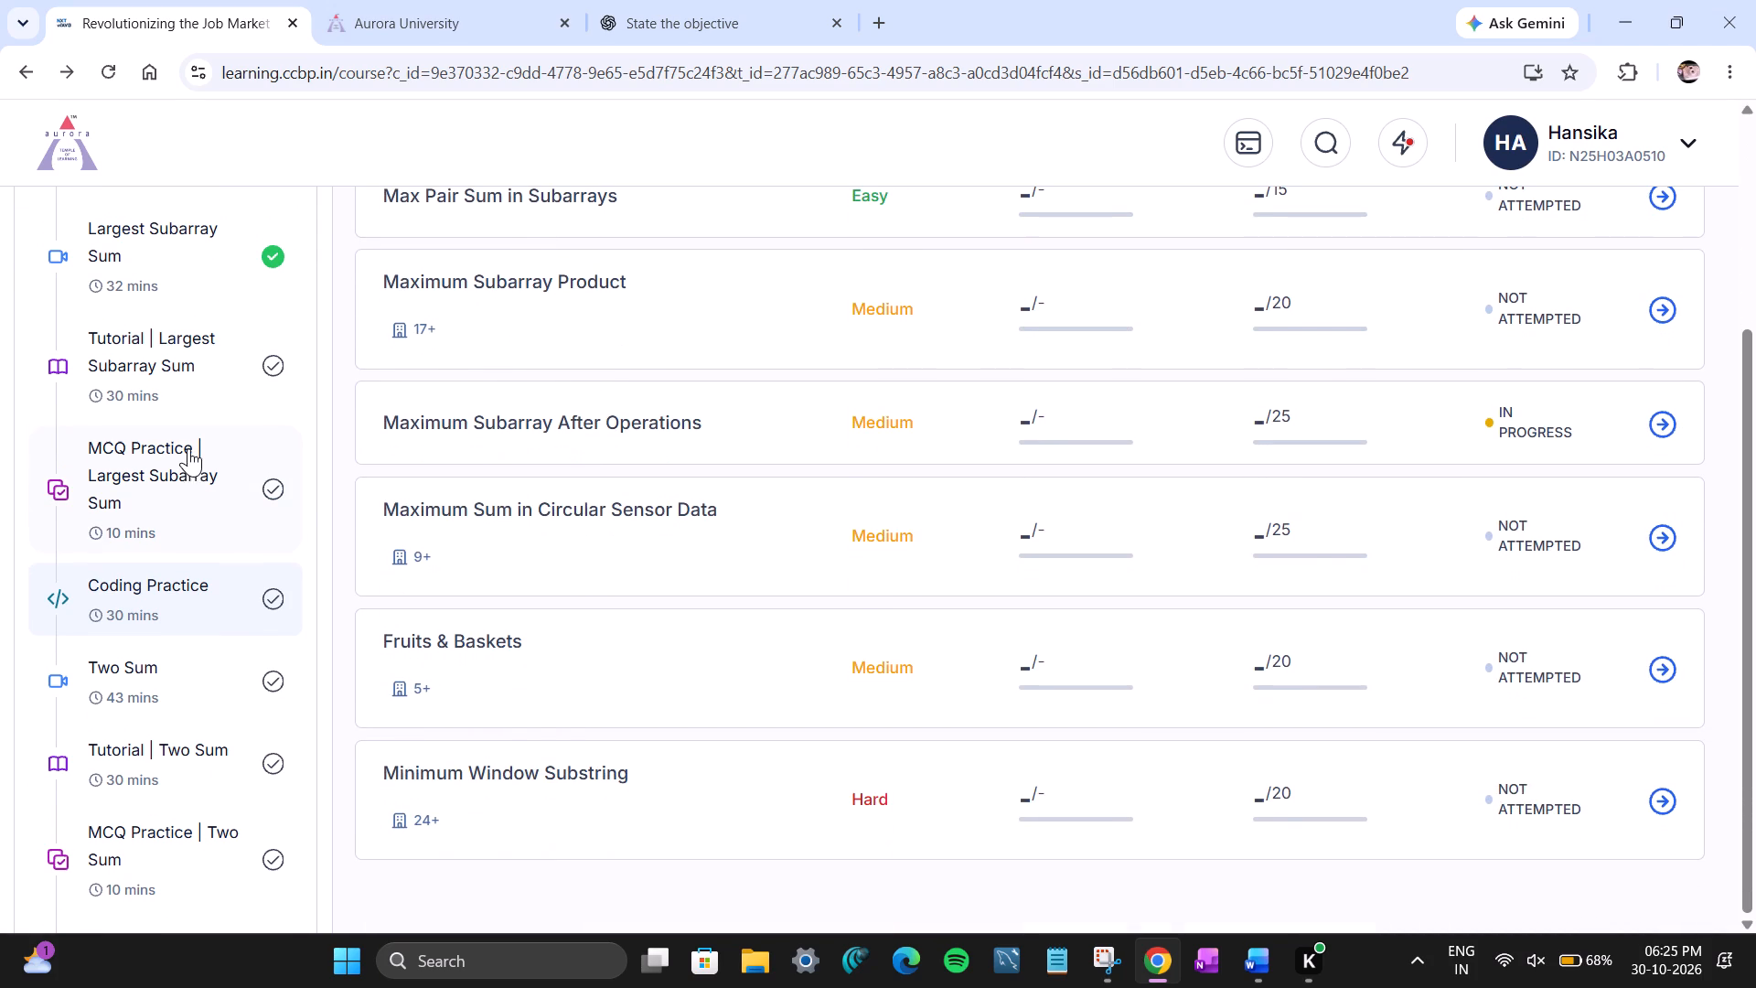
{"action": "scroll", "coordinate": [188, 448], "scroll_direction": "up", "scroll_amount": 4}
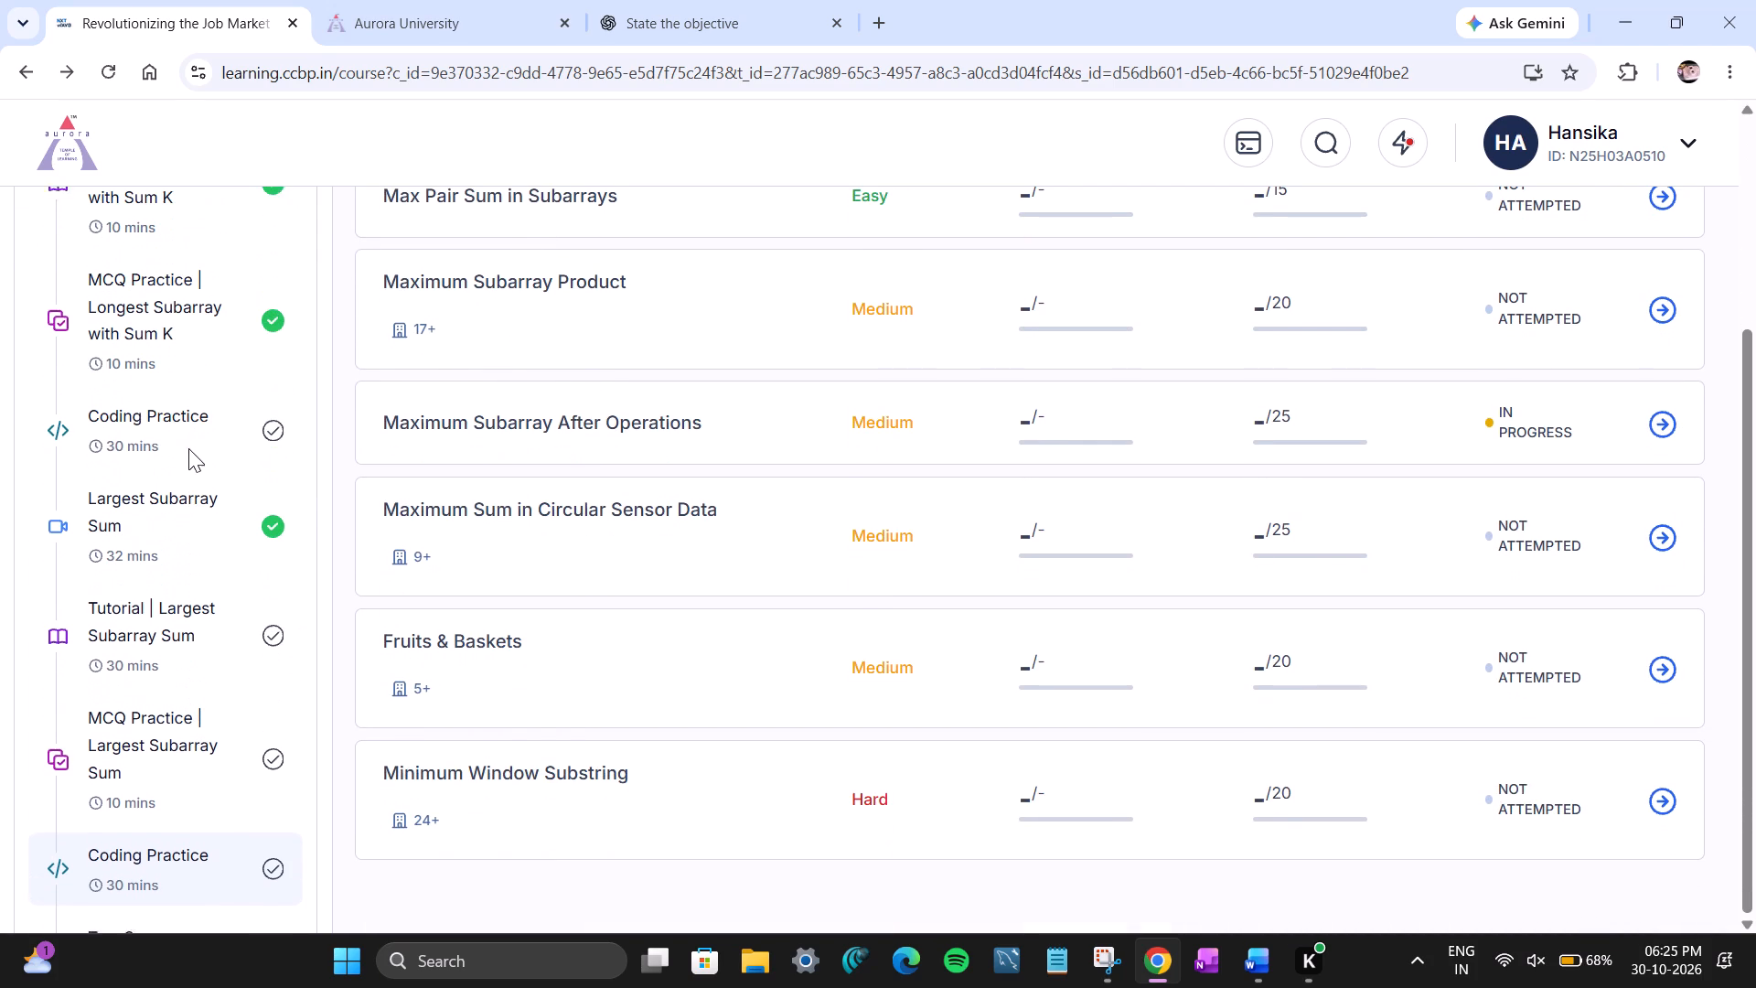
{"action": "scroll", "coordinate": [188, 448], "scroll_direction": "up", "scroll_amount": 1}
{"action": "left_click", "coordinate": [188, 448]}
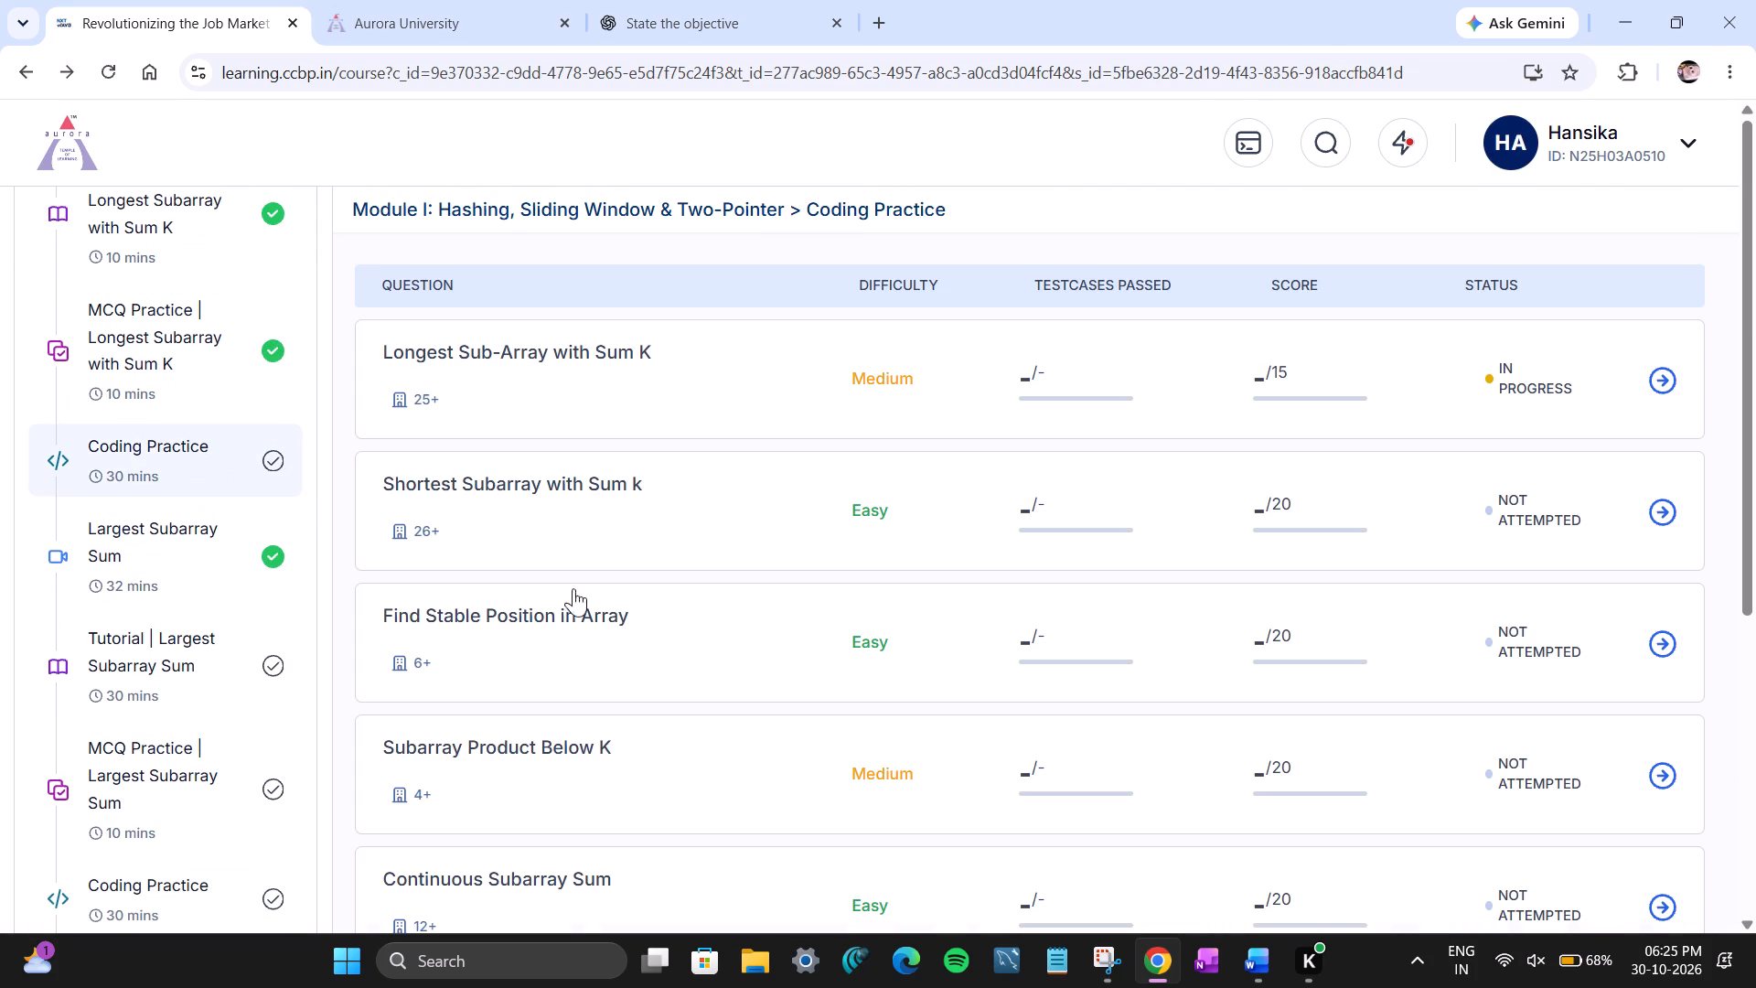
{"action": "scroll", "coordinate": [590, 595], "scroll_direction": "down", "scroll_amount": 4}
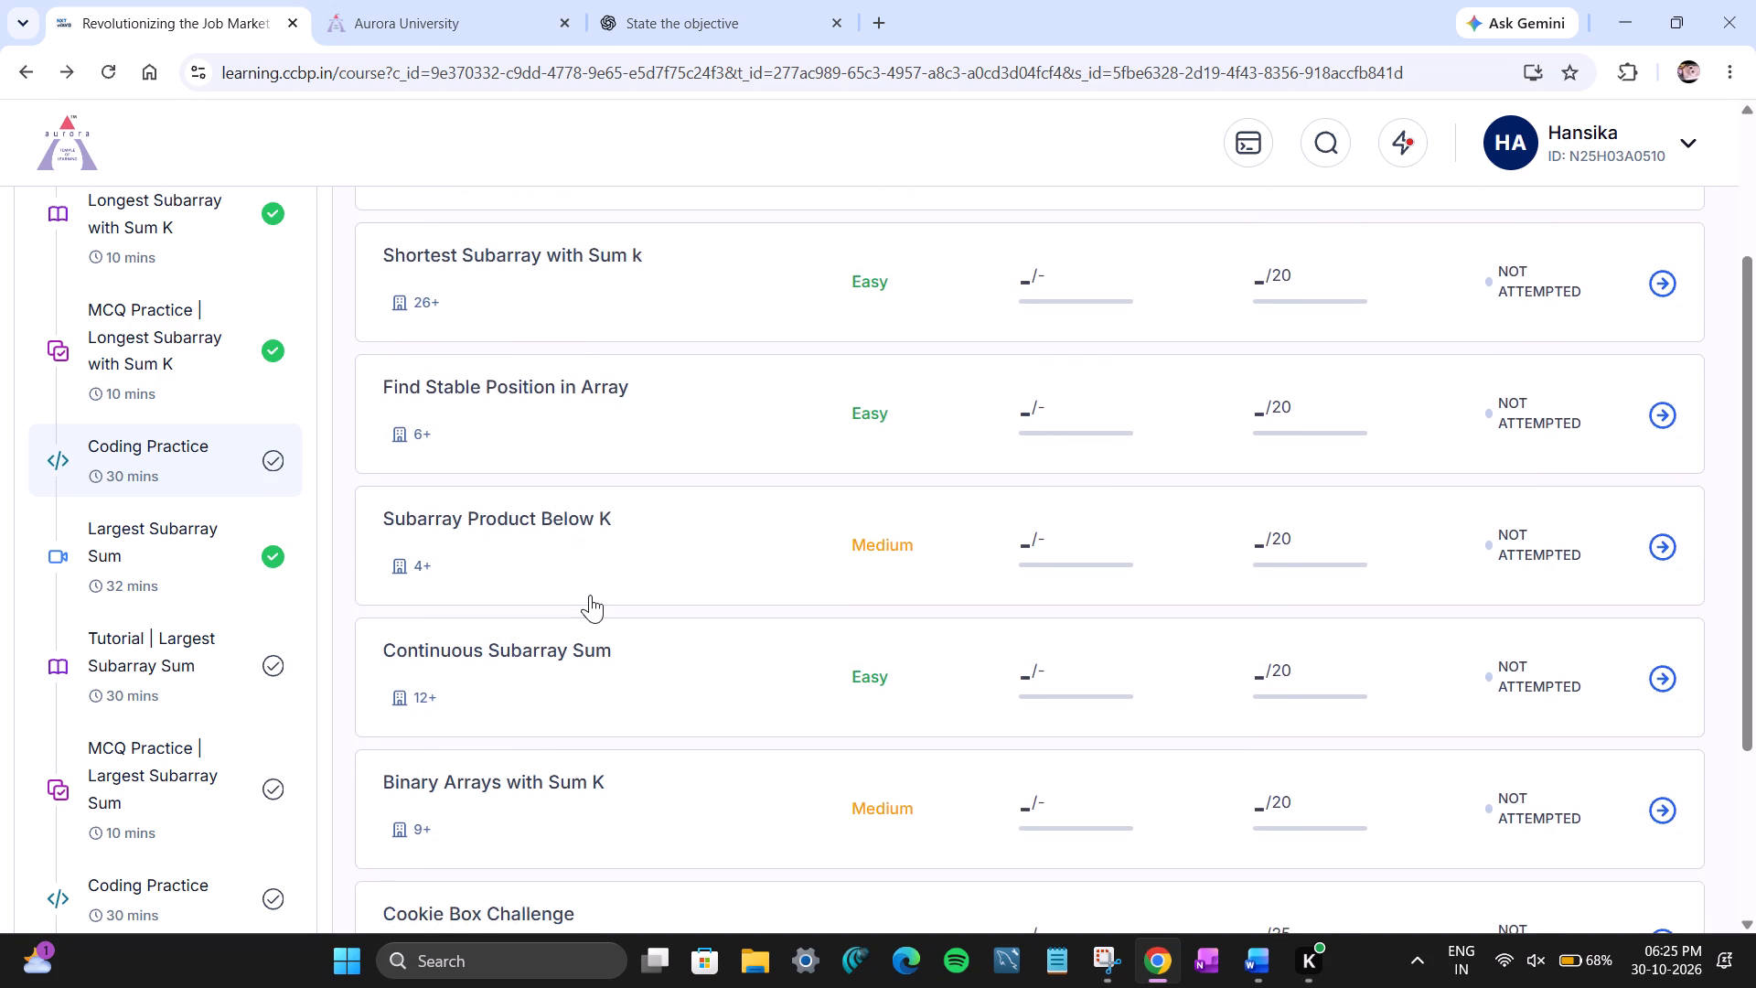
{"action": "scroll", "coordinate": [590, 595], "scroll_direction": "down", "scroll_amount": 5}
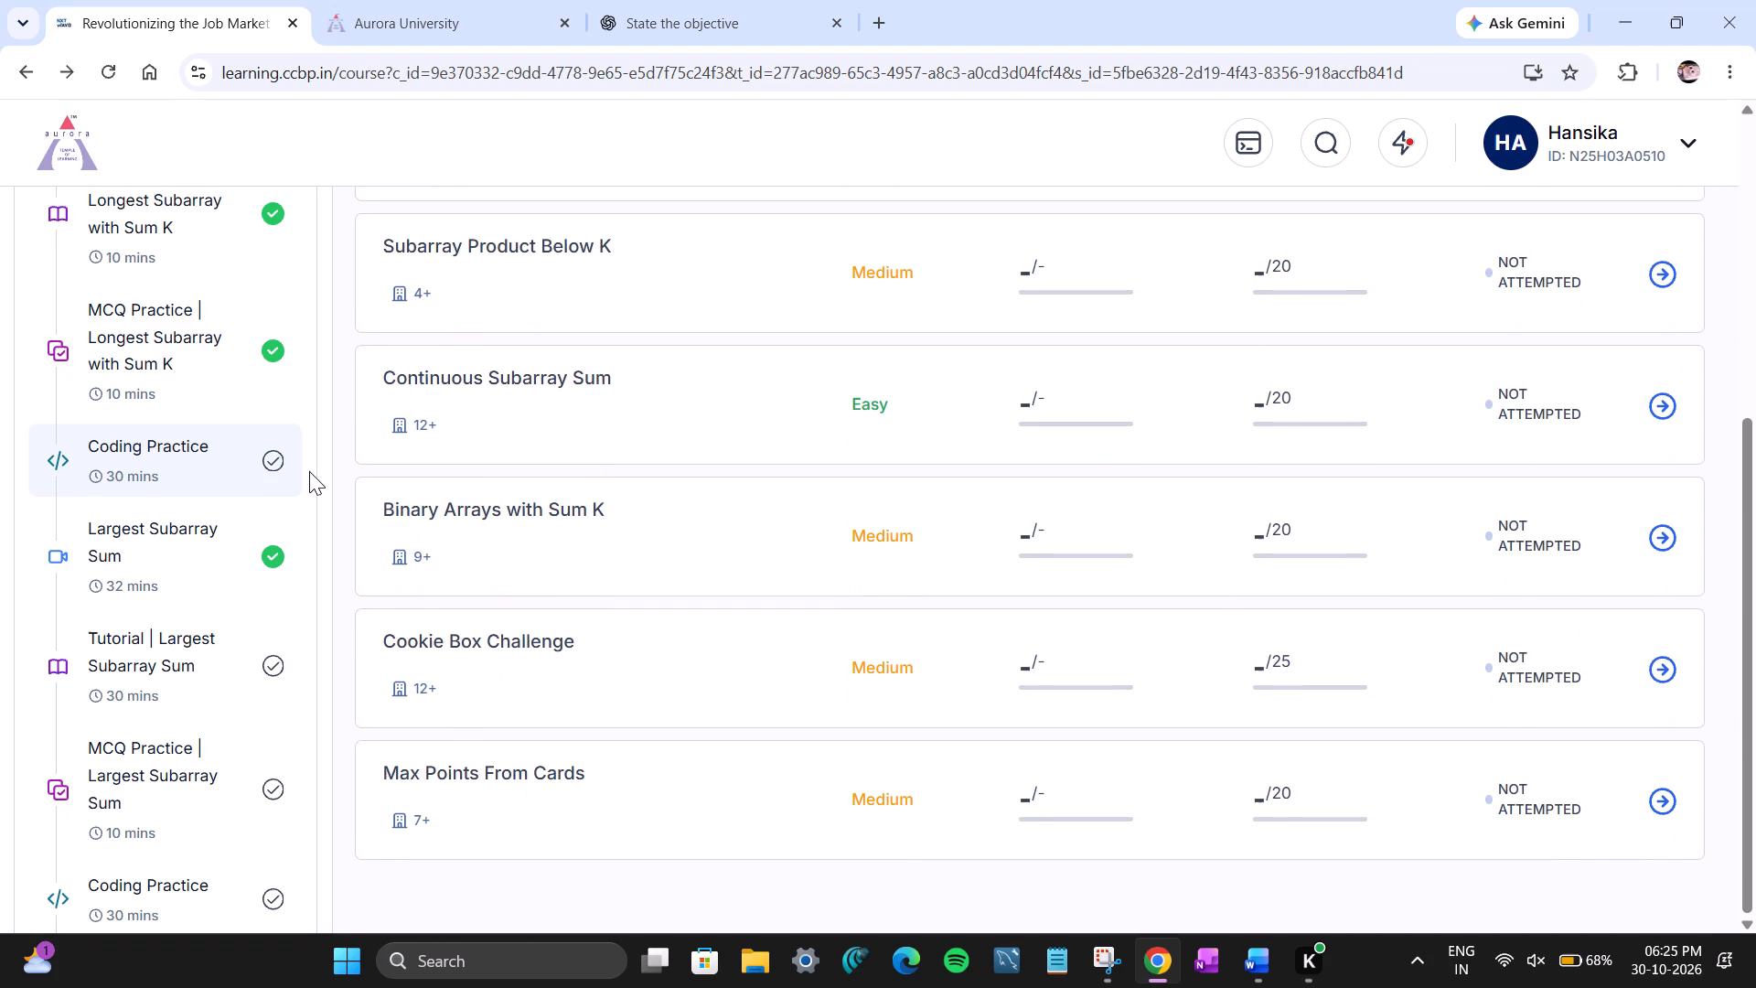
Open Substrings with All Three Characters from the coding practice that follows the Sliding Window & Two Pointers quiz.
{"action": "scroll", "coordinate": [309, 471], "scroll_direction": "up", "scroll_amount": 4}
{"action": "left_click", "coordinate": [186, 428]}
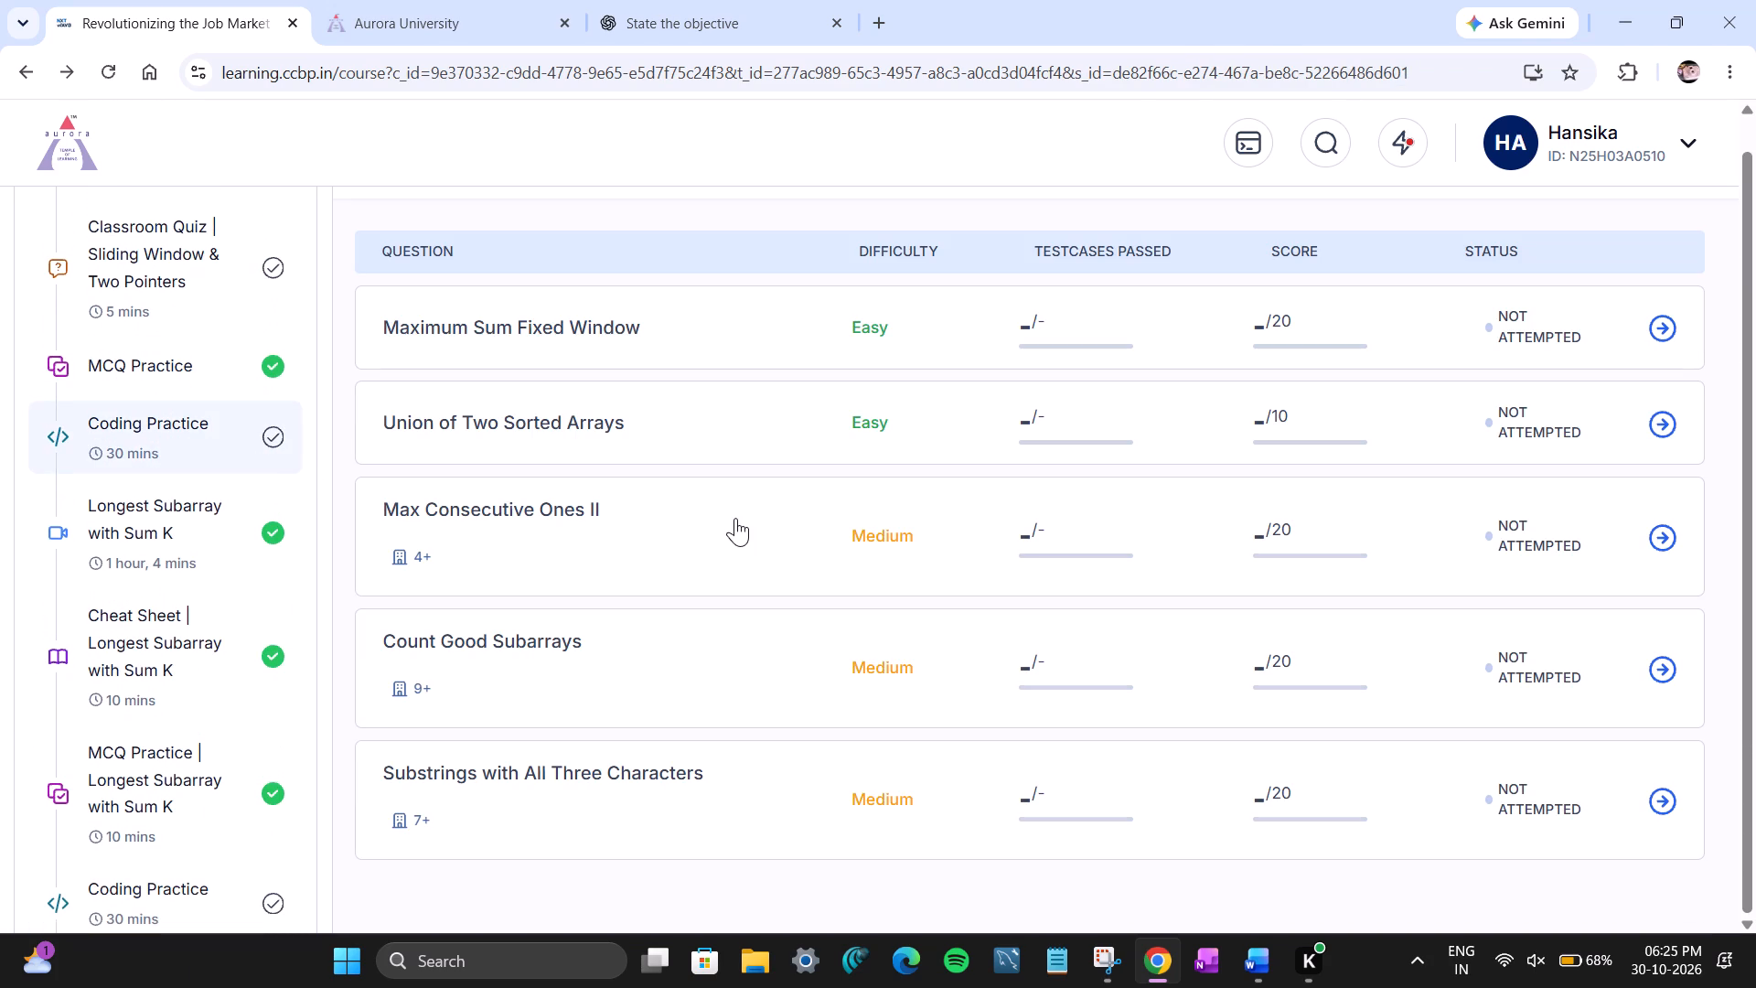
{"action": "scroll", "coordinate": [735, 518], "scroll_direction": "down", "scroll_amount": 3}
{"action": "scroll", "coordinate": [735, 518], "scroll_direction": "up", "scroll_amount": 4}
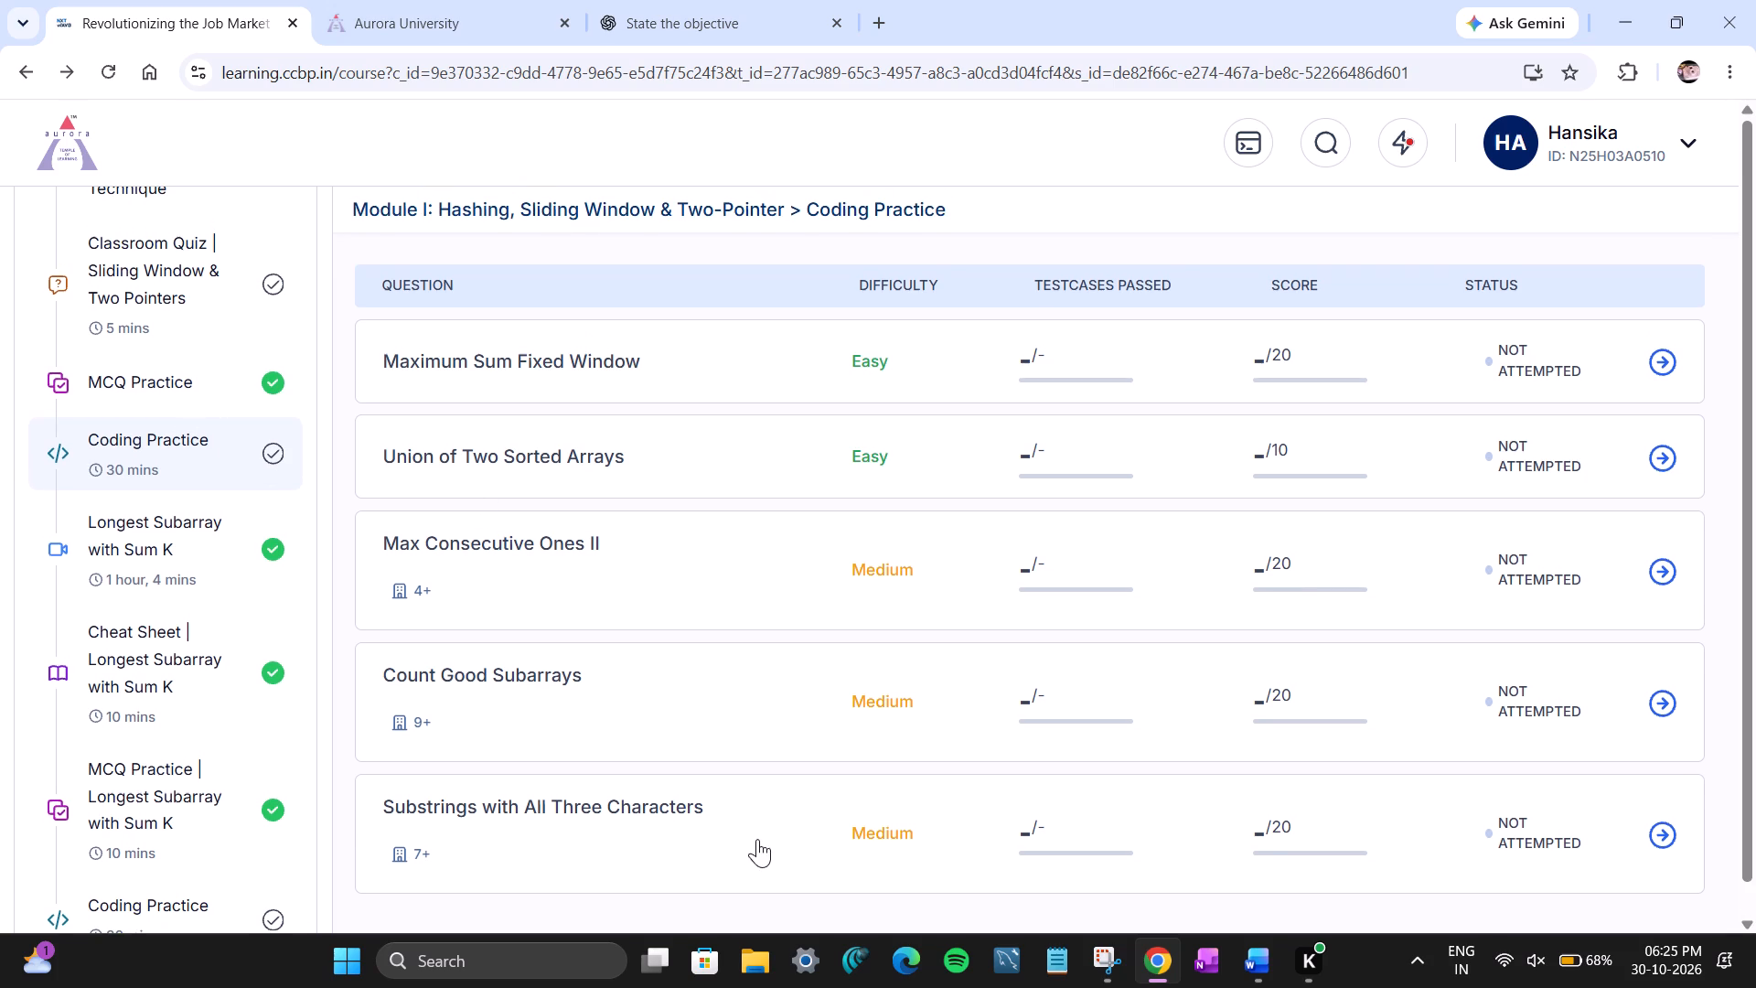
{"action": "left_click", "coordinate": [763, 843]}
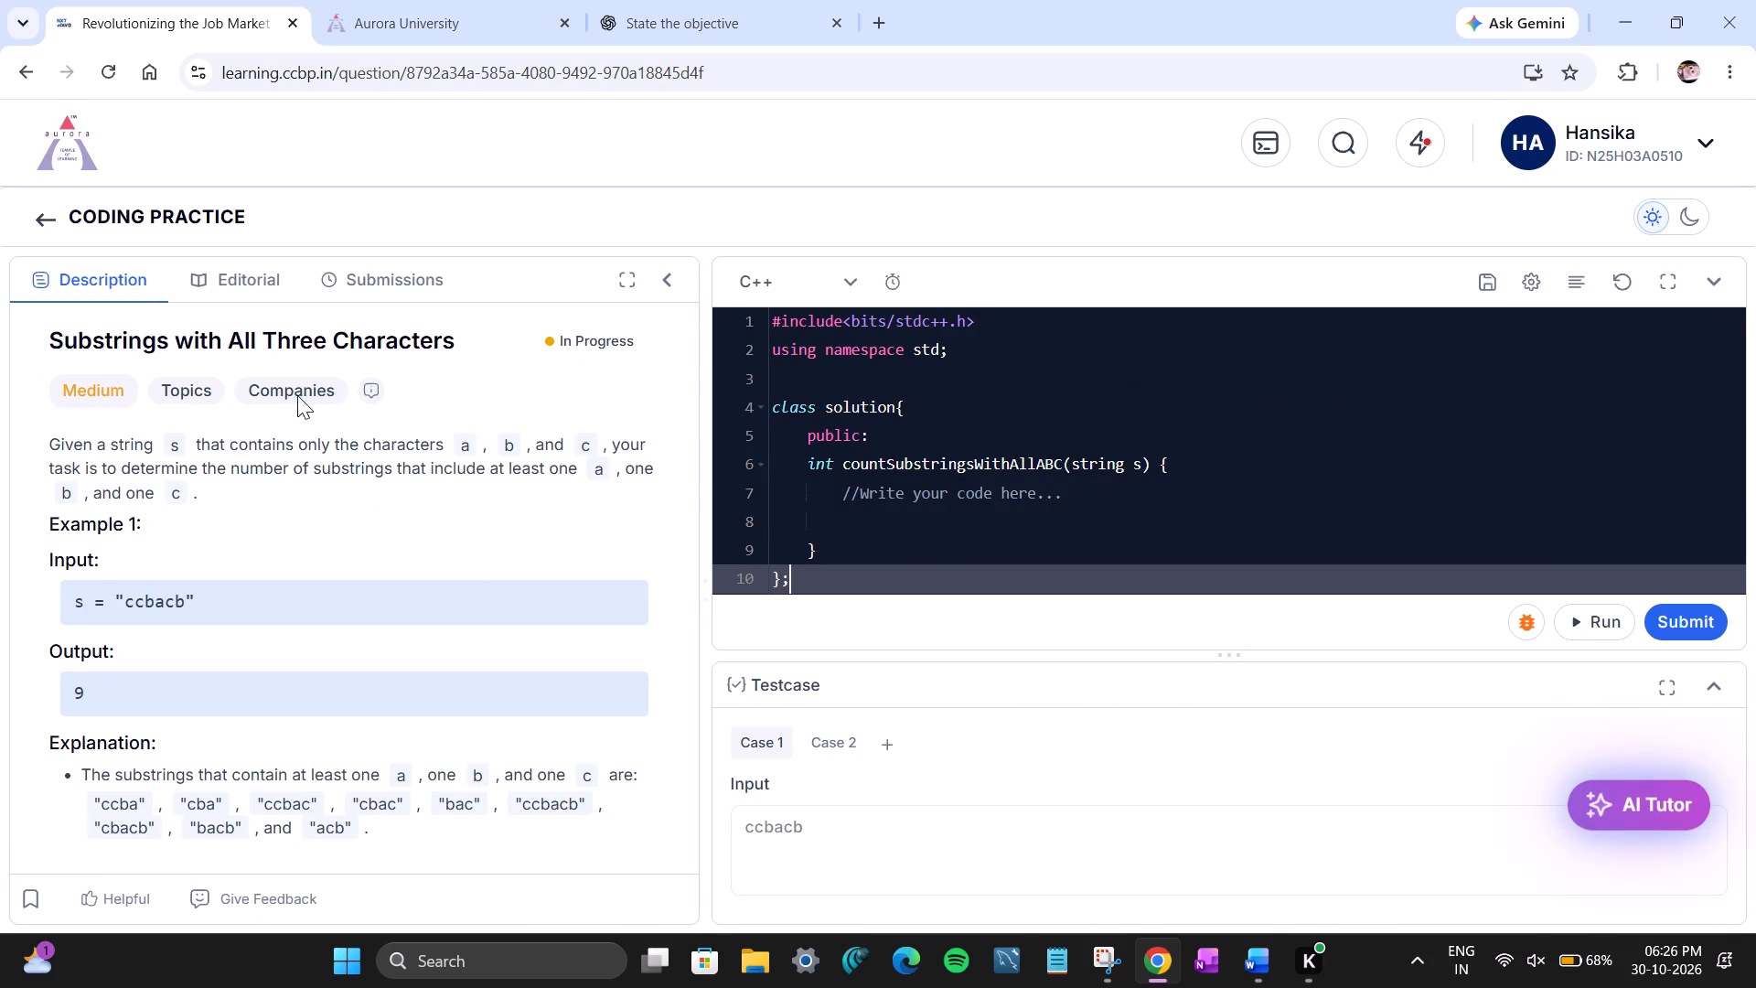
Replace the starter code in the editor with the C++ code of the editorial's O(n) solution.
{"action": "left_click", "coordinate": [208, 271]}
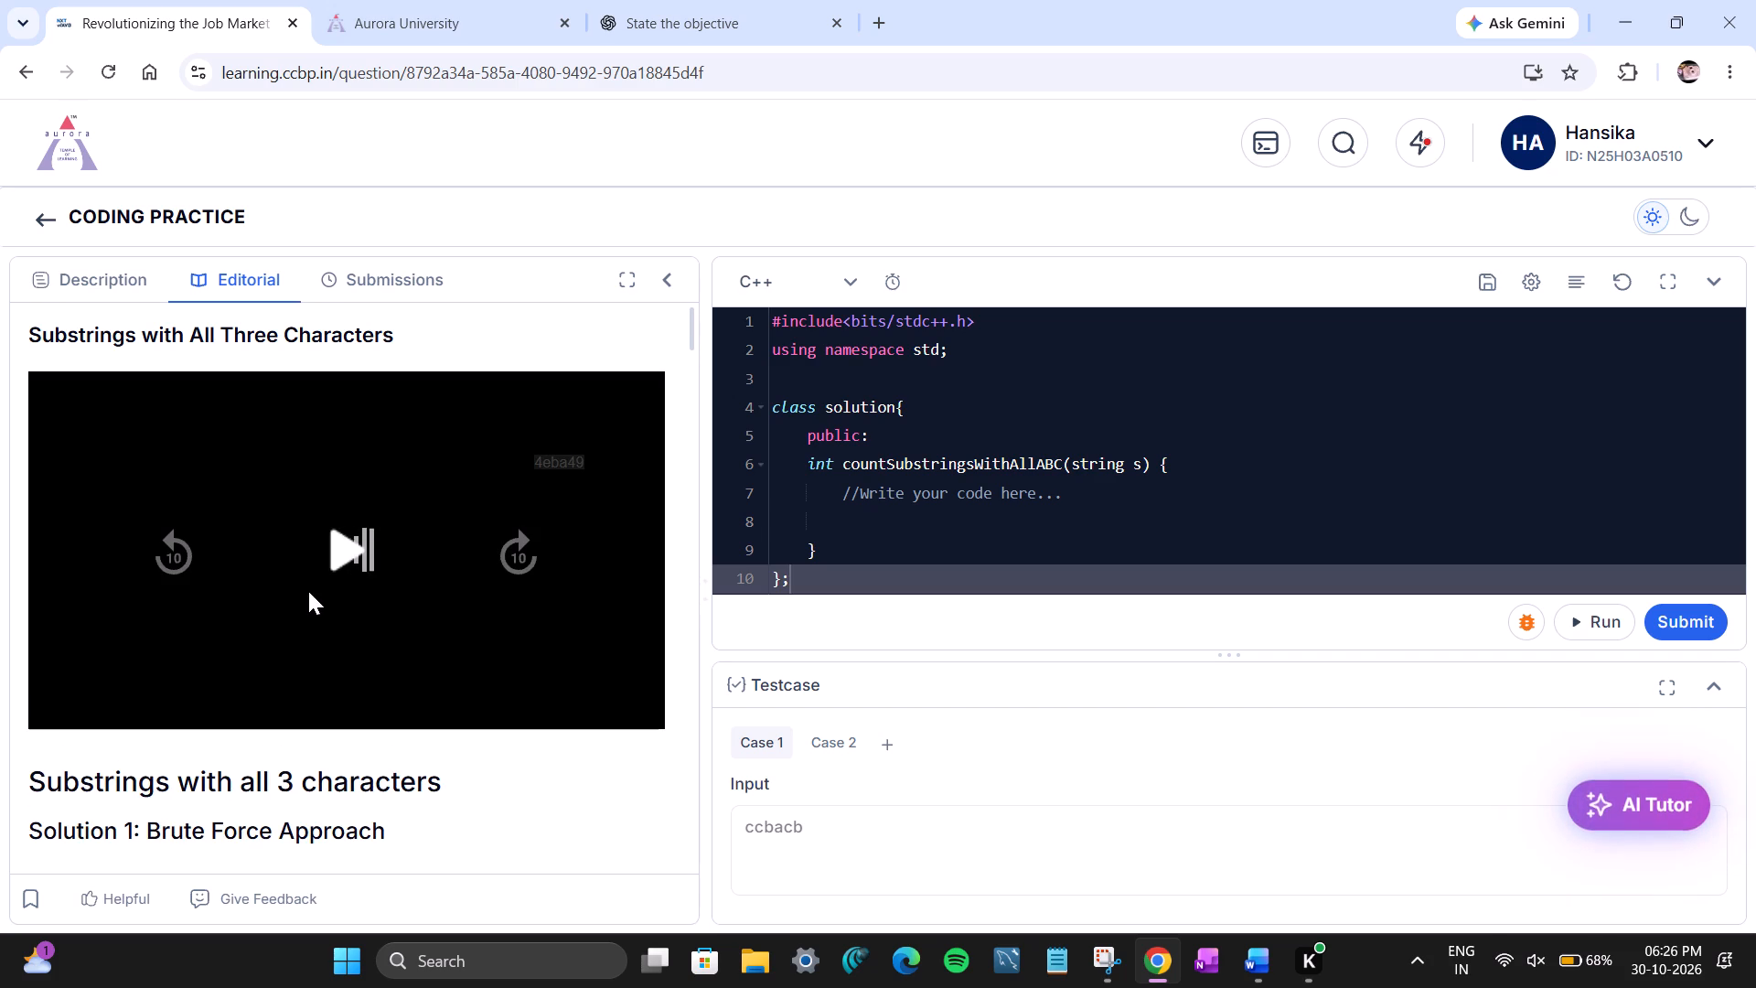
{"action": "scroll", "coordinate": [312, 478], "scroll_direction": "down", "scroll_amount": 7}
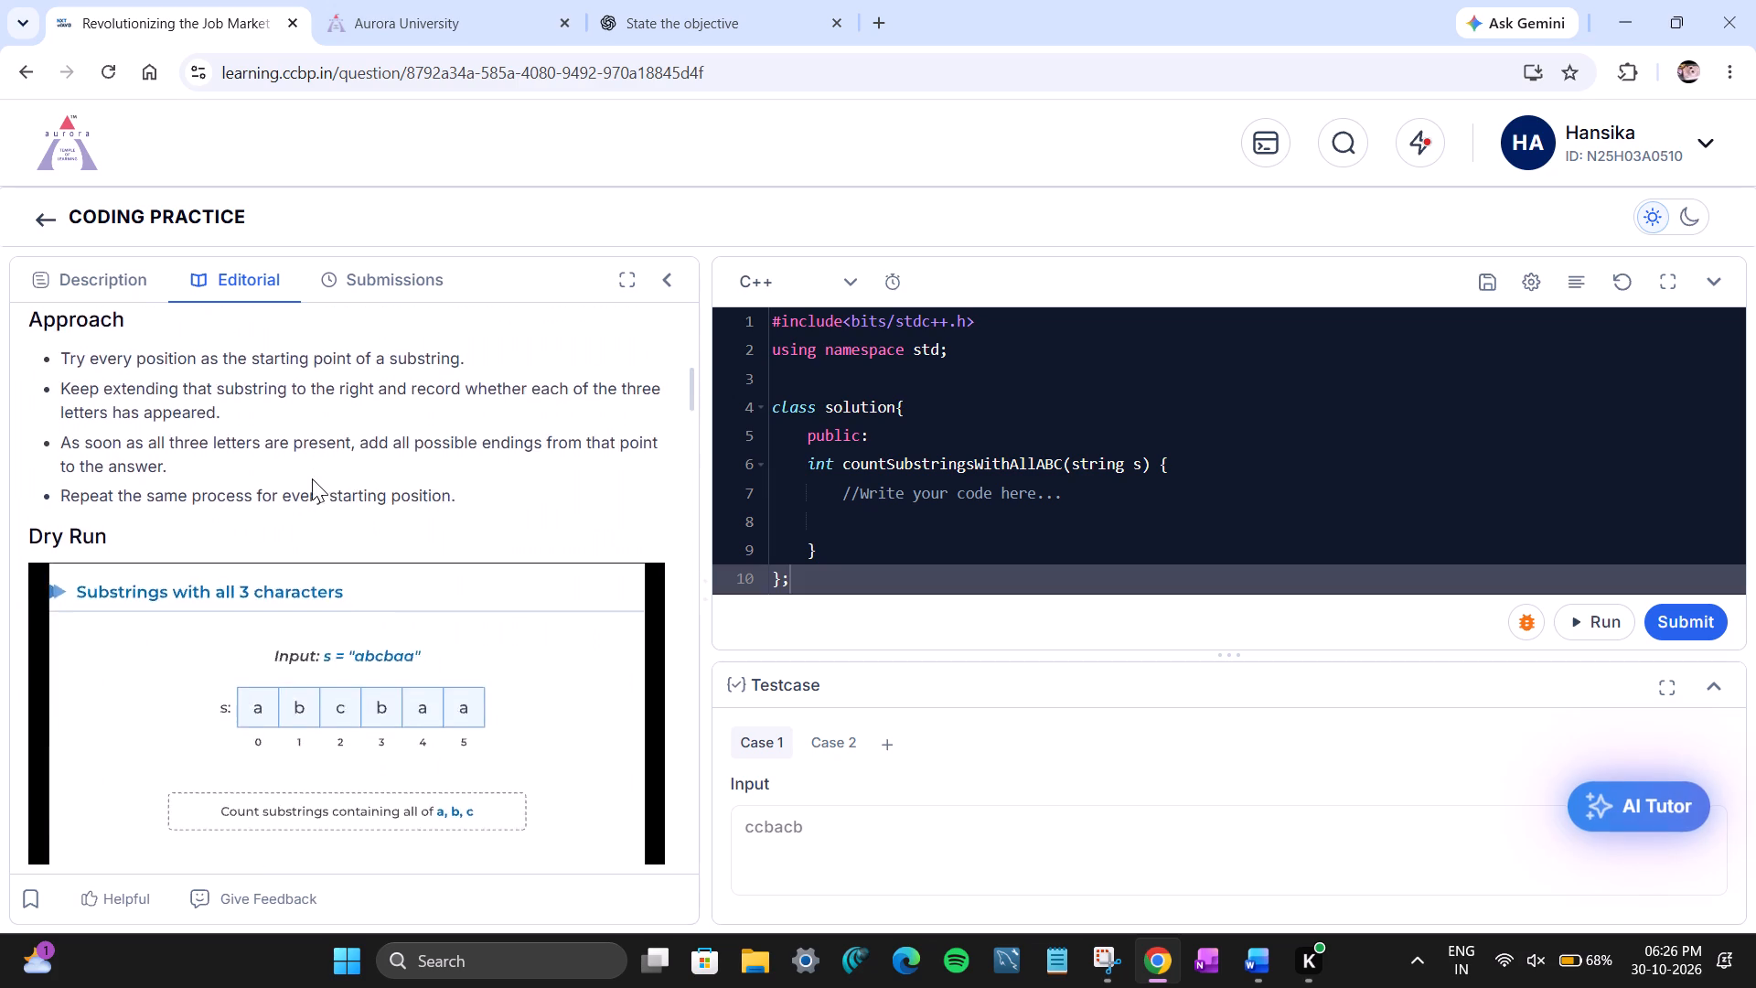
{"action": "scroll", "coordinate": [312, 478], "scroll_direction": "down", "scroll_amount": 15}
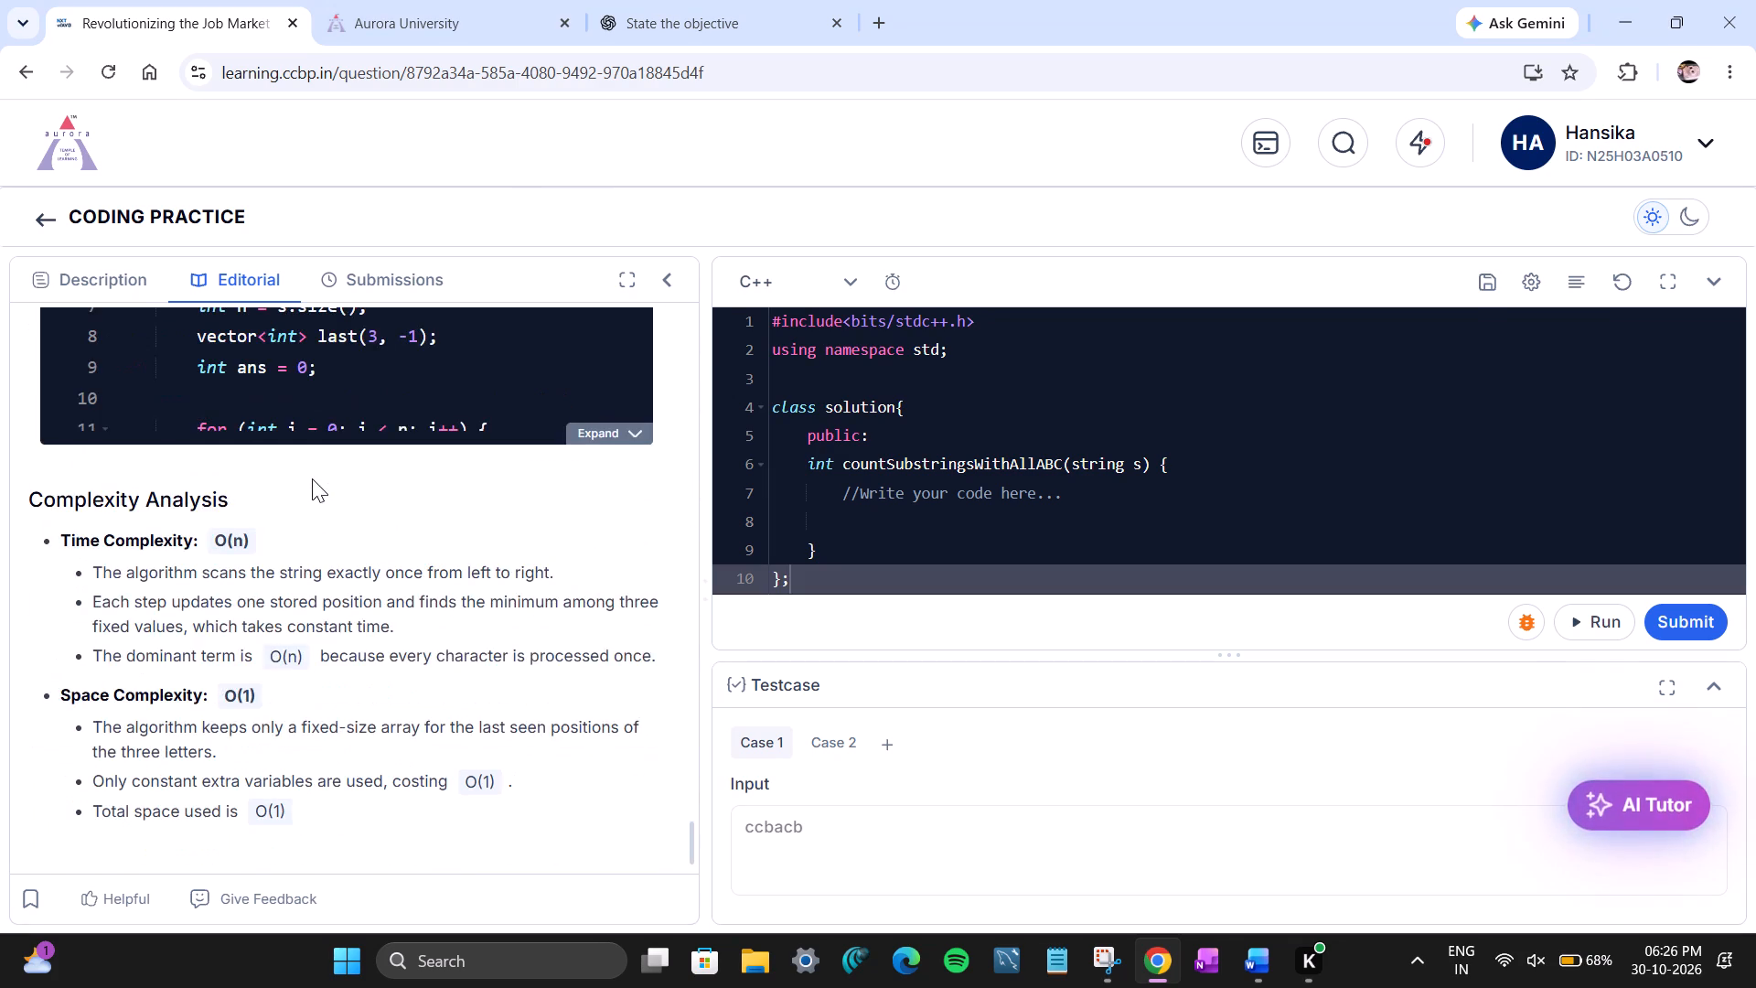
{"action": "scroll", "coordinate": [312, 478], "scroll_direction": "up", "scroll_amount": 3}
{"action": "left_click", "coordinate": [300, 564]}
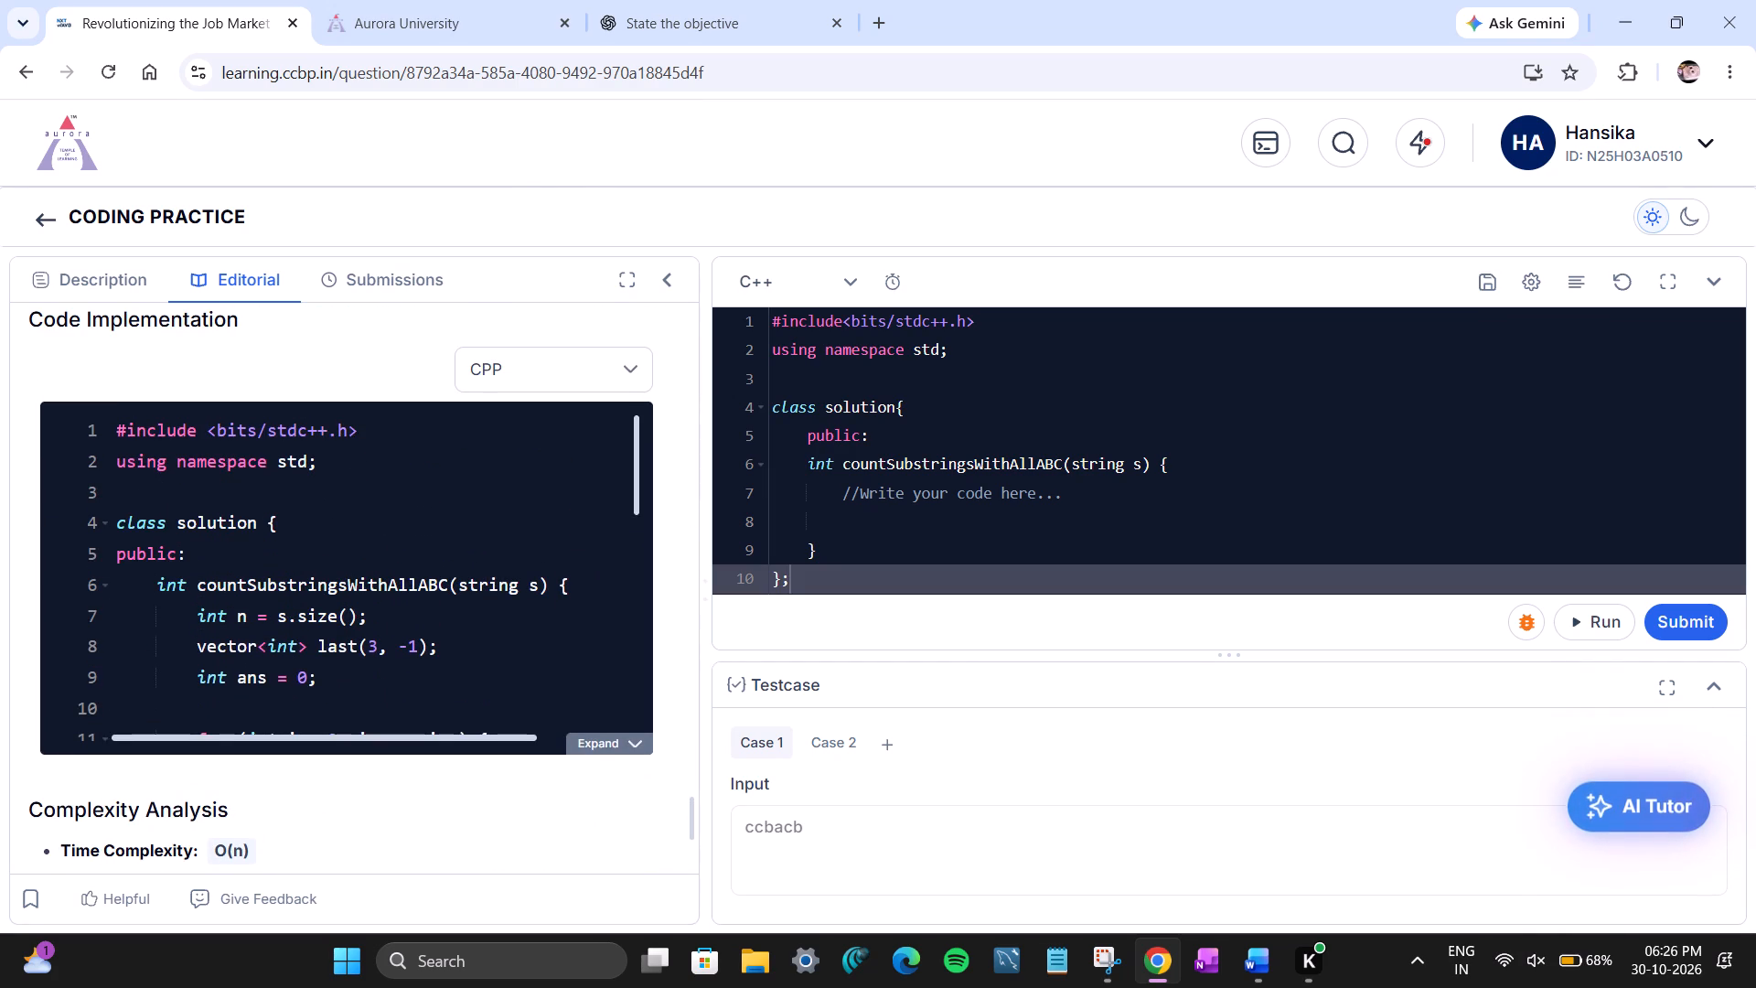
{"action": "key", "text": "ctrl+a"}
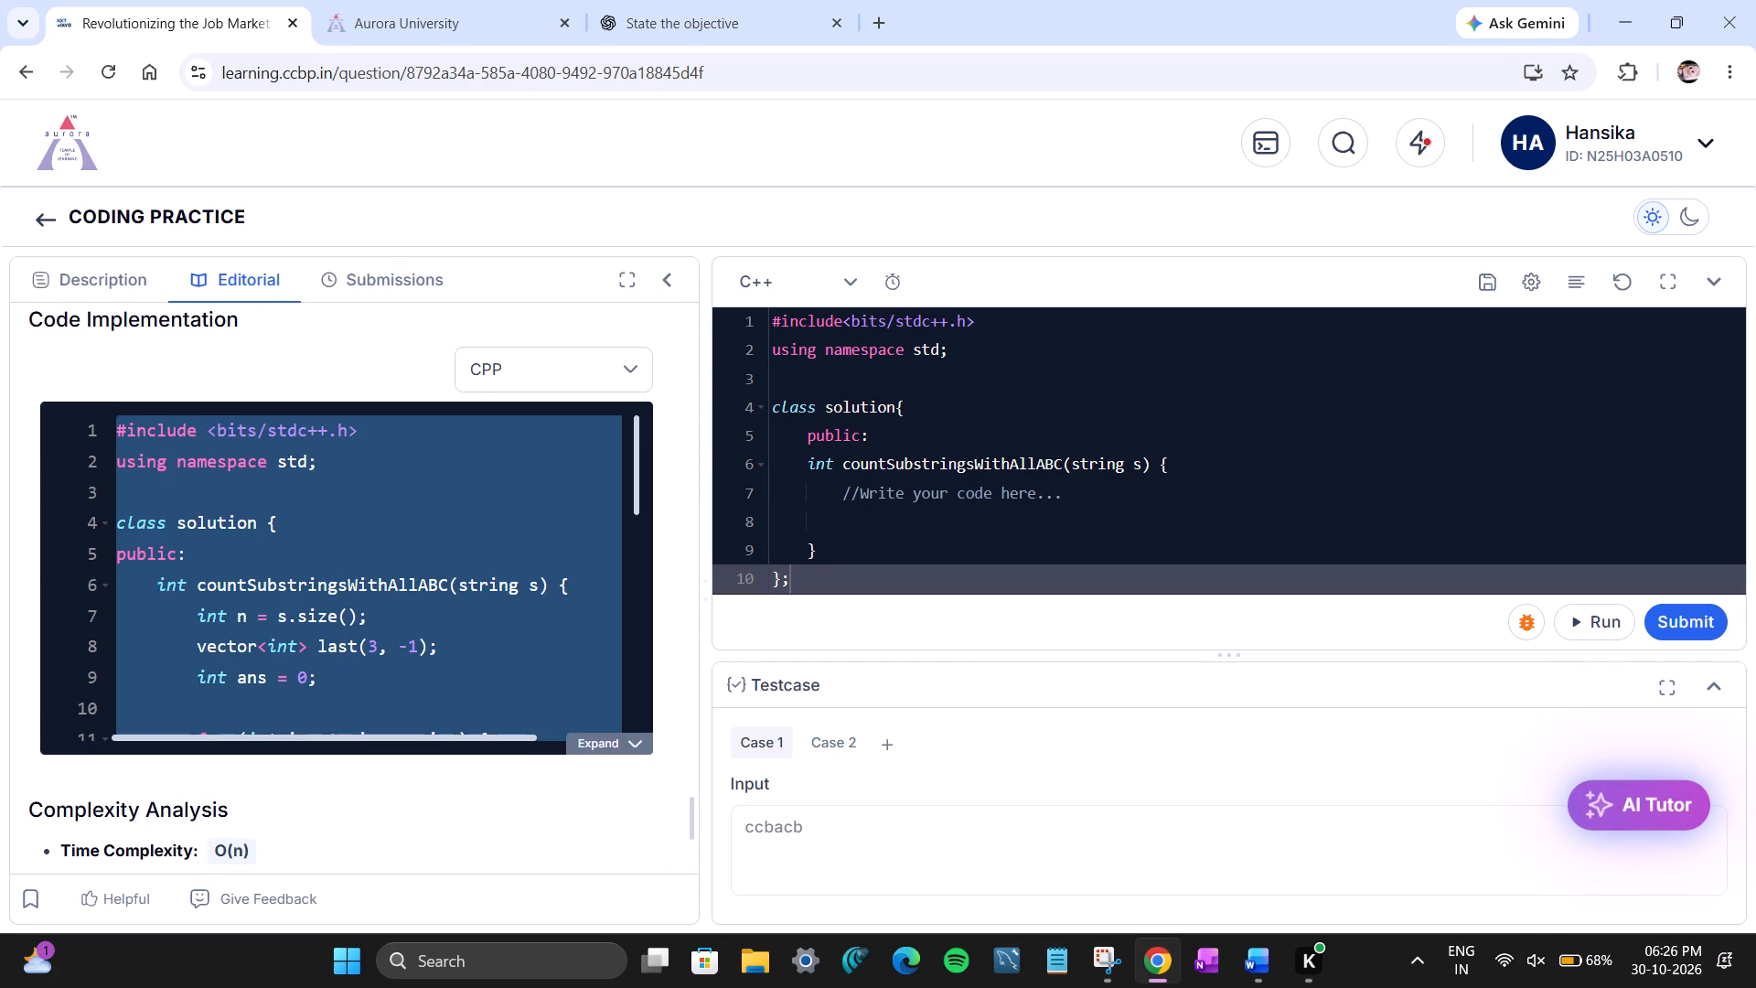
{"action": "key", "text": "ctrl+c"}
{"action": "left_click", "coordinate": [918, 538]}
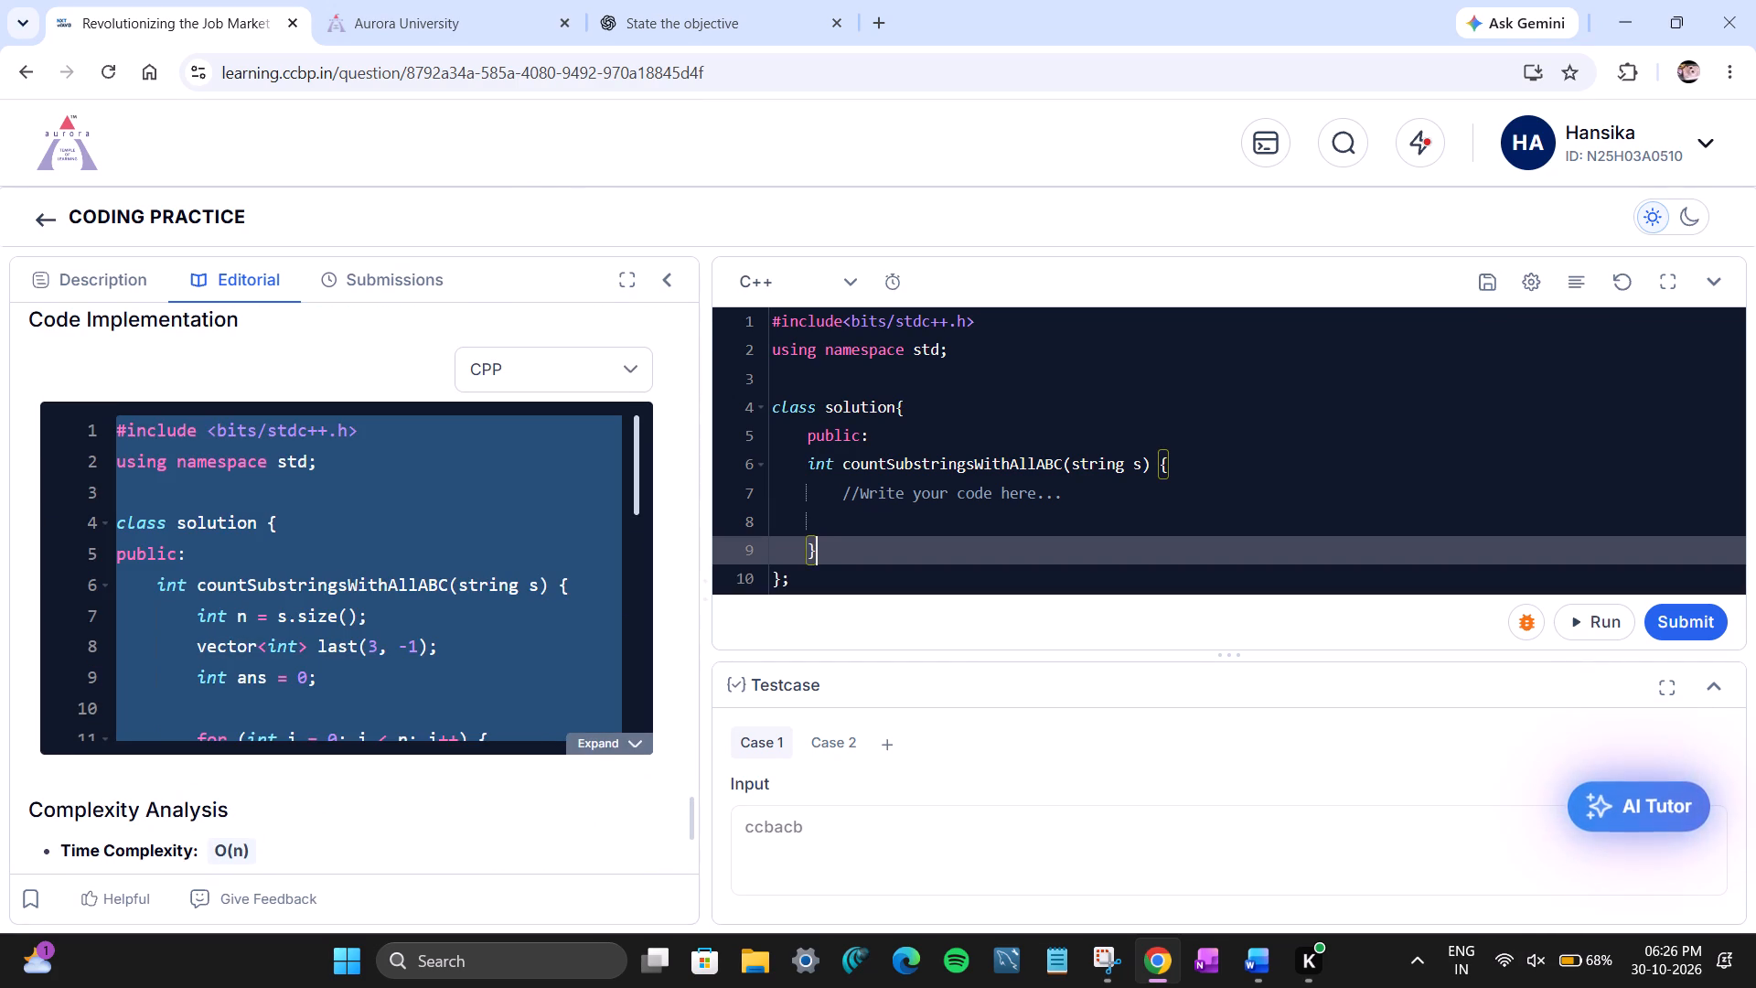
{"action": "key", "text": "ctrl+a"}
{"action": "key", "text": "ctrl+v"}
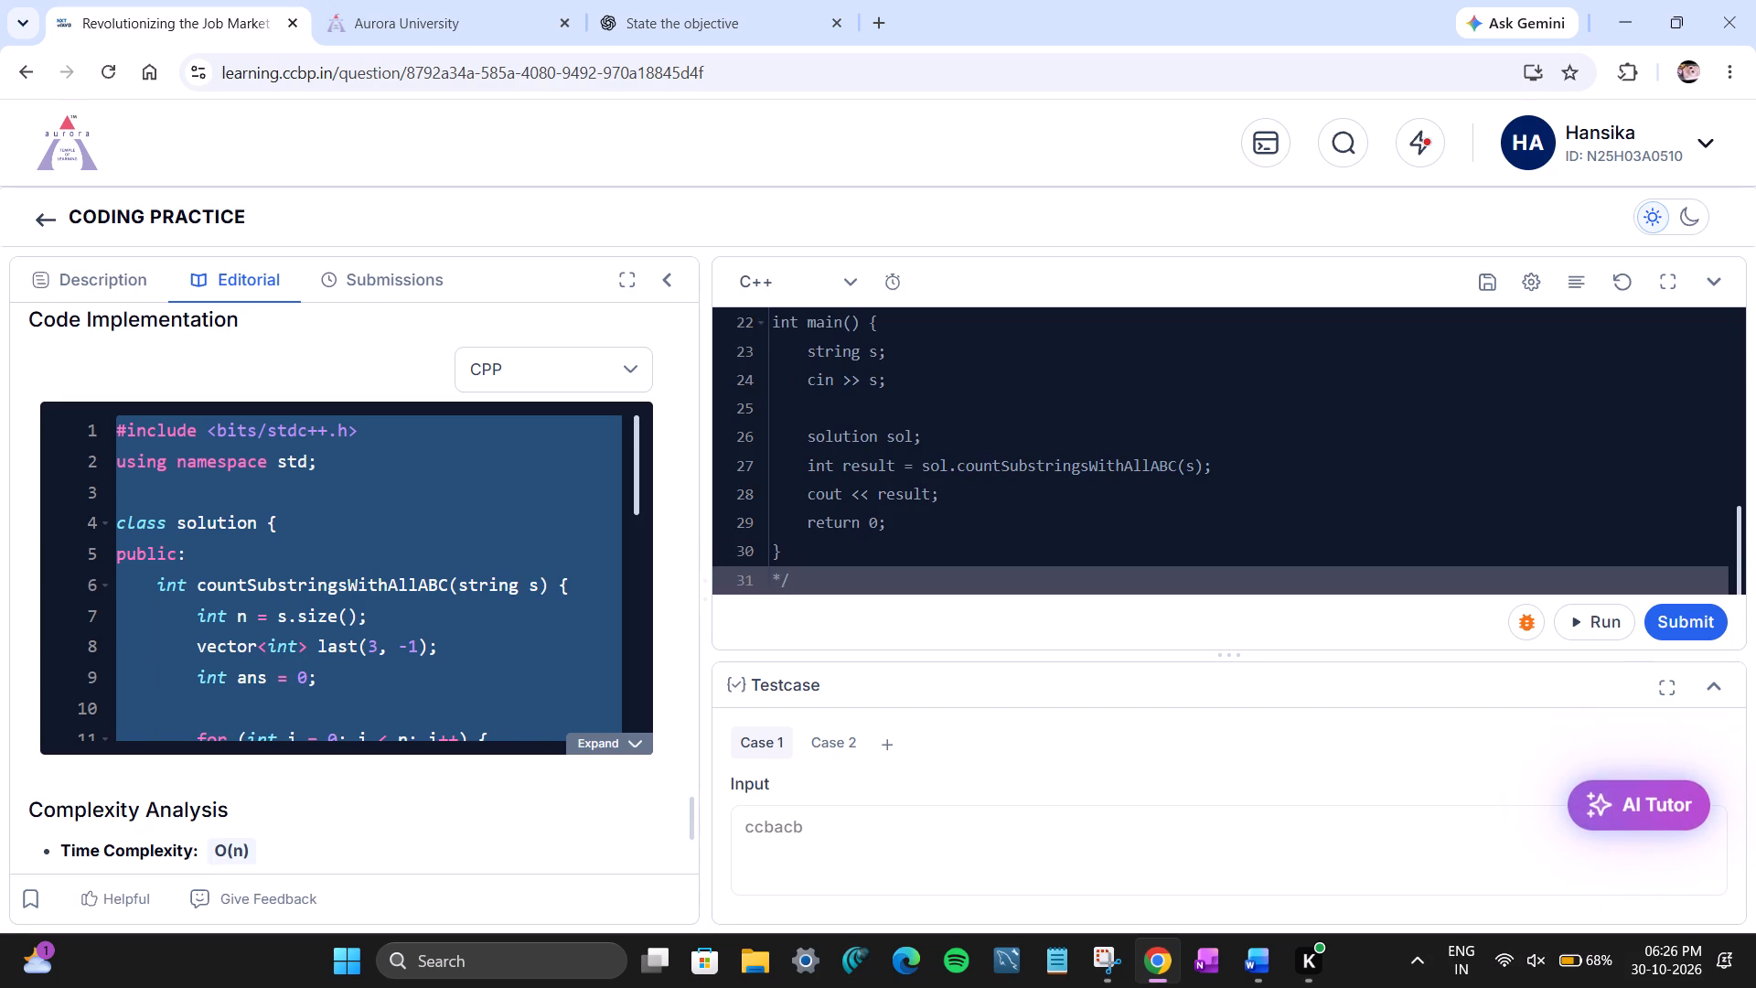
Delete the commented-out main function block from the end of the pasted code.
{"action": "scroll", "coordinate": [918, 538], "scroll_direction": "up", "scroll_amount": 4}
{"action": "left_click_drag", "start_coordinate": [776, 495], "coordinate": [1049, 916]}
{"action": "key", "text": "BackSpace"}
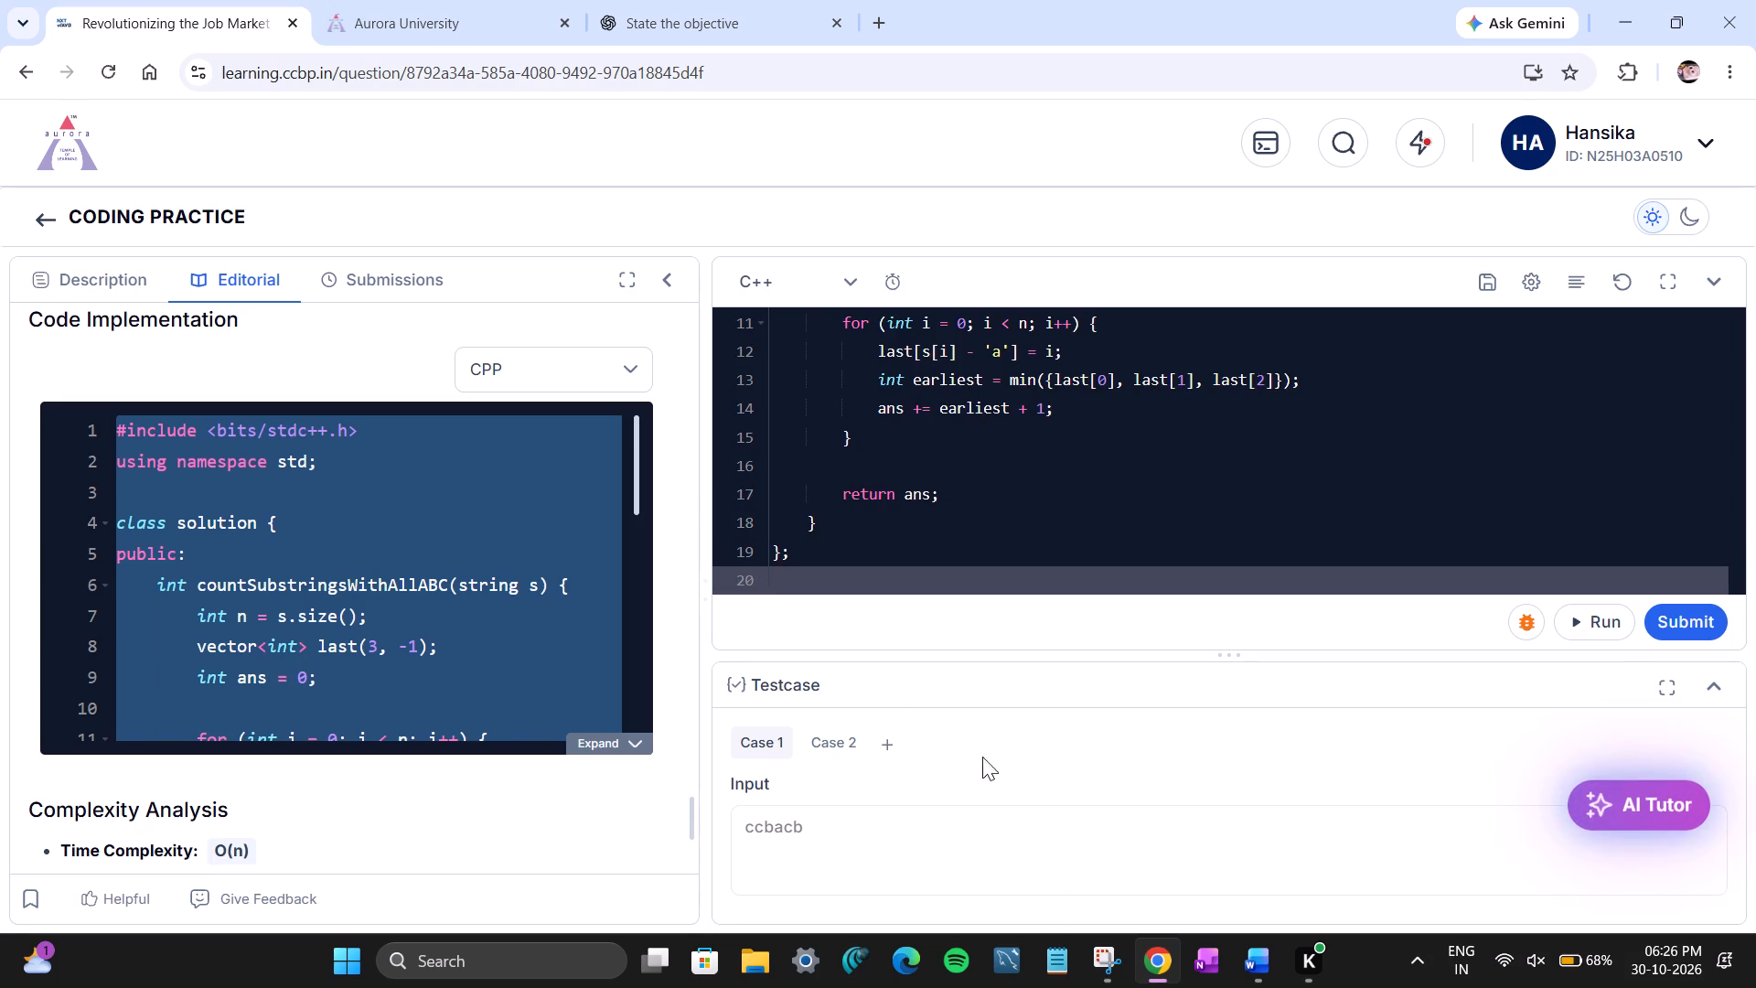
Copy the whole cleaned-up solution, from the include line to the end of the class.
{"action": "left_click", "coordinate": [813, 553]}
{"action": "left_click_drag", "start_coordinate": [813, 553], "coordinate": [713, 164]}
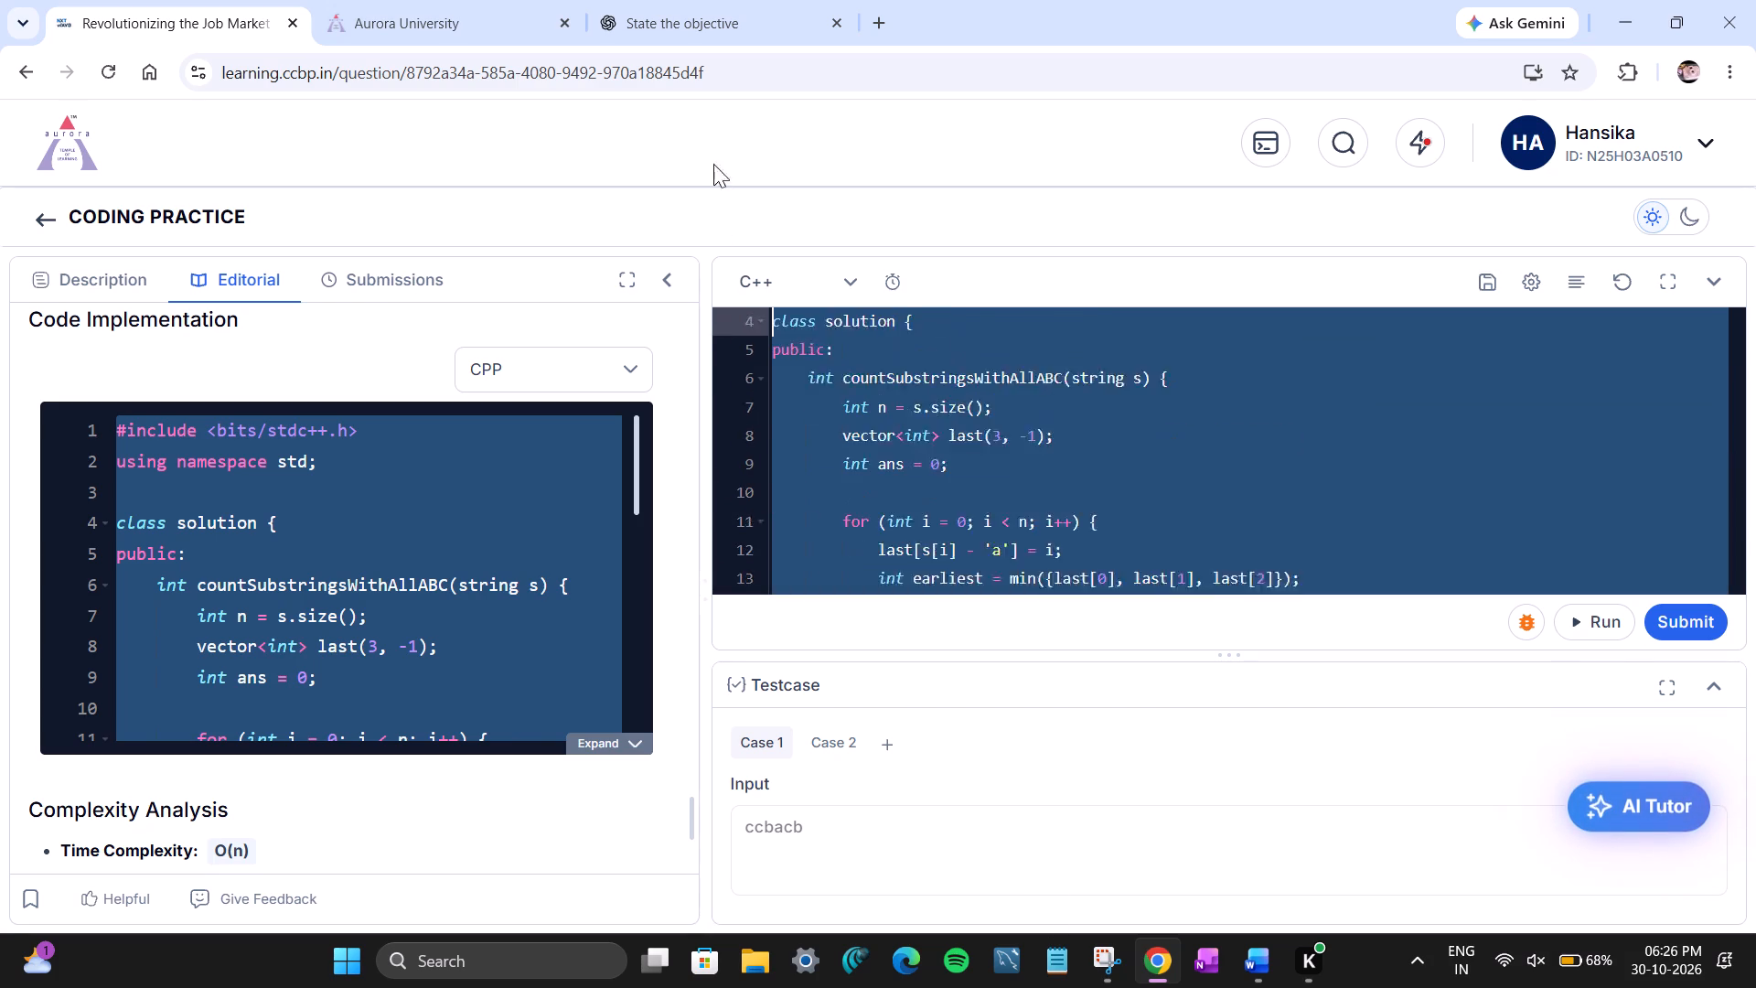
{"action": "left_click_drag", "start_coordinate": [713, 164], "coordinate": [707, 10]}
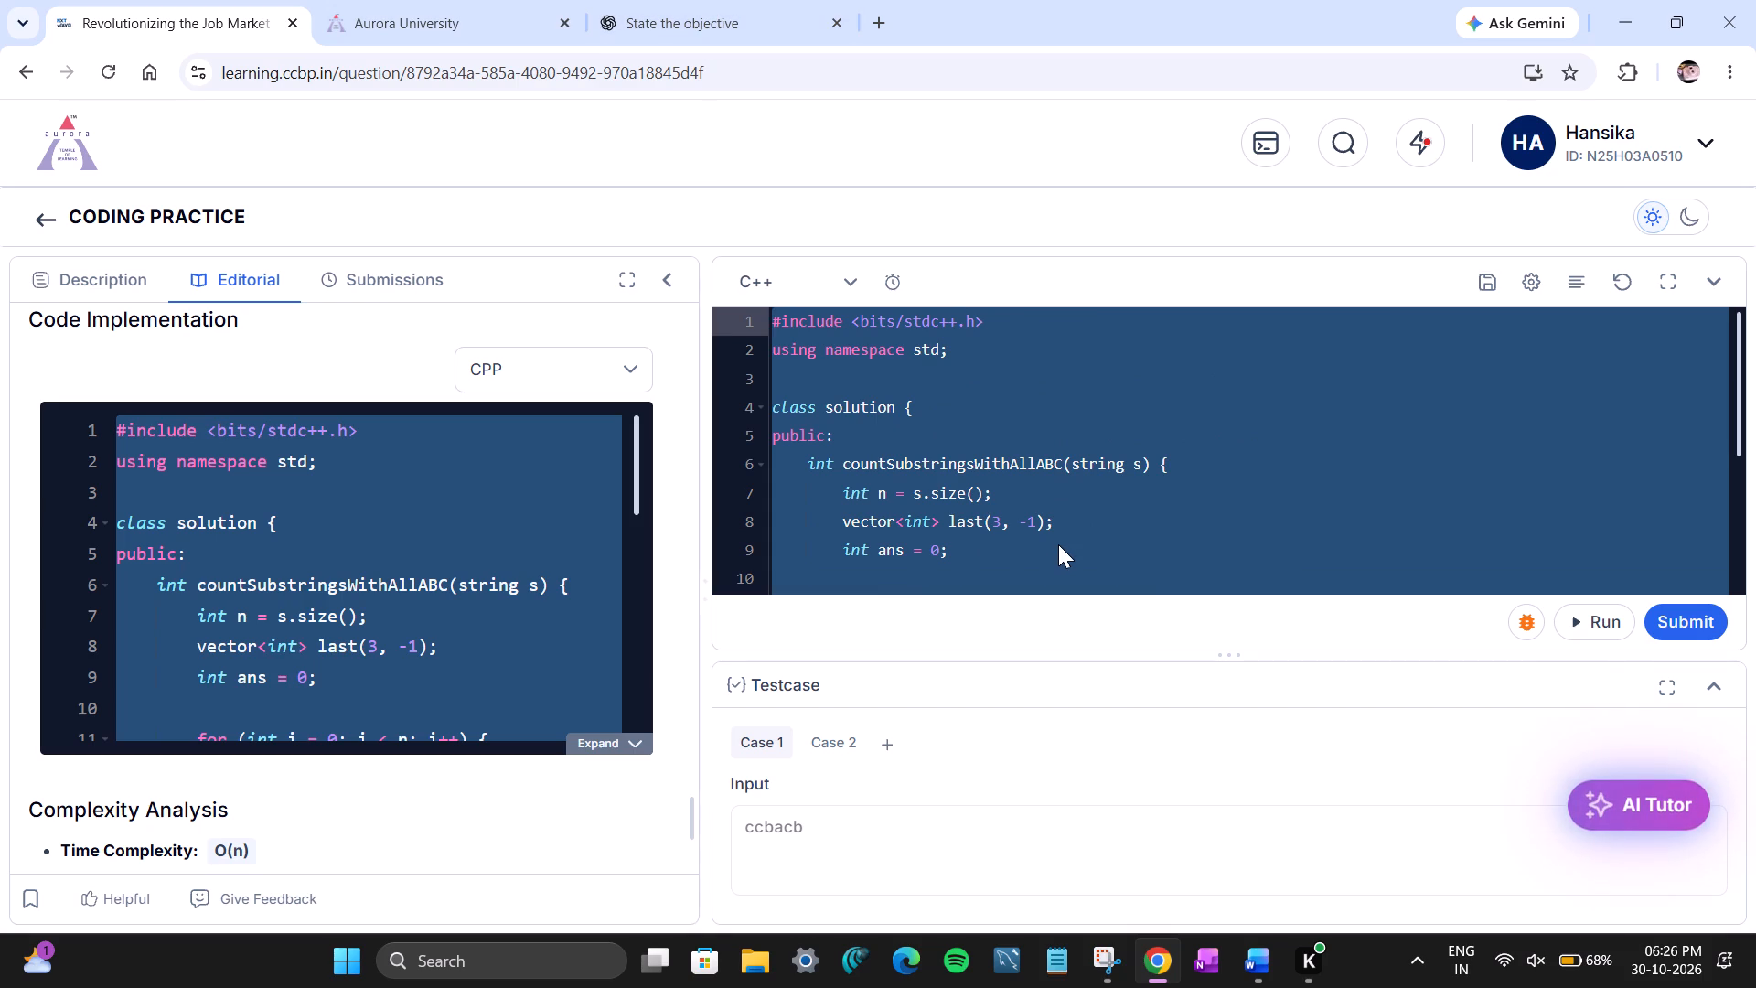
{"action": "key", "text": "ctrl+c"}
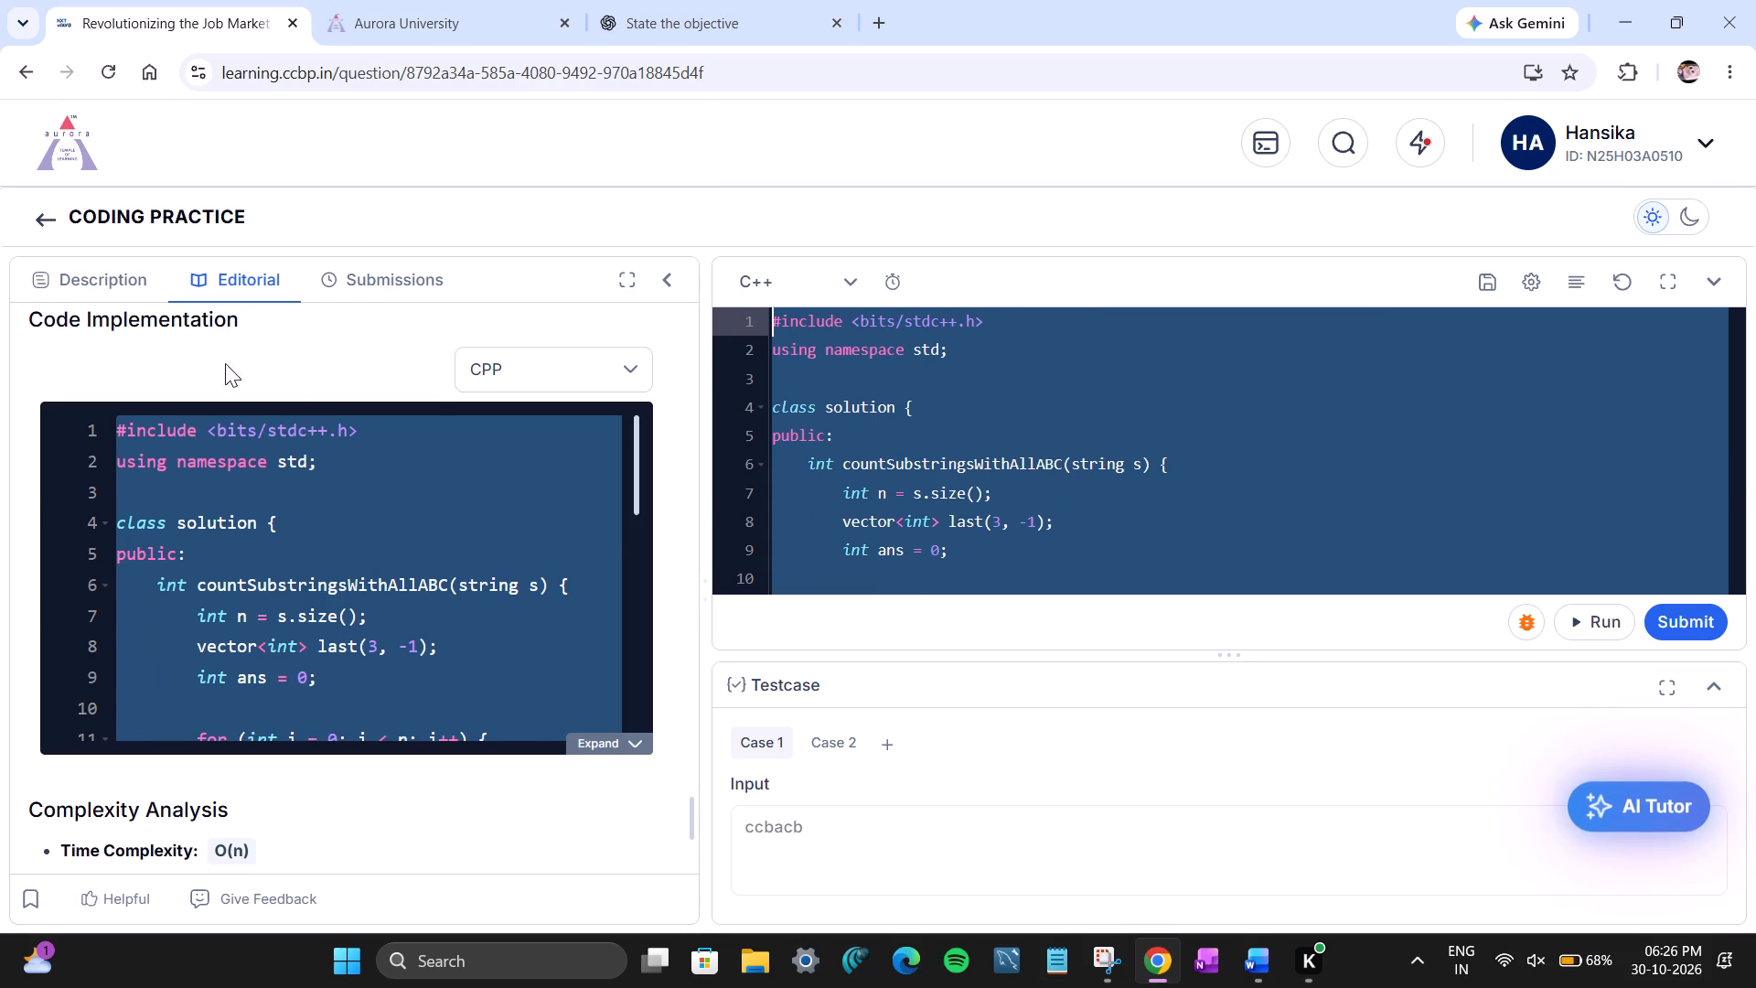
Show the problem description, run the code on the test cases, and bring its output and expected output into view.
{"action": "left_click", "coordinate": [123, 278]}
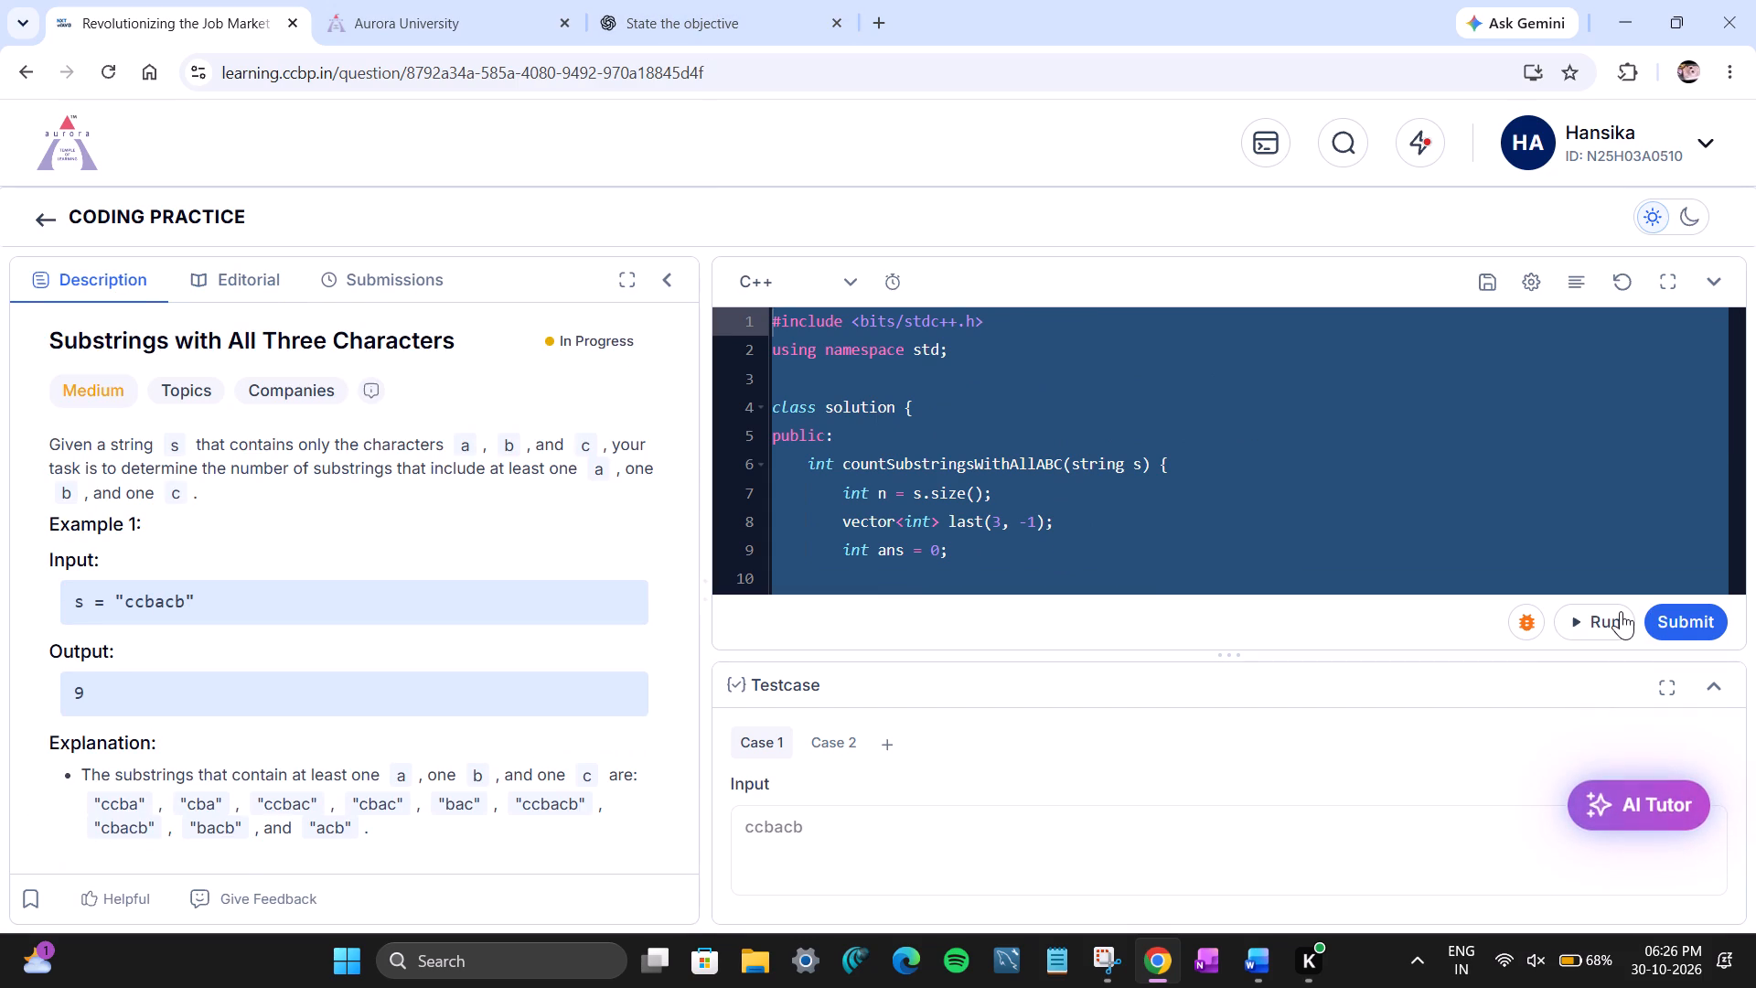
{"action": "left_click", "coordinate": [1621, 611]}
{"action": "left_click", "coordinate": [1153, 523]}
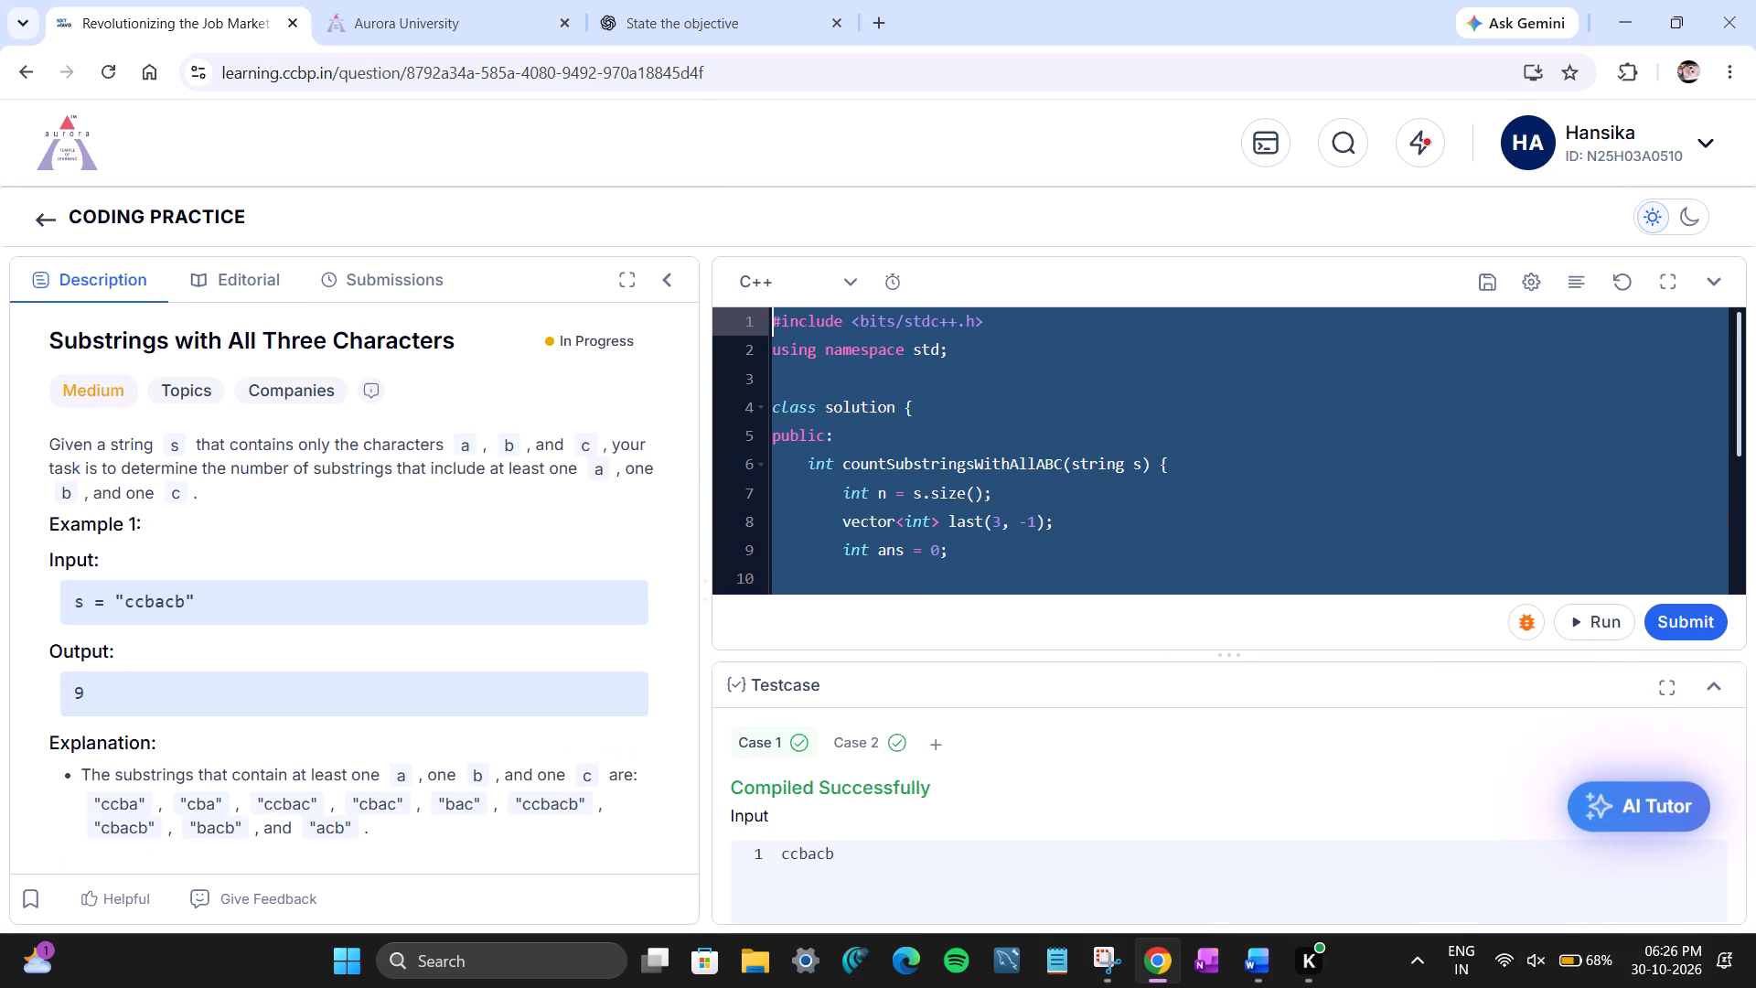
{"action": "scroll", "coordinate": [1208, 862], "scroll_direction": "down", "scroll_amount": 6}
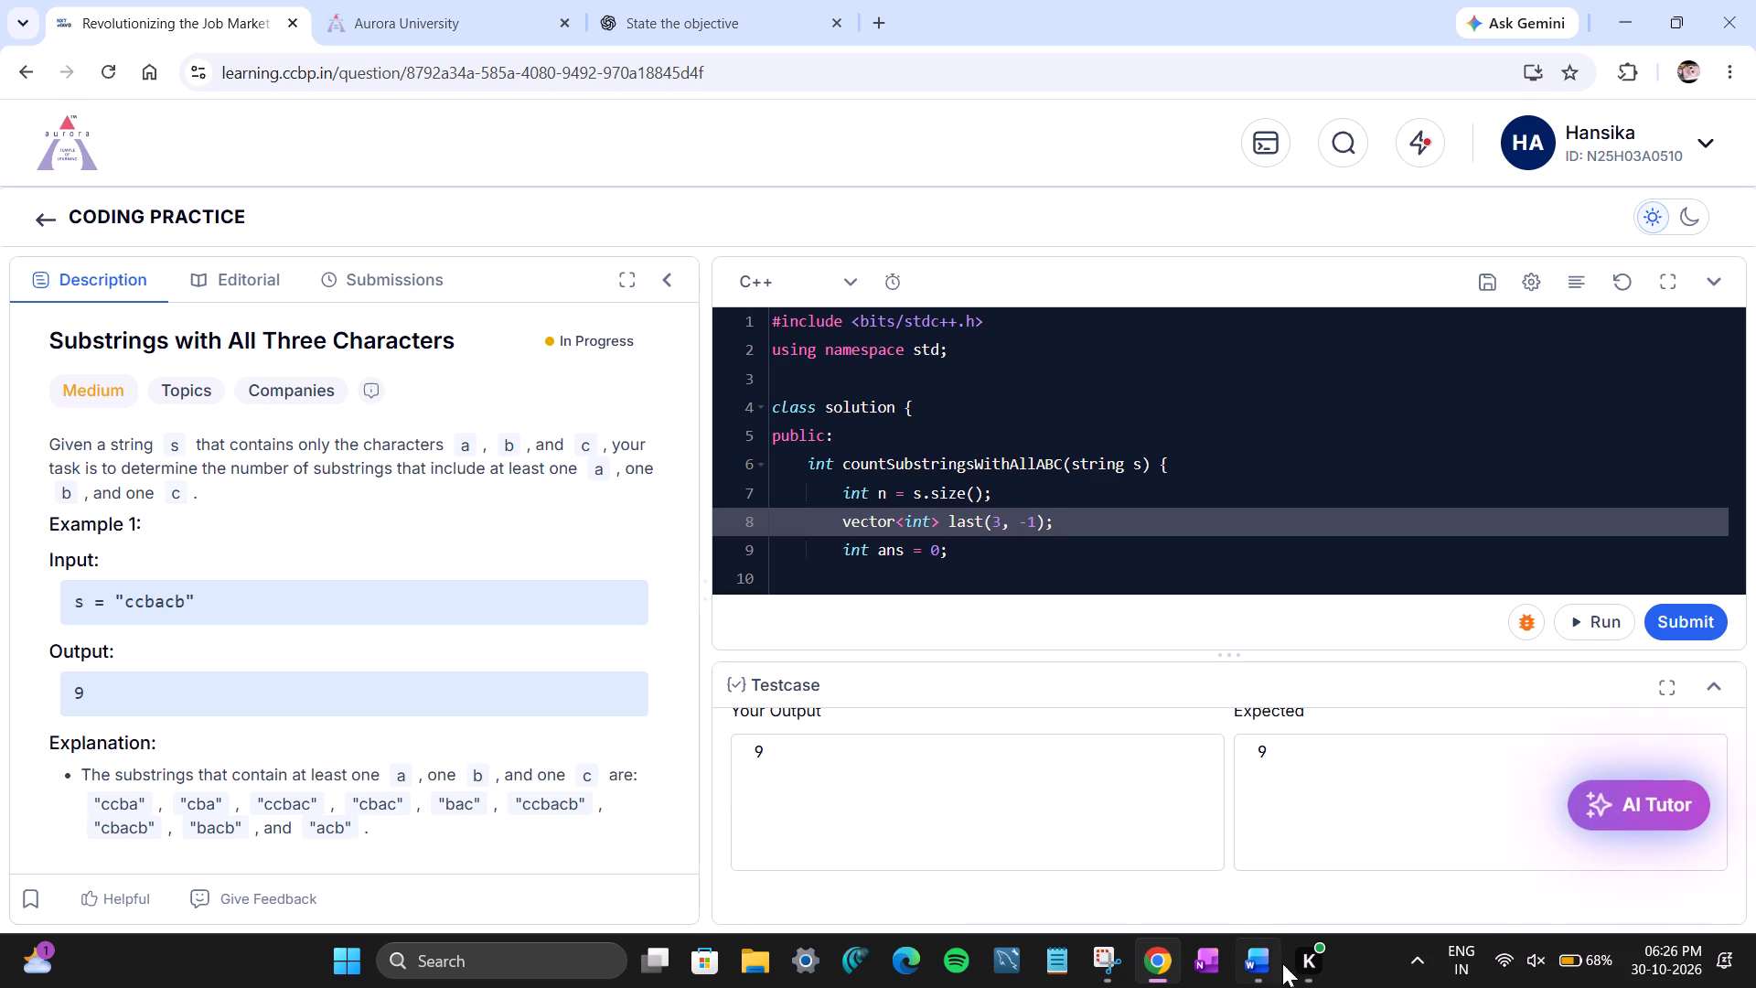
Switch to Word and paste the copied code under experiment 2.3's Implementation (Code) heading.
{"action": "left_click", "coordinate": [1257, 966]}
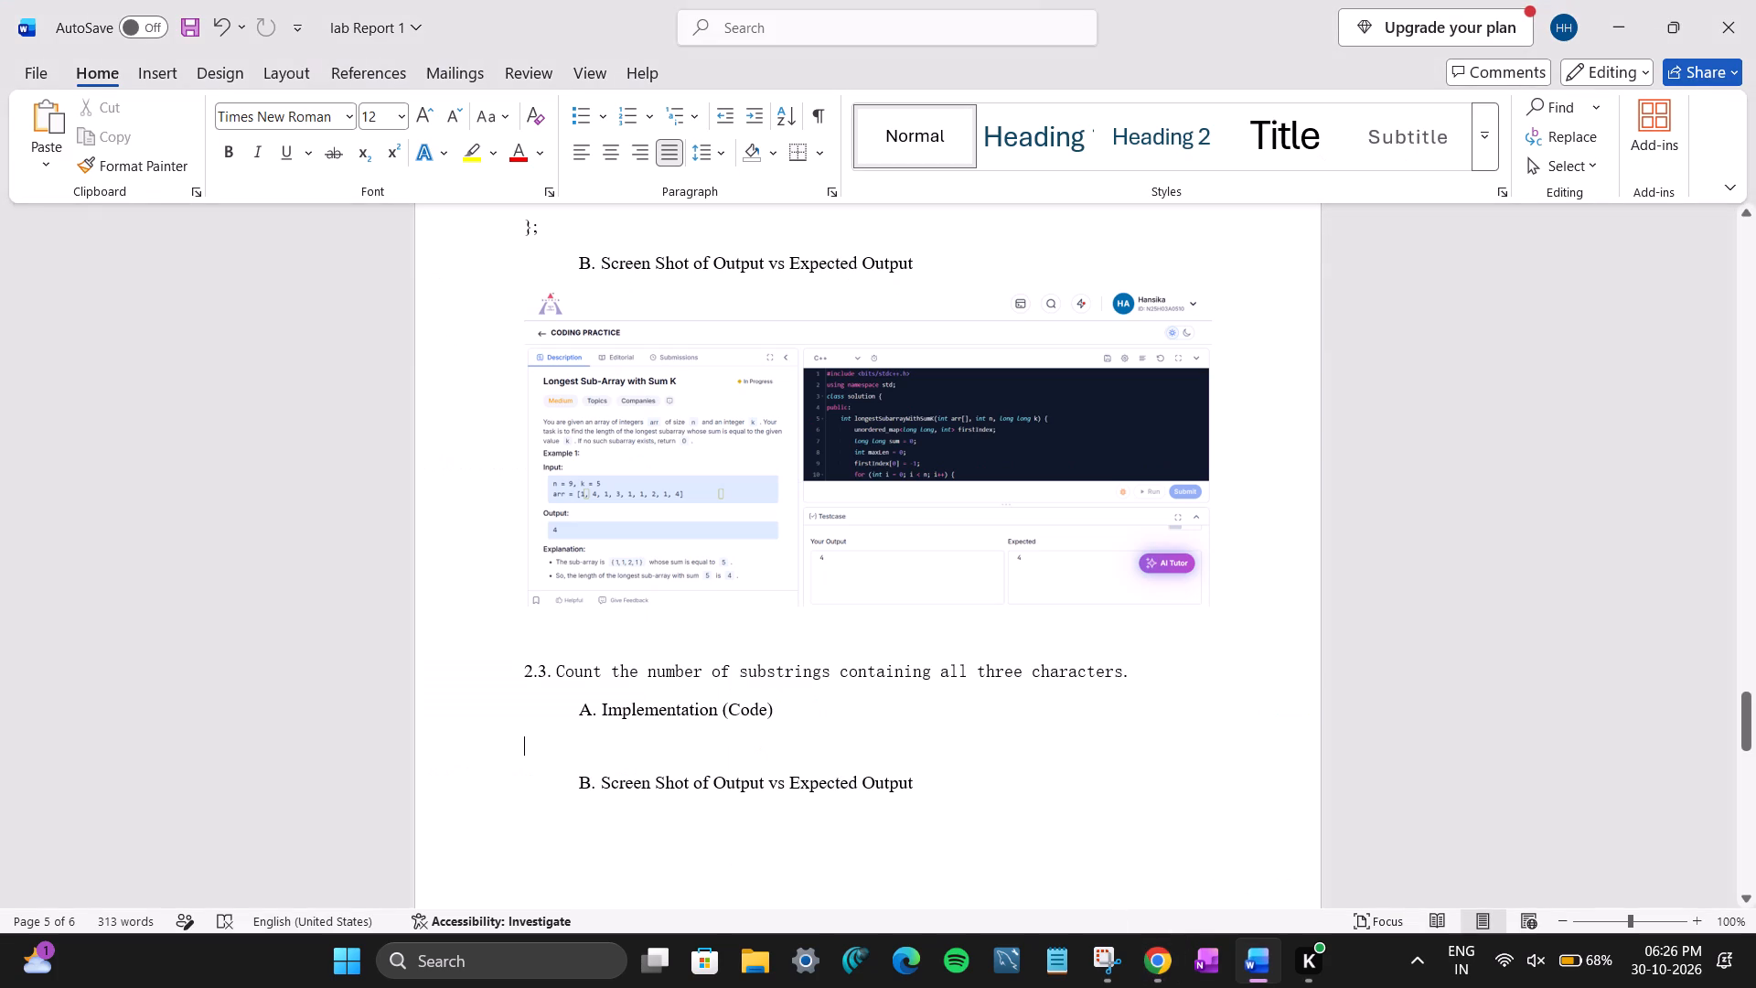
{"action": "key", "text": "ctrl+v"}
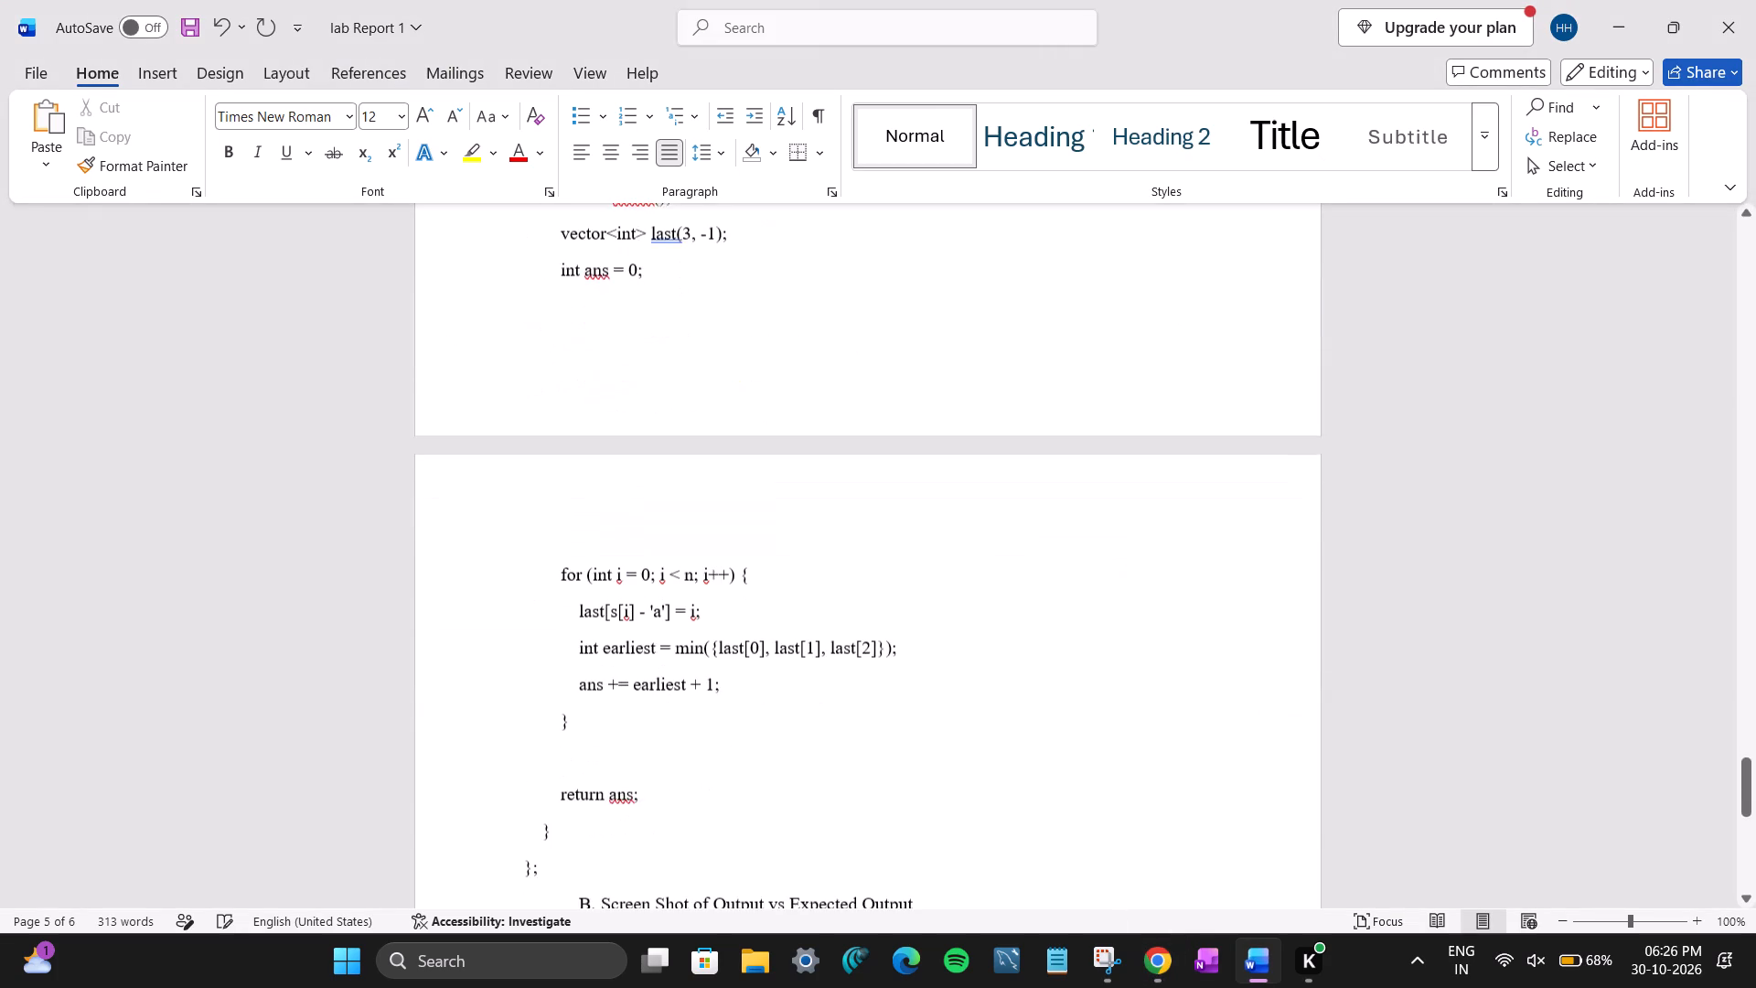
Add two new lines after experiment 2.3's Screen Shot of Output vs Expected Output heading.
{"action": "scroll", "coordinate": [581, 751], "scroll_direction": "down", "scroll_amount": 3}
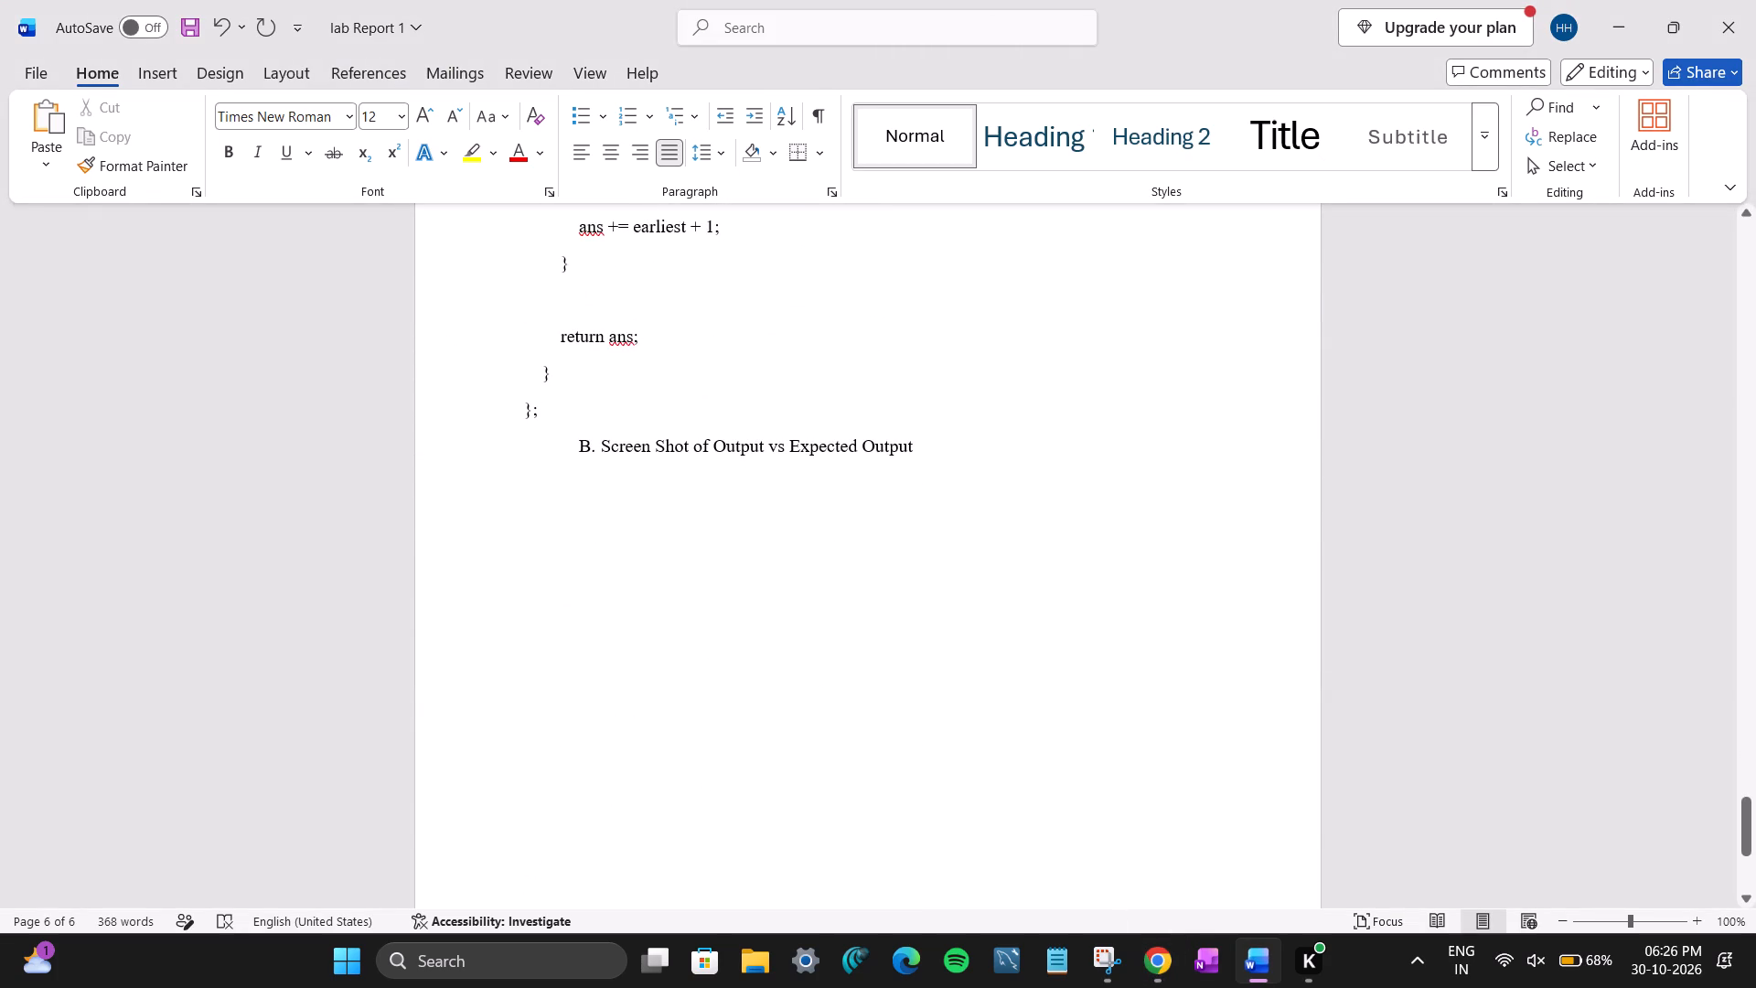
{"action": "left_click", "coordinate": [940, 451]}
{"action": "key", "text": "Return"}
{"action": "key", "text": "Return"}
Switch to Chrome, capture the Substrings with All Three Characters page showing code, output and expected output with Snipping Tool, and copy the capture.
{"action": "left_click", "coordinate": [1157, 965]}
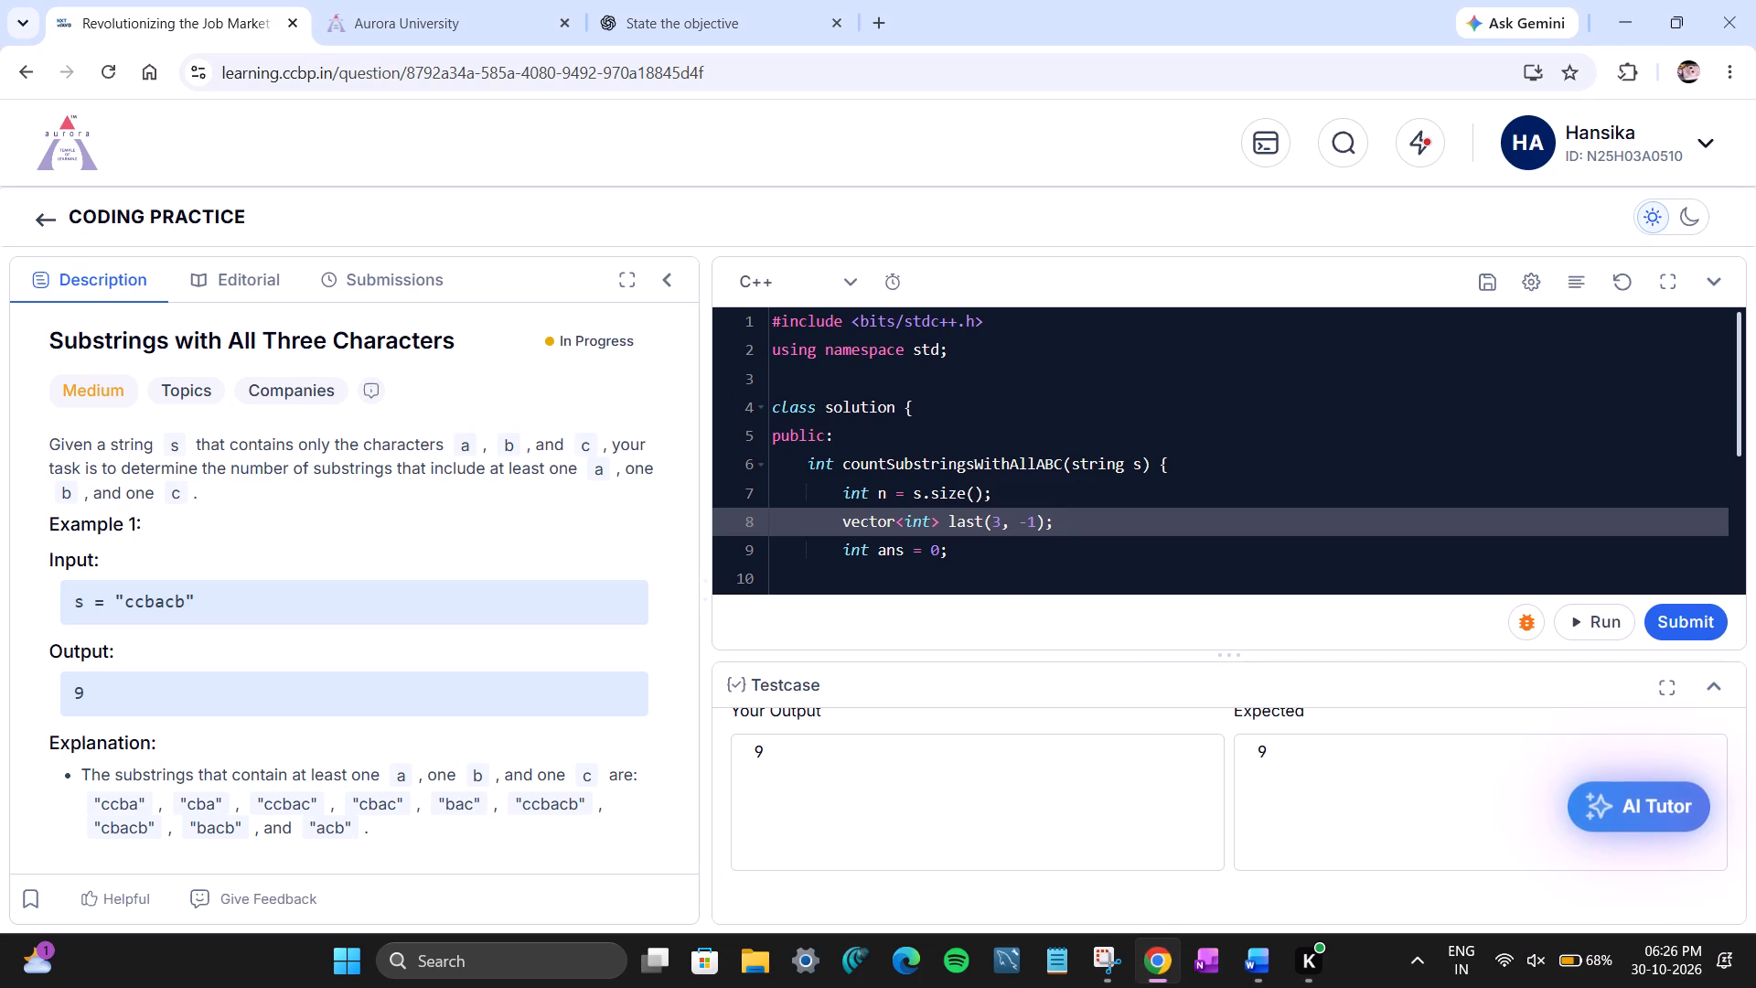
{"action": "left_click", "coordinate": [971, 575]}
{"action": "scroll", "coordinate": [971, 575], "scroll_direction": "down", "scroll_amount": 1}
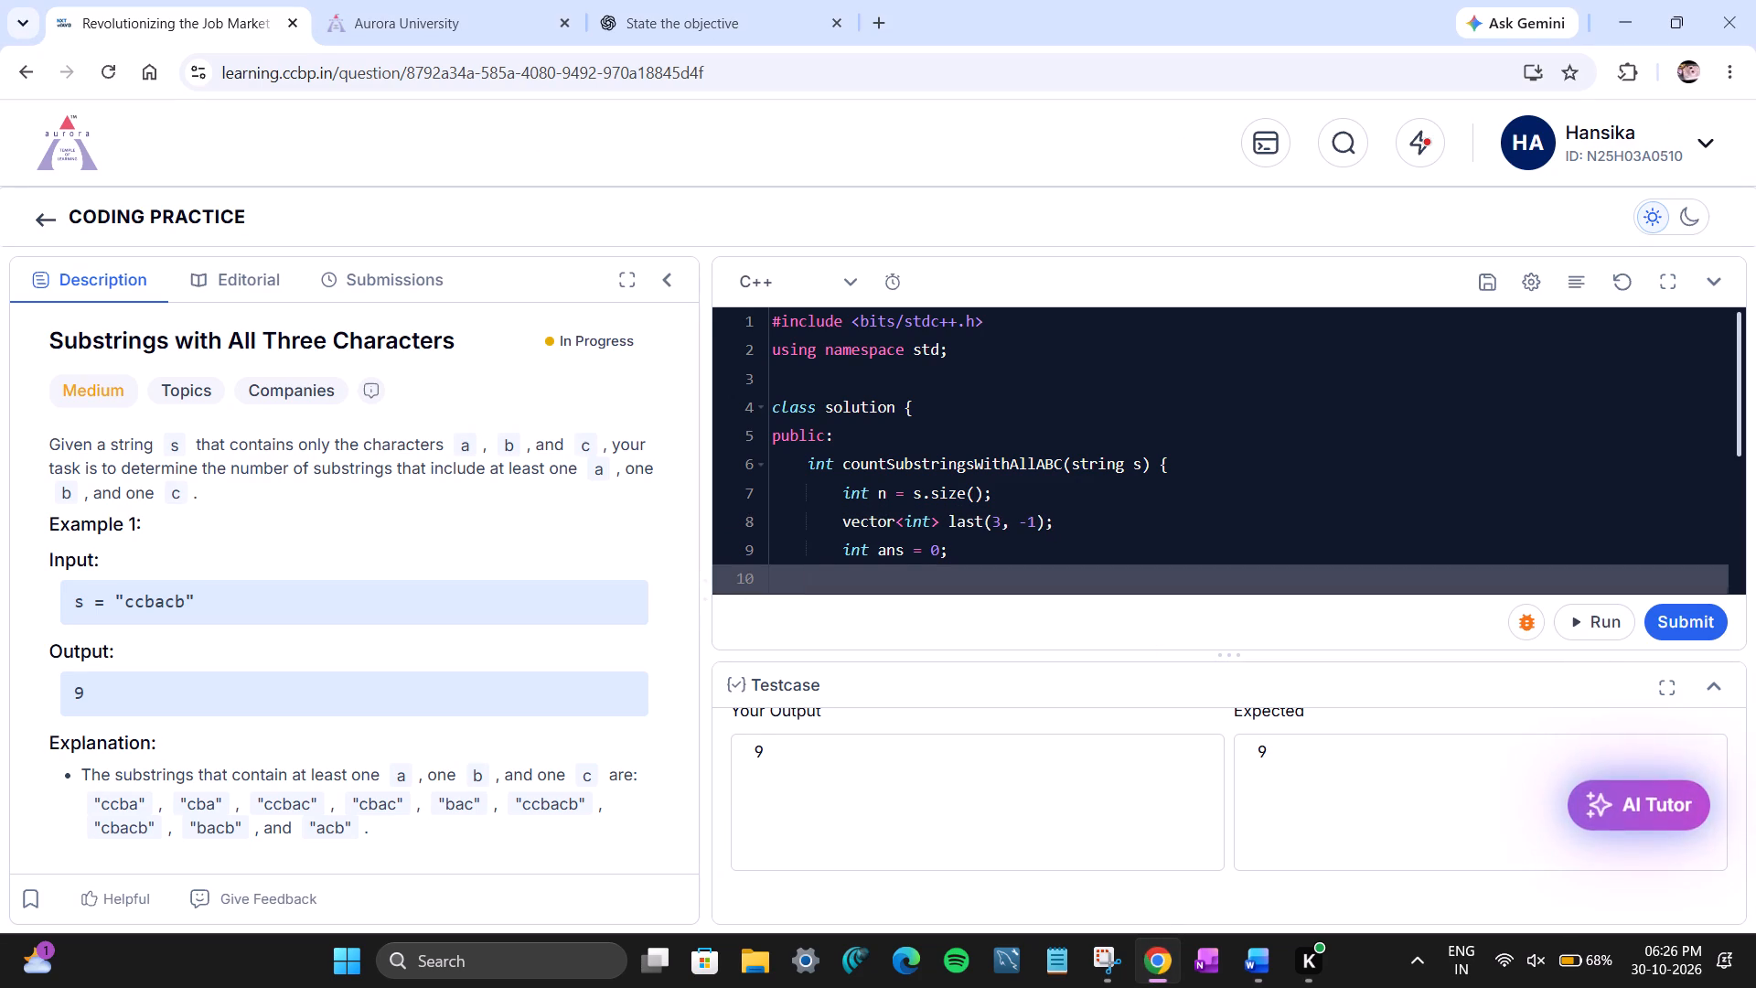
{"action": "scroll", "coordinate": [971, 575], "scroll_direction": "down", "scroll_amount": 1}
{"action": "left_click_drag", "start_coordinate": [971, 575], "coordinate": [956, 496]}
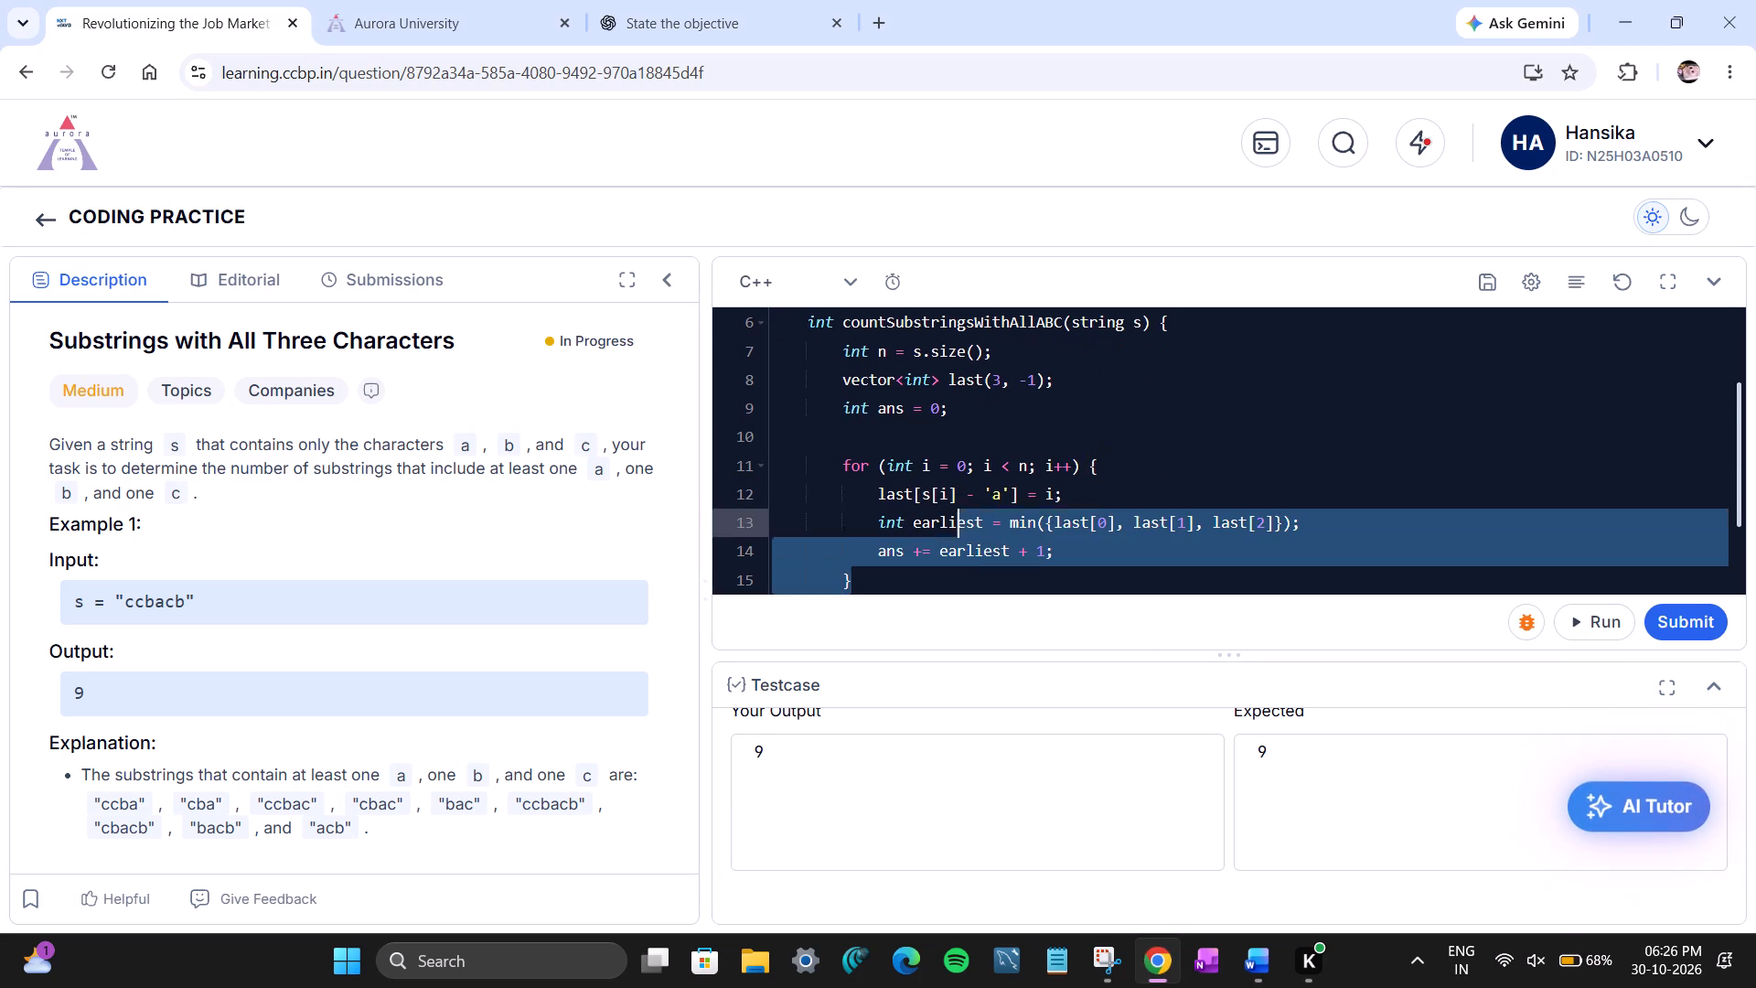
{"action": "left_click_drag", "start_coordinate": [956, 496], "coordinate": [943, 446]}
{"action": "left_click", "coordinate": [943, 446]}
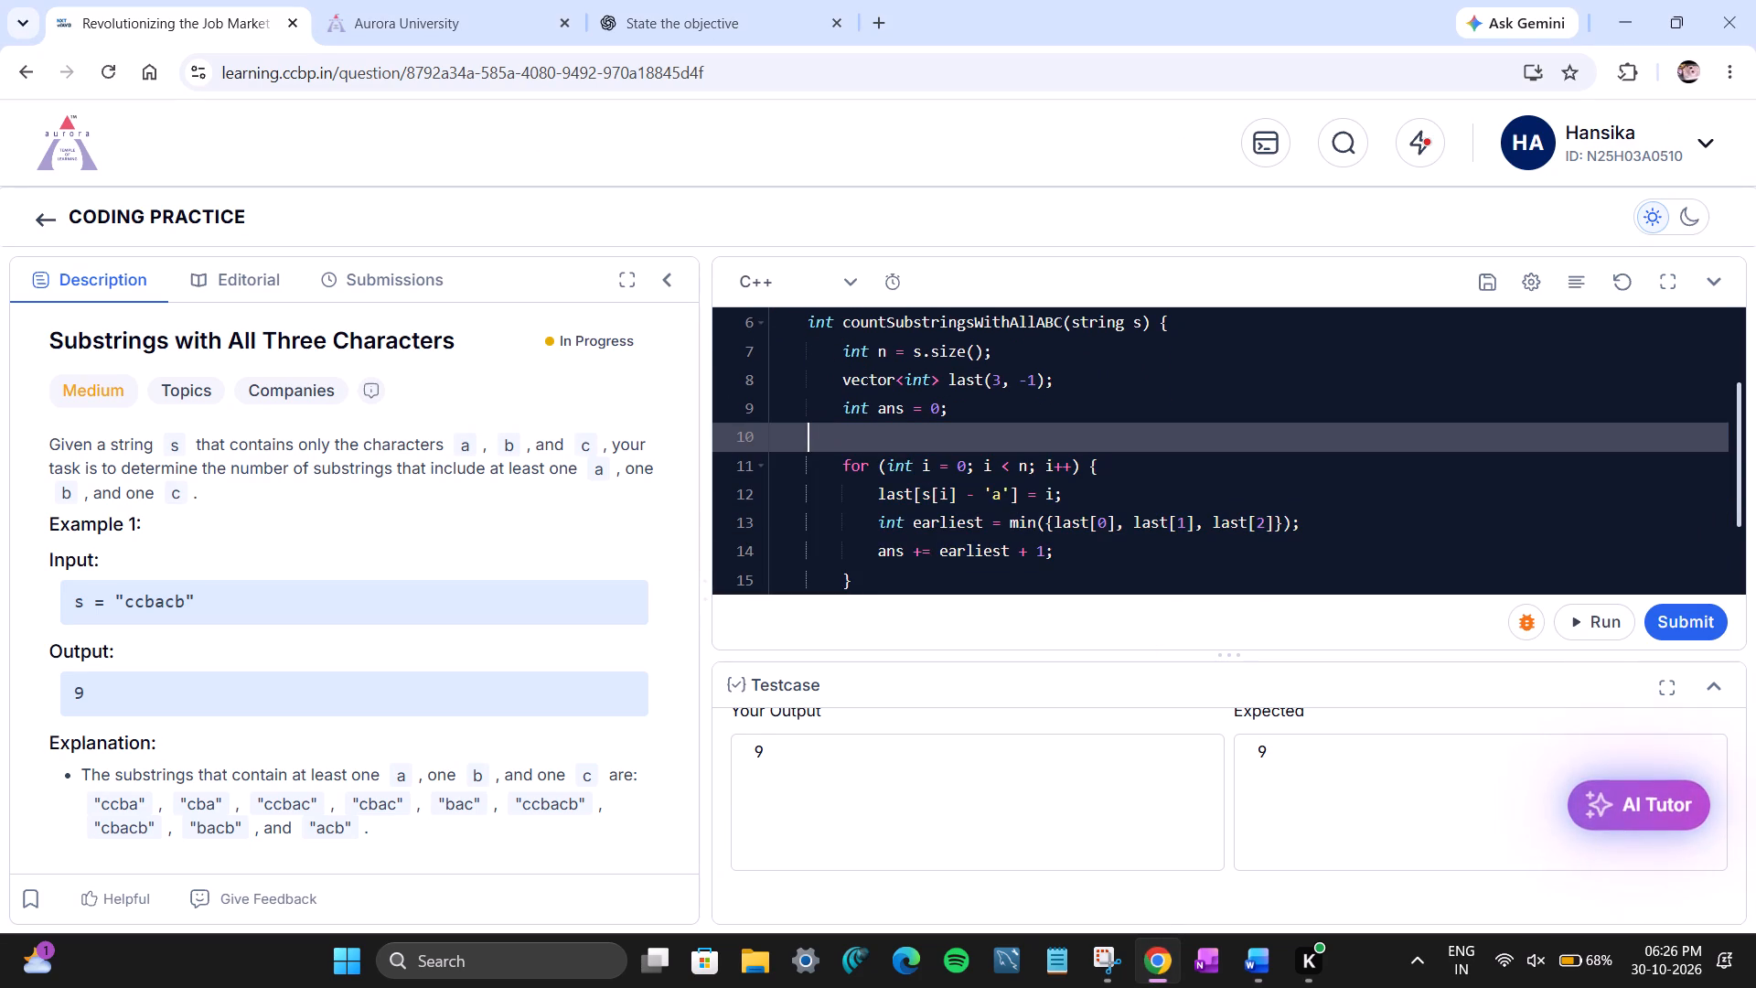
{"action": "scroll", "coordinate": [1182, 827], "scroll_direction": "up", "scroll_amount": 1}
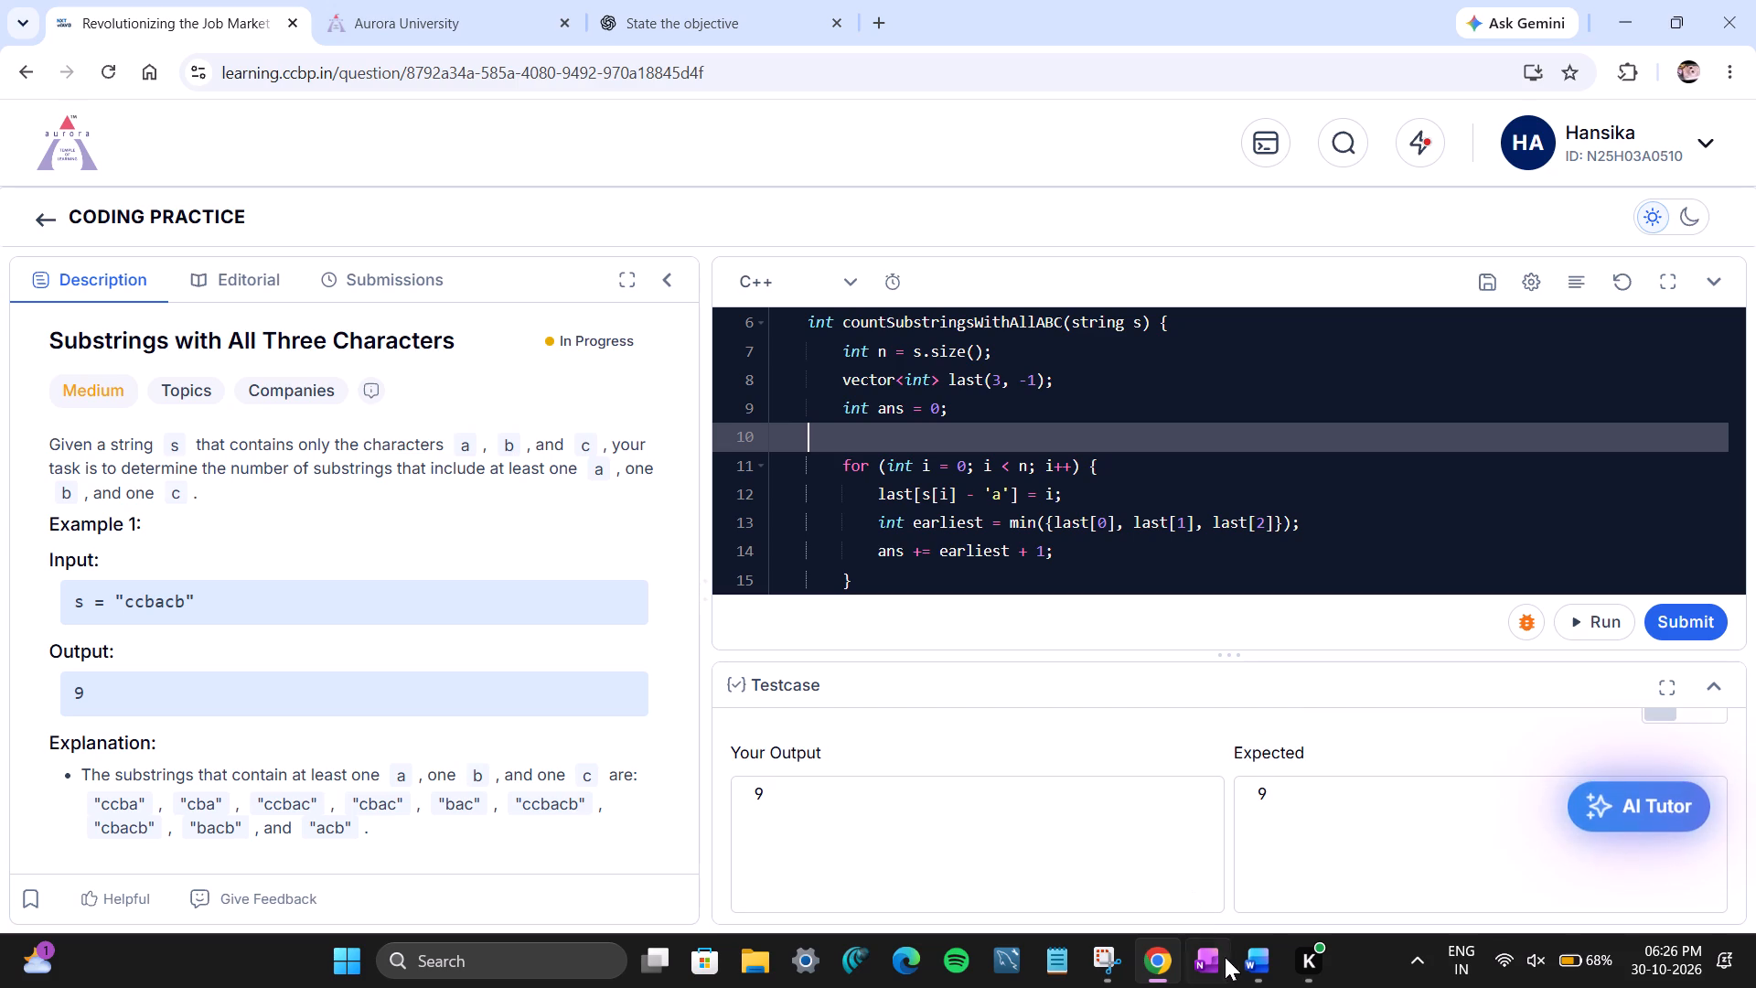
{"action": "left_click", "coordinate": [1113, 961]}
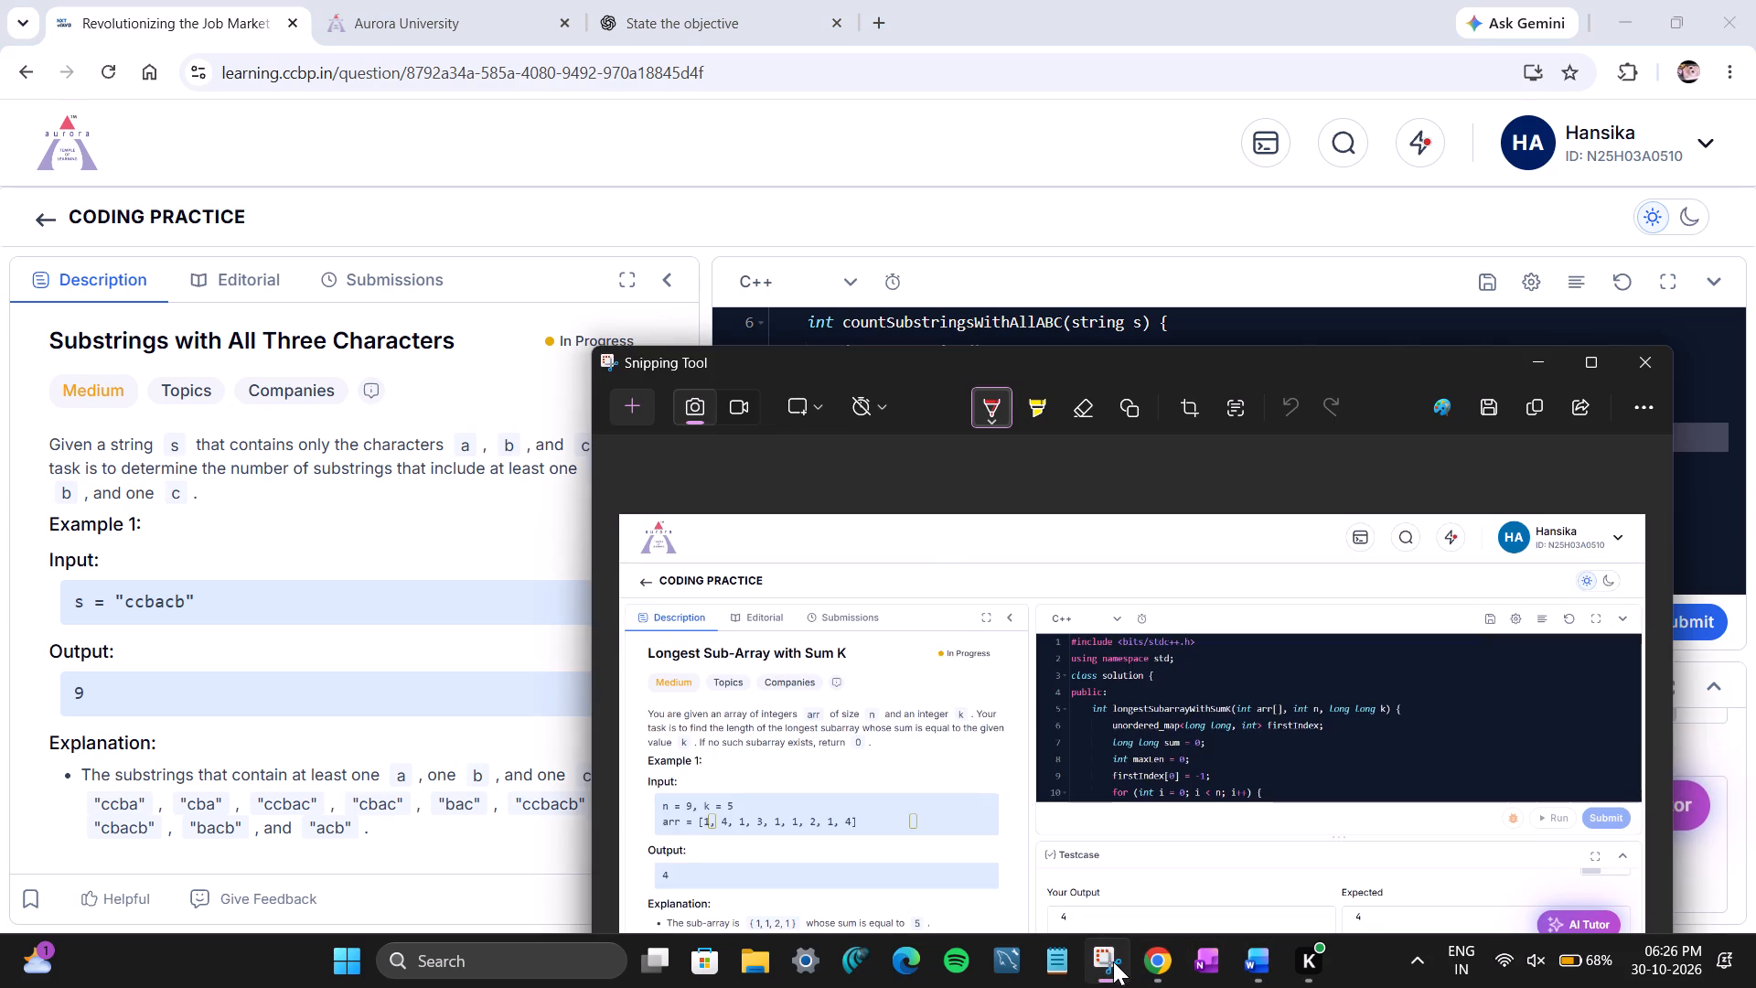
{"action": "left_click", "coordinate": [626, 404]}
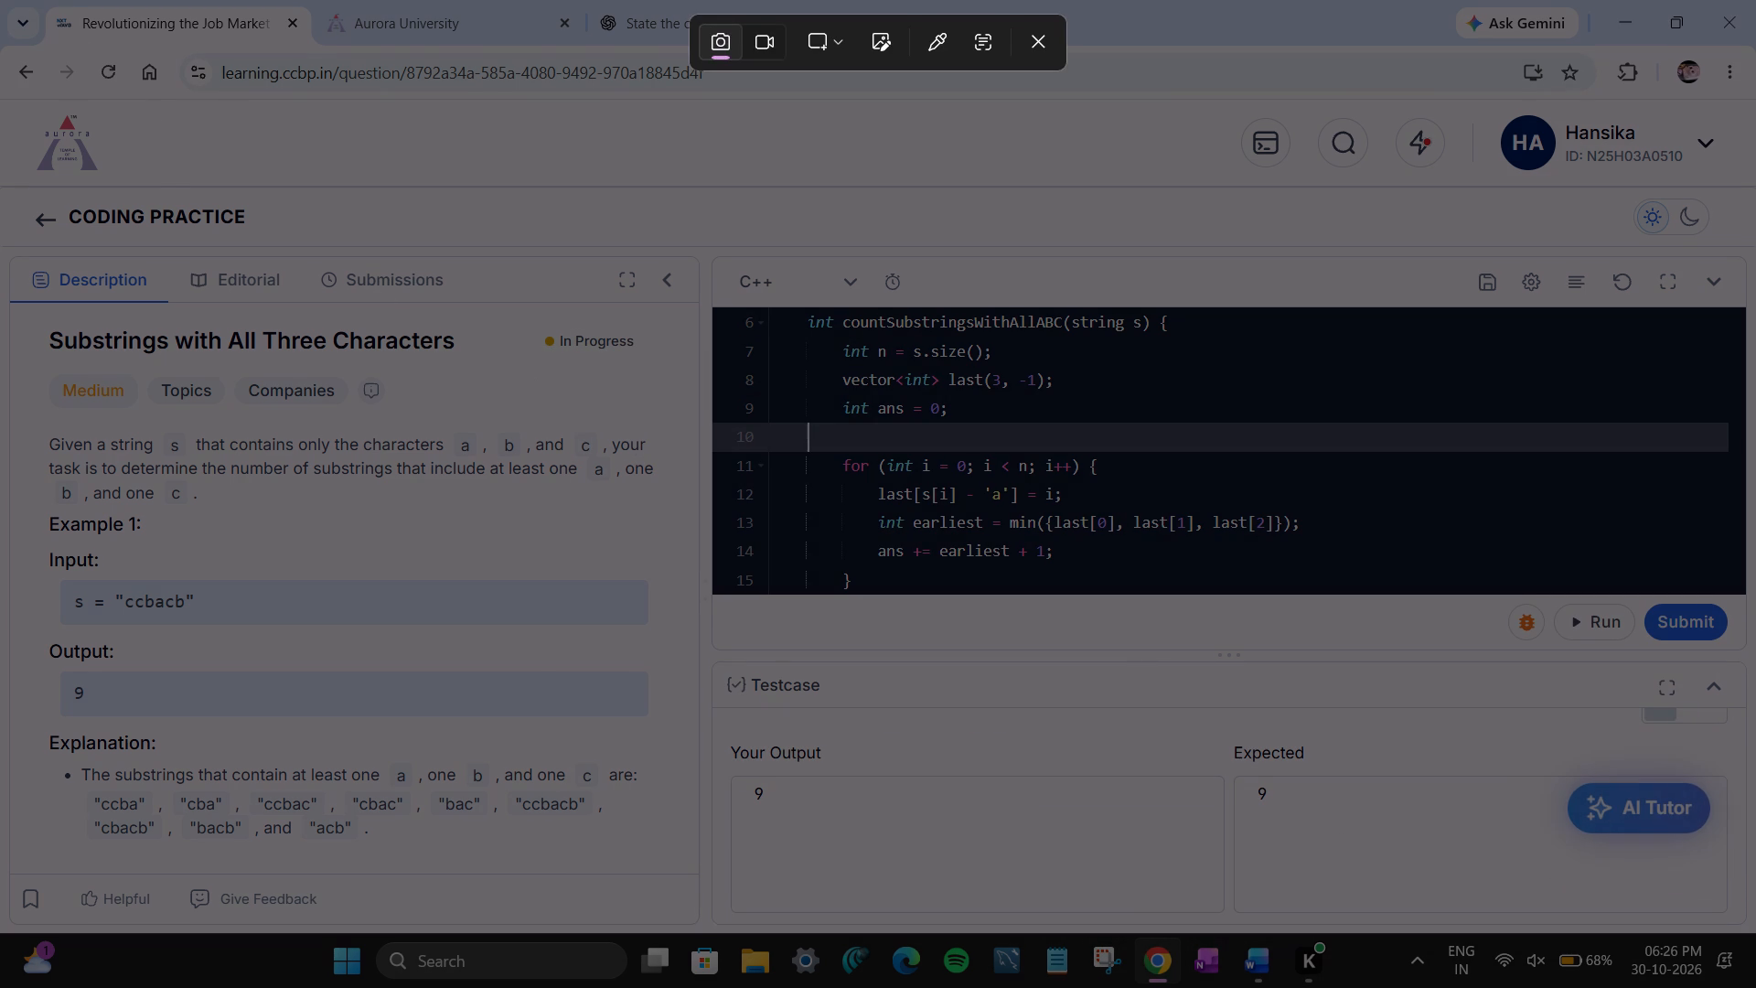
{"action": "left_click_drag", "start_coordinate": [1, 106], "coordinate": [1721, 930]}
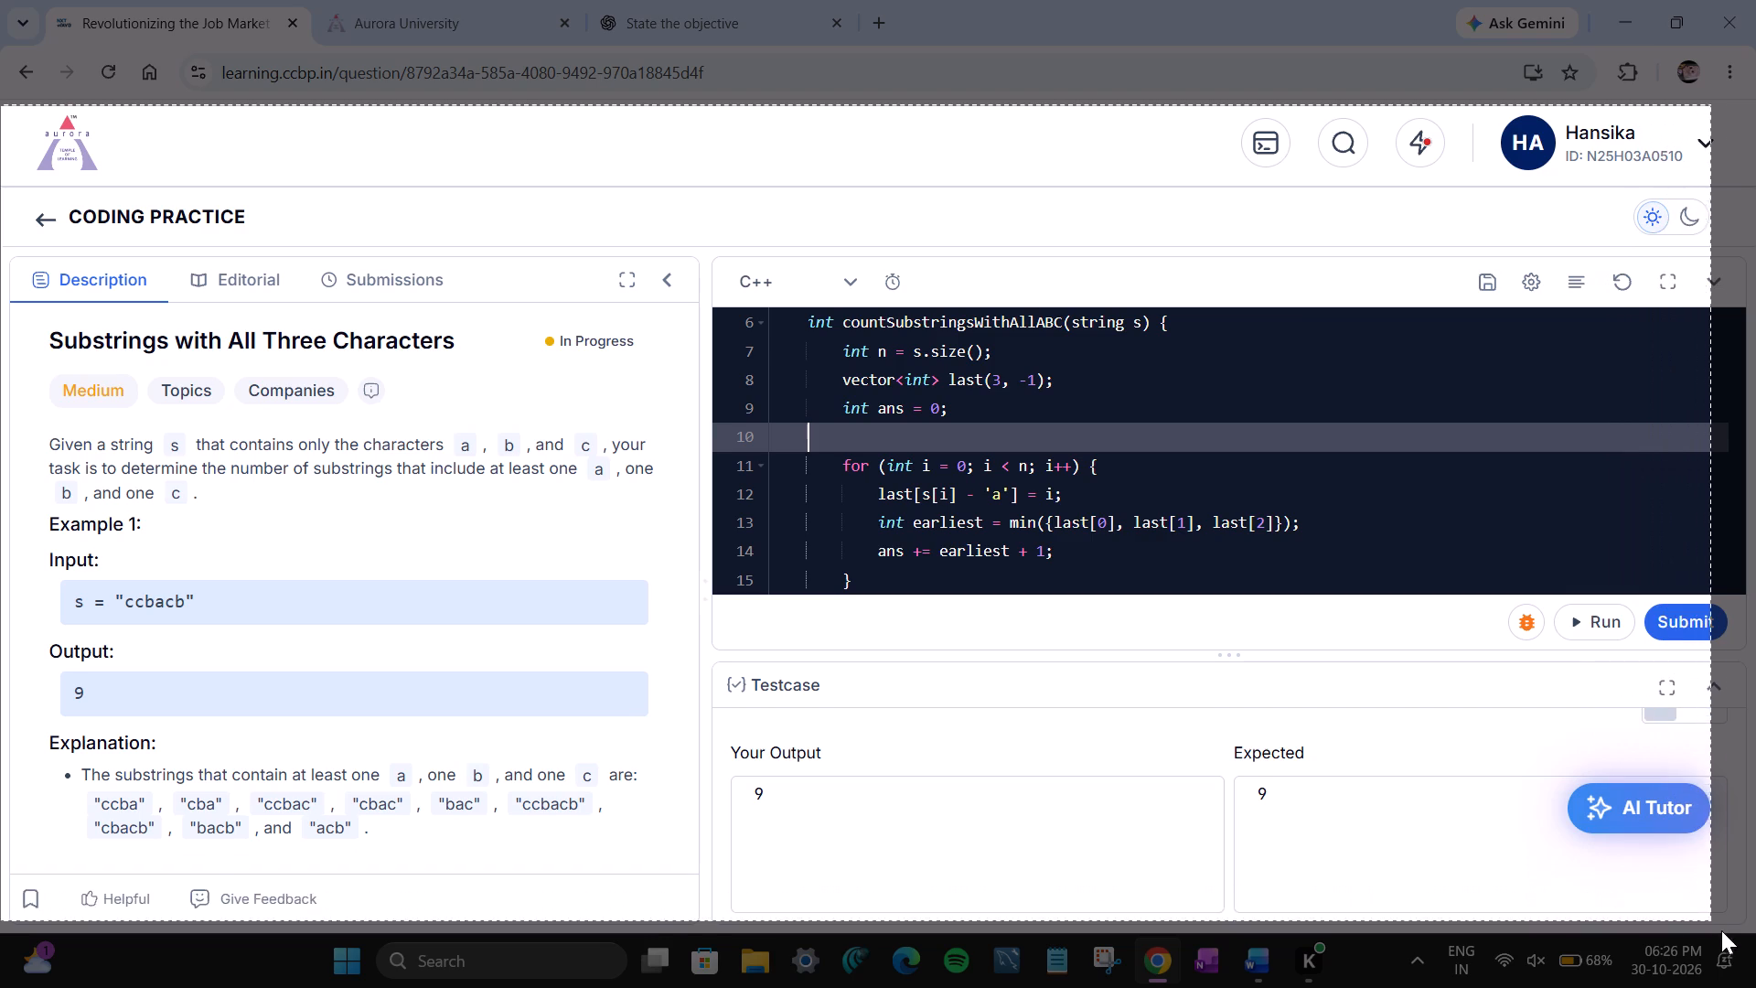
{"action": "left_click_drag", "start_coordinate": [1721, 930], "coordinate": [1755, 875]}
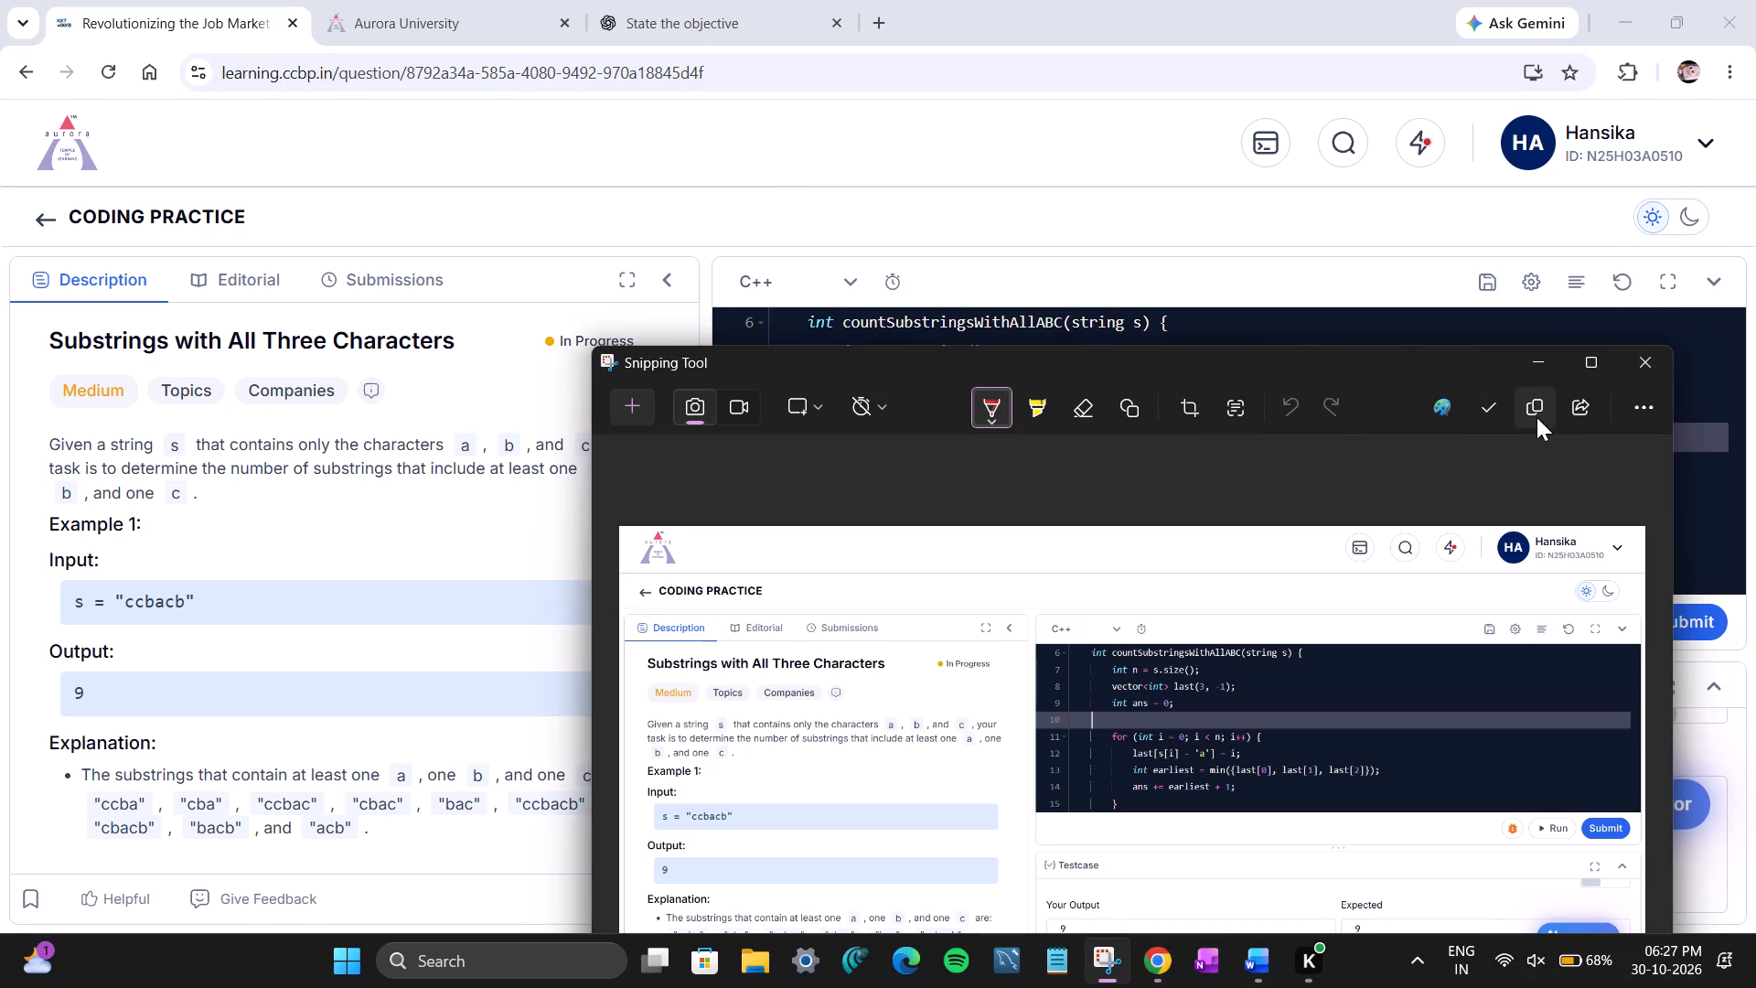
{"action": "left_click", "coordinate": [1536, 410]}
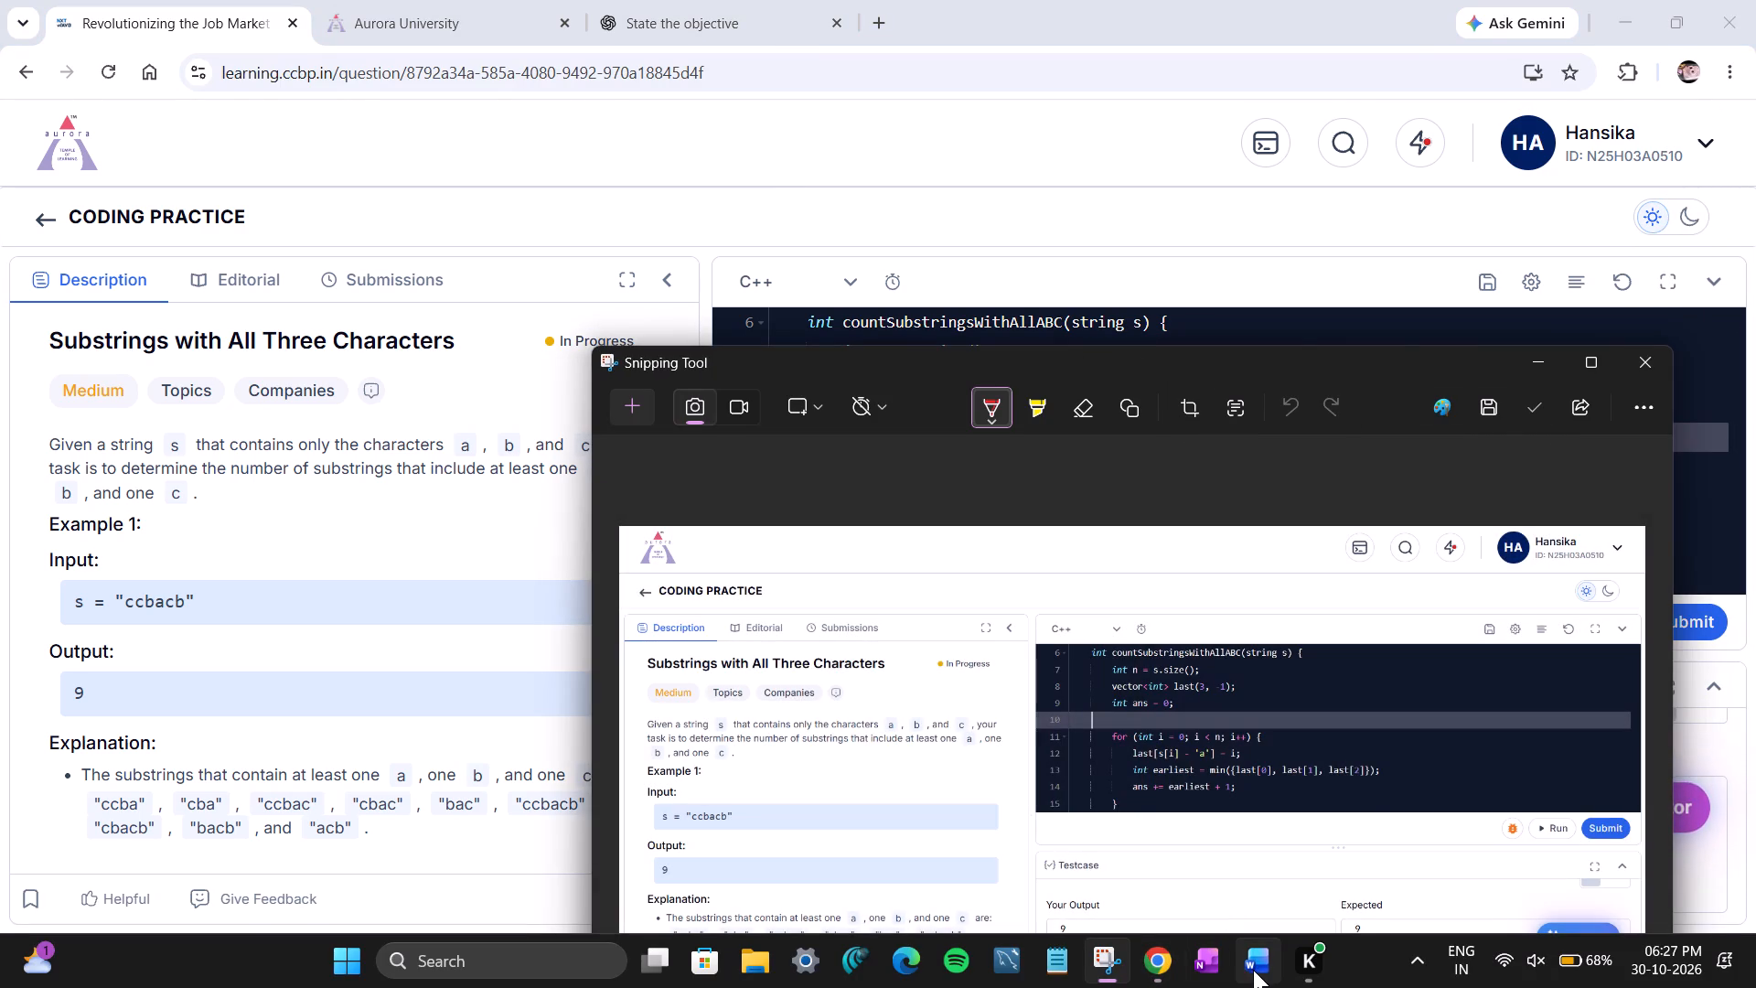
Switch to Word and paste the copied screenshot under experiment 2.3's Screen Shot of Output vs Expected Output heading.
{"action": "left_click", "coordinate": [1253, 970]}
{"action": "key", "text": "ctrl+v"}
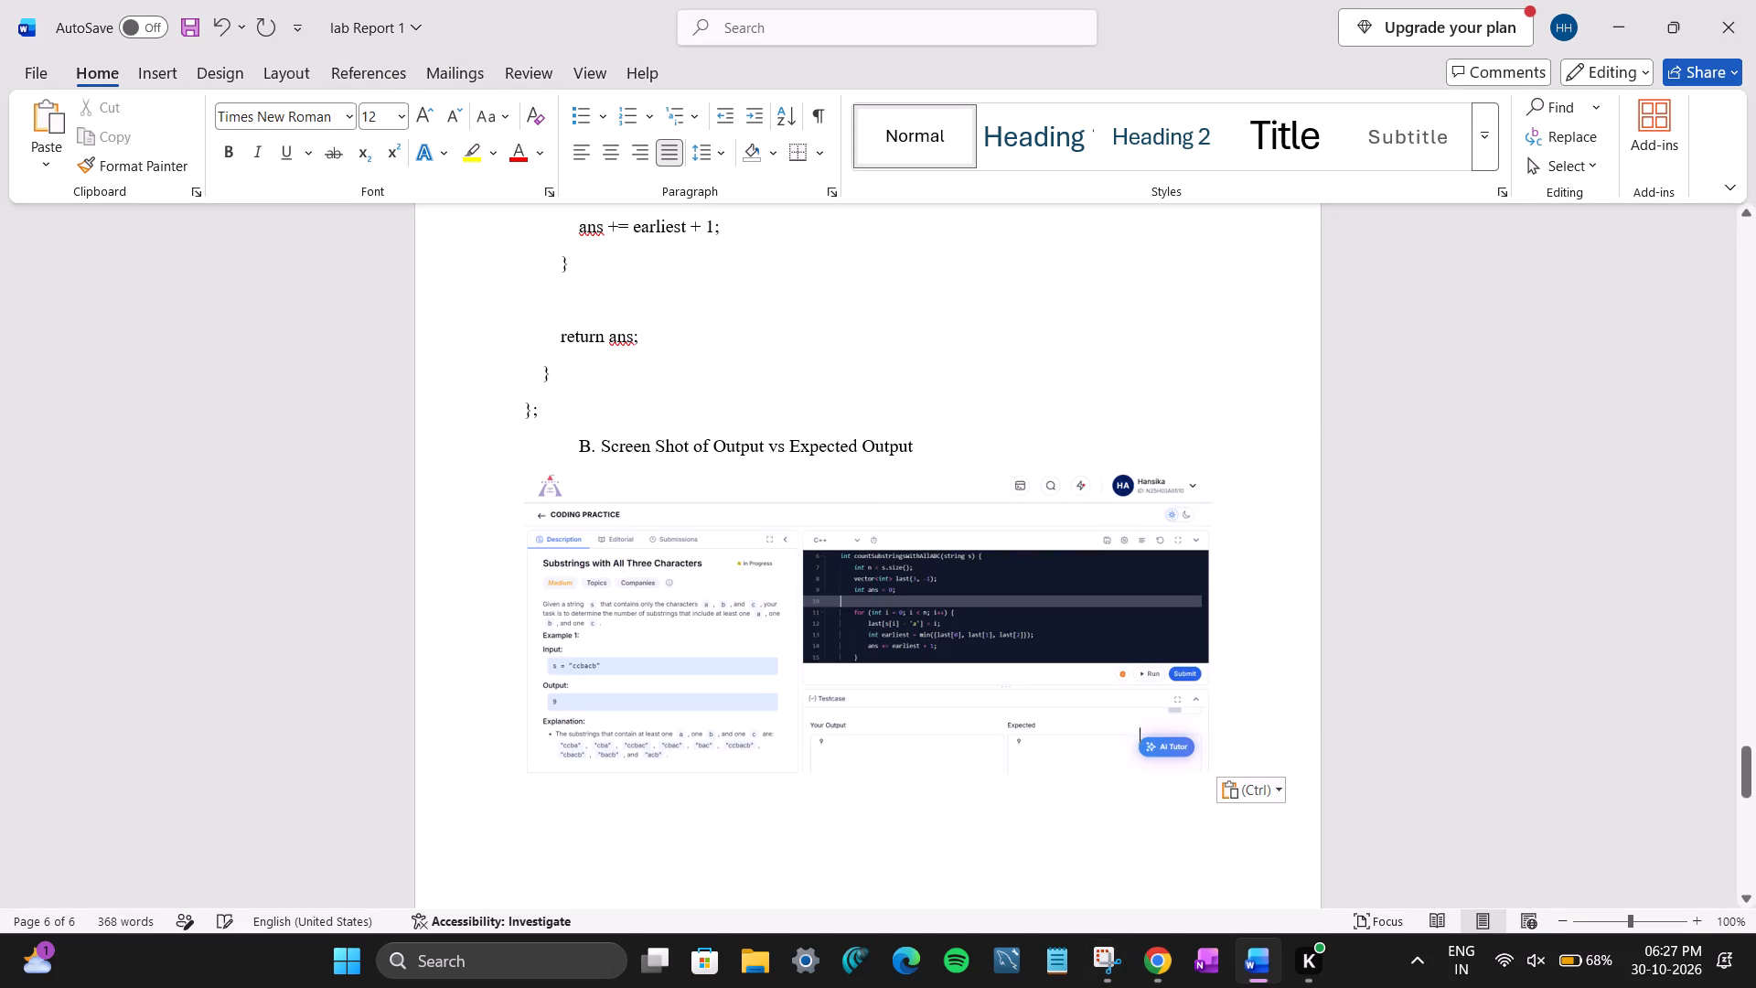
Delete two of the trailing empty lines on the blank page after experiment 2.3's screenshot.
{"action": "scroll", "coordinate": [689, 518], "scroll_direction": "down", "scroll_amount": 4}
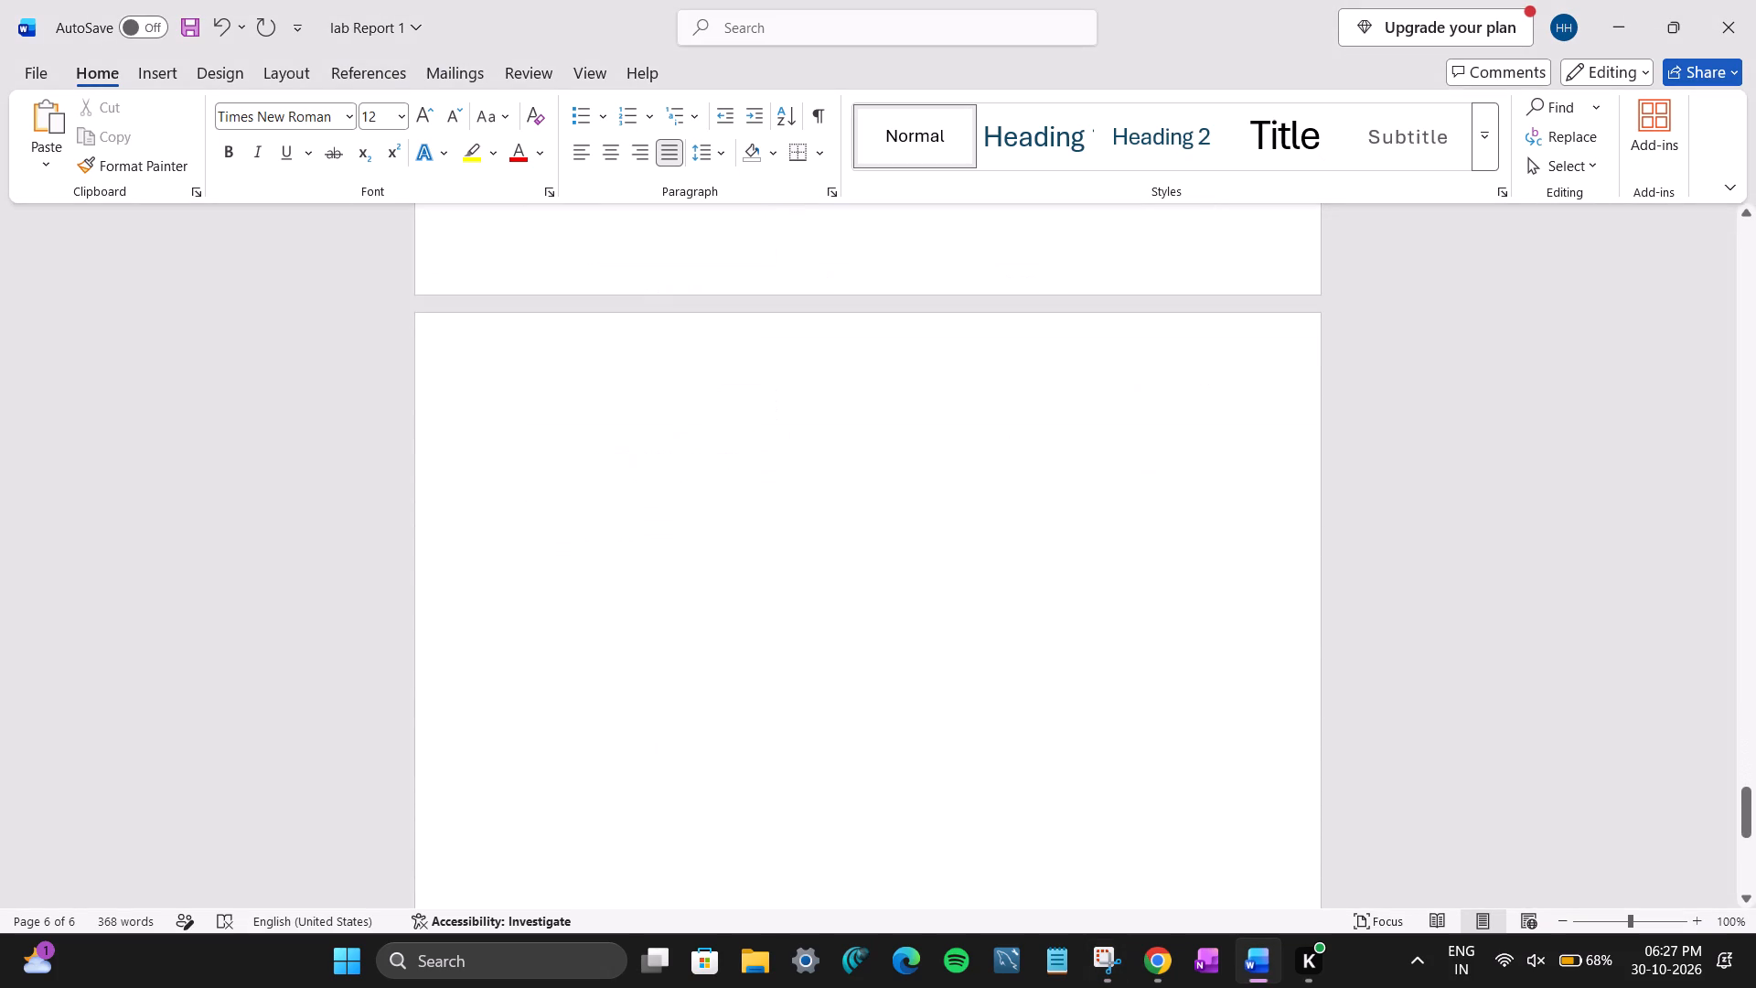
{"action": "left_click", "coordinate": [742, 611]}
{"action": "key", "text": "BackSpace"}
{"action": "key", "text": "BackSpace"}
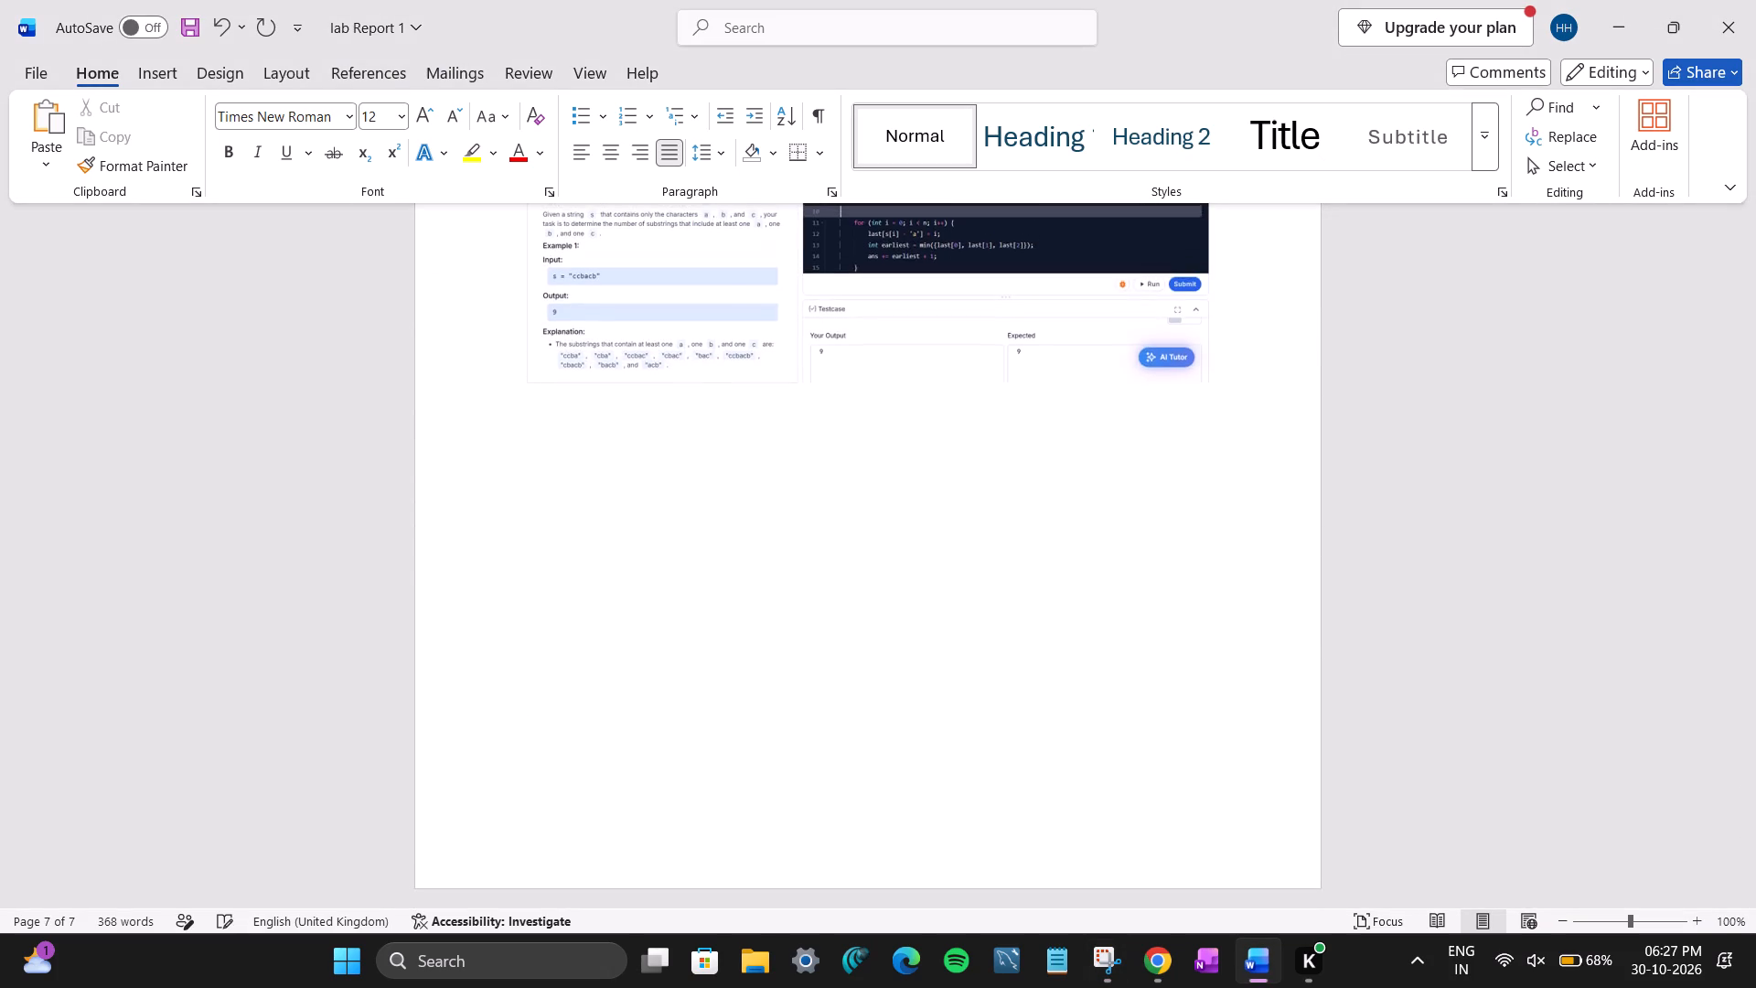
Remove the bold formatting from the paragraph under the 1. Objective heading.
{"action": "scroll", "coordinate": [742, 611], "scroll_direction": "up", "scroll_amount": 20}
{"action": "scroll", "coordinate": [742, 611], "scroll_direction": "up", "scroll_amount": 6}
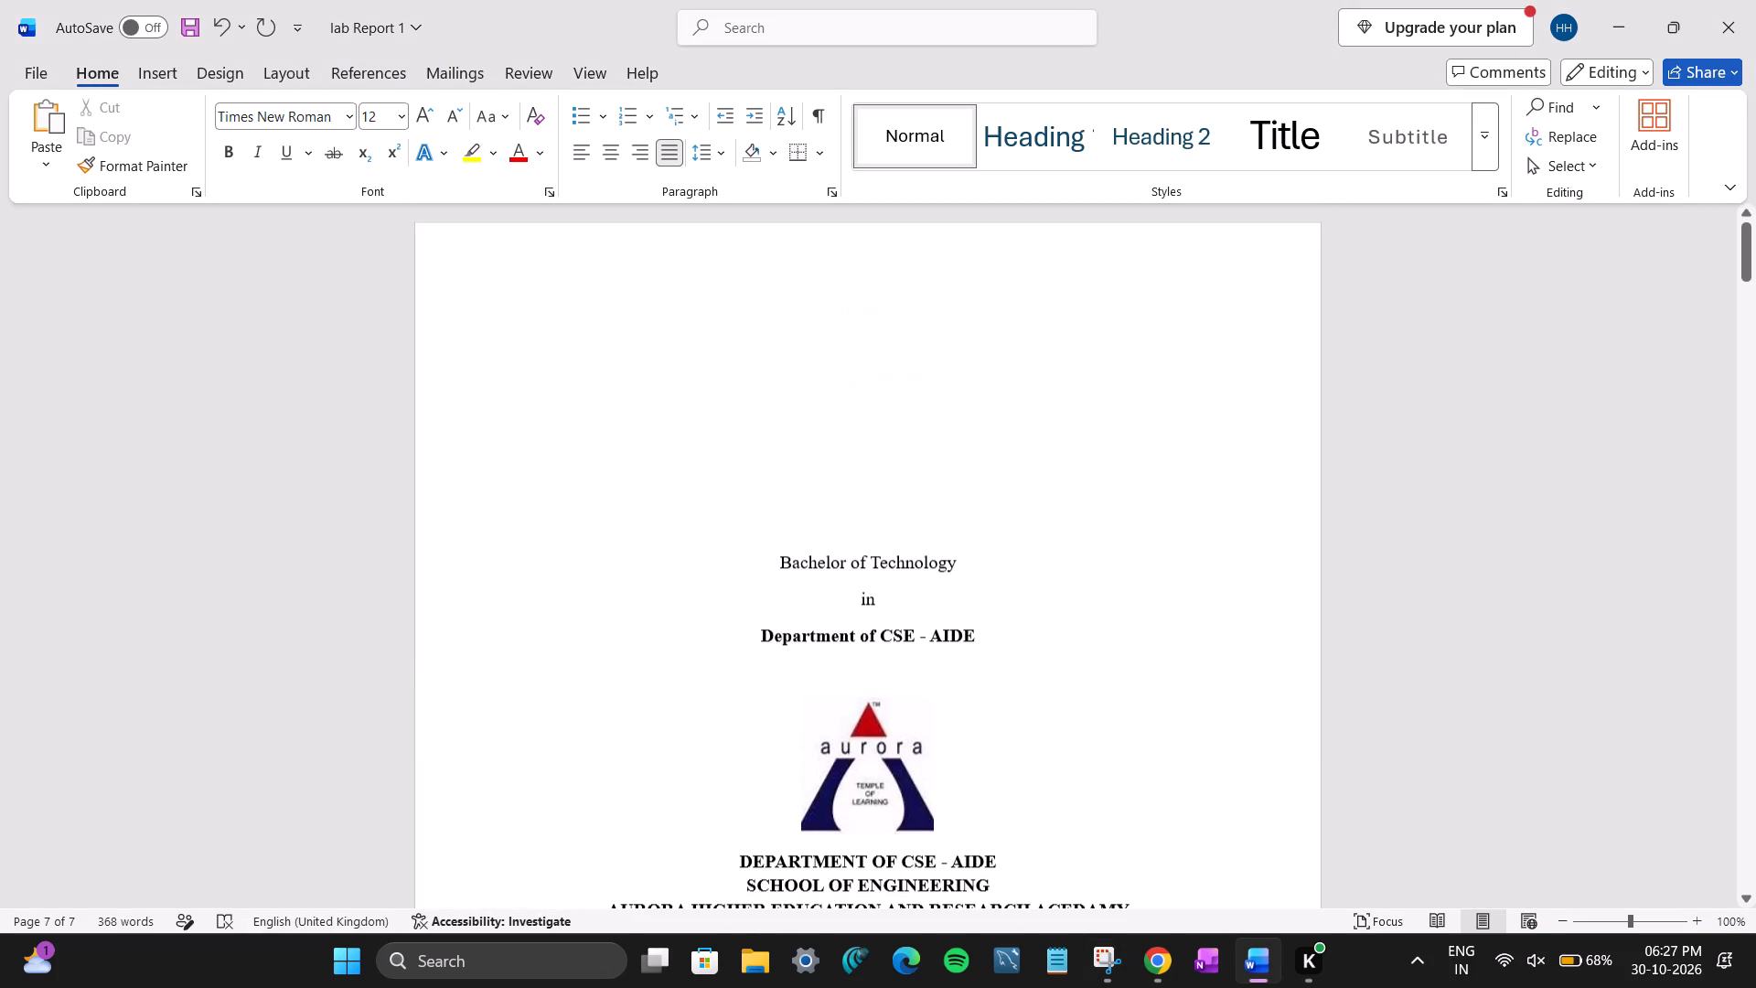
{"action": "scroll", "coordinate": [759, 610], "scroll_direction": "down", "scroll_amount": 4}
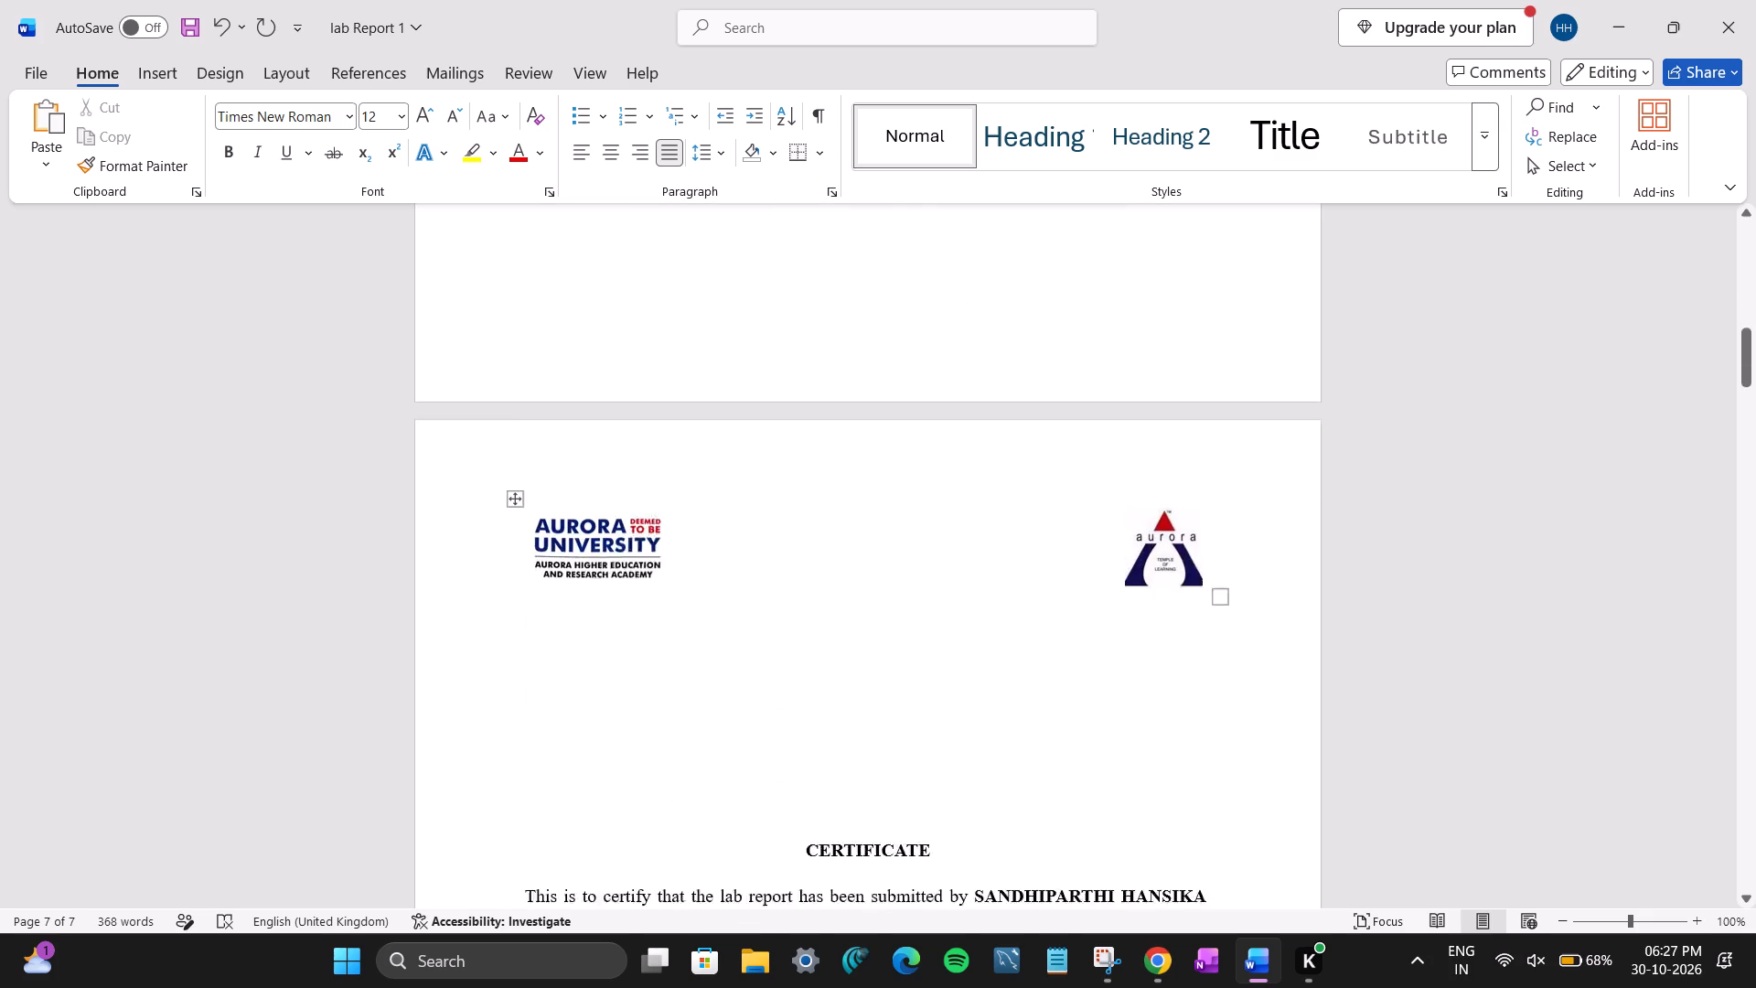
{"action": "scroll", "coordinate": [759, 610], "scroll_direction": "down", "scroll_amount": 5}
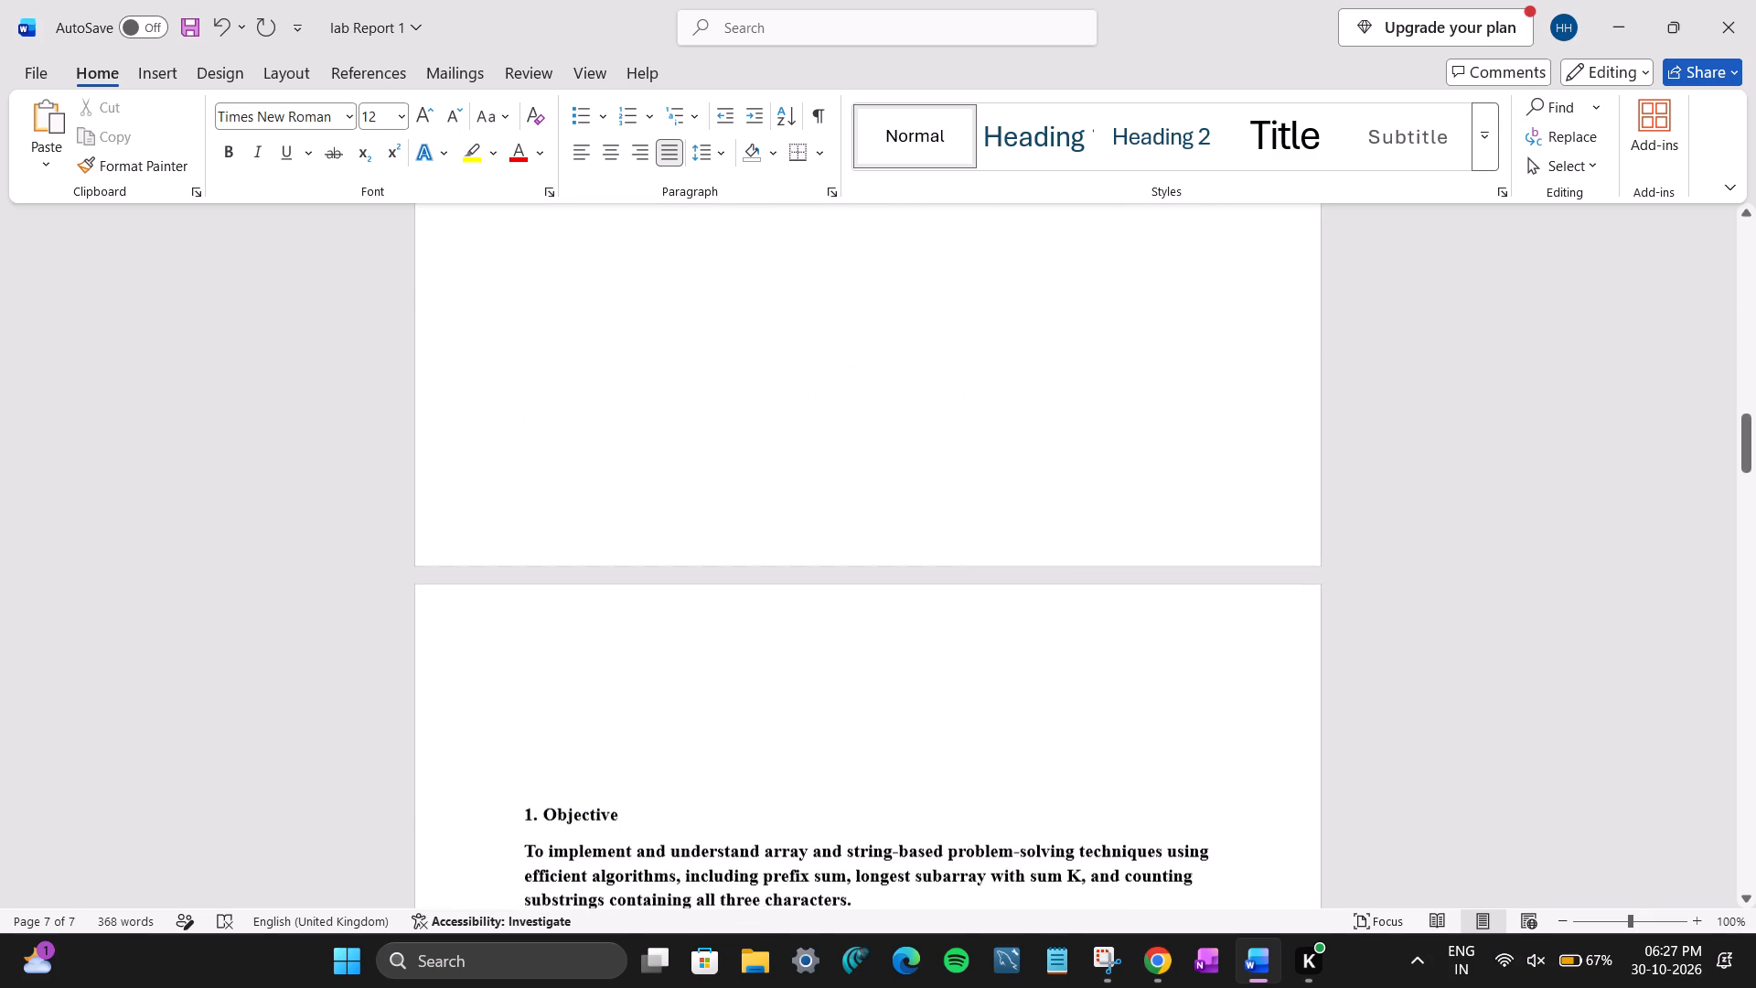
{"action": "scroll", "coordinate": [759, 610], "scroll_direction": "down", "scroll_amount": 2}
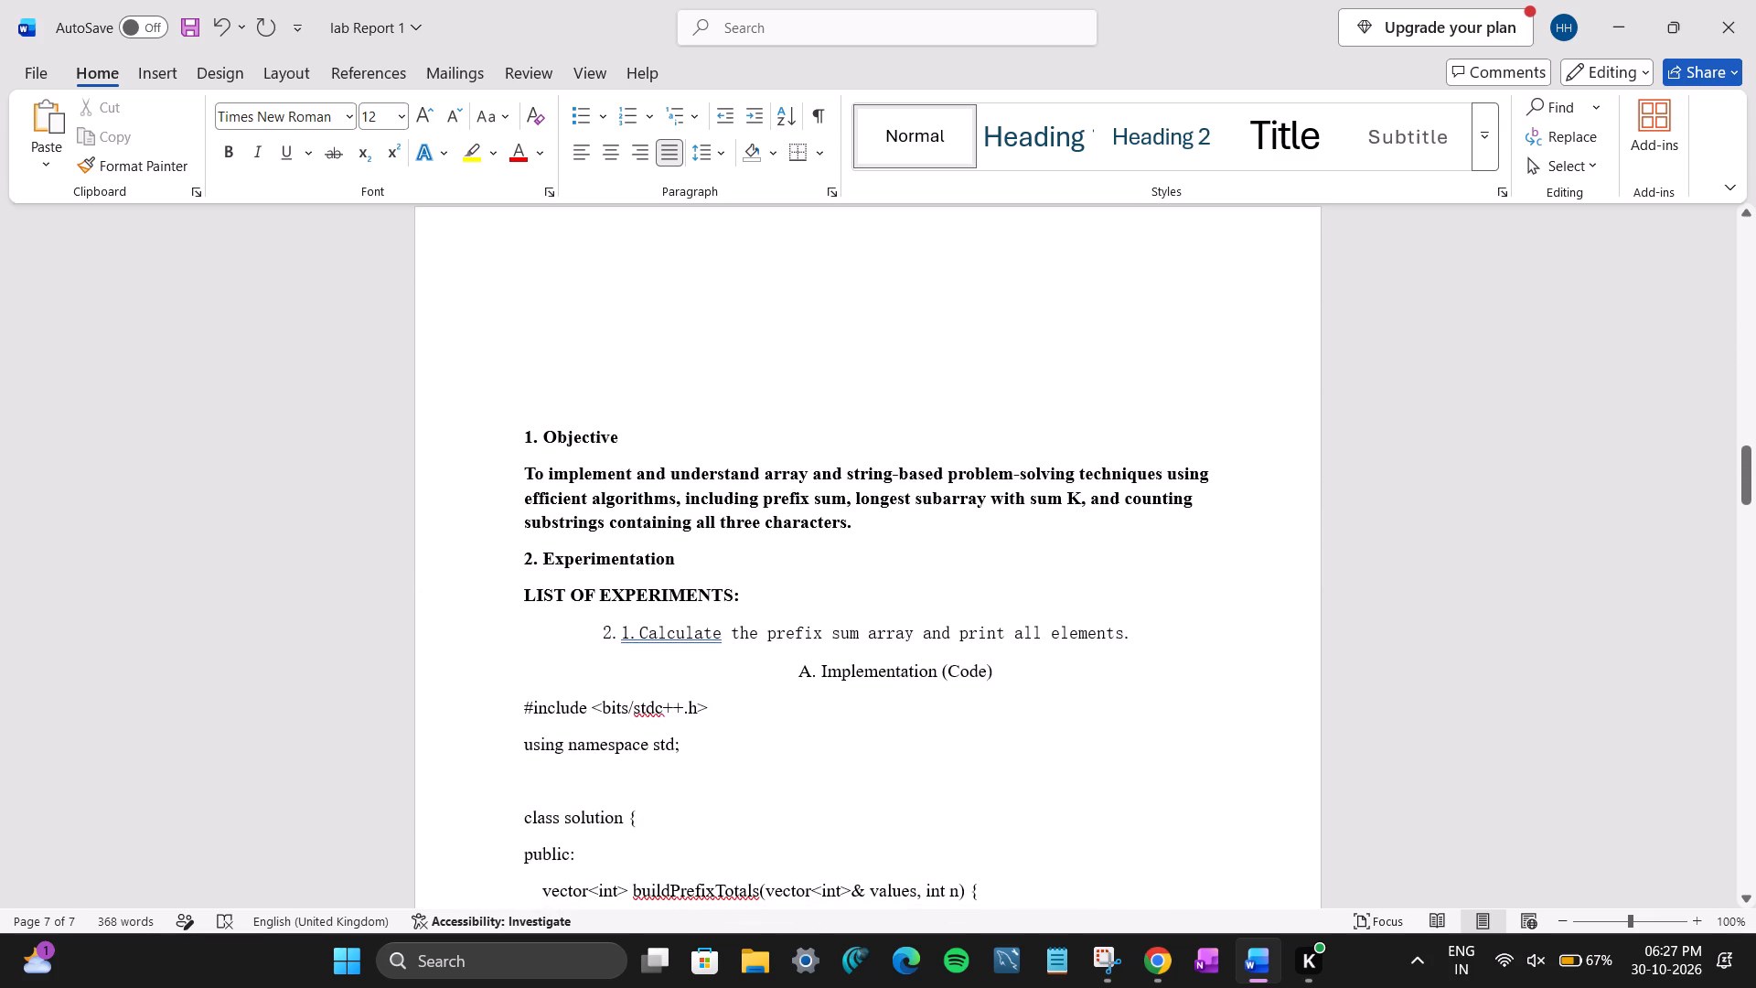
{"action": "left_click_drag", "start_coordinate": [881, 531], "coordinate": [520, 467]}
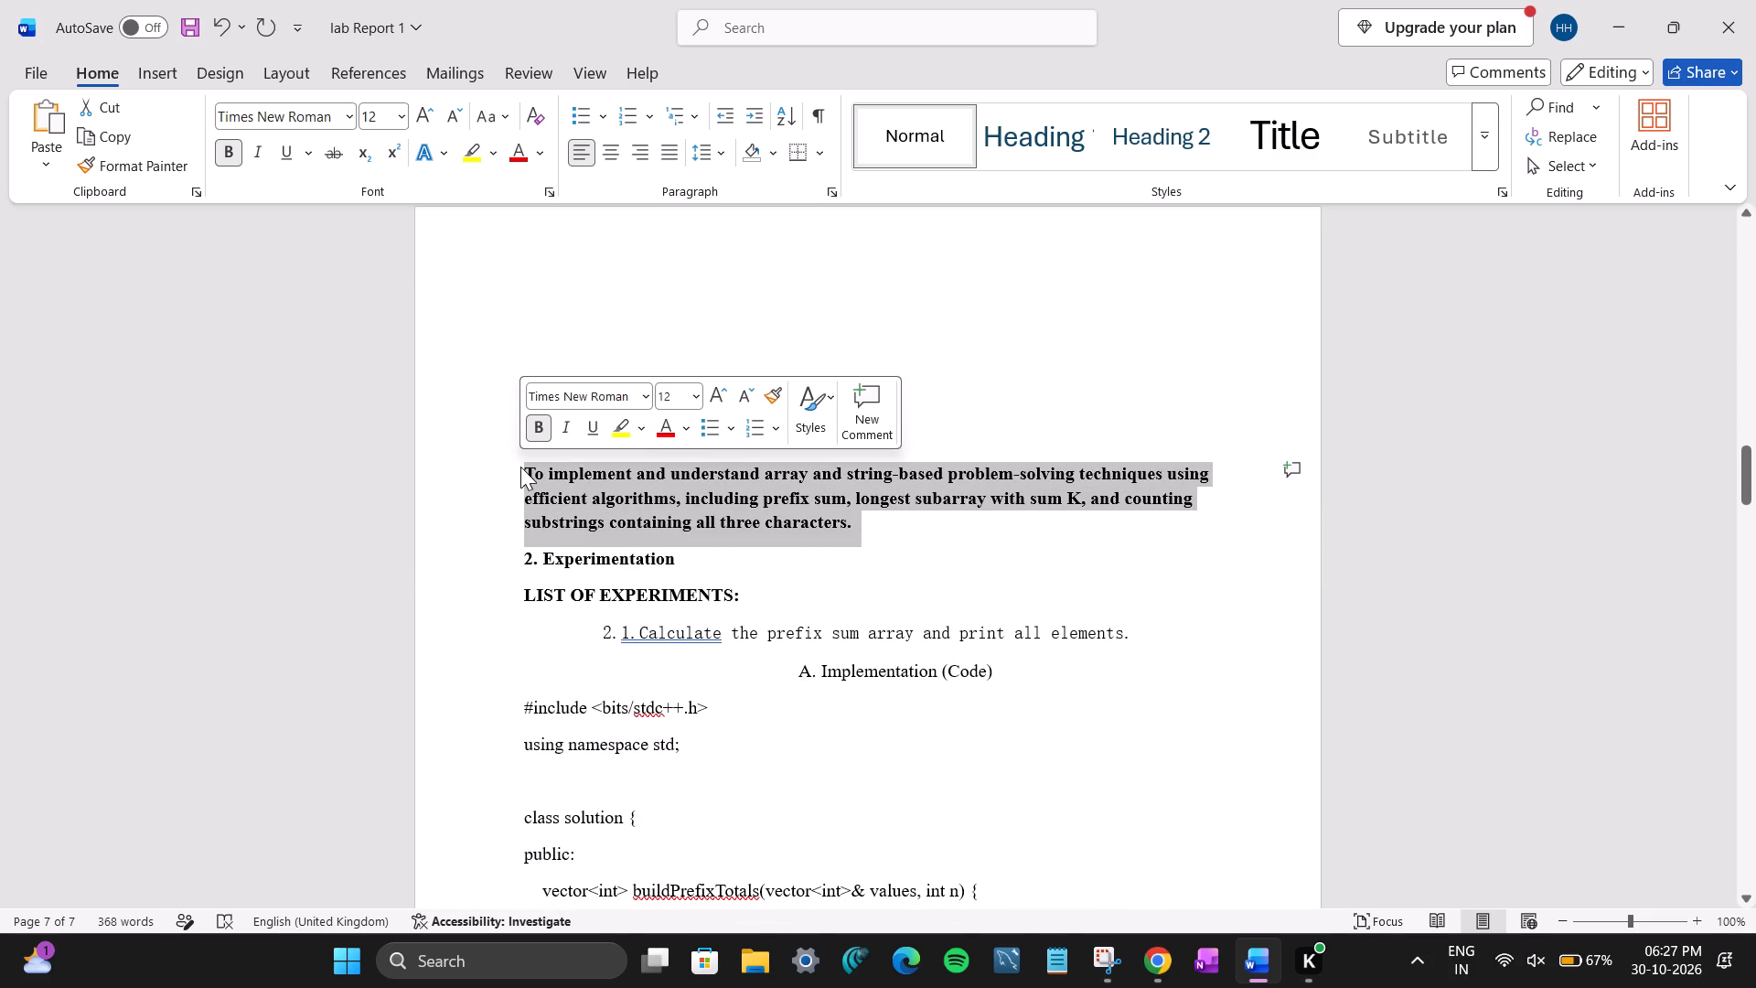
{"action": "left_click", "coordinate": [541, 432]}
{"action": "left_click", "coordinate": [704, 530]}
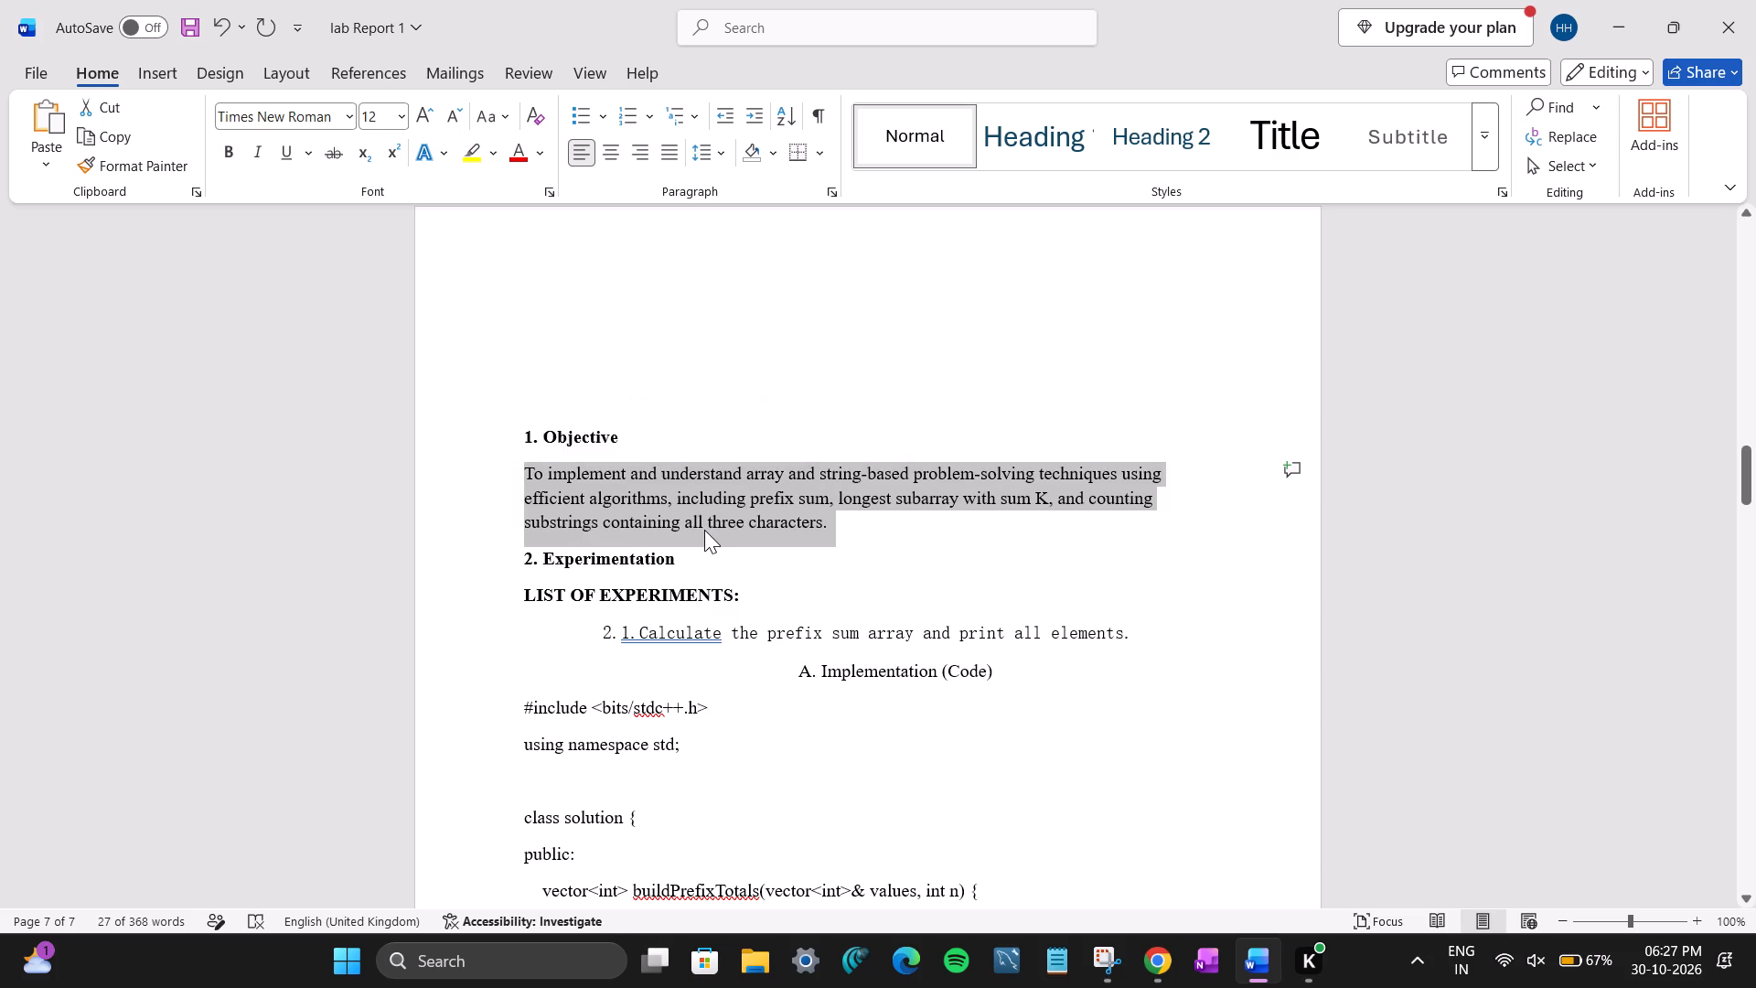
Left-align experiment 2.1's title line and its Implementation (Code) heading.
{"action": "scroll", "coordinate": [704, 530], "scroll_direction": "down", "scroll_amount": 1}
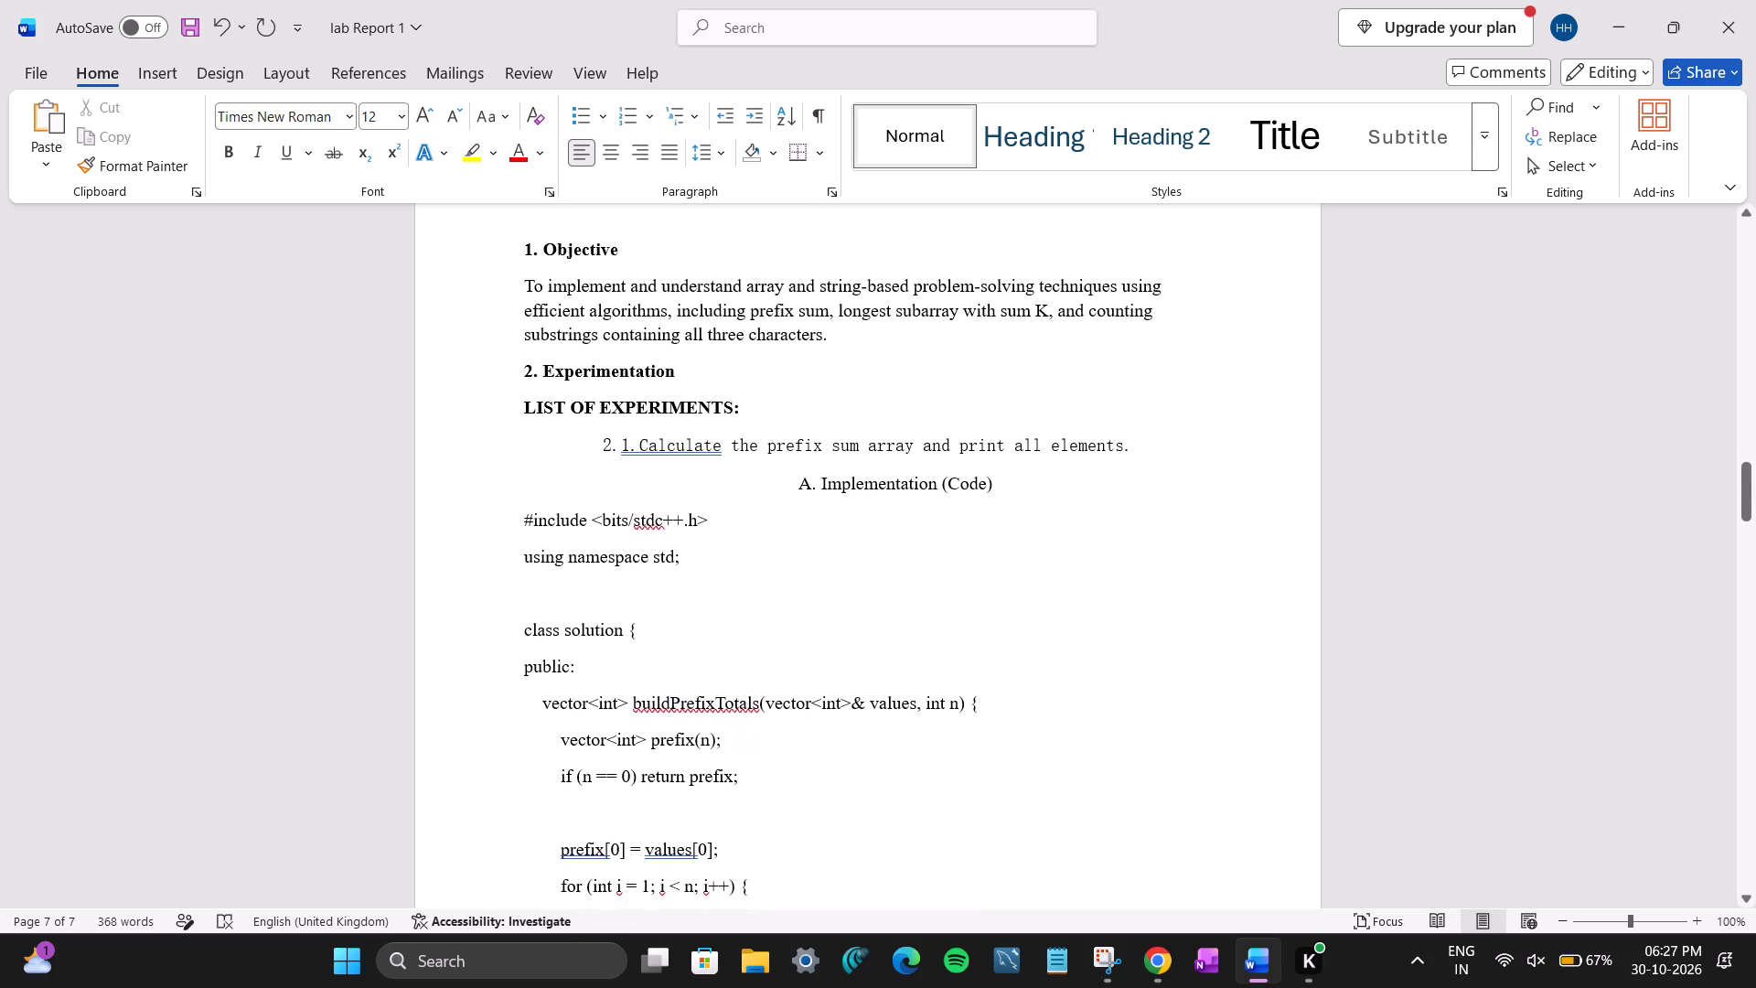
{"action": "left_click_drag", "start_coordinate": [1031, 490], "coordinate": [596, 448]}
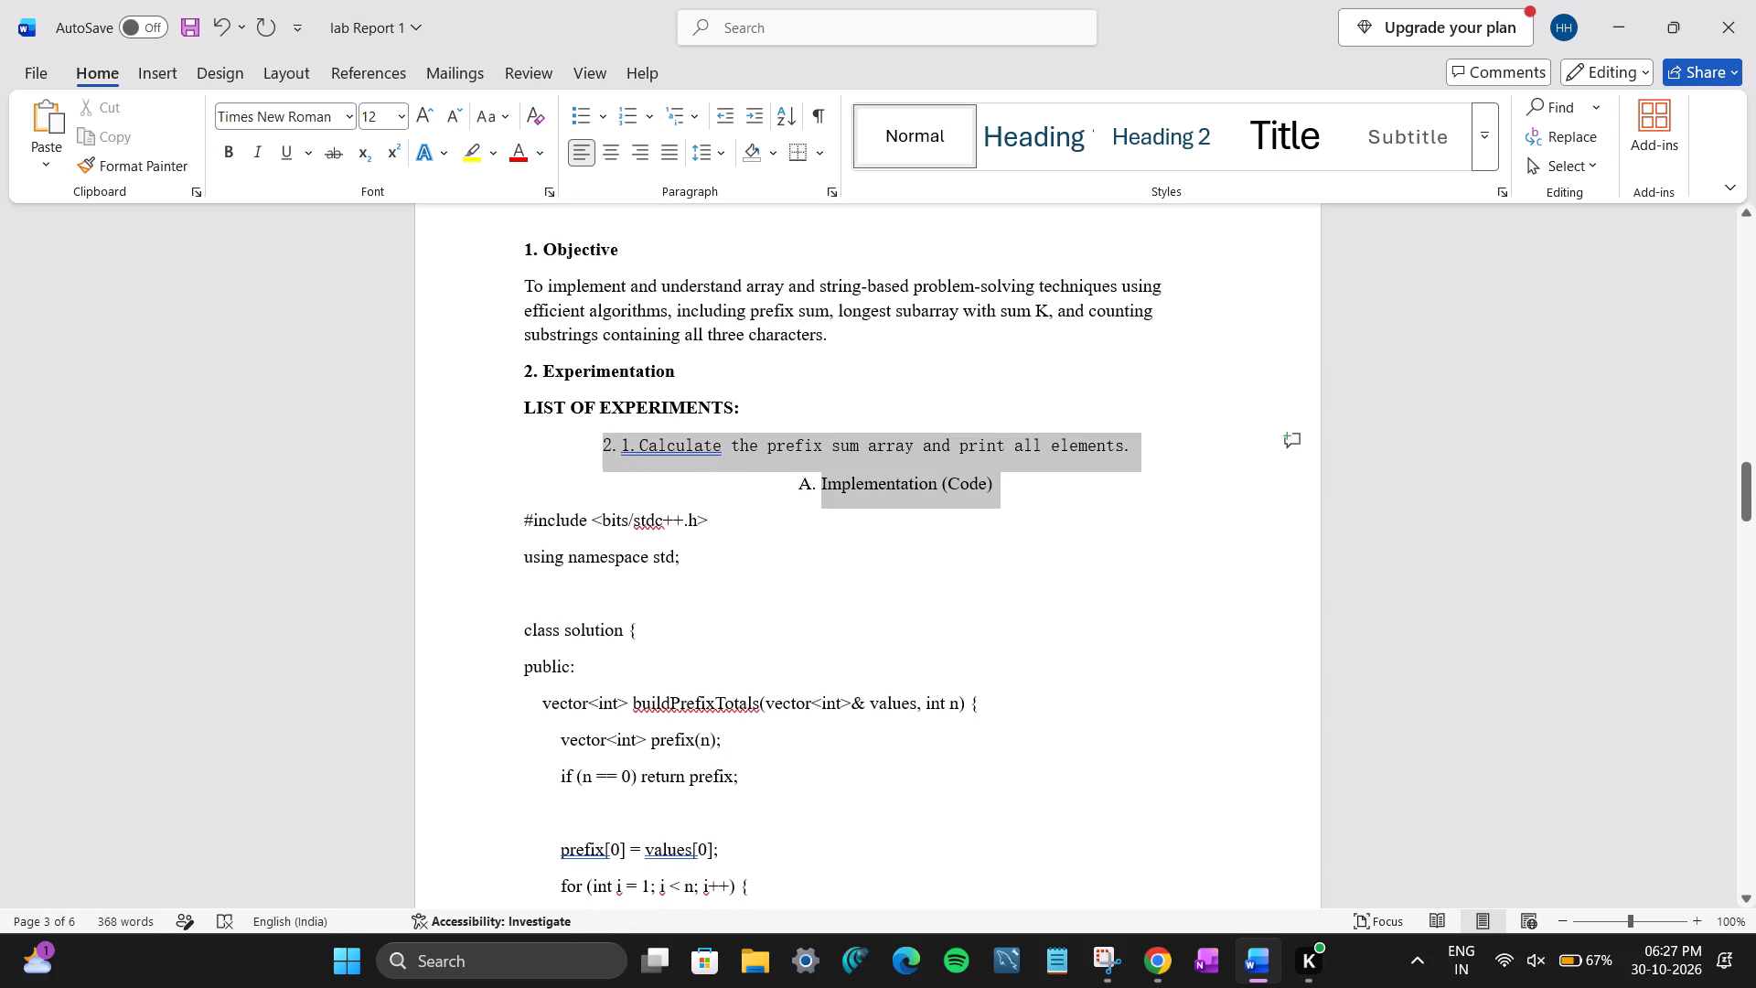
{"action": "left_click_drag", "start_coordinate": [596, 448], "coordinate": [595, 448]}
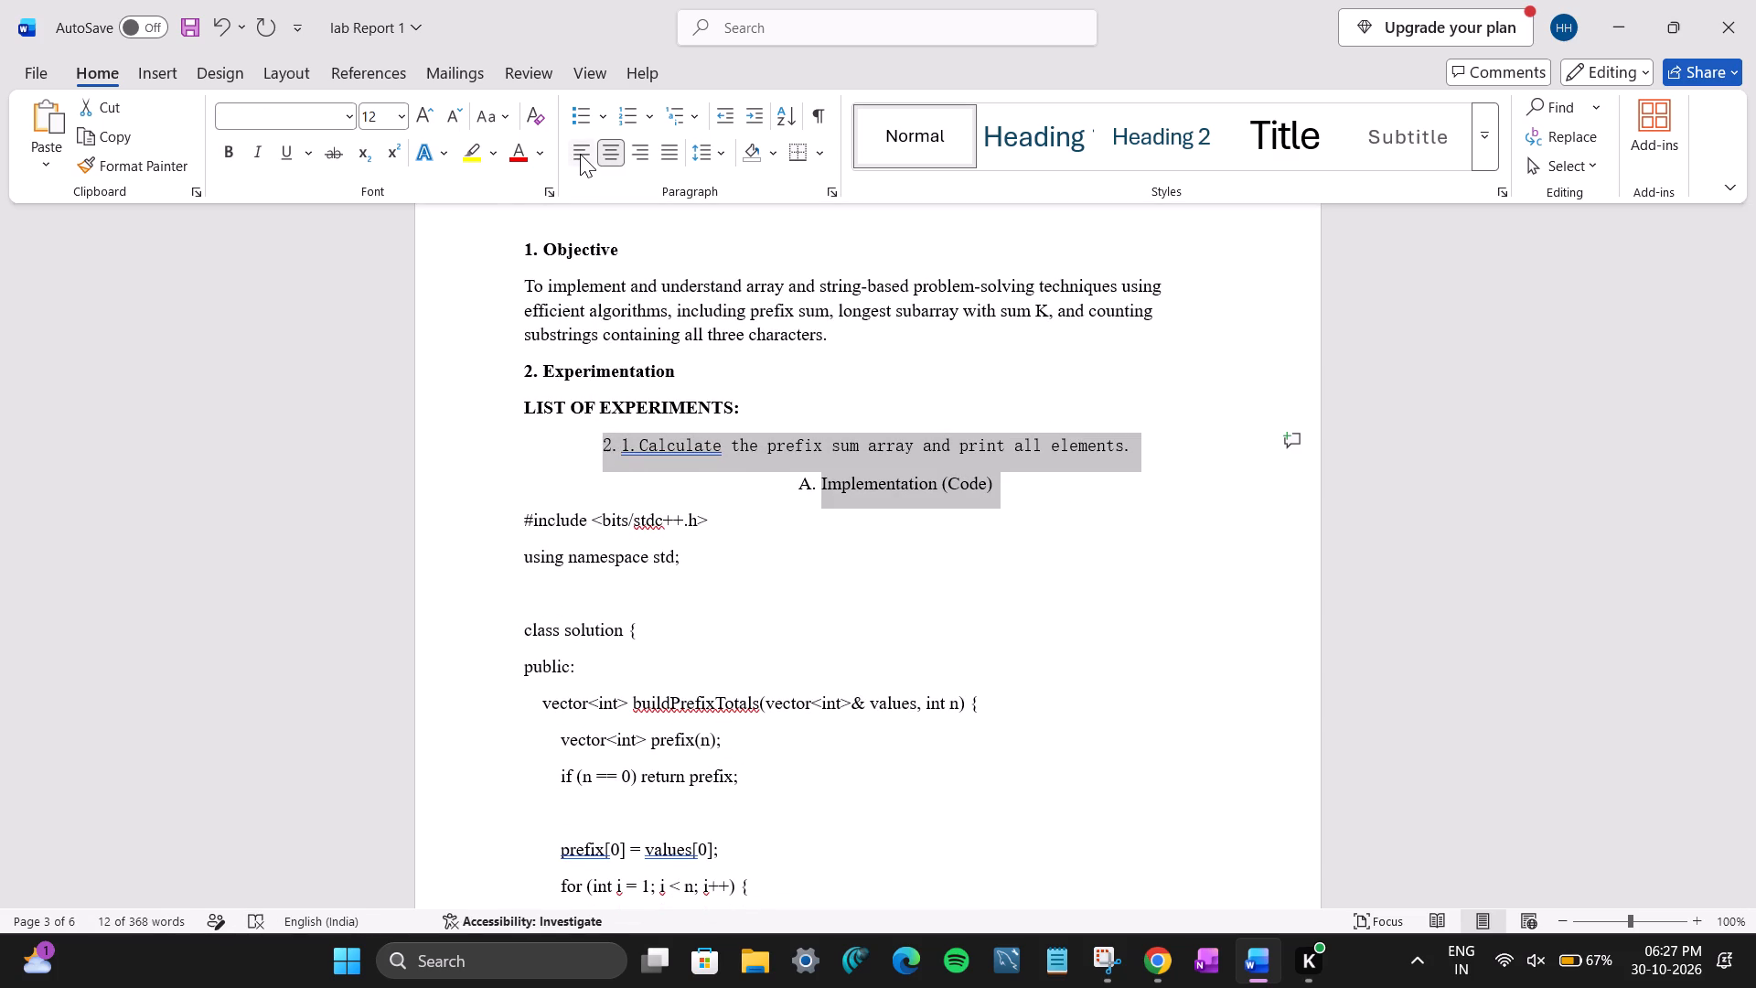
{"action": "left_click", "coordinate": [580, 154]}
{"action": "left_click", "coordinate": [875, 503]}
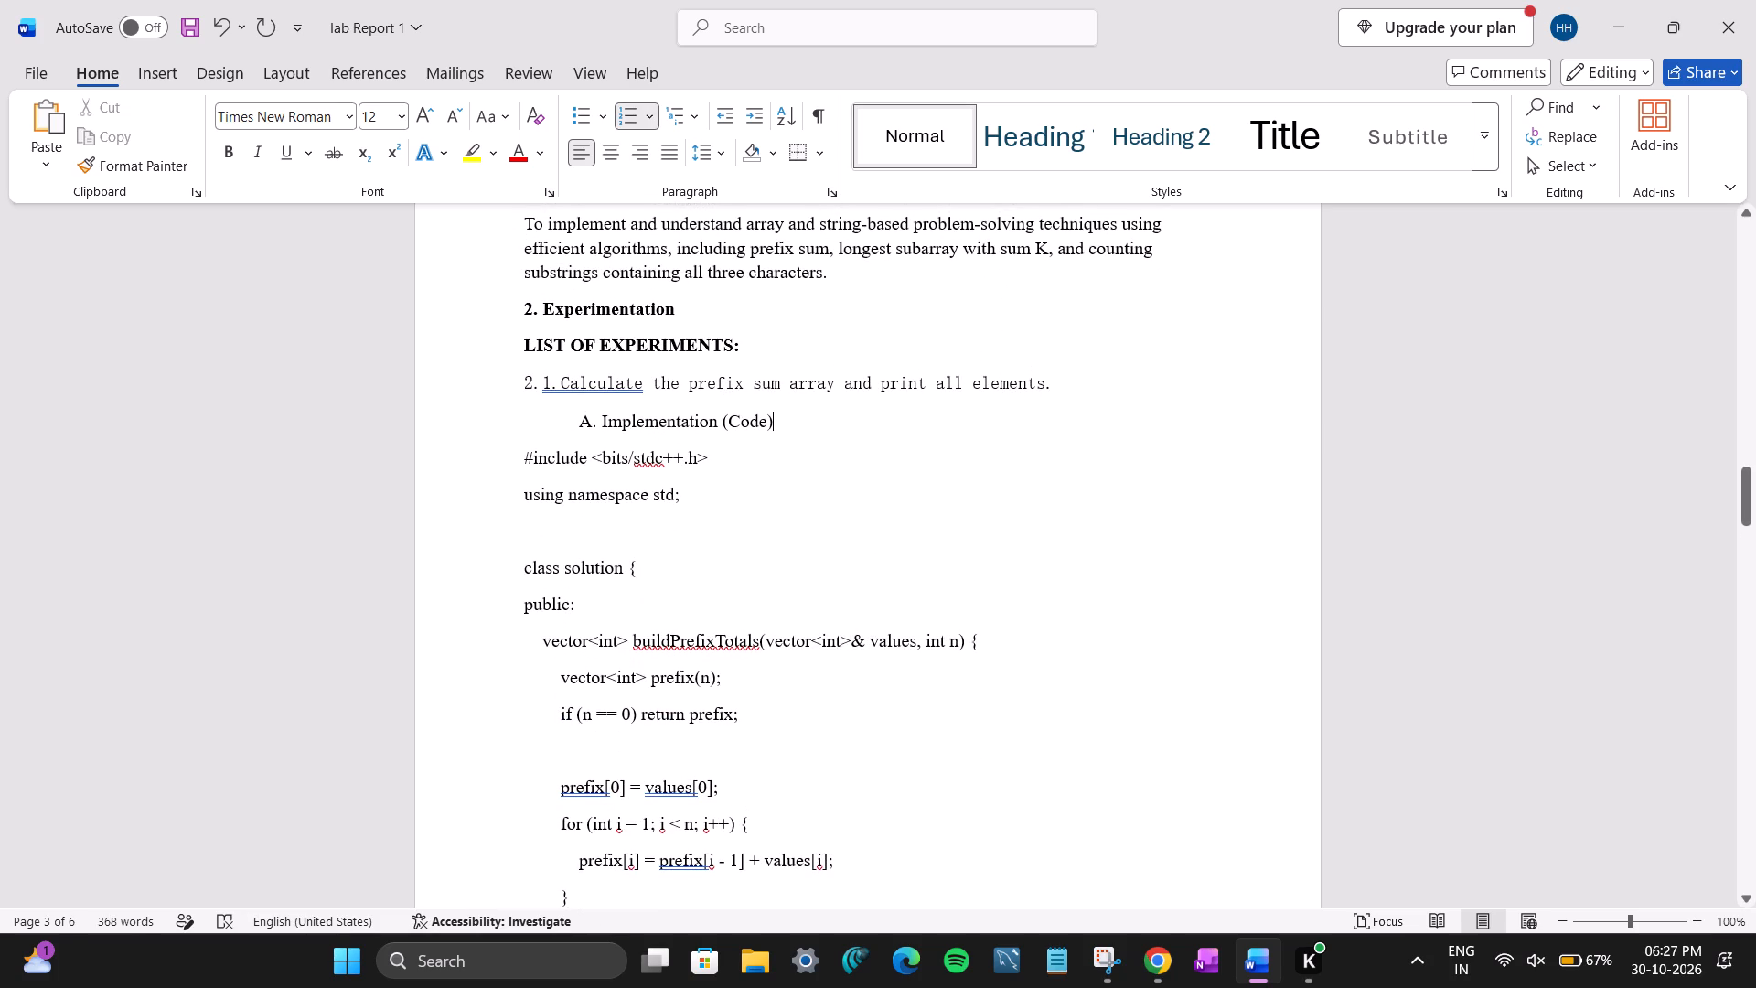
Apply the red font colour to experiment 2.1's title line and its Implementation (Code) heading.
{"action": "left_click_drag", "start_coordinate": [814, 422], "coordinate": [521, 381]}
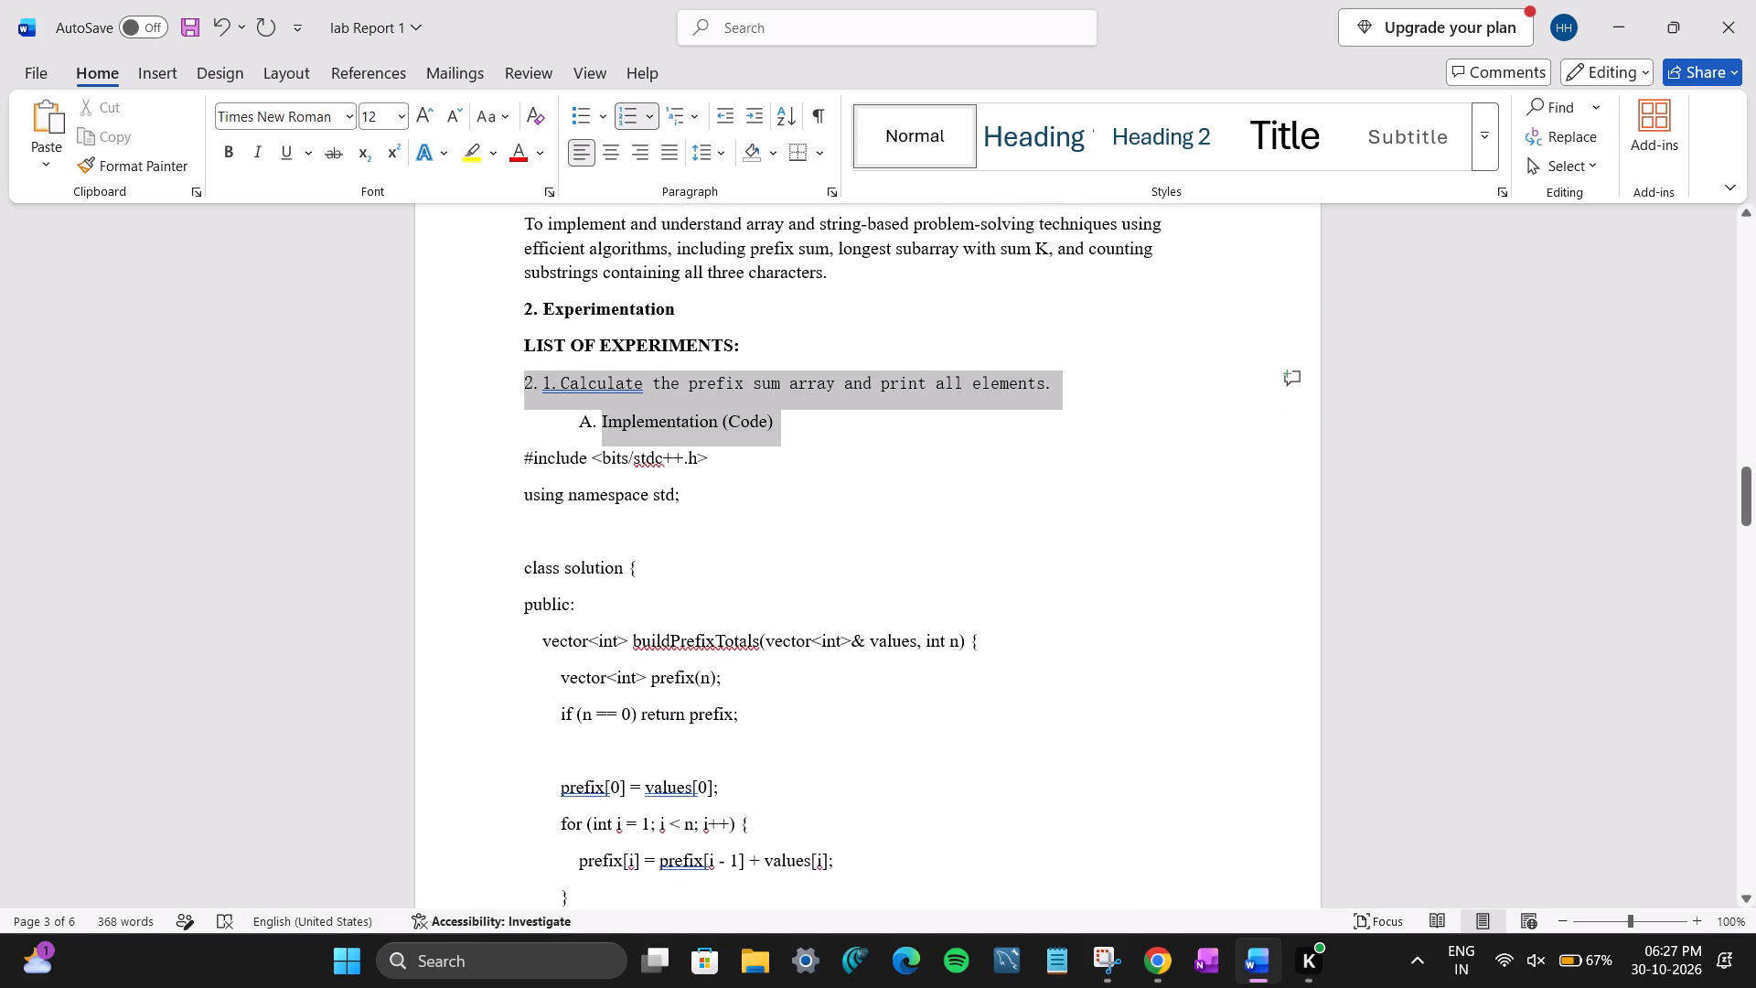
{"action": "left_click_drag", "start_coordinate": [521, 381], "coordinate": [514, 381]}
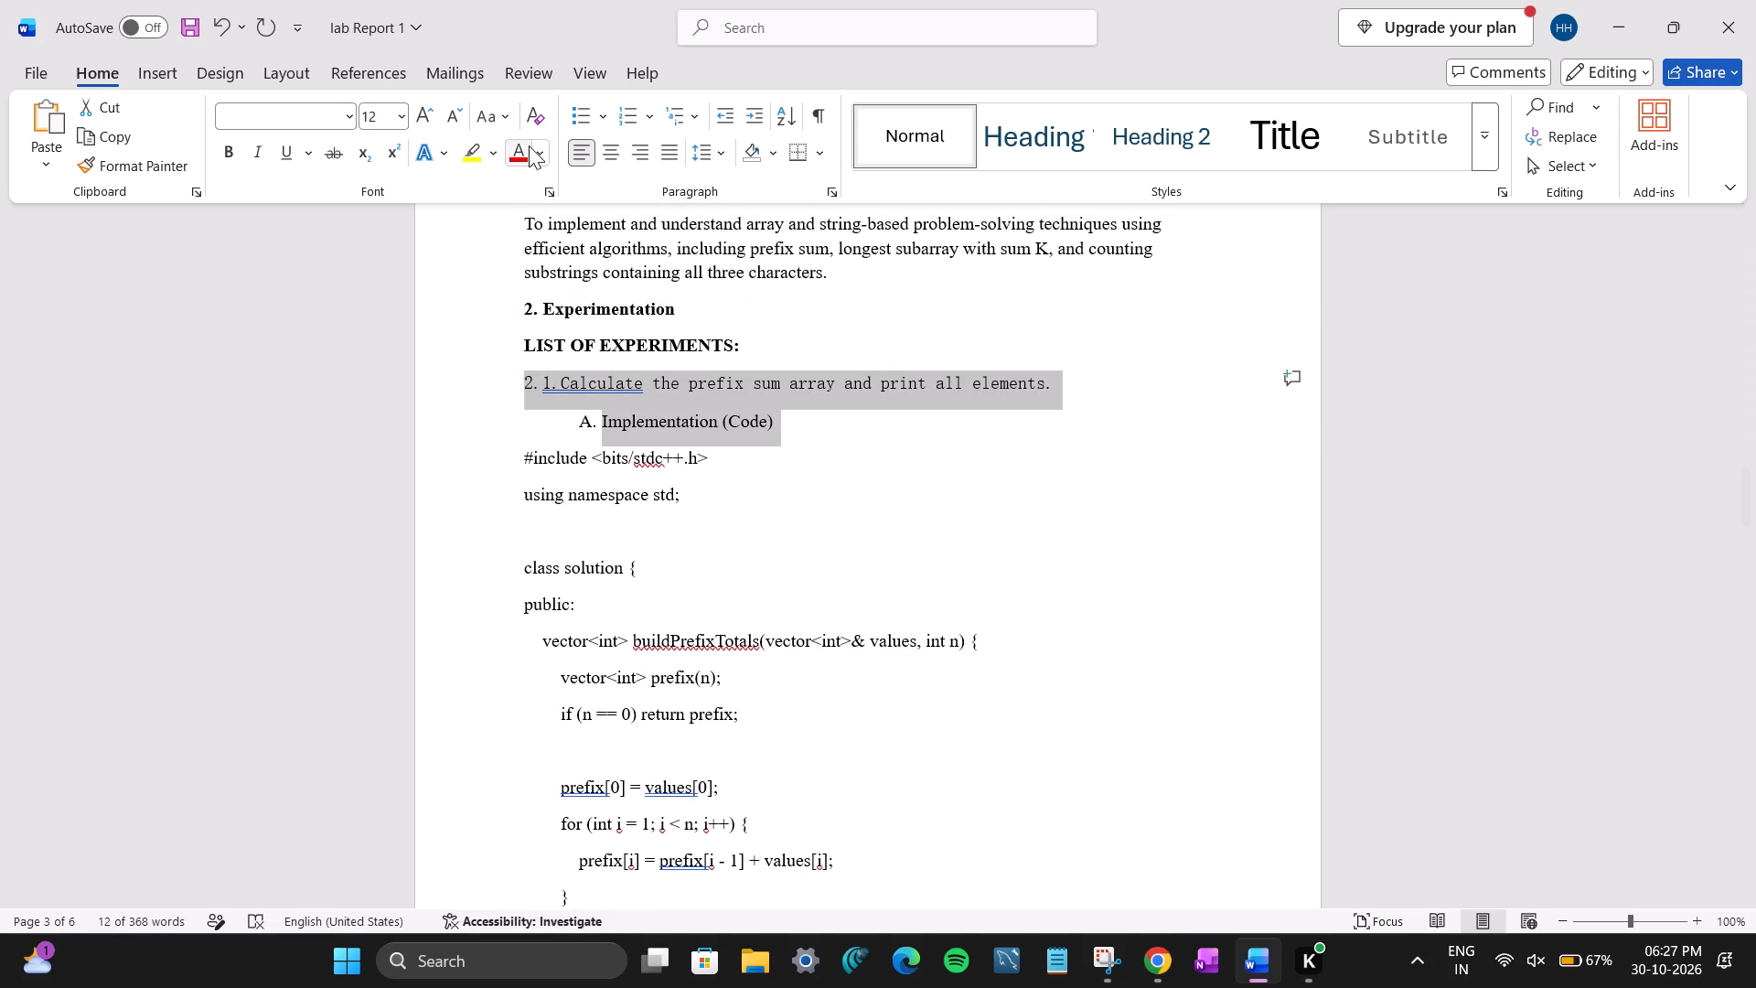
{"action": "left_click", "coordinate": [529, 145]}
{"action": "left_click", "coordinate": [758, 459]}
Apply the red font colour to experiment 2.1's Screen Shot of Output vs Expected Output heading.
{"action": "scroll", "coordinate": [758, 459], "scroll_direction": "down", "scroll_amount": 2}
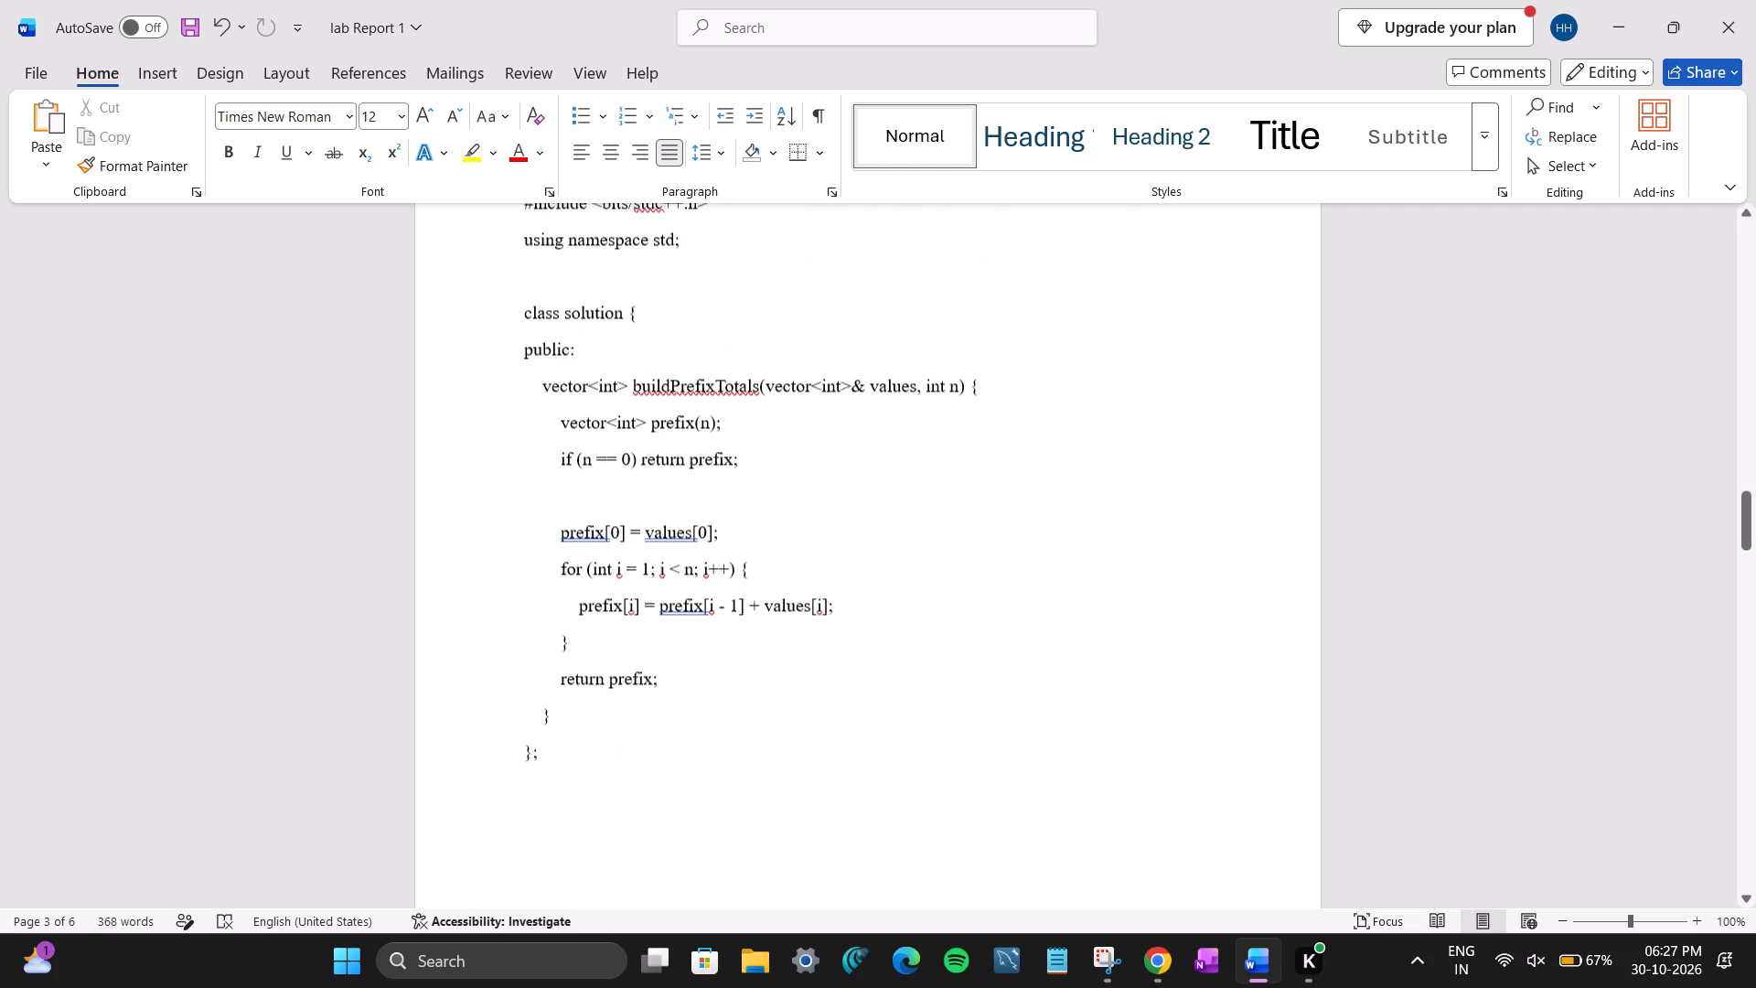
{"action": "scroll", "coordinate": [758, 459], "scroll_direction": "down", "scroll_amount": 5}
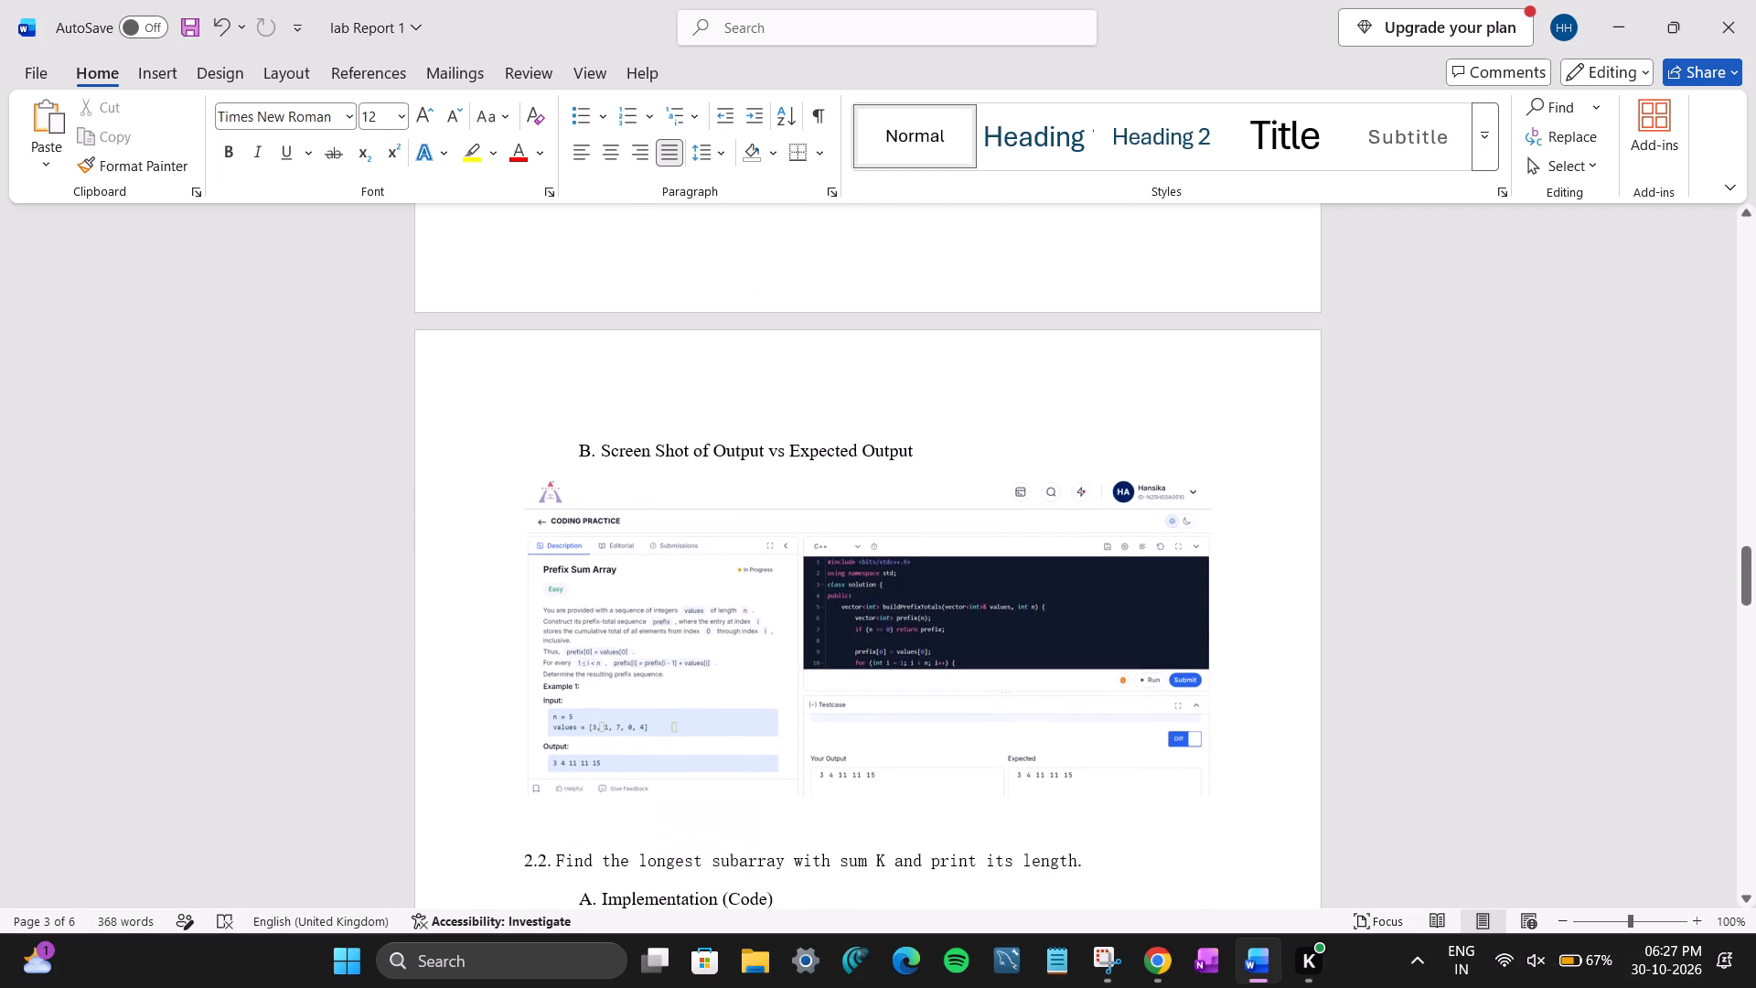
{"action": "left_click_drag", "start_coordinate": [953, 459], "coordinate": [529, 458]}
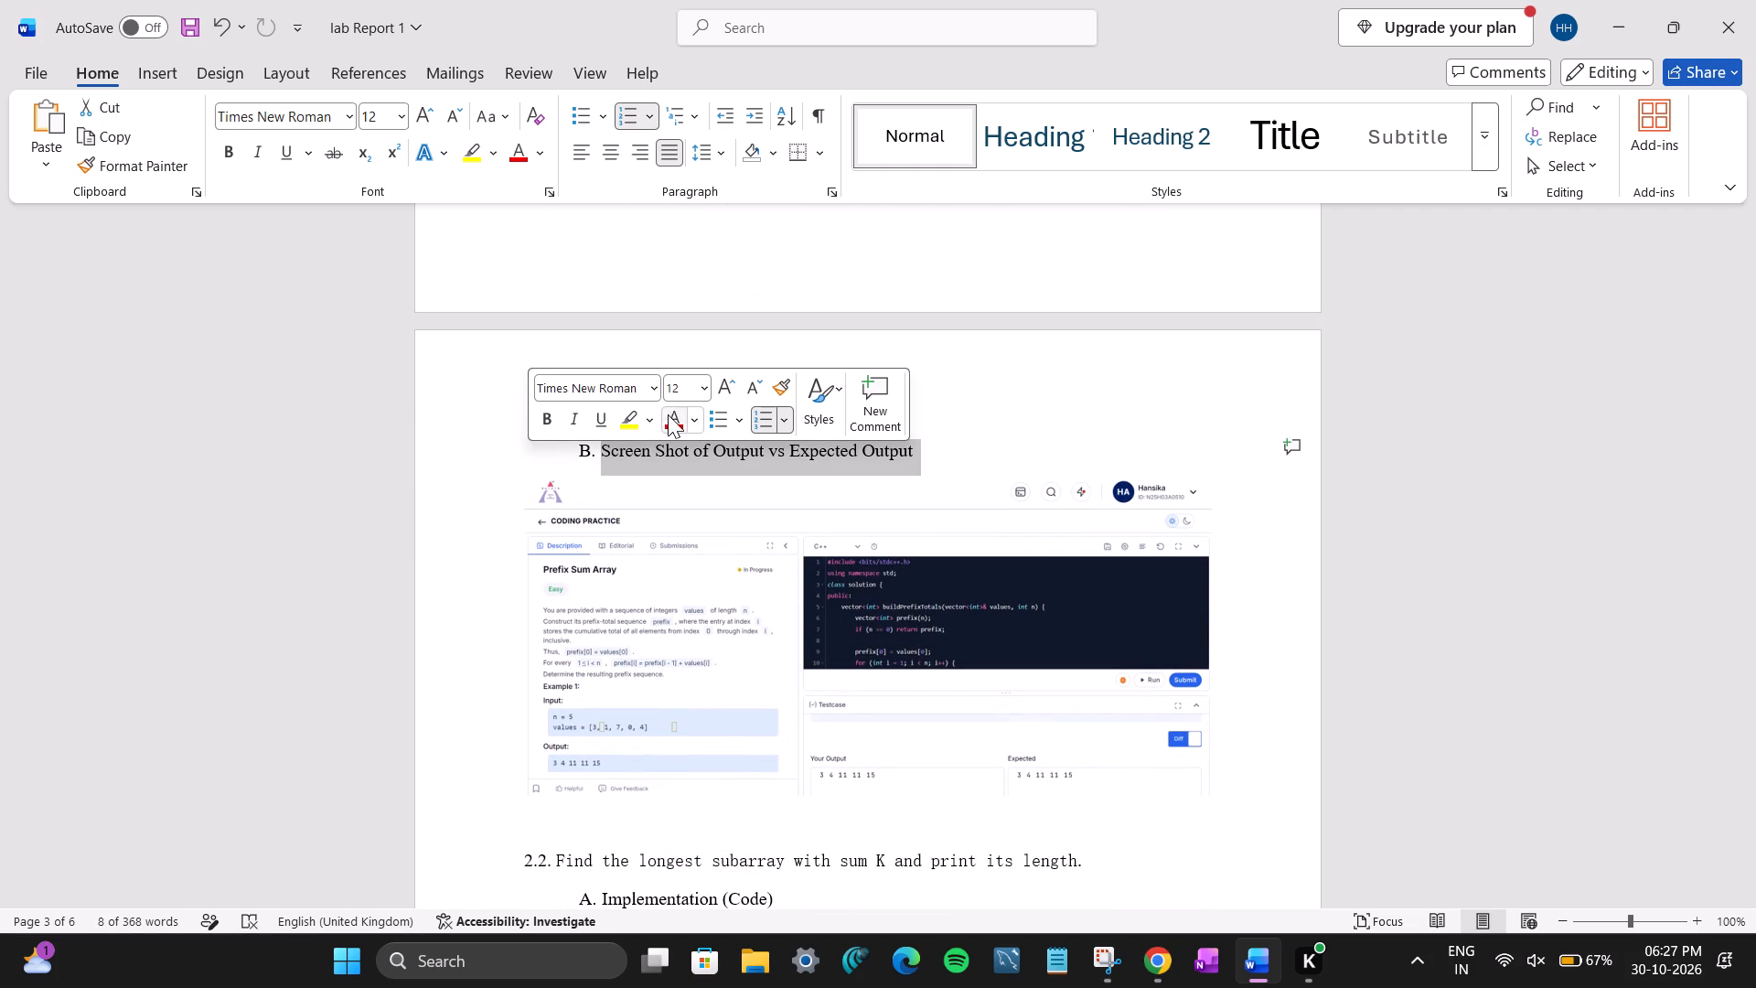
{"action": "left_click", "coordinate": [670, 414]}
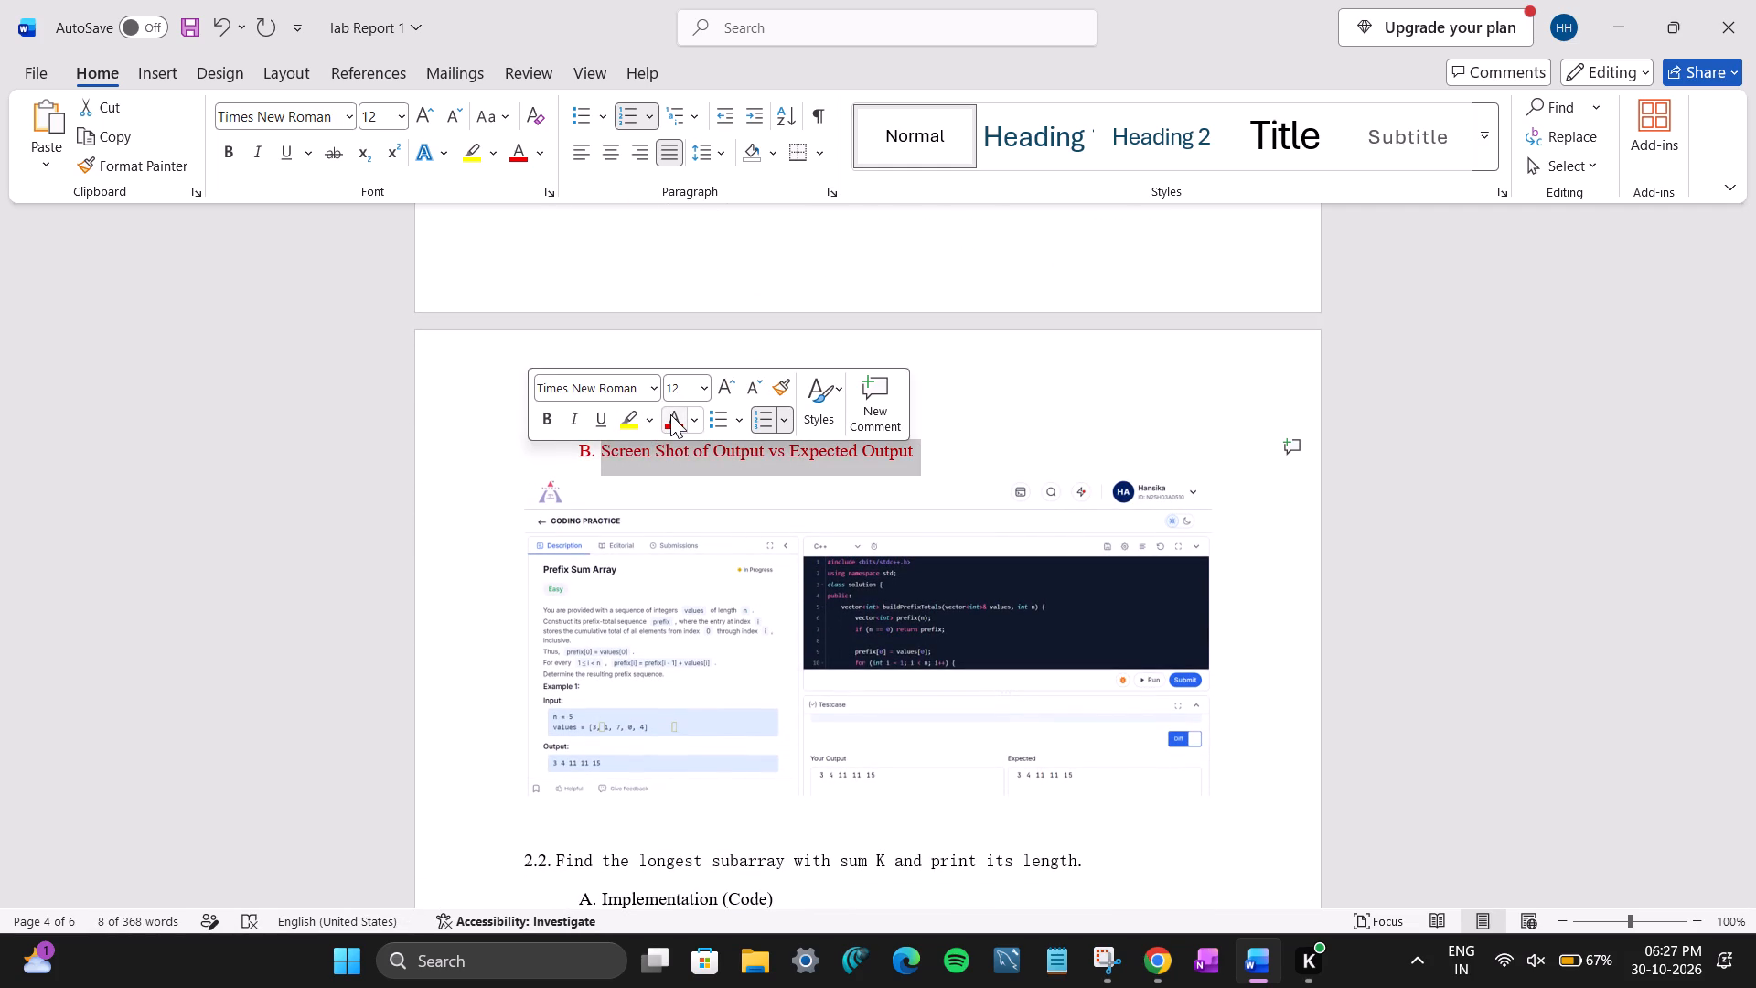
{"action": "left_click", "coordinate": [733, 628]}
Apply the red font colour to experiment 2.2's title line and its Implementation (Code) heading.
{"action": "scroll", "coordinate": [733, 628], "scroll_direction": "down", "scroll_amount": 3}
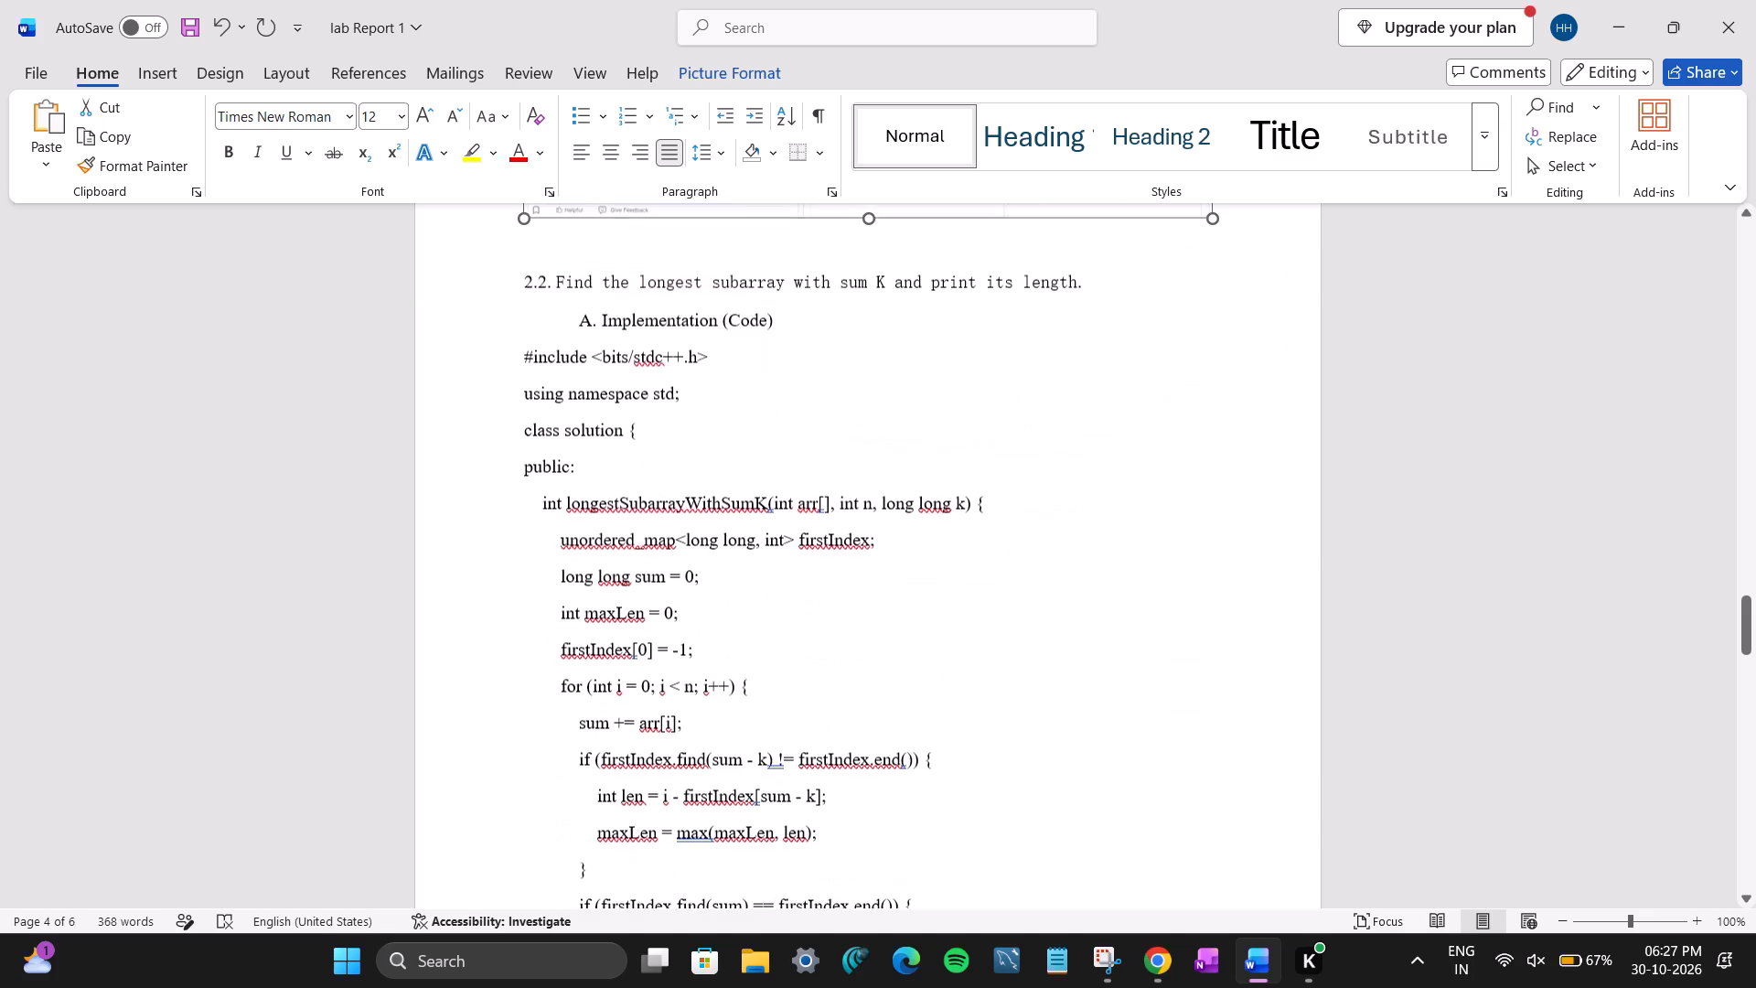
{"action": "left_click", "coordinate": [790, 393]}
{"action": "left_click_drag", "start_coordinate": [784, 317], "coordinate": [639, 287]}
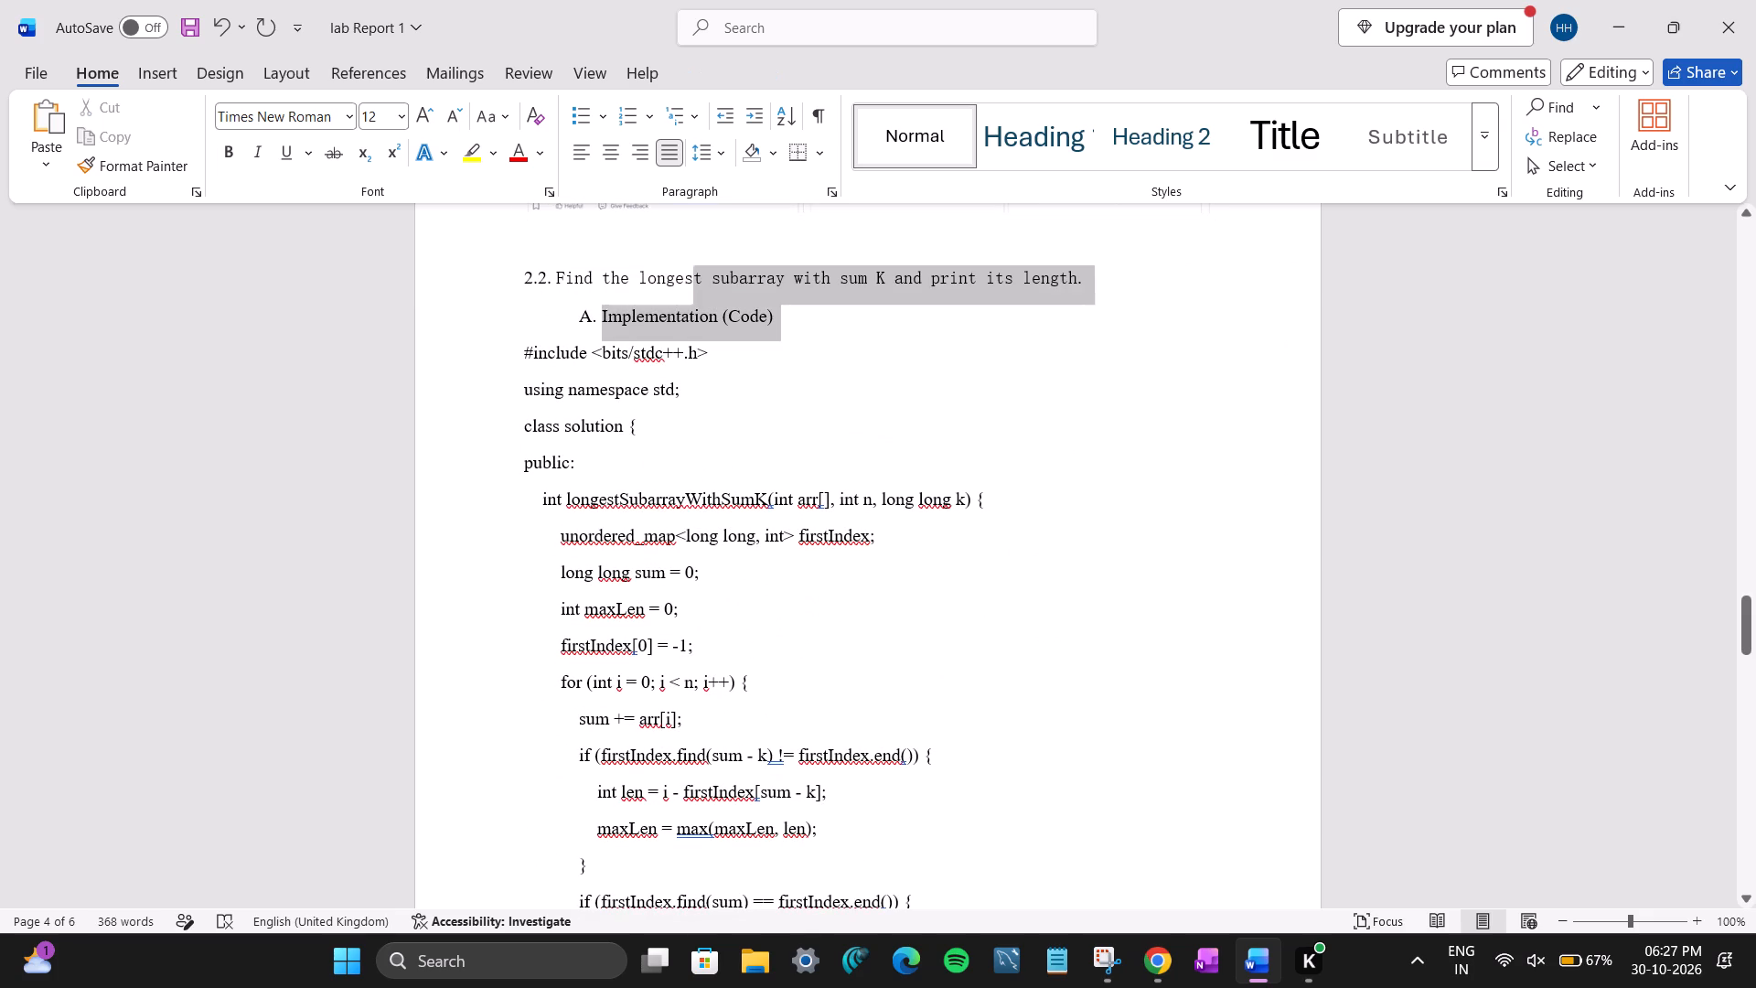
{"action": "left_click_drag", "start_coordinate": [639, 287], "coordinate": [498, 268]}
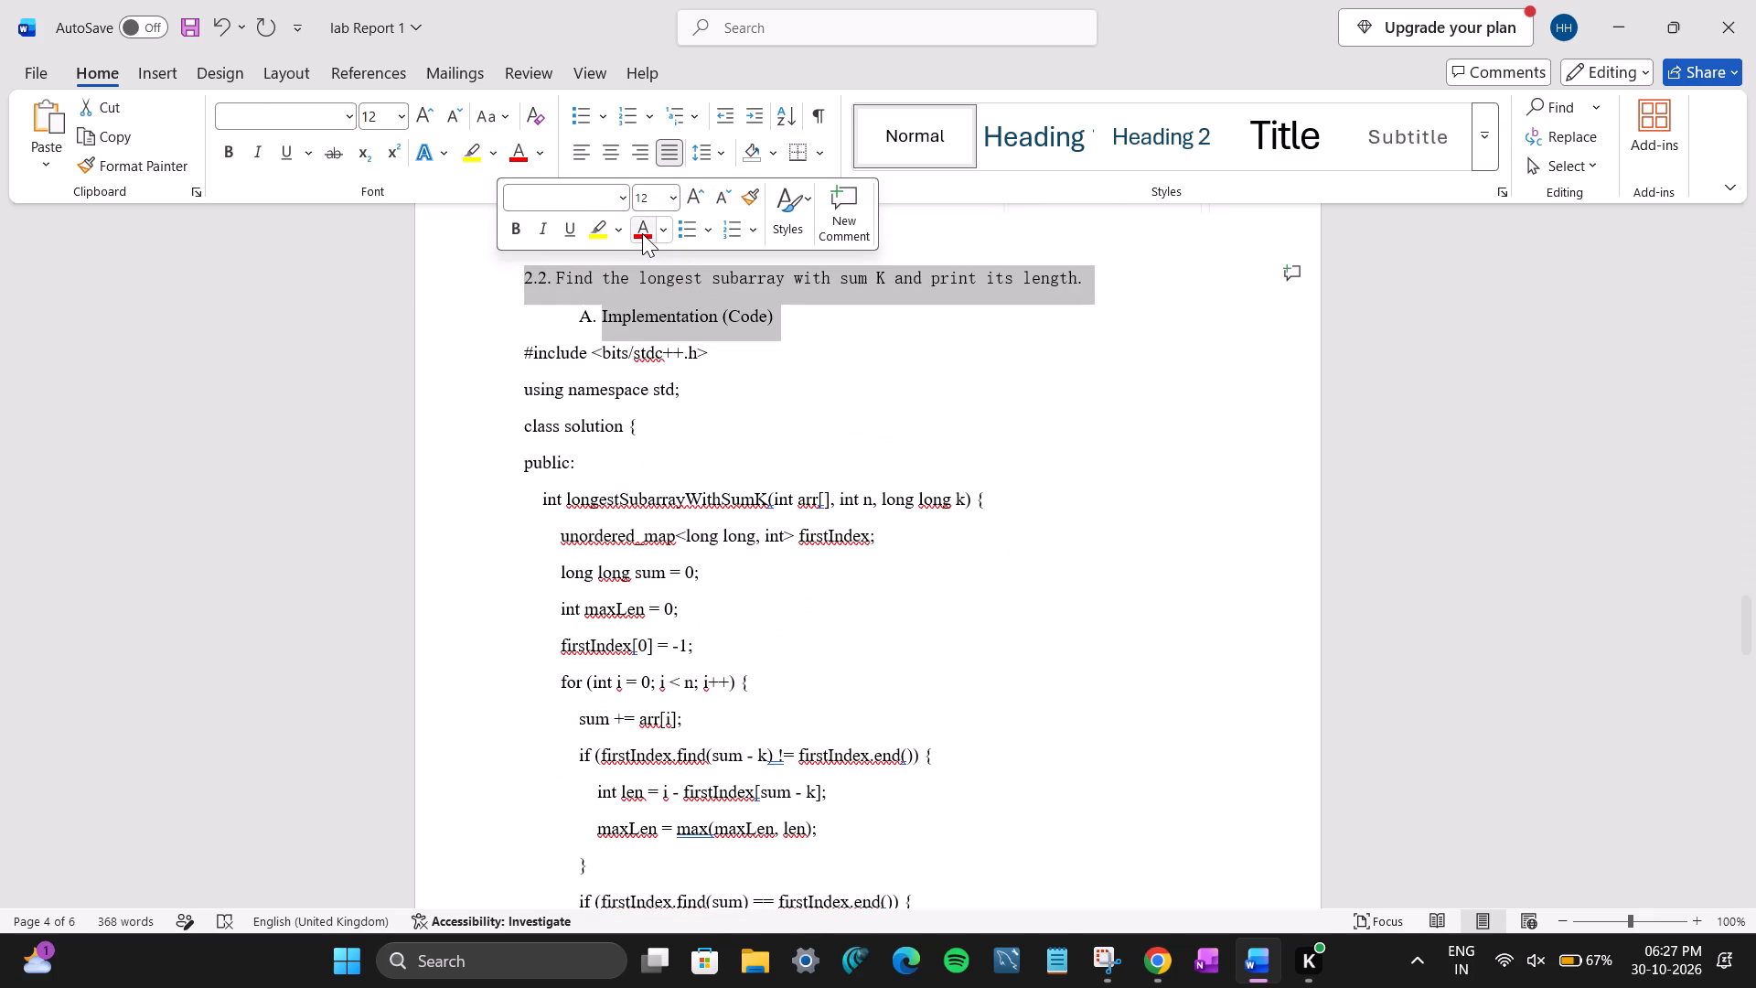
{"action": "left_click", "coordinate": [642, 233]}
{"action": "left_click", "coordinate": [803, 515]}
Apply the red font colour to experiment 2.2's Screen Shot of Output vs Expected Output heading.
{"action": "scroll", "coordinate": [803, 515], "scroll_direction": "down", "scroll_amount": 4}
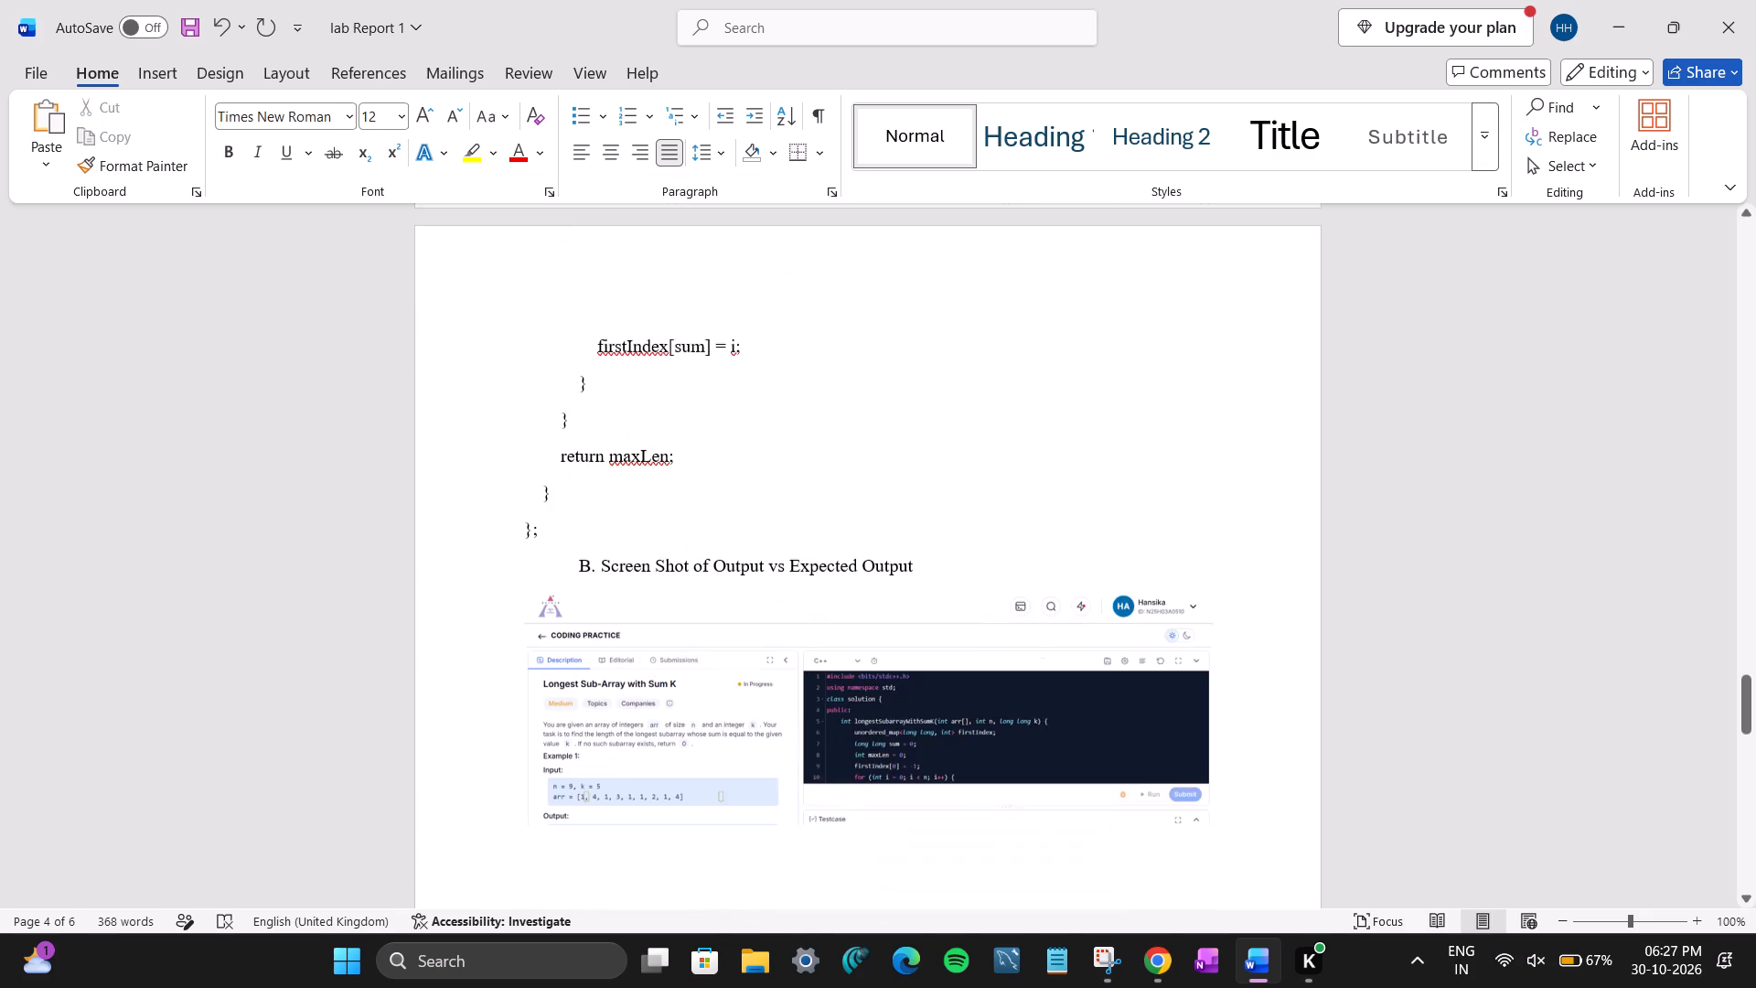
{"action": "scroll", "coordinate": [803, 515], "scroll_direction": "down", "scroll_amount": 1}
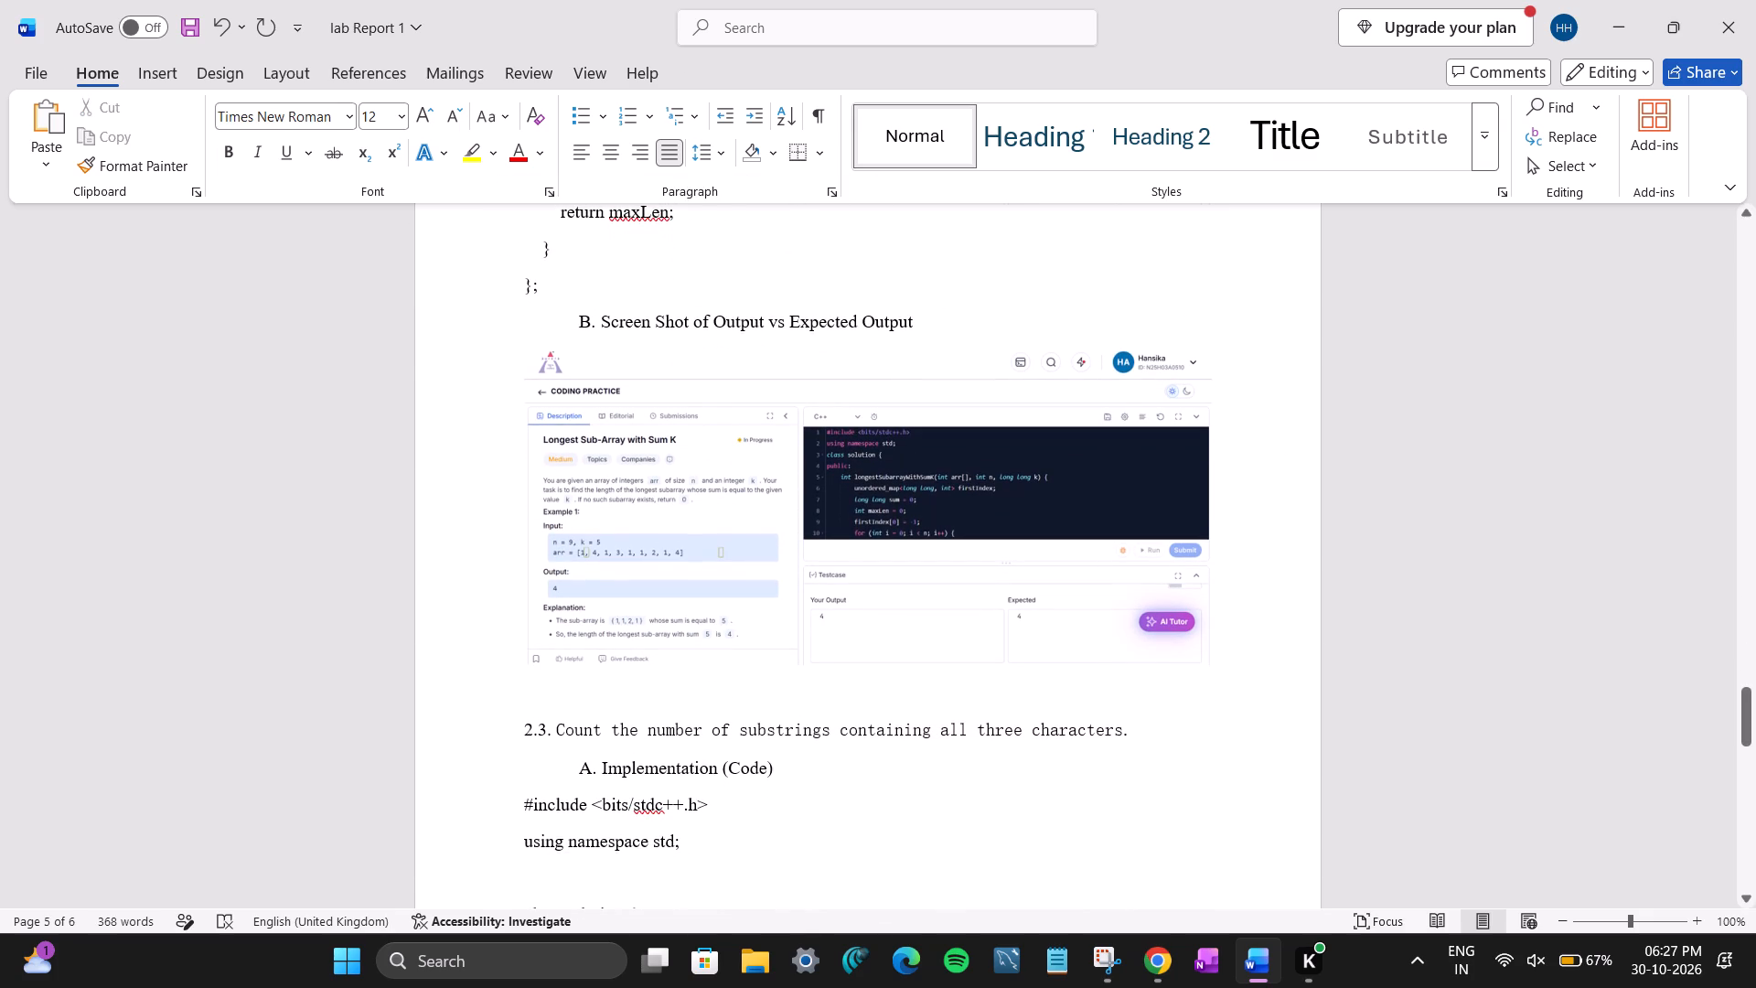
{"action": "left_click_drag", "start_coordinate": [937, 319], "coordinate": [555, 320]}
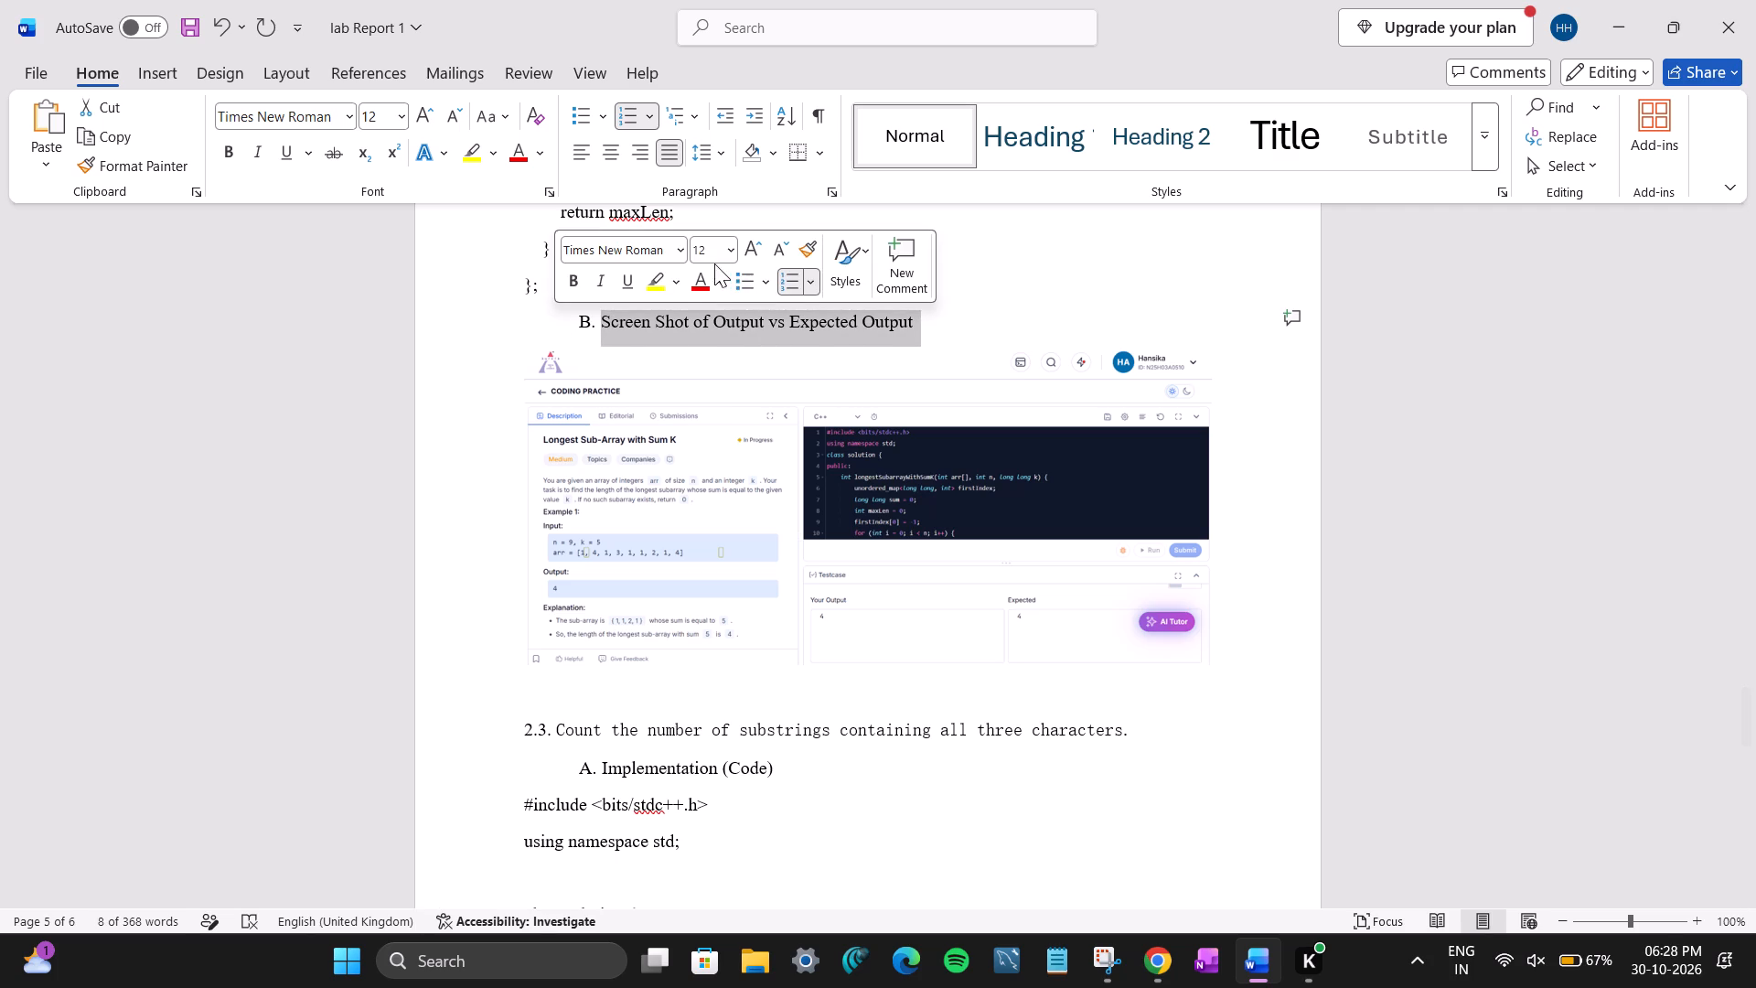
{"action": "left_click", "coordinate": [704, 278]}
{"action": "left_click", "coordinate": [842, 629]}
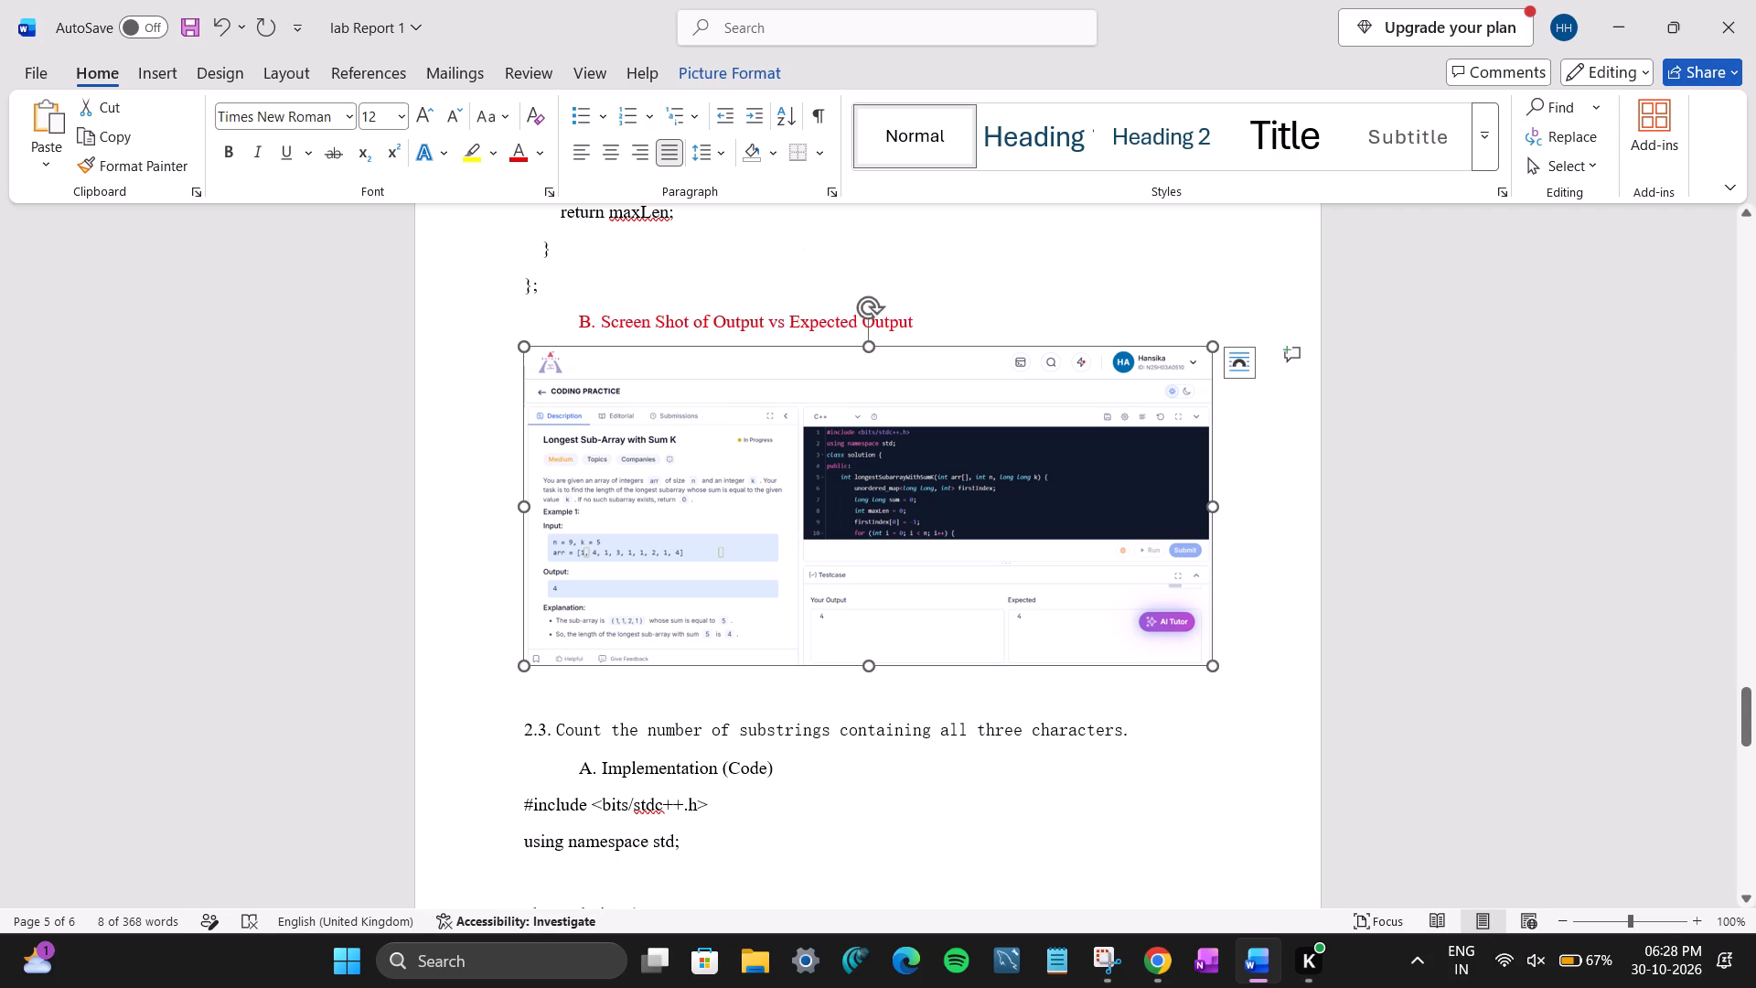
Apply the red font colour to experiment 2.3's title line and its Implementation (Code) heading.
{"action": "scroll", "coordinate": [842, 629], "scroll_direction": "down", "scroll_amount": 2}
{"action": "left_click", "coordinate": [802, 359]}
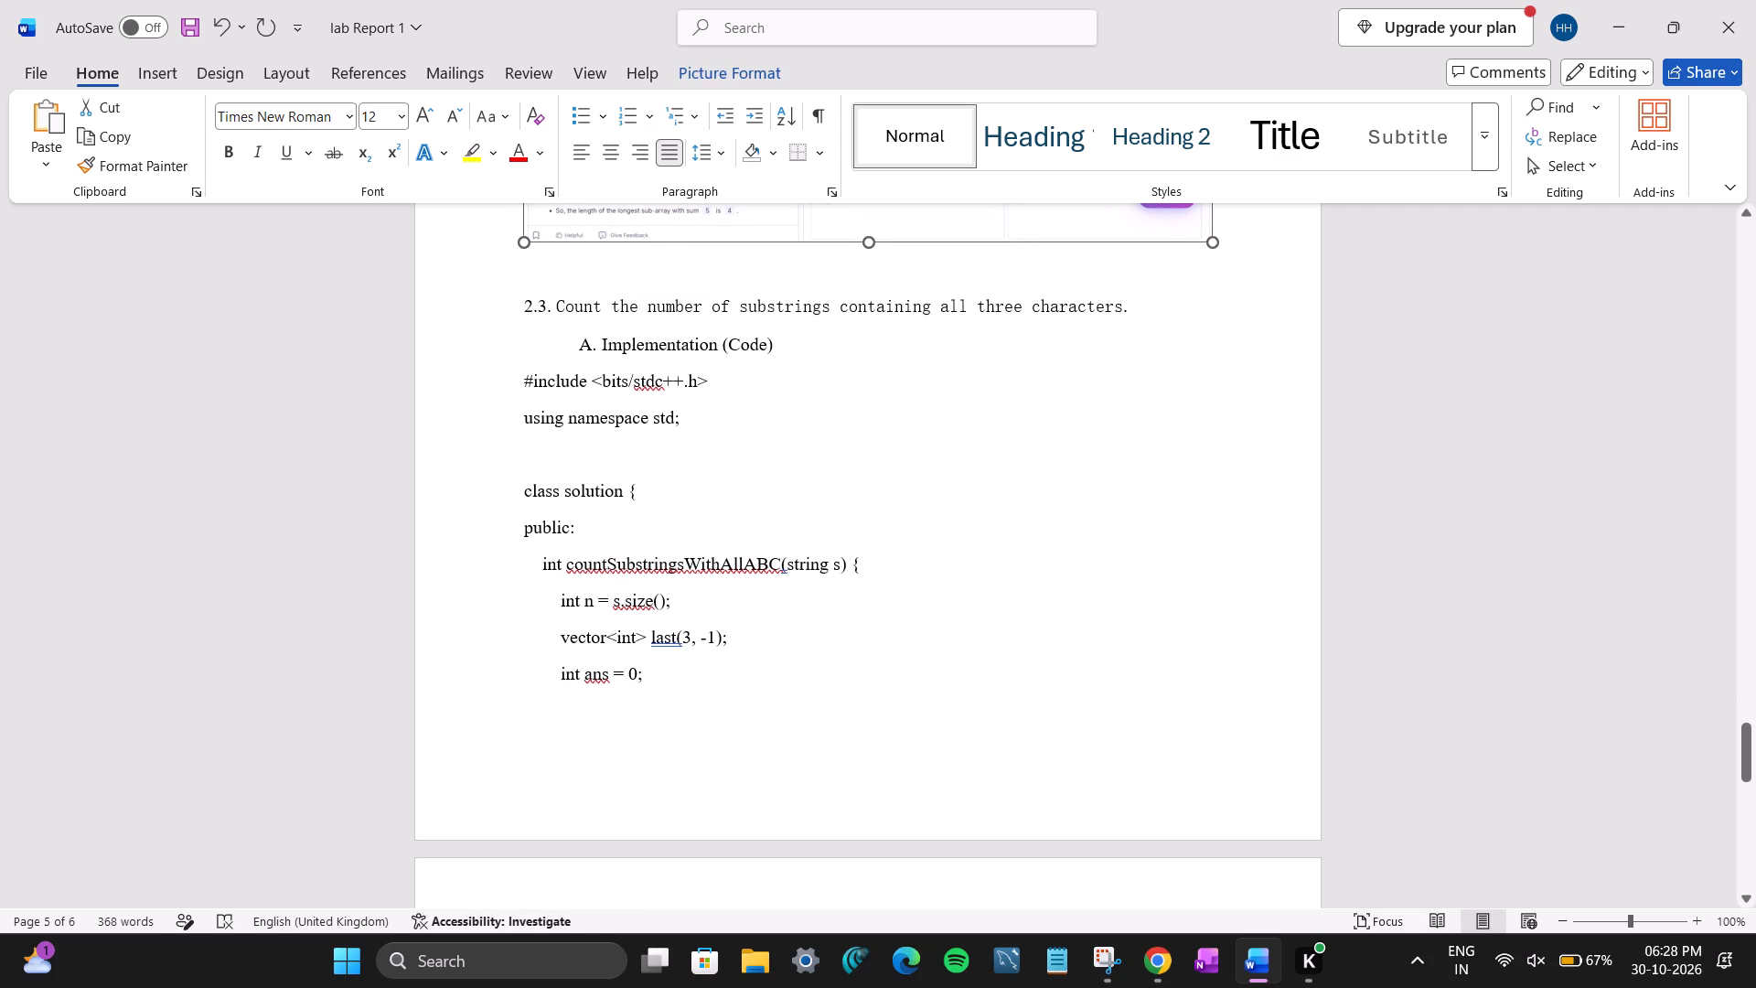
{"action": "left_click_drag", "start_coordinate": [802, 359], "coordinate": [506, 305]}
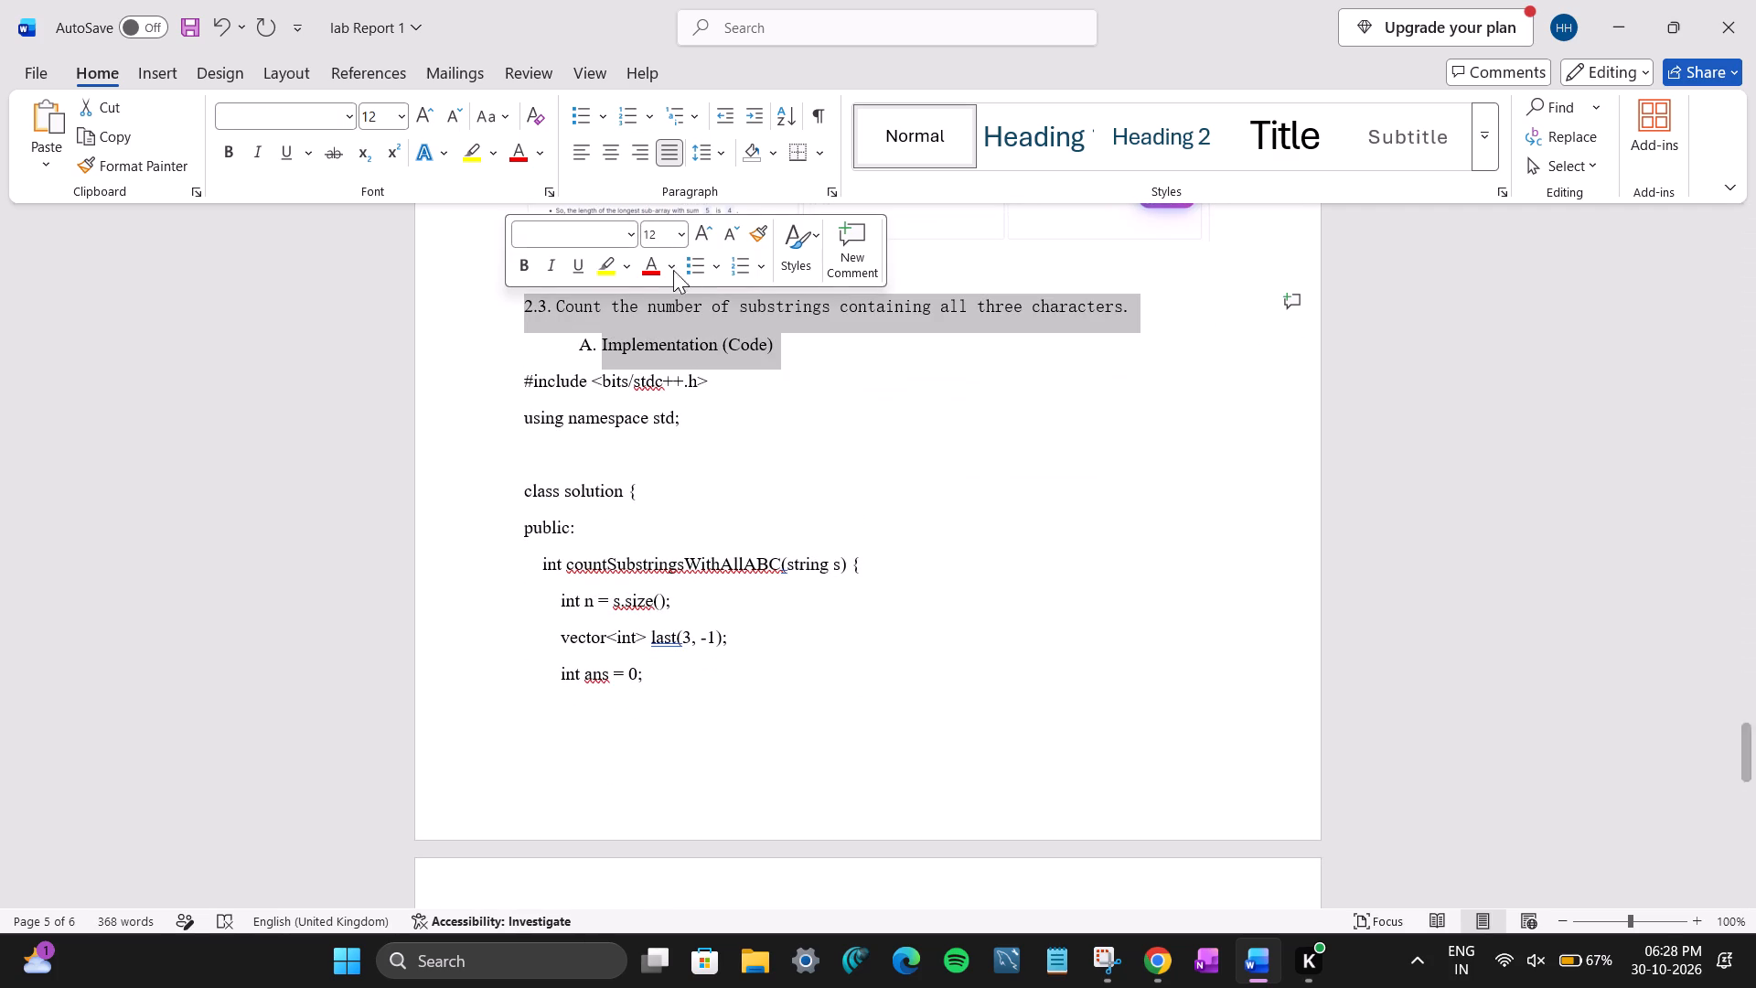
{"action": "left_click", "coordinate": [644, 269]}
{"action": "left_click", "coordinate": [834, 646]}
Apply the red font colour to experiment 2.3's Screen Shot of Output vs Expected Output heading.
{"action": "scroll", "coordinate": [834, 646], "scroll_direction": "down", "scroll_amount": 2}
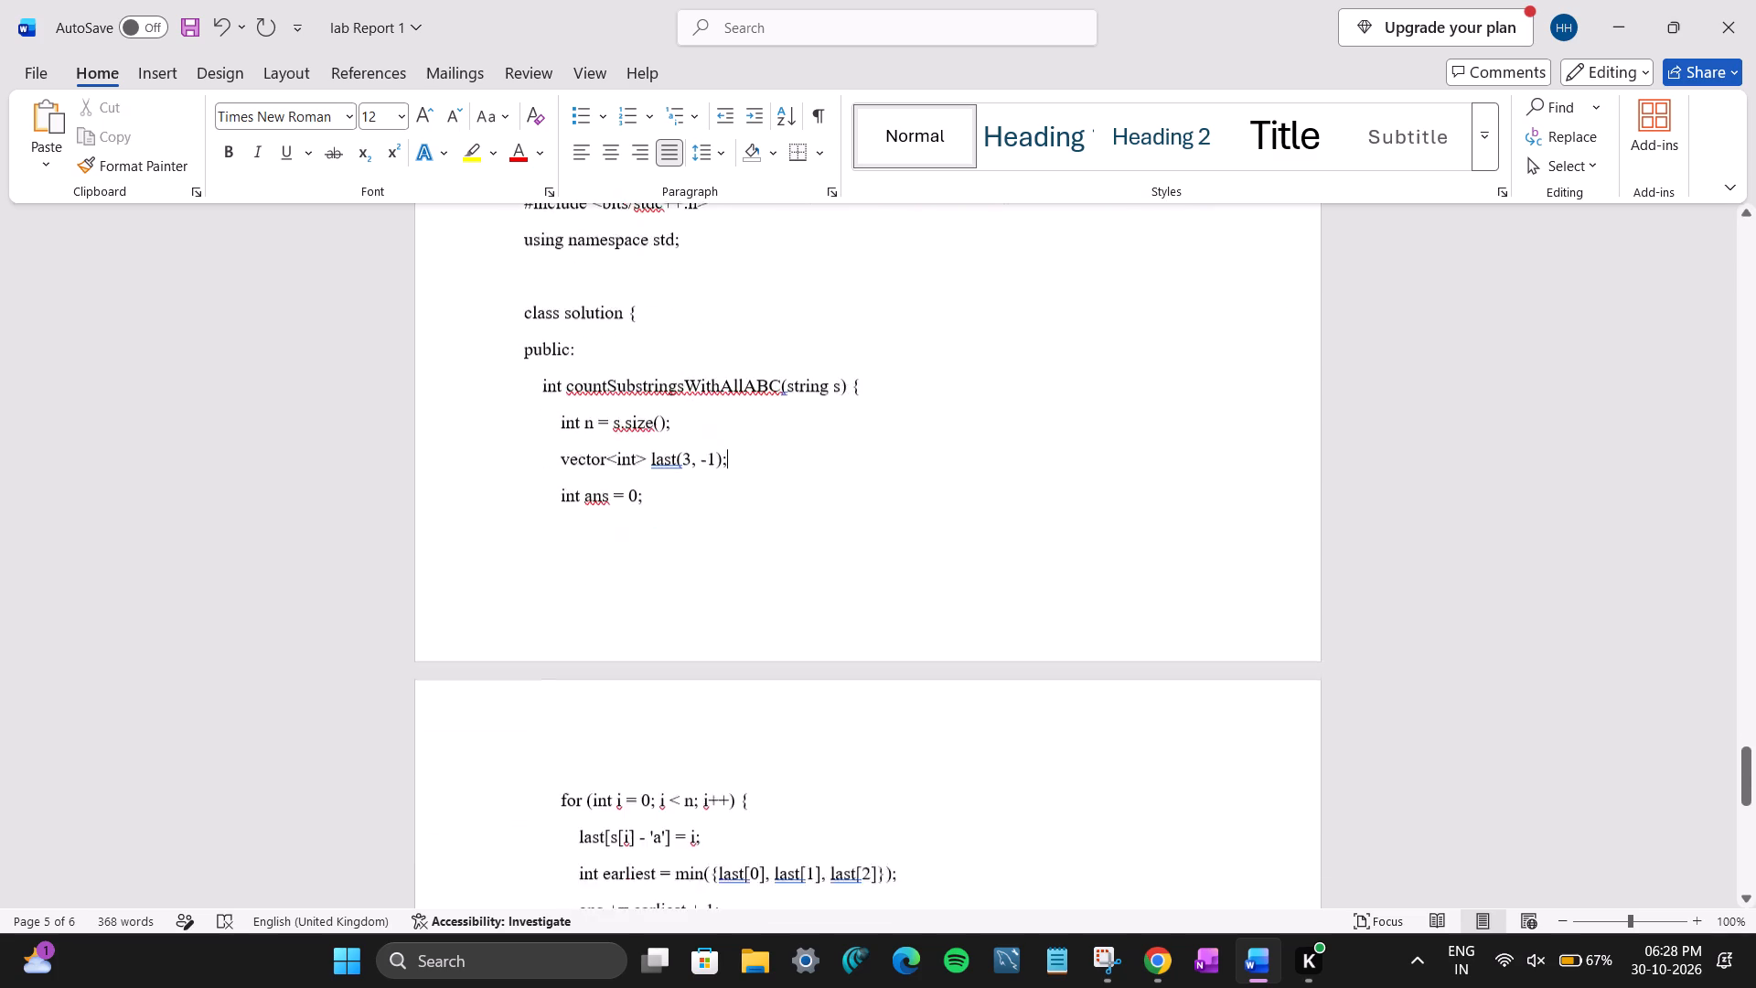
{"action": "scroll", "coordinate": [834, 646], "scroll_direction": "down", "scroll_amount": 4}
{"action": "left_click_drag", "start_coordinate": [938, 452], "coordinate": [591, 453]}
{"action": "left_click", "coordinate": [740, 404]}
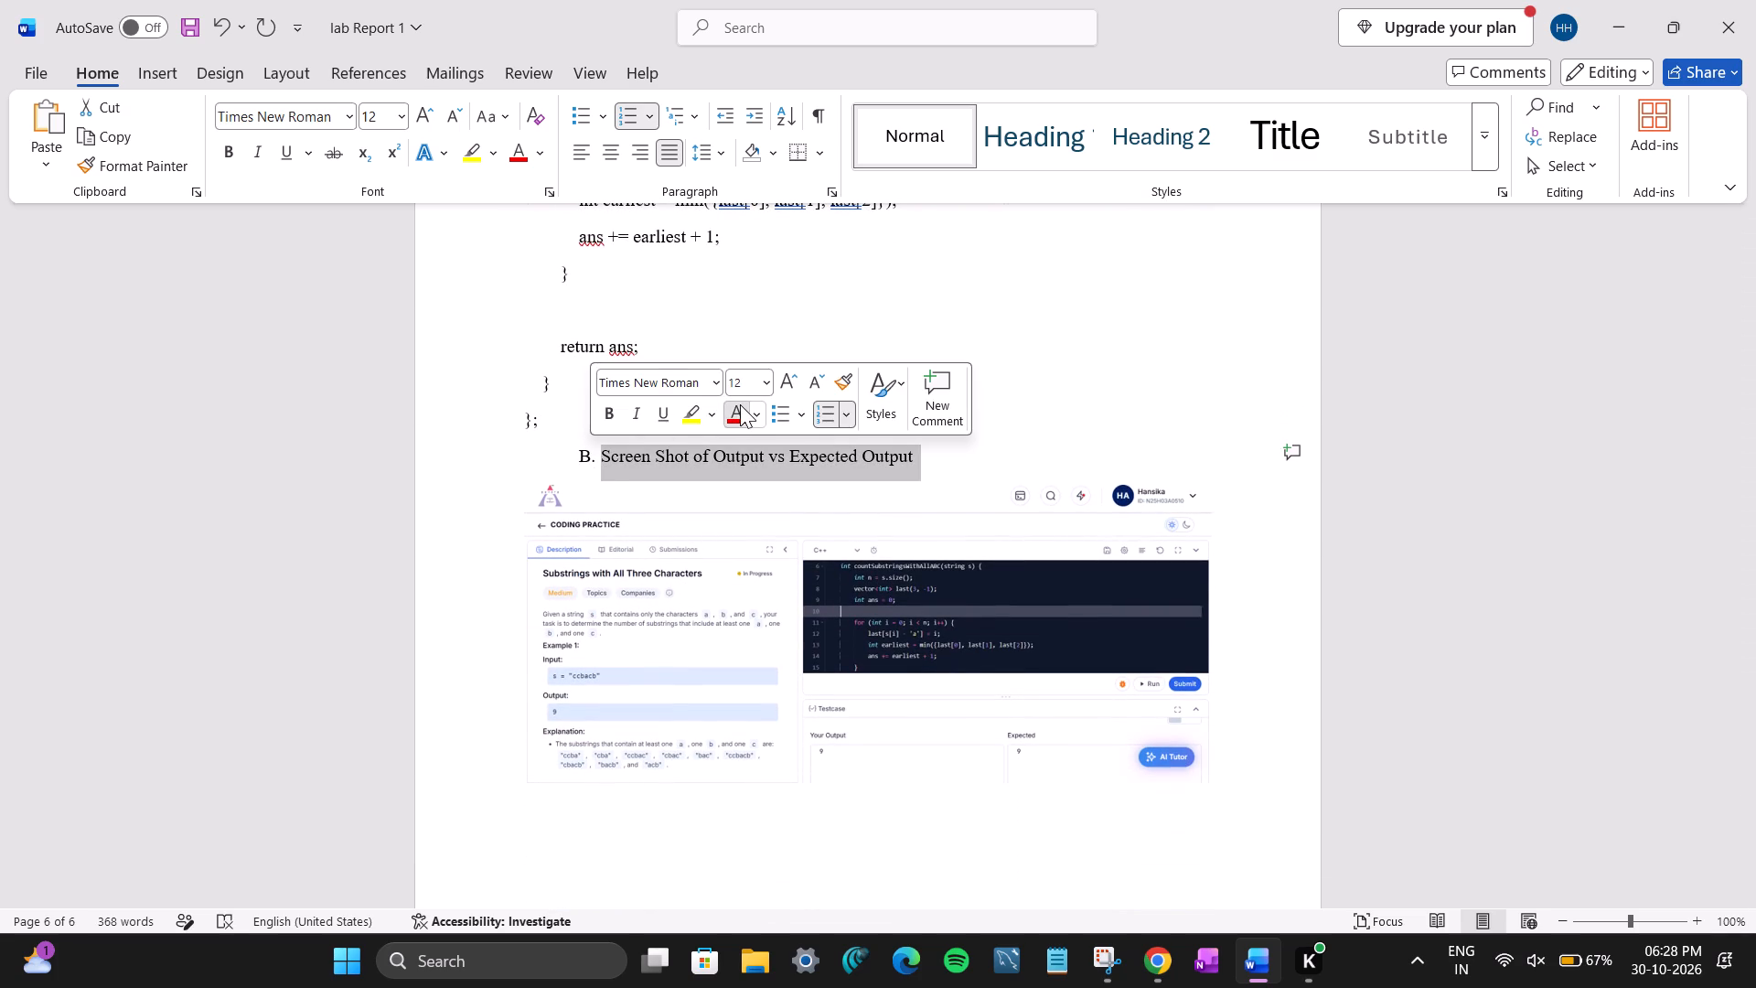
{"action": "left_click", "coordinate": [1095, 380]}
Insert a blank line between the objective paragraph and the 2. Experimentation heading.
{"action": "scroll", "coordinate": [1095, 380], "scroll_direction": "down", "scroll_amount": 3}
{"action": "scroll", "coordinate": [1095, 380], "scroll_direction": "up", "scroll_amount": 20}
{"action": "scroll", "coordinate": [1095, 380], "scroll_direction": "up", "scroll_amount": 16}
{"action": "scroll", "coordinate": [1095, 380], "scroll_direction": "down", "scroll_amount": 3}
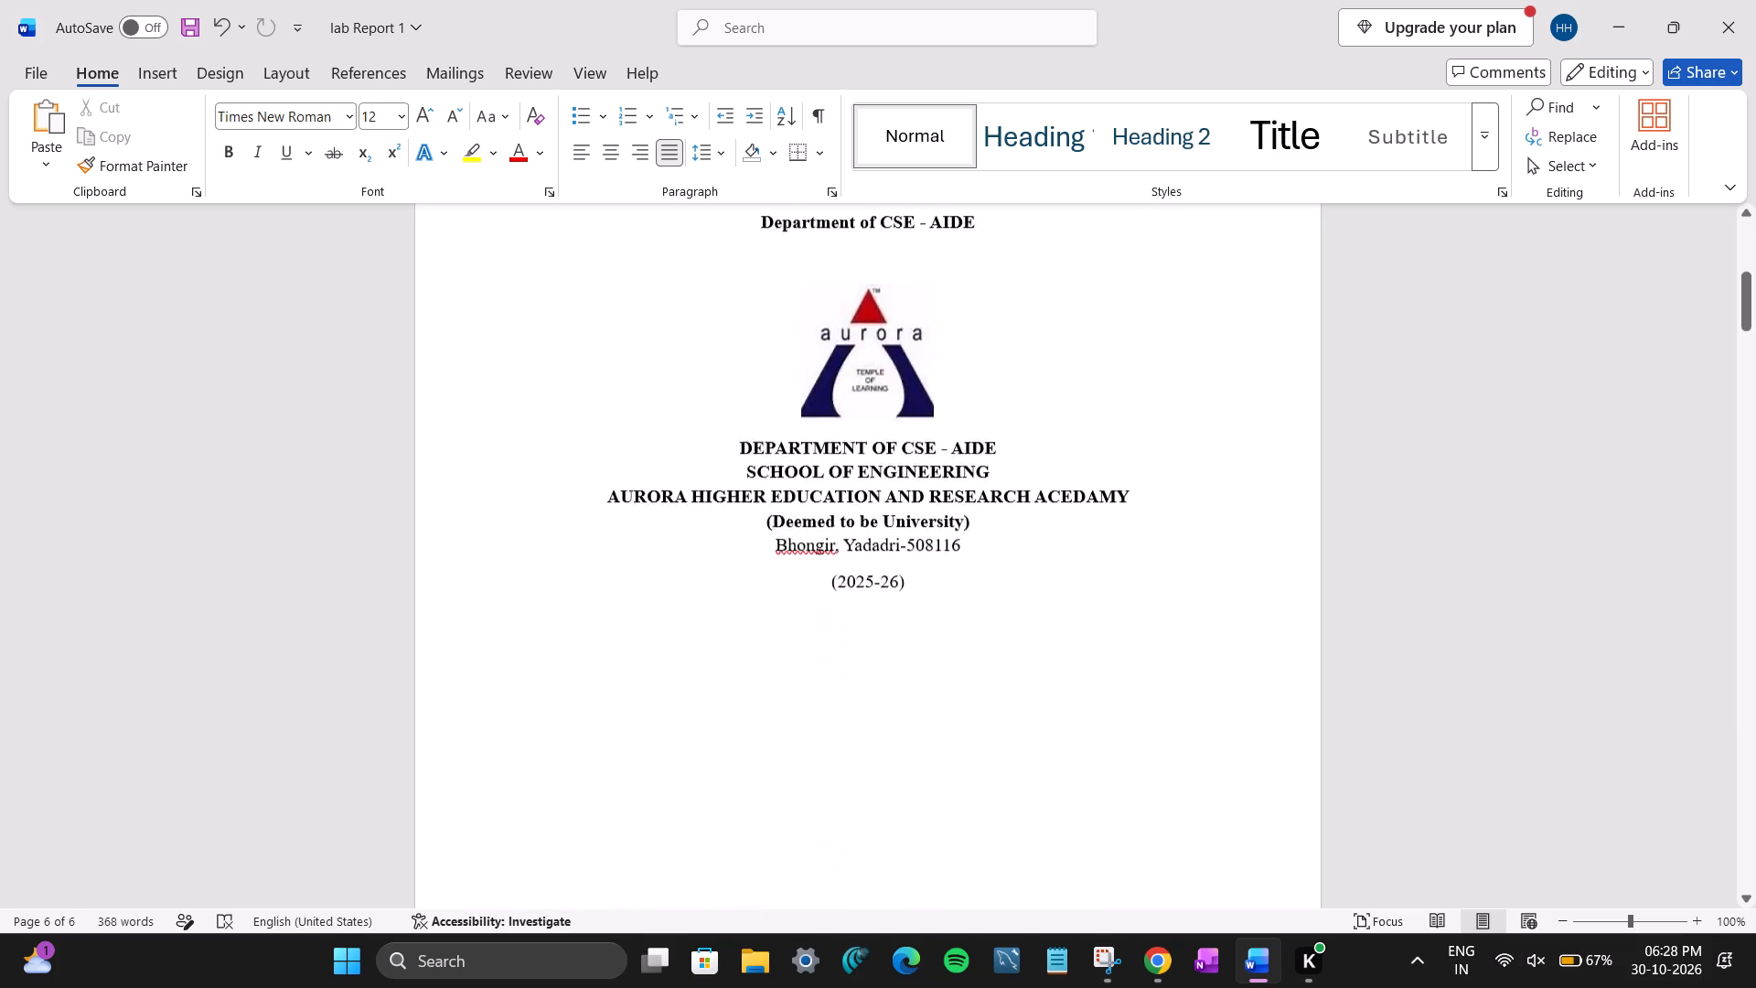
{"action": "scroll", "coordinate": [1095, 380], "scroll_direction": "down", "scroll_amount": 9}
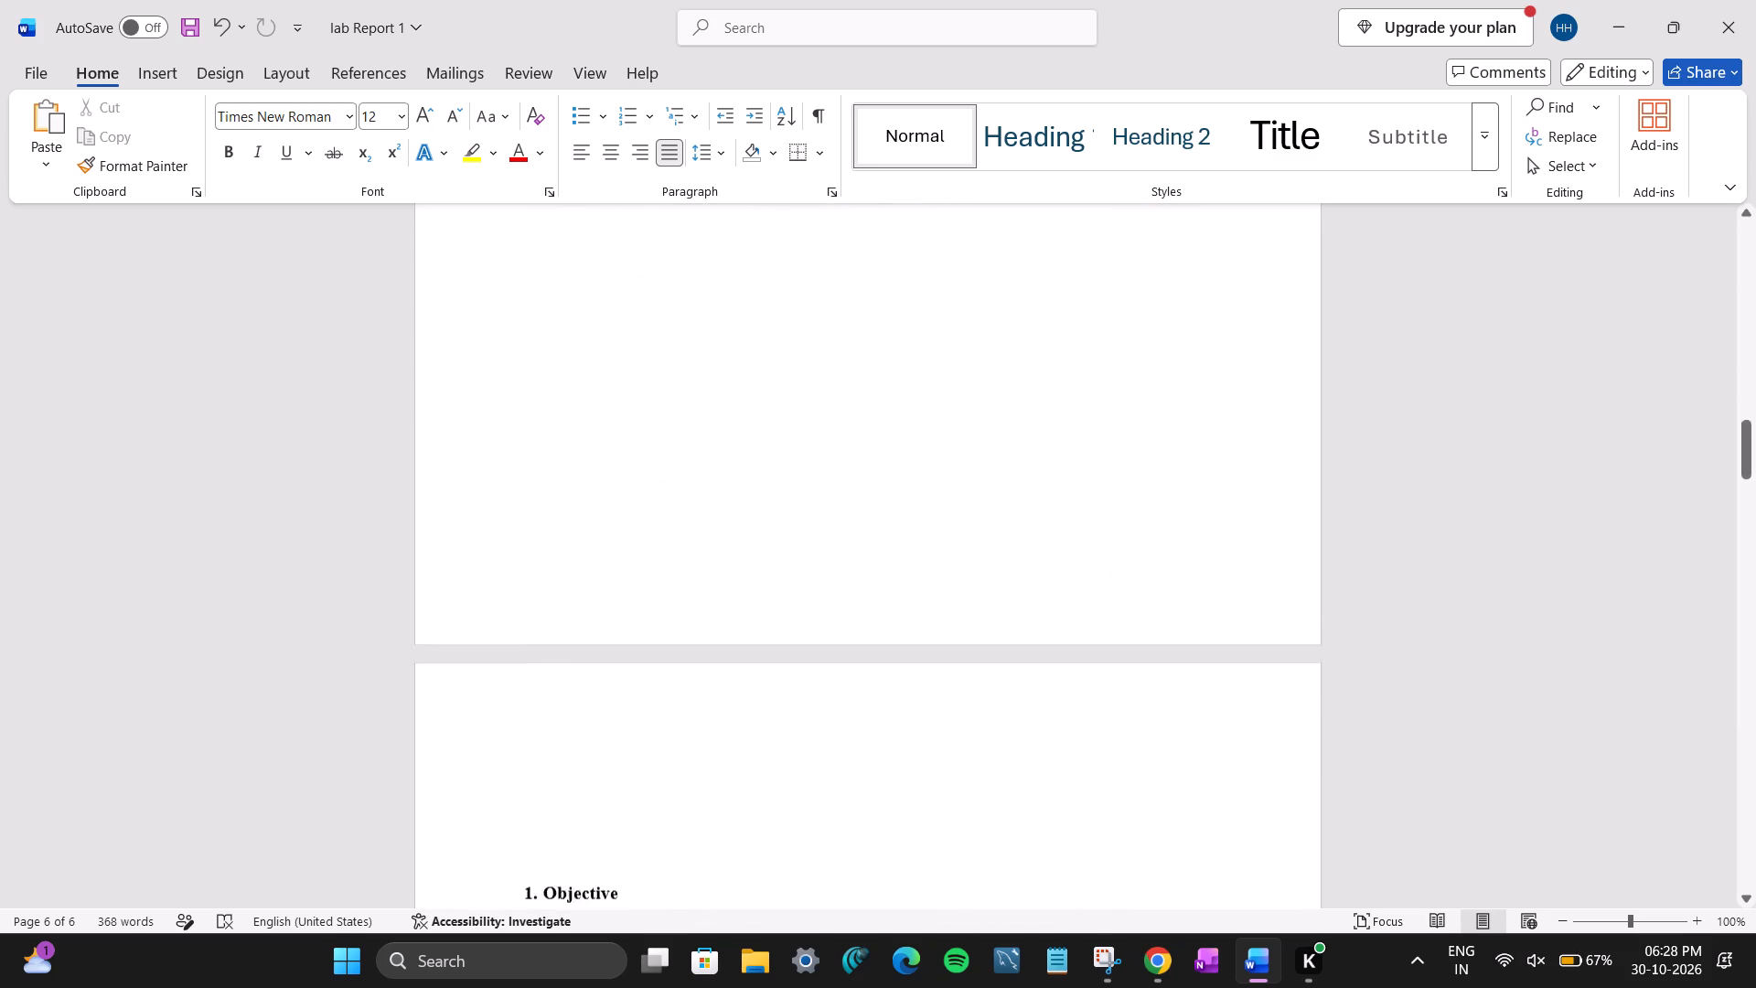
{"action": "scroll", "coordinate": [1095, 380], "scroll_direction": "down", "scroll_amount": 3}
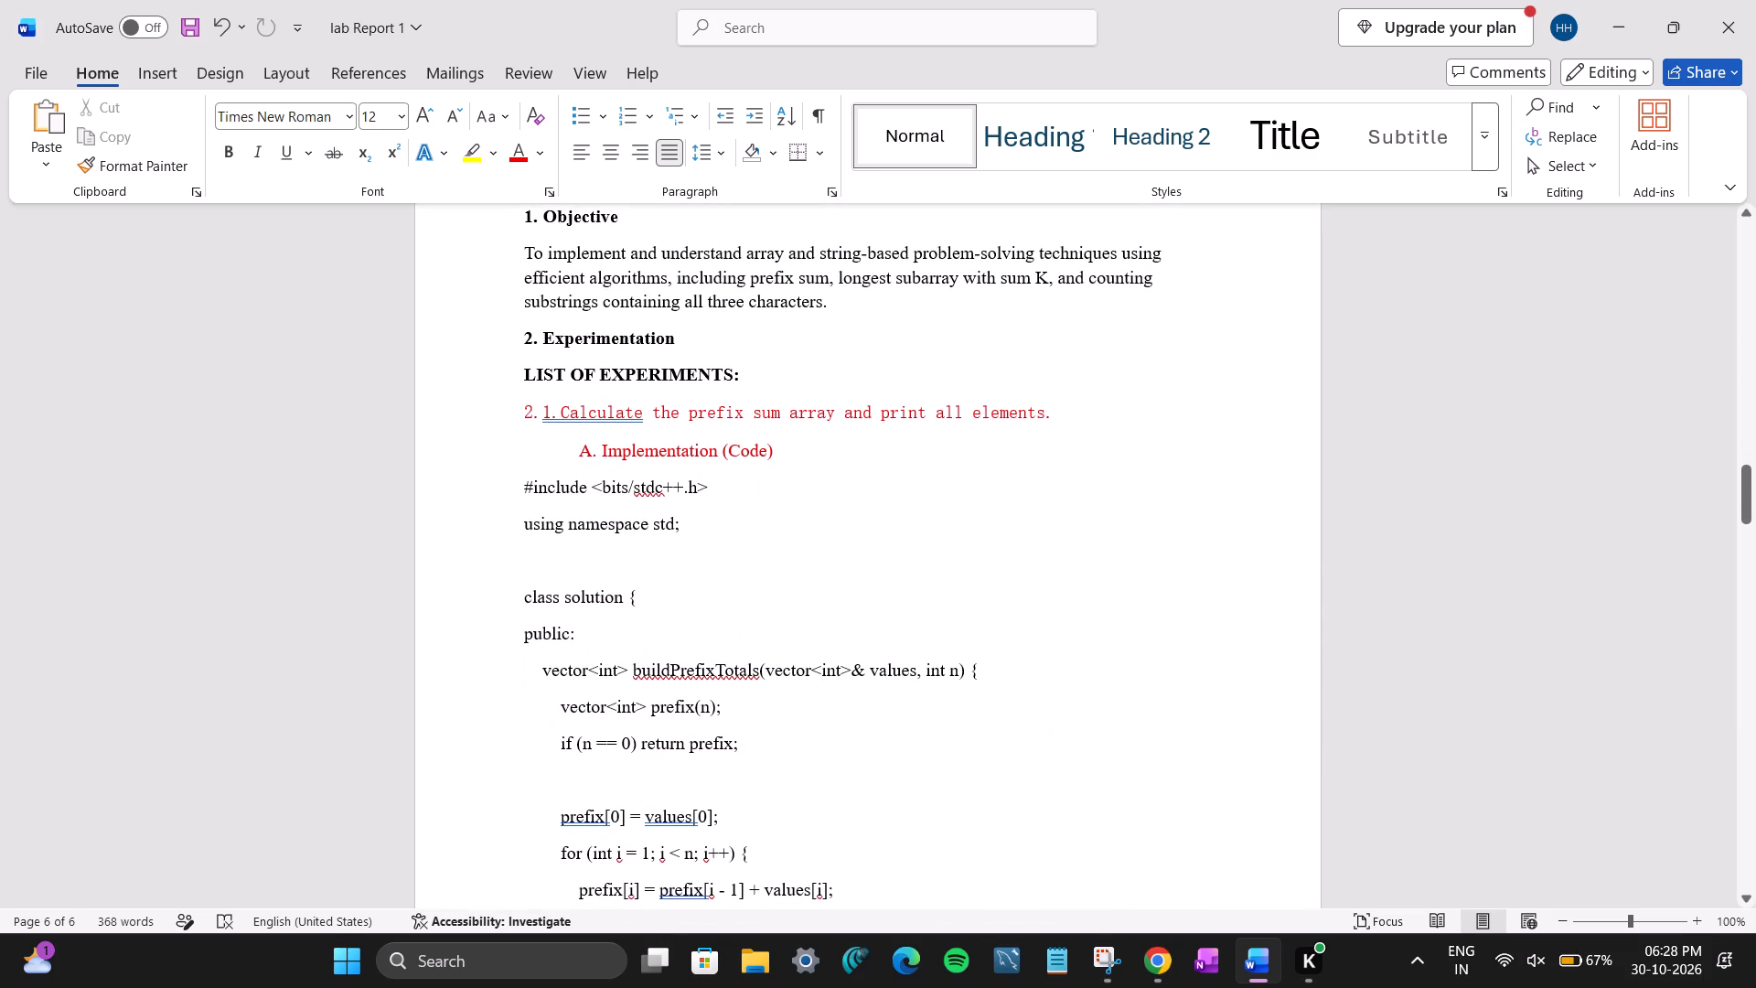
{"action": "left_click", "coordinate": [527, 338]}
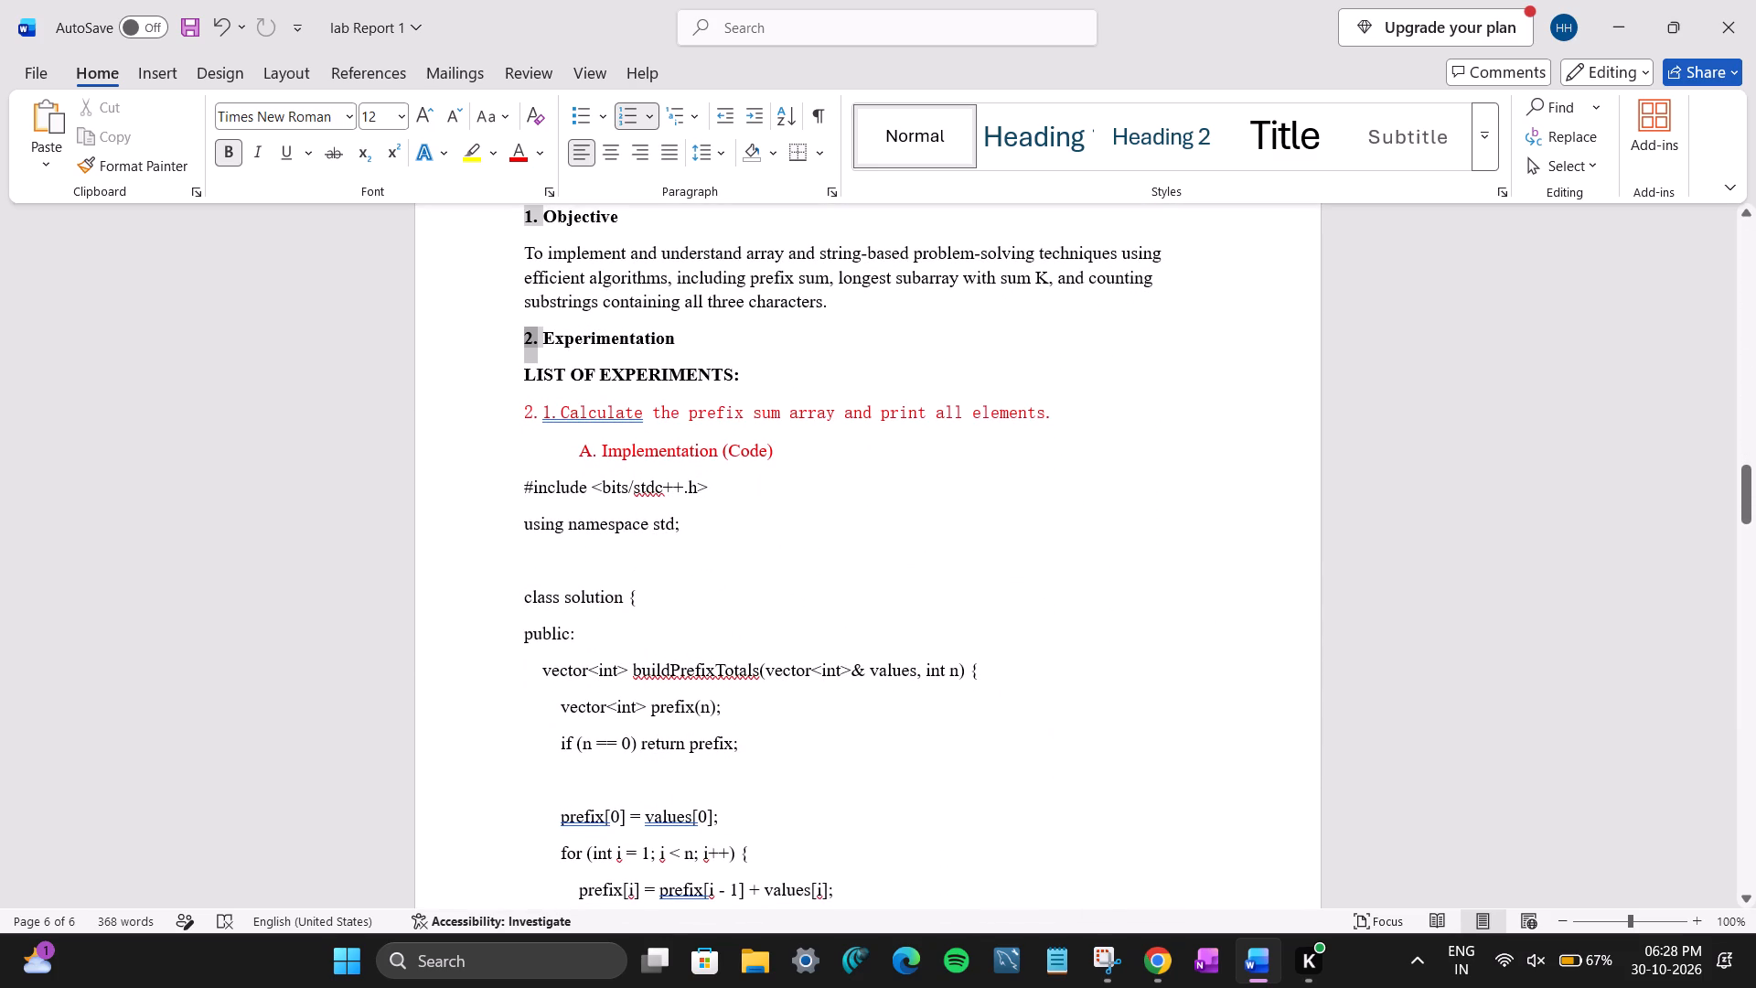
{"action": "left_click", "coordinate": [687, 338]}
{"action": "left_click", "coordinate": [855, 301]}
{"action": "key", "text": "Return"}
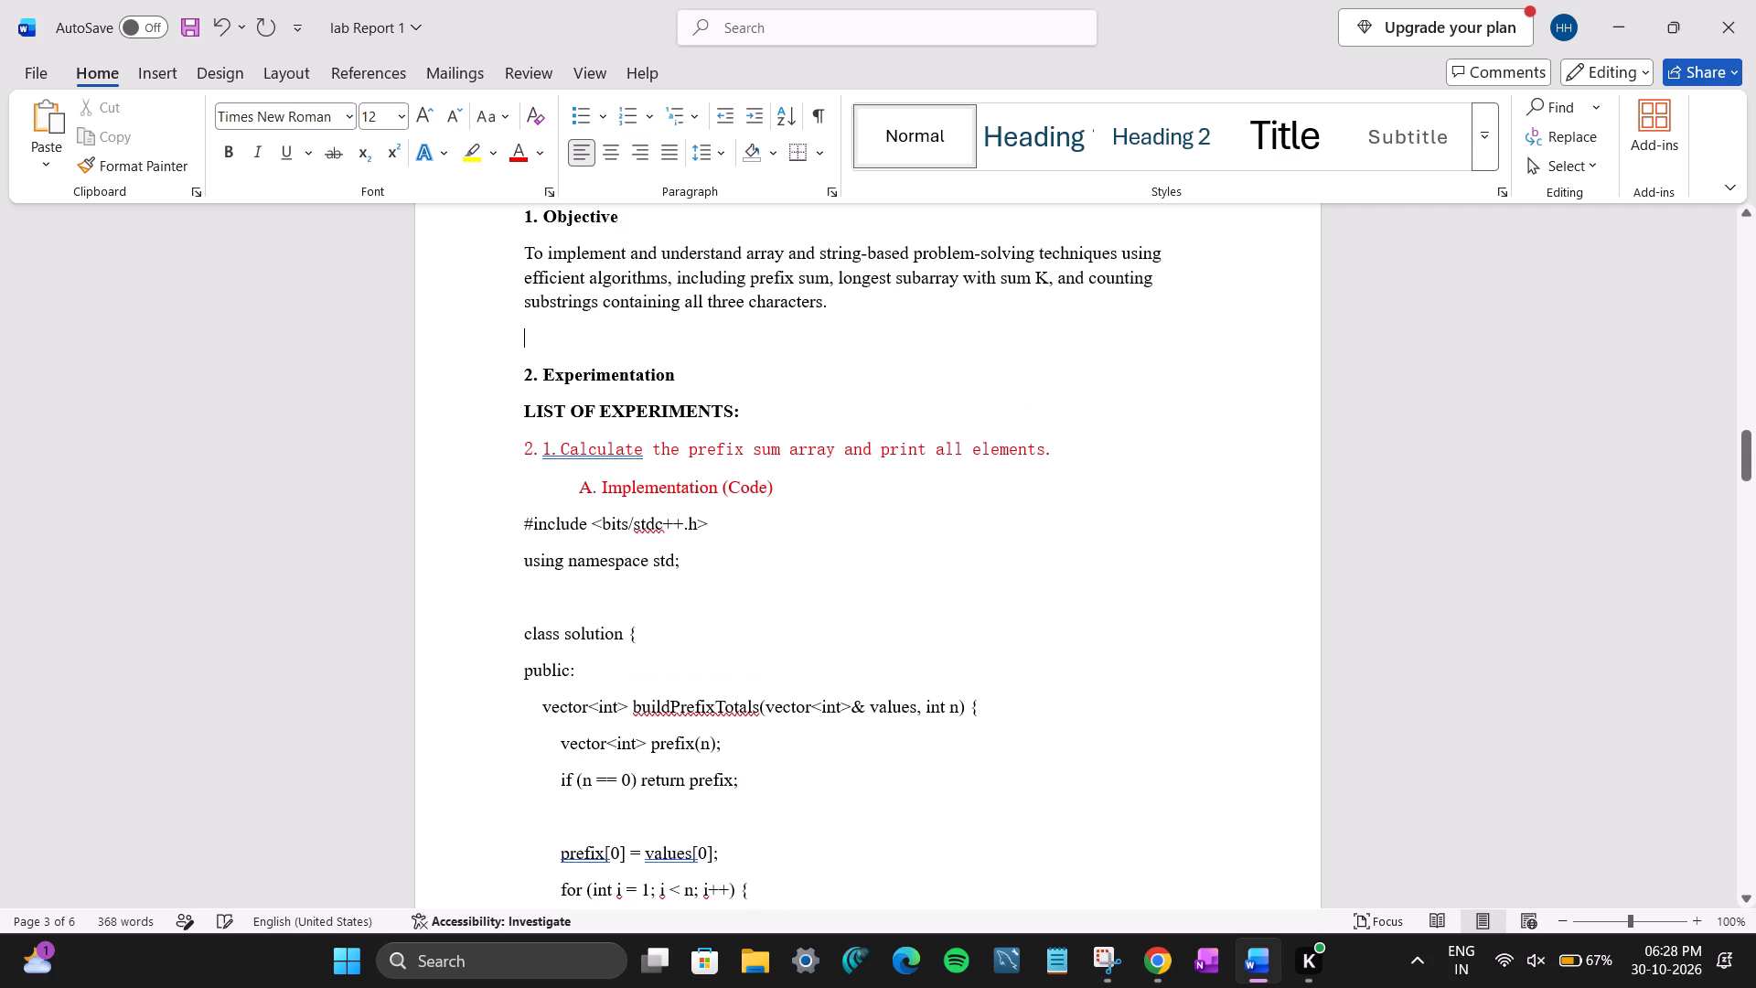
Insert a blank line between the LIST OF EXPERIMENTS: heading and experiment 2.1's title line.
{"action": "scroll", "coordinate": [855, 301], "scroll_direction": "down", "scroll_amount": 1}
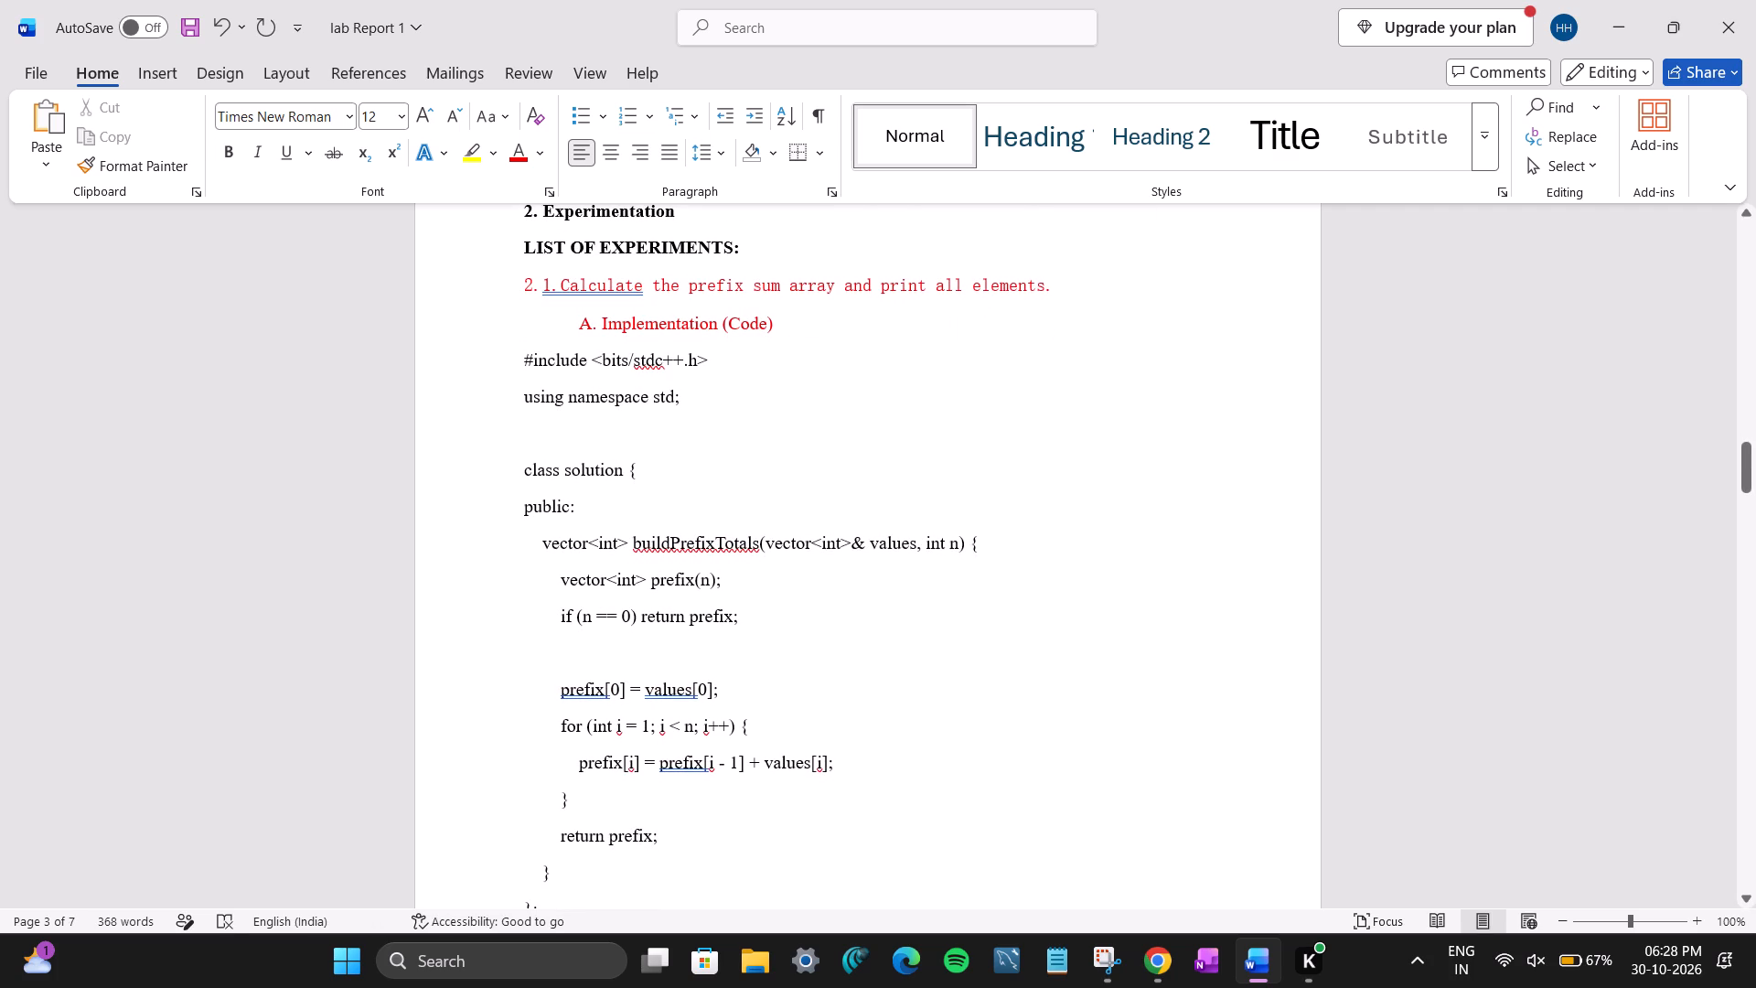
{"action": "left_click", "coordinate": [746, 244]}
{"action": "key", "text": "Return"}
Insert a blank line after experiment 2.1's output screenshot, above experiment 2.2's title line.
{"action": "scroll", "coordinate": [746, 244], "scroll_direction": "down", "scroll_amount": 1}
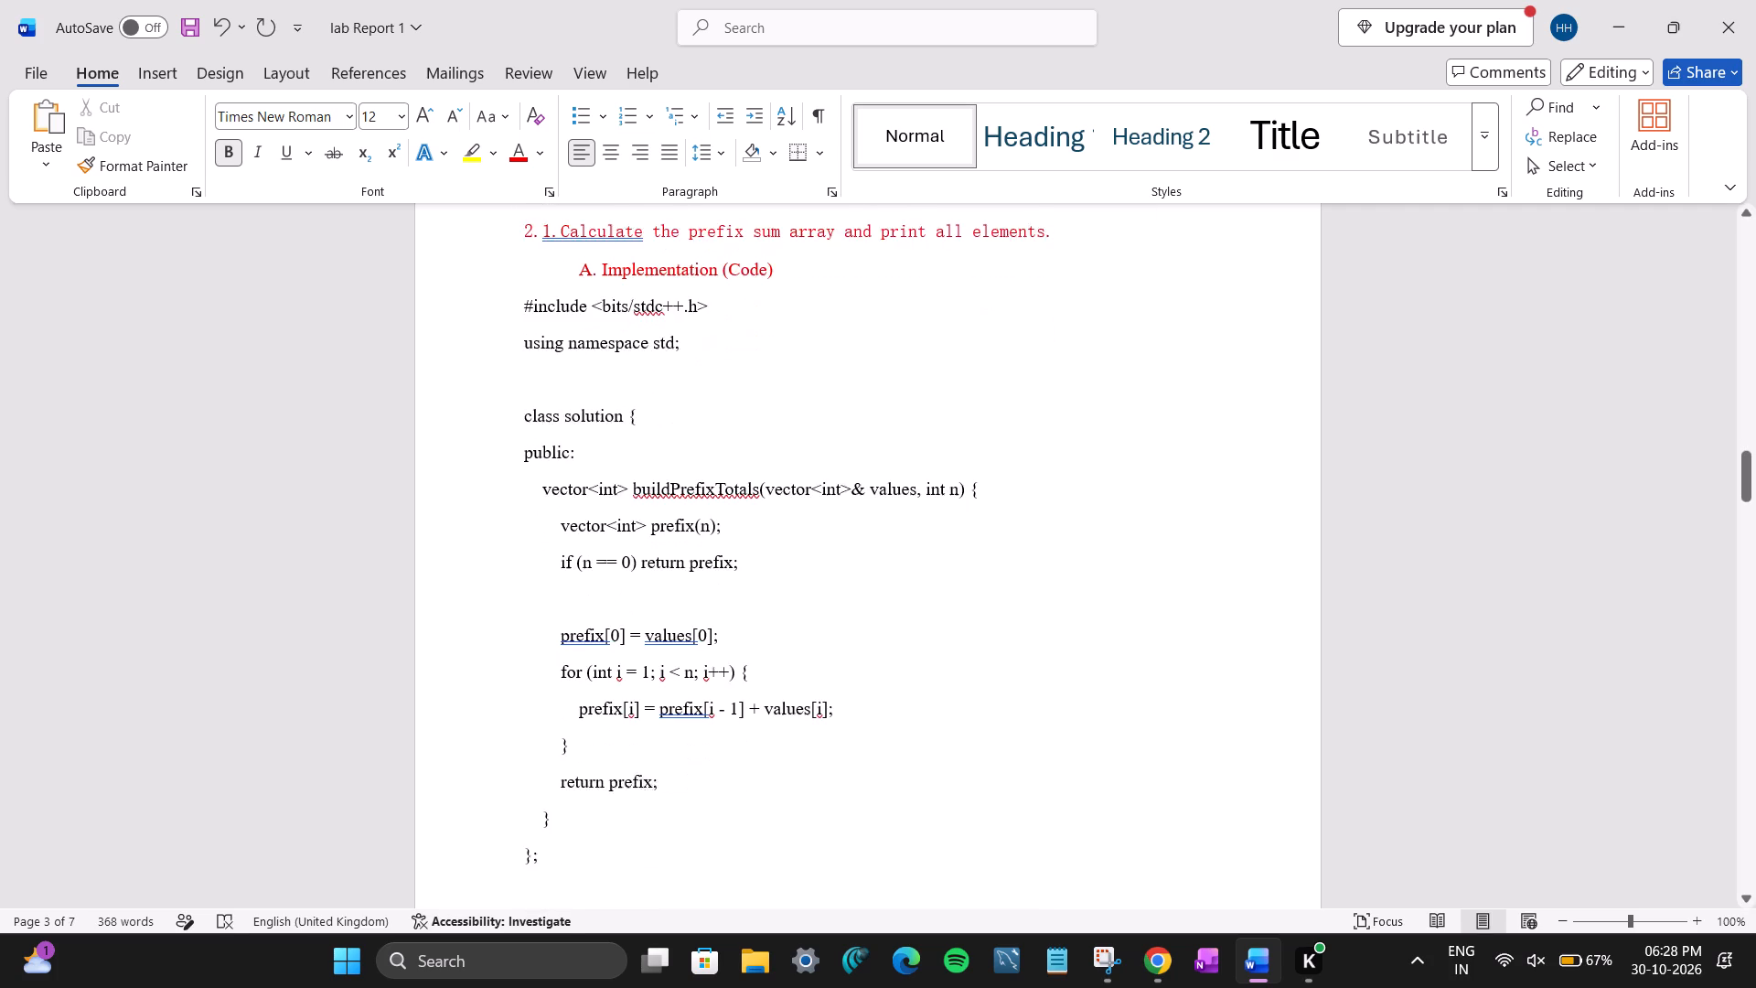
{"action": "scroll", "coordinate": [871, 356], "scroll_direction": "down", "scroll_amount": 3}
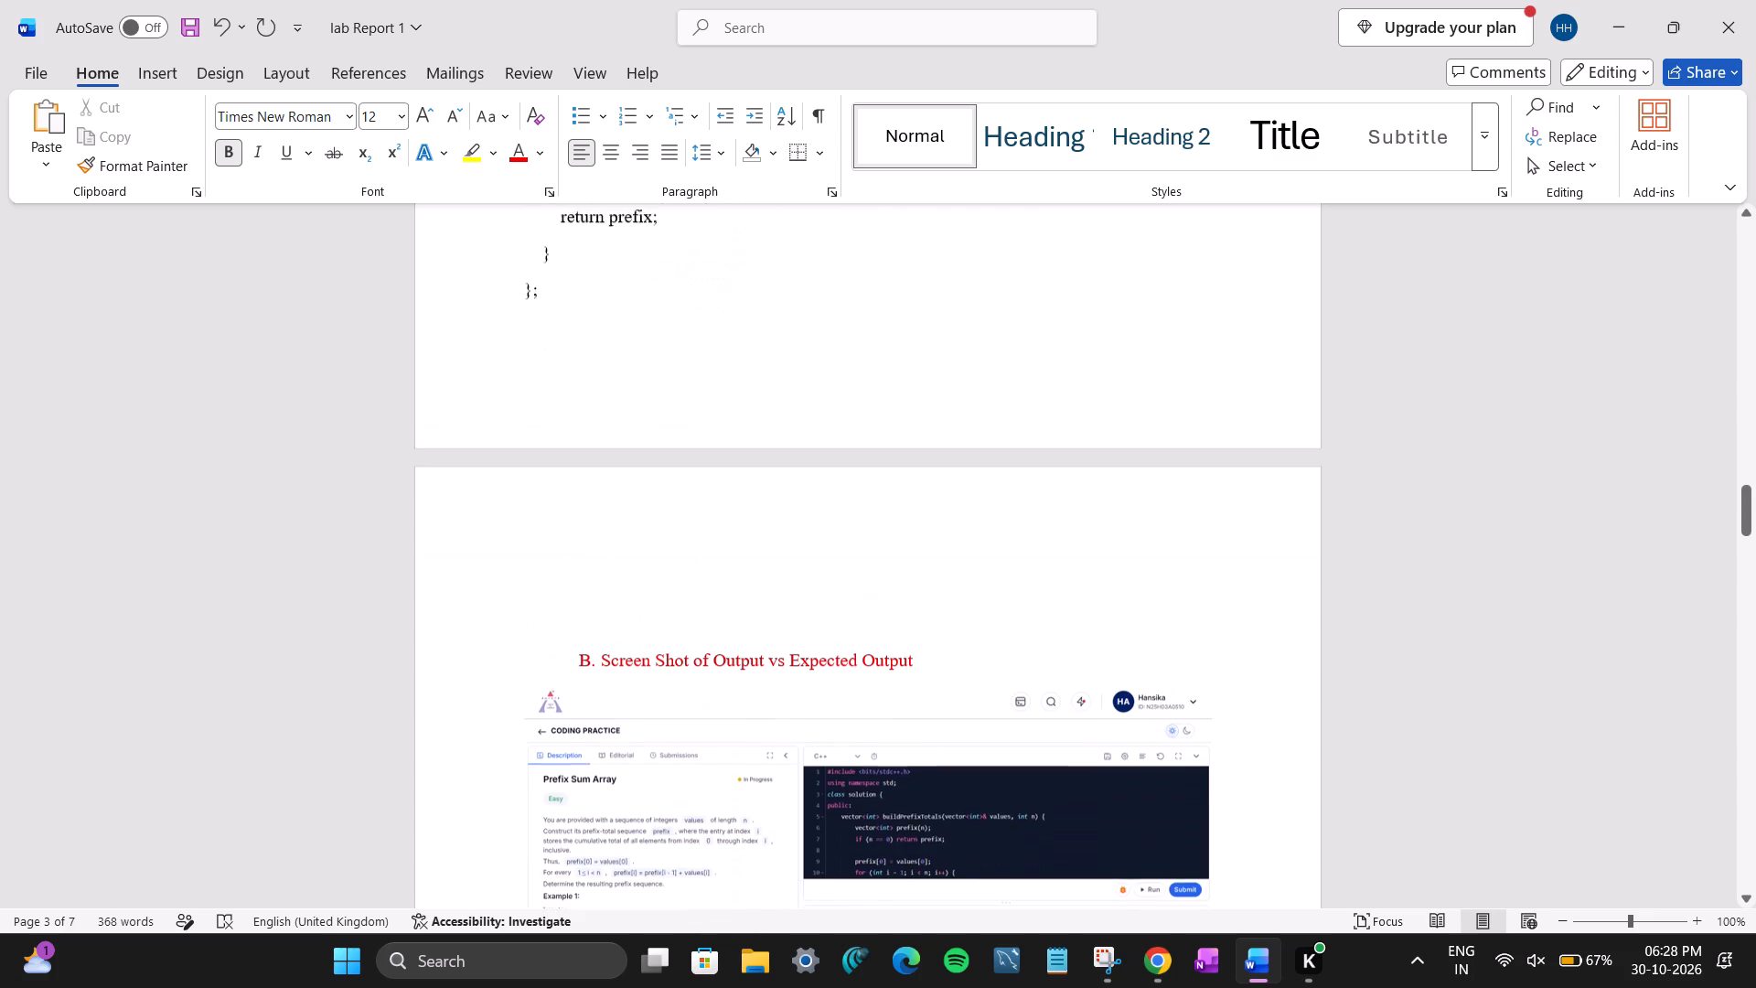
{"action": "scroll", "coordinate": [871, 356], "scroll_direction": "down", "scroll_amount": 2}
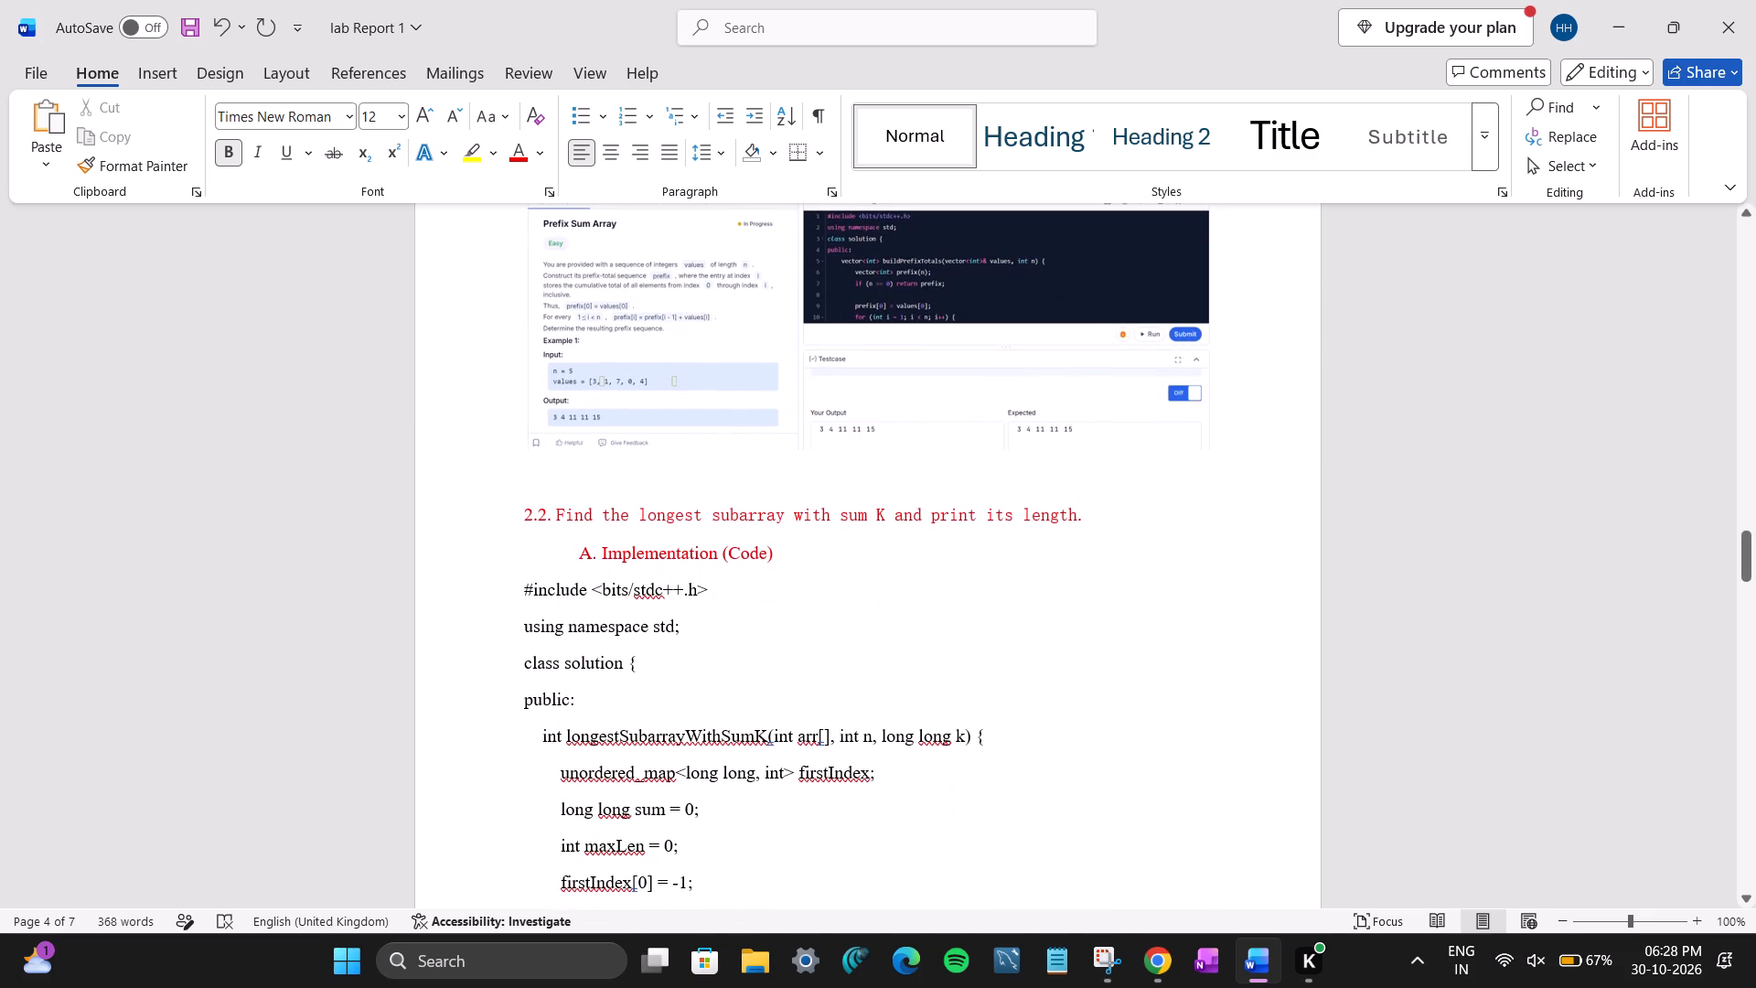
{"action": "left_click", "coordinate": [1237, 456]}
{"action": "key", "text": "Return"}
Insert a blank line after experiment 2.2's output screenshot, above experiment 2.3's title line.
{"action": "scroll", "coordinate": [1237, 456], "scroll_direction": "down", "scroll_amount": 2}
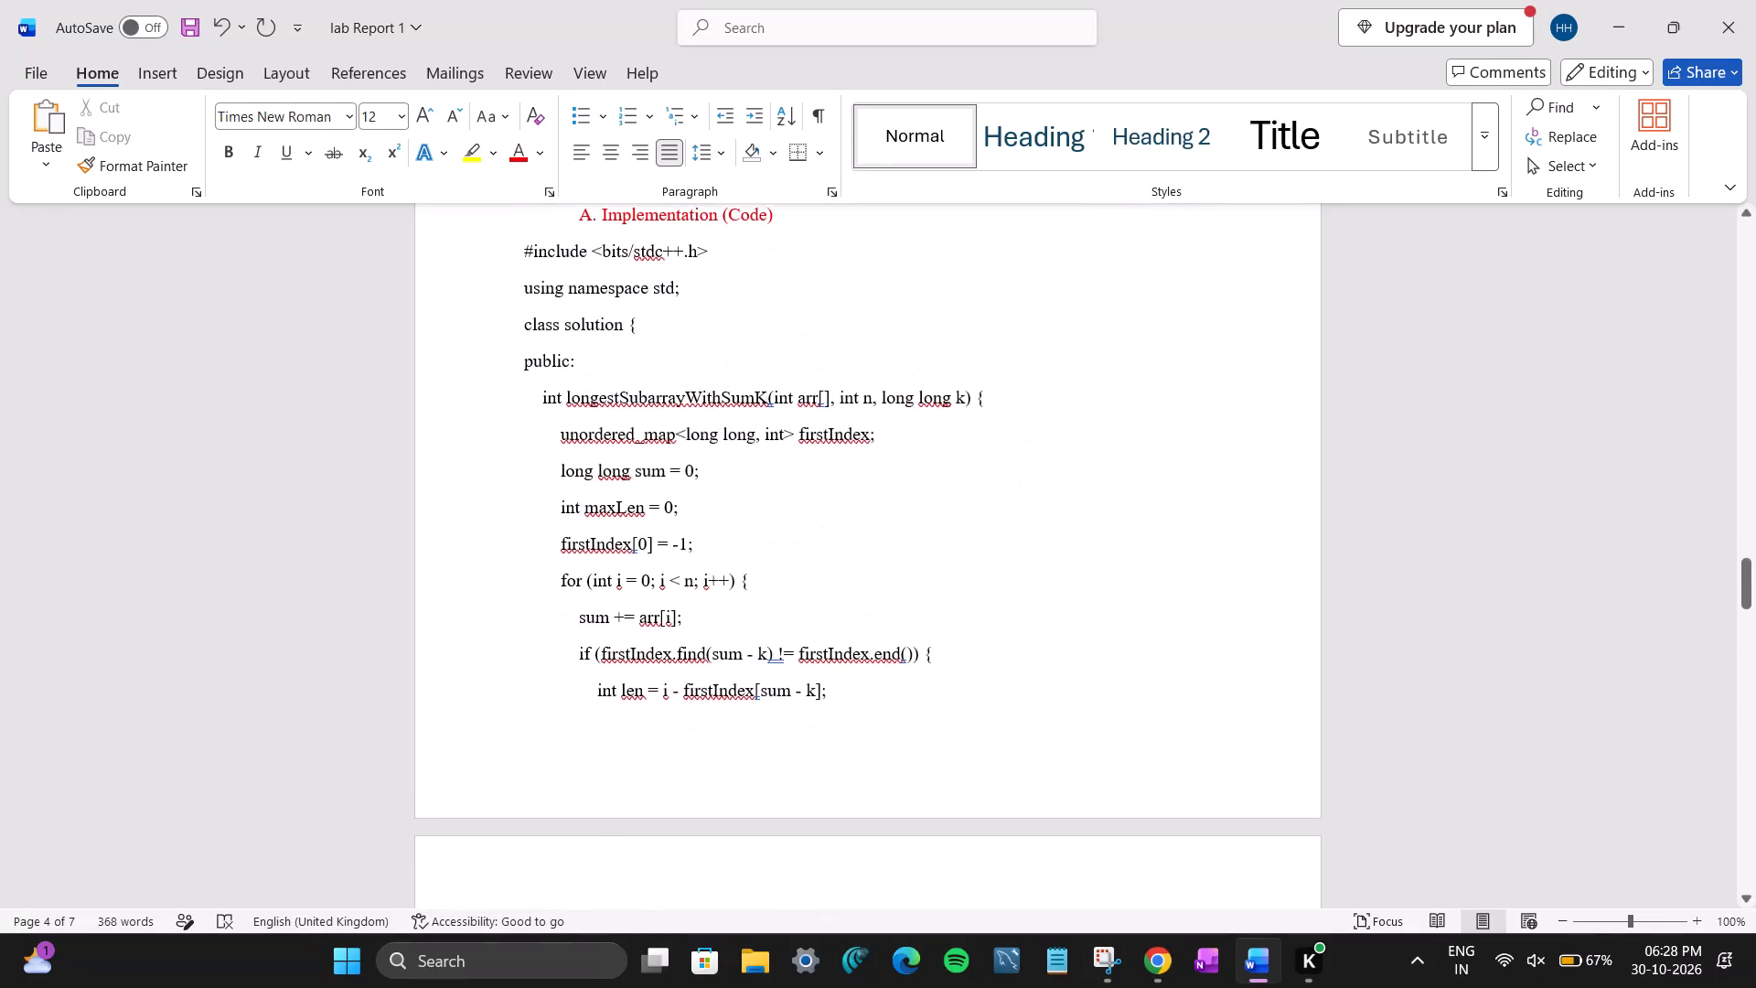
{"action": "scroll", "coordinate": [1237, 456], "scroll_direction": "down", "scroll_amount": 6}
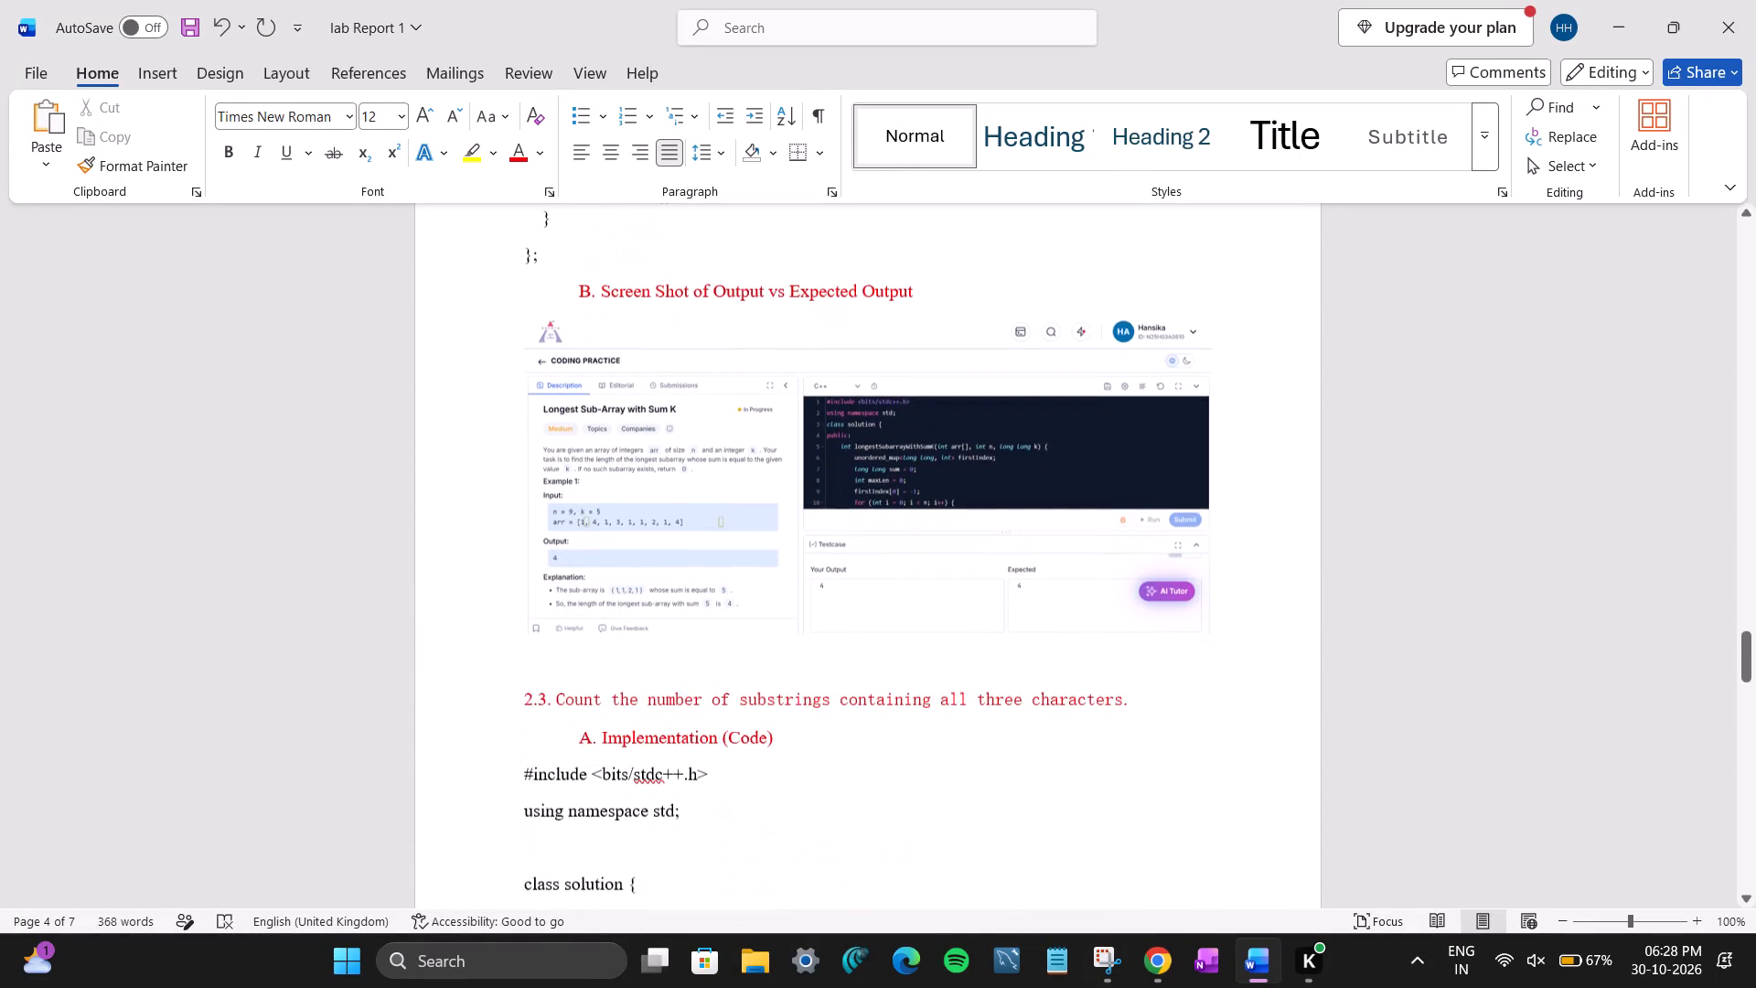
{"action": "scroll", "coordinate": [1237, 456], "scroll_direction": "right", "scroll_amount": 1}
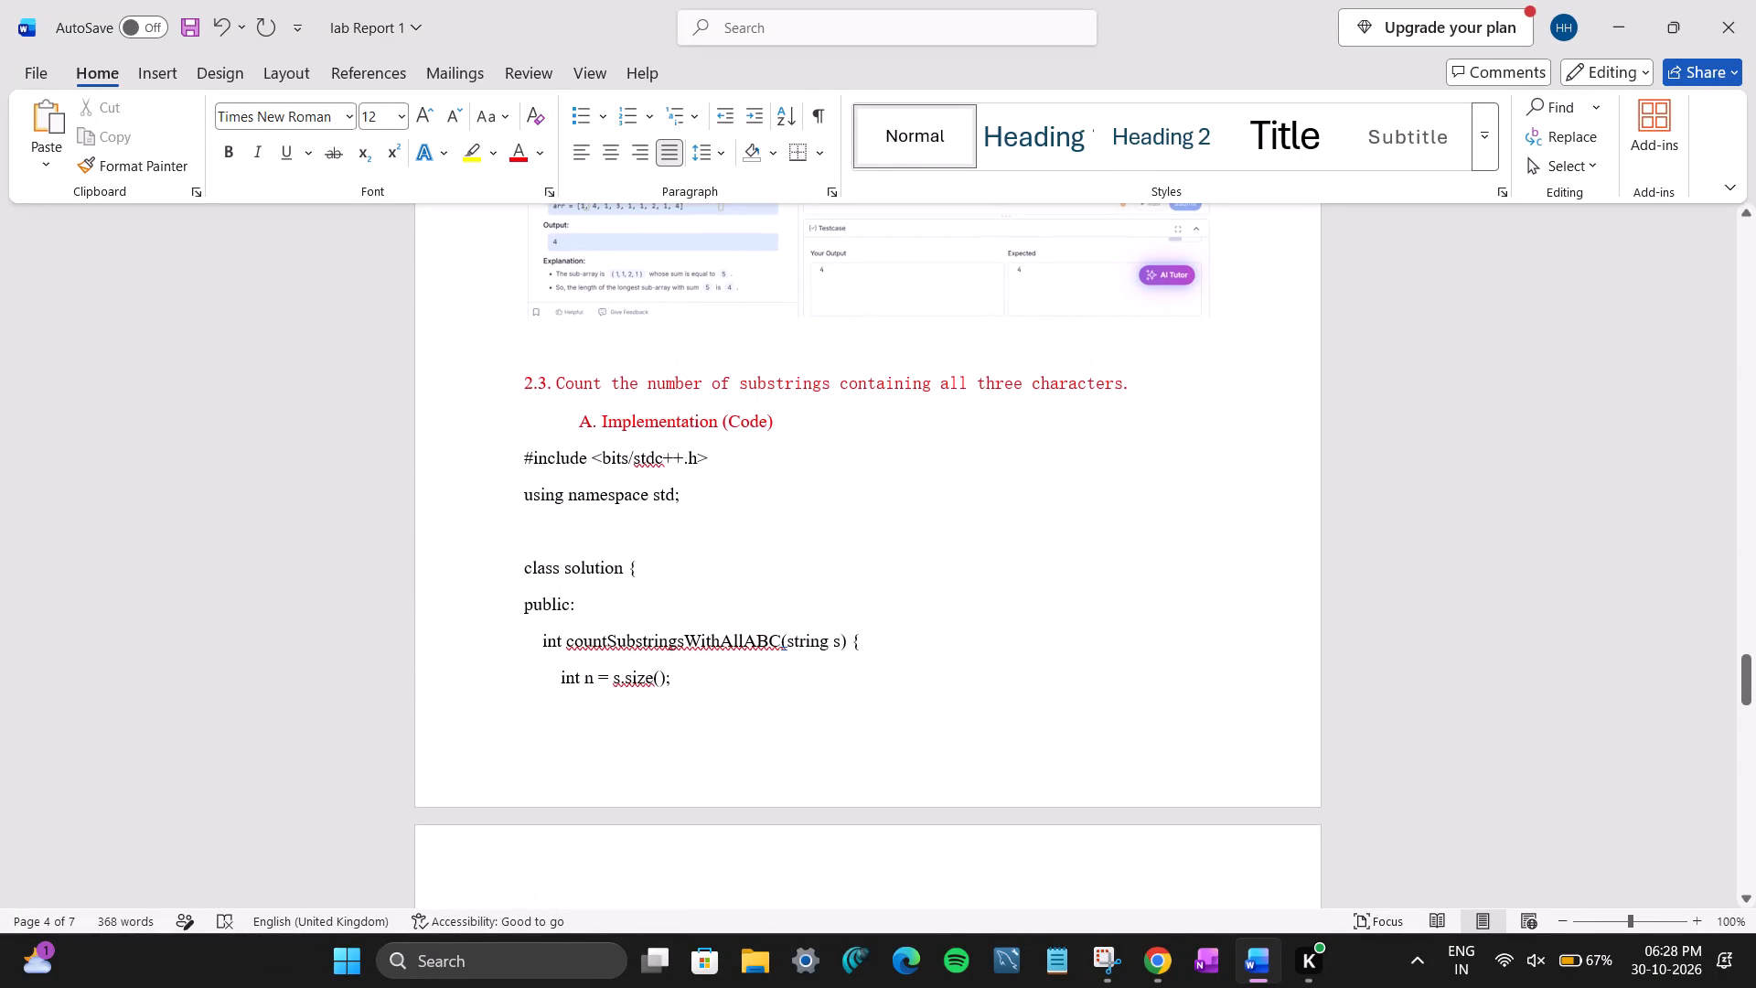
{"action": "left_click", "coordinate": [1230, 313]}
{"action": "key", "text": "Return"}
Insert a blank line between the end of experiment 2.3's code and its Screen Shot of Output vs Expected Output heading.
{"action": "scroll", "coordinate": [1230, 313], "scroll_direction": "down", "scroll_amount": 1}
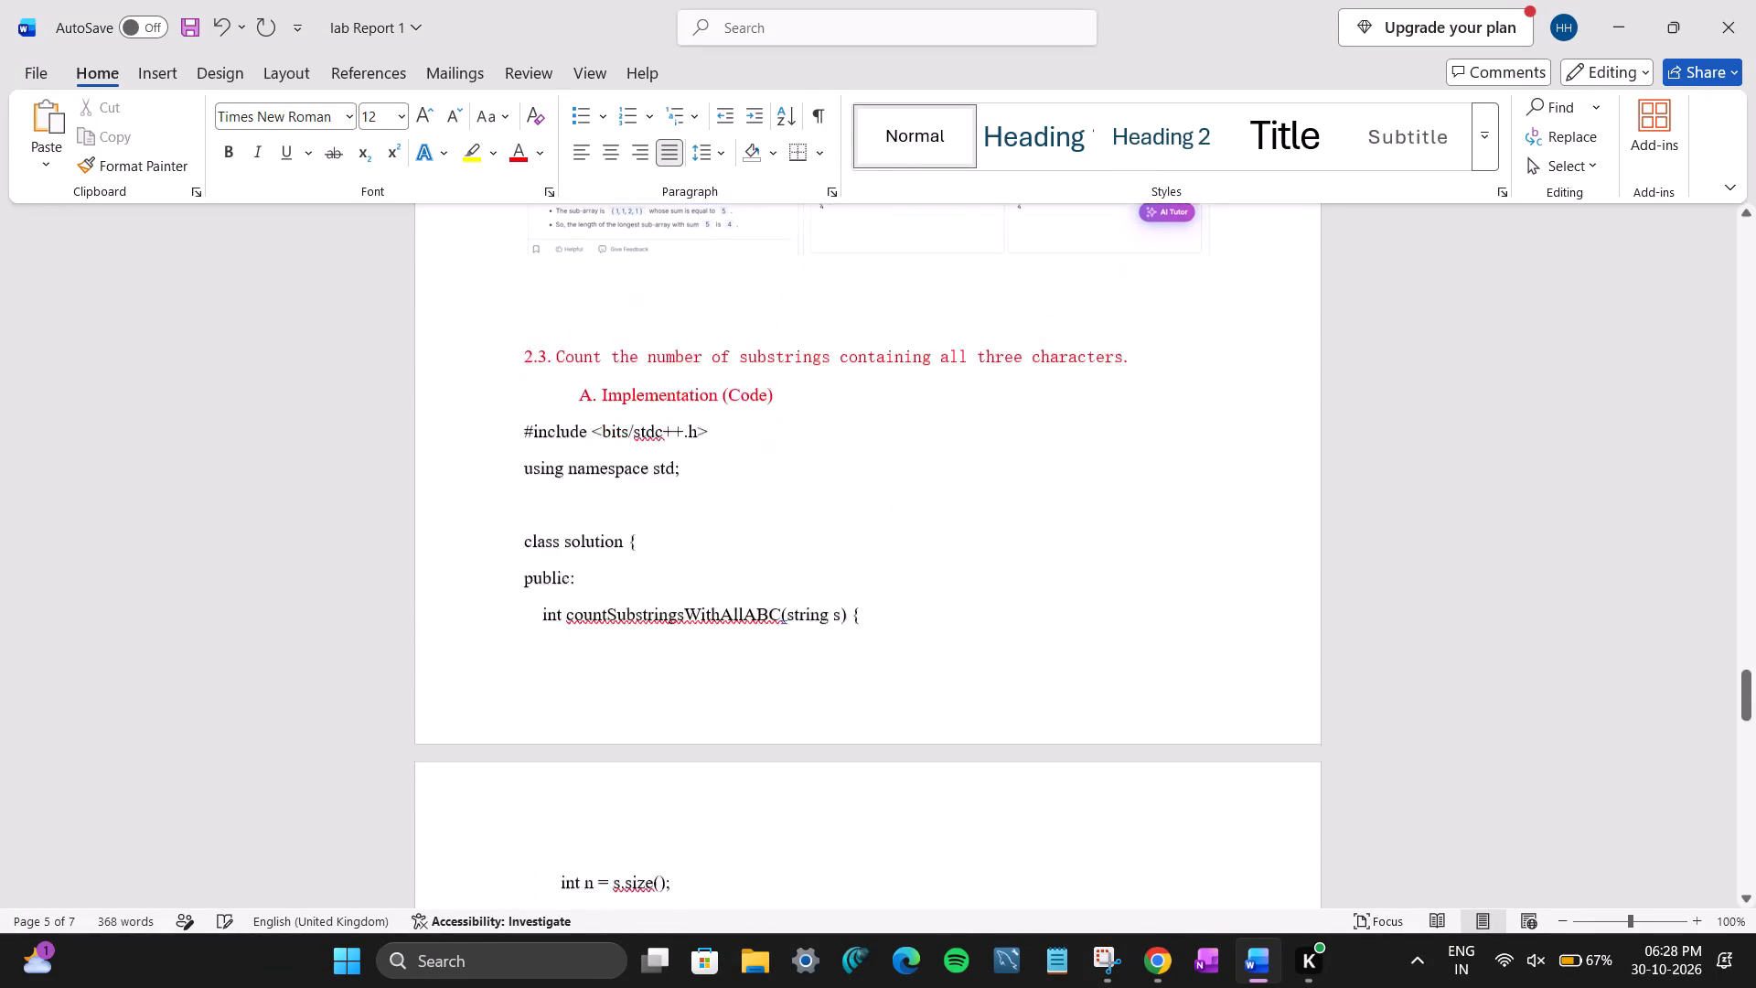
{"action": "scroll", "coordinate": [1230, 313], "scroll_direction": "down", "scroll_amount": 4}
{"action": "scroll", "coordinate": [1230, 313], "scroll_direction": "right", "scroll_amount": 1}
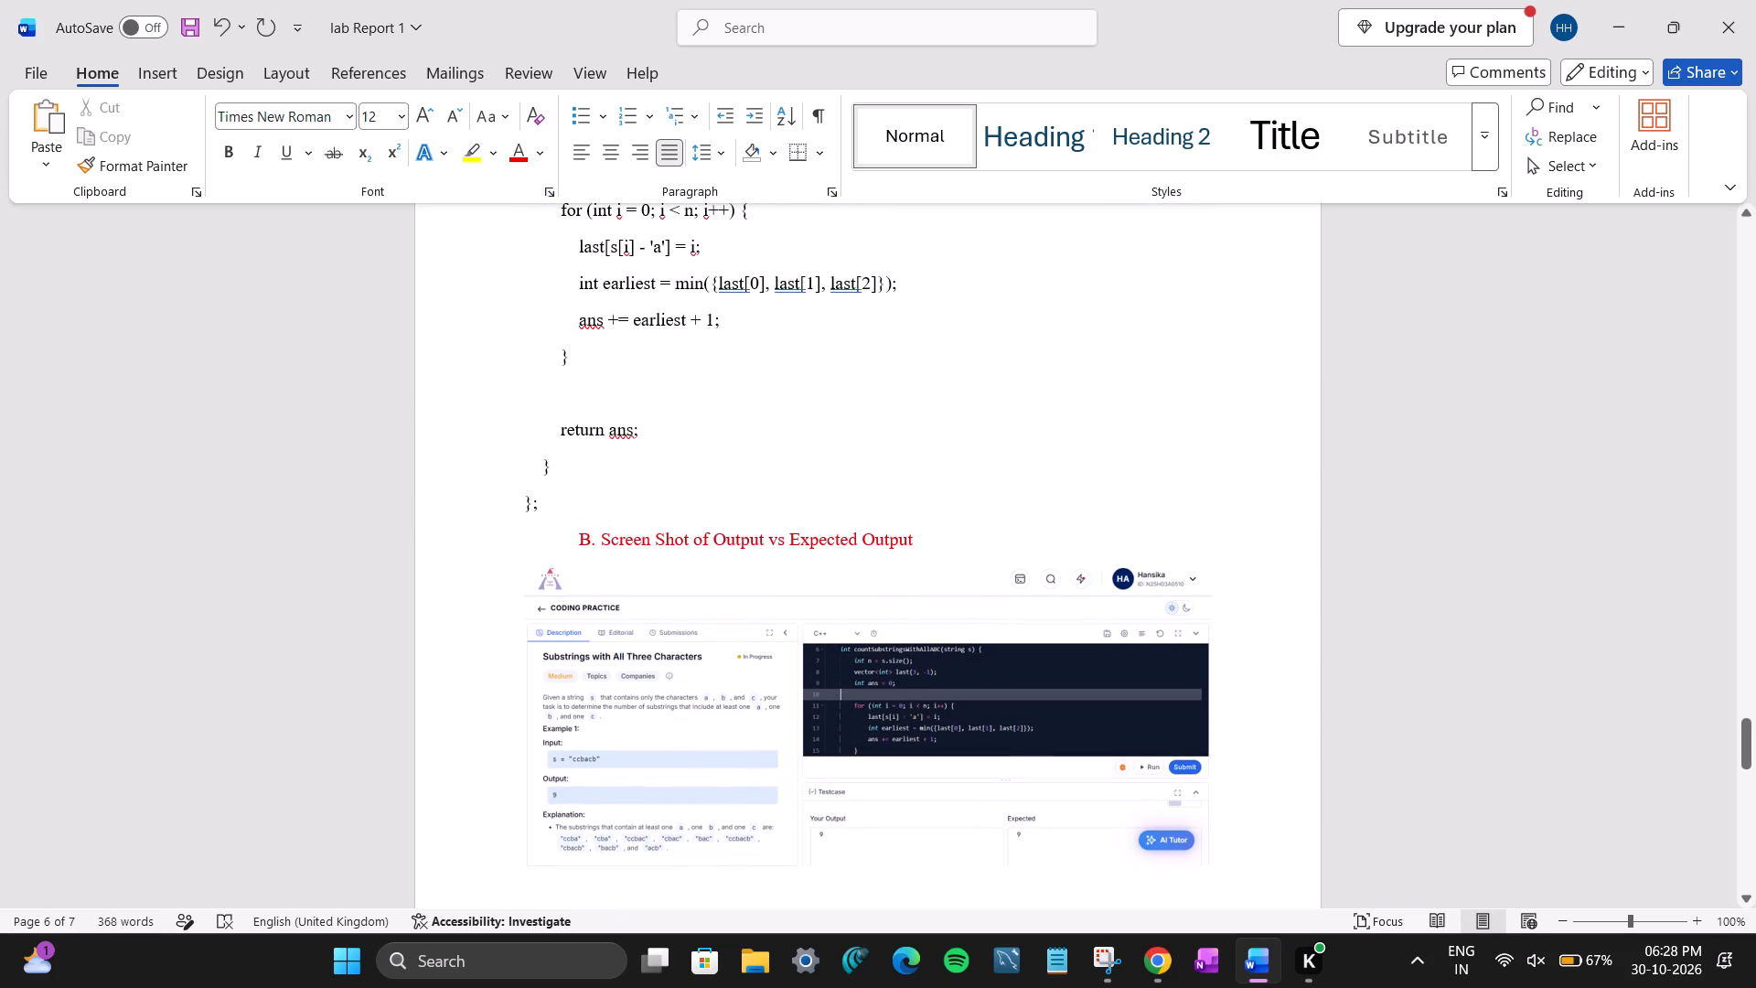
{"action": "left_click", "coordinate": [558, 499]}
{"action": "key", "text": "Return"}
Look over the rest of the report down to its last page and return to the cover page.
{"action": "scroll", "coordinate": [558, 499], "scroll_direction": "down", "scroll_amount": 2}
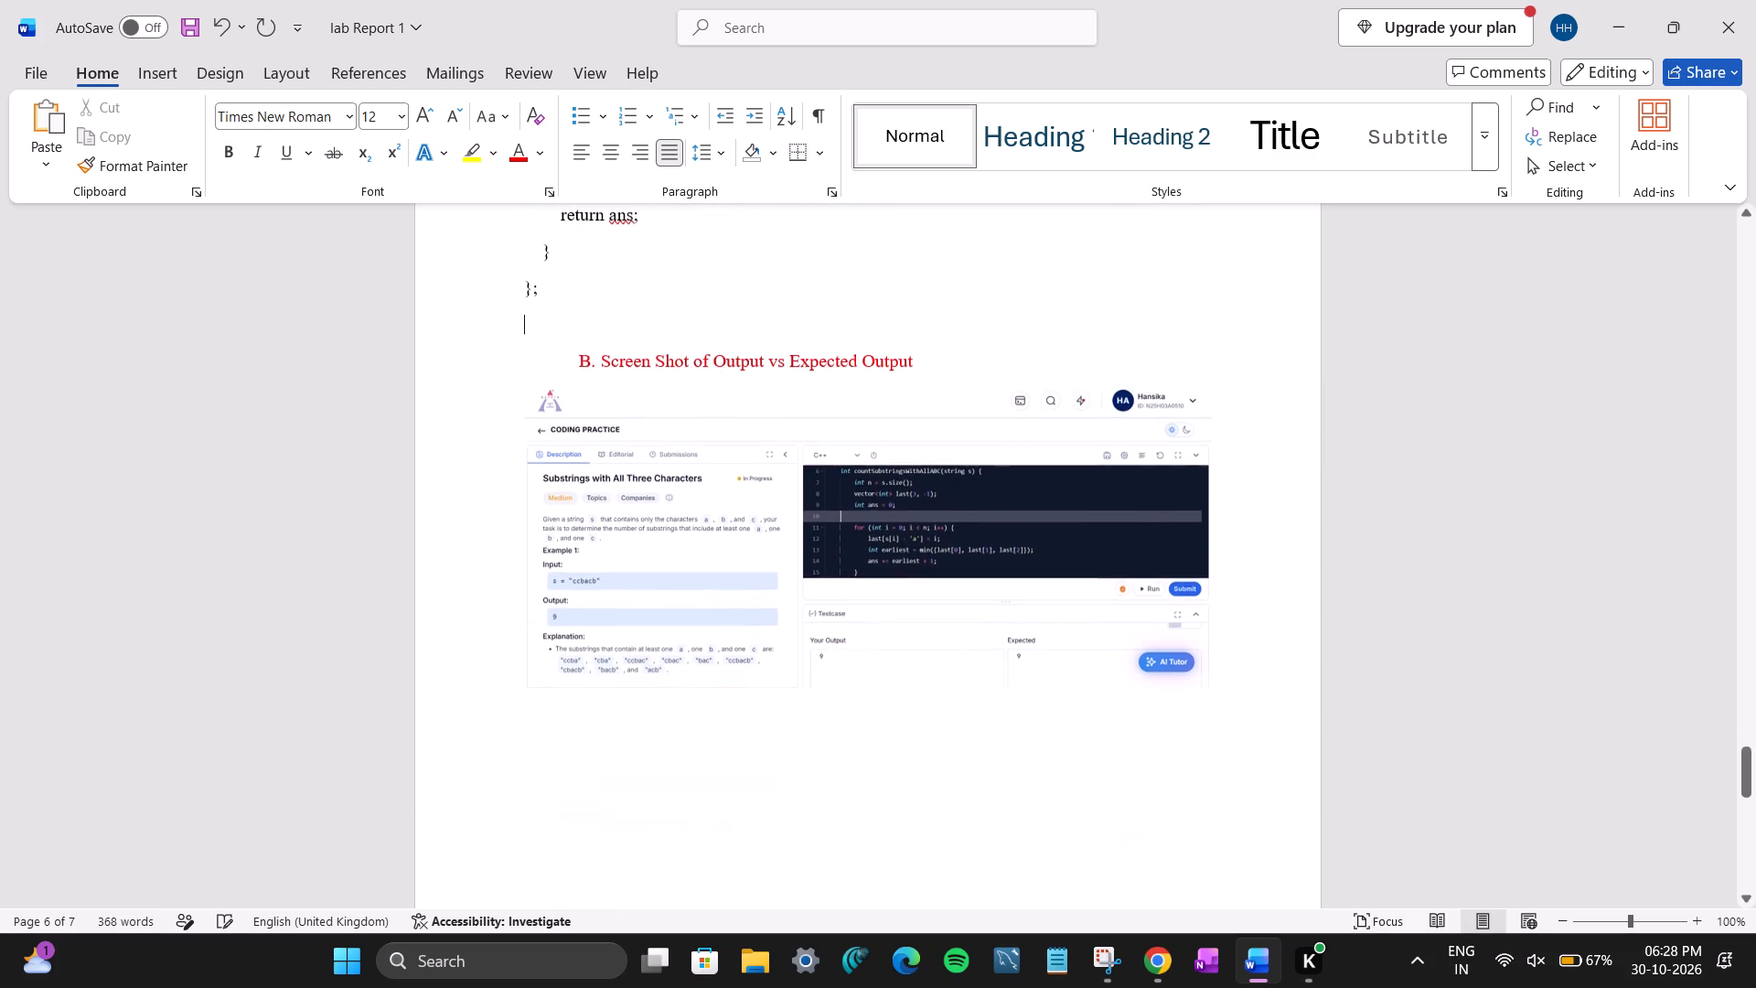
{"action": "scroll", "coordinate": [558, 499], "scroll_direction": "down", "scroll_amount": 4}
{"action": "scroll", "coordinate": [554, 711], "scroll_direction": "down", "scroll_amount": 2}
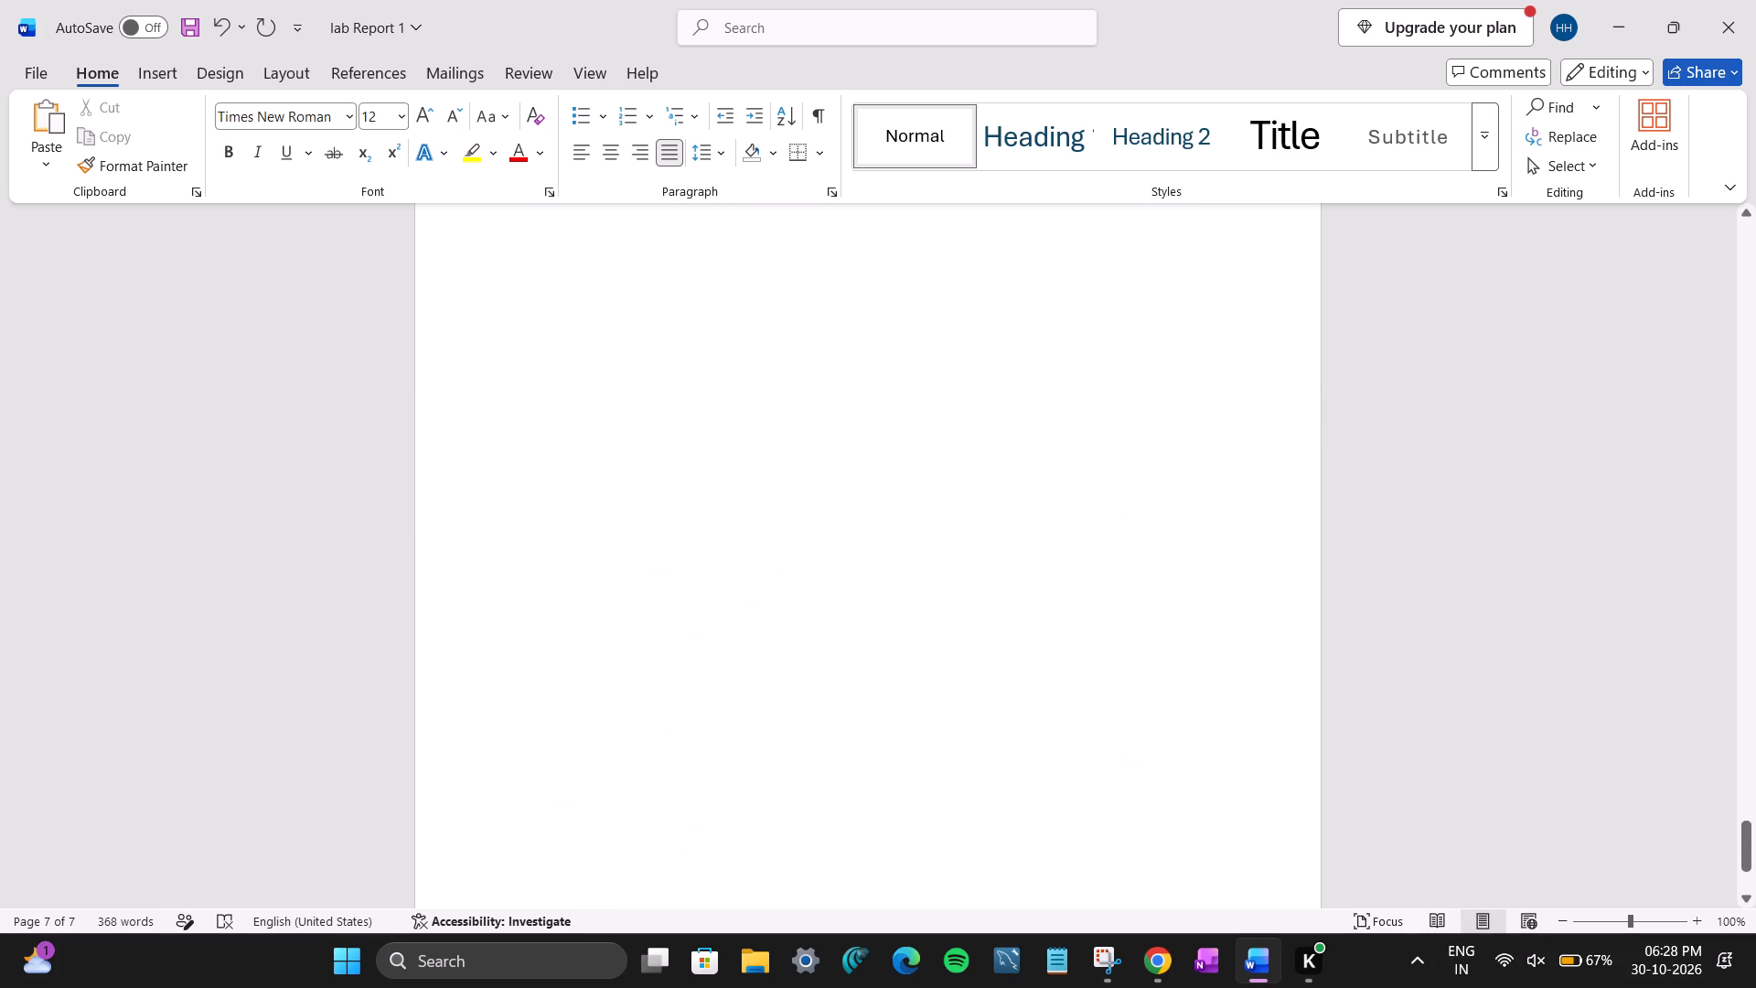
{"action": "scroll", "coordinate": [554, 711], "scroll_direction": "down", "scroll_amount": 8}
{"action": "scroll", "coordinate": [554, 711], "scroll_direction": "up", "scroll_amount": 10}
{"action": "scroll", "coordinate": [554, 711], "scroll_direction": "up", "scroll_amount": 13}
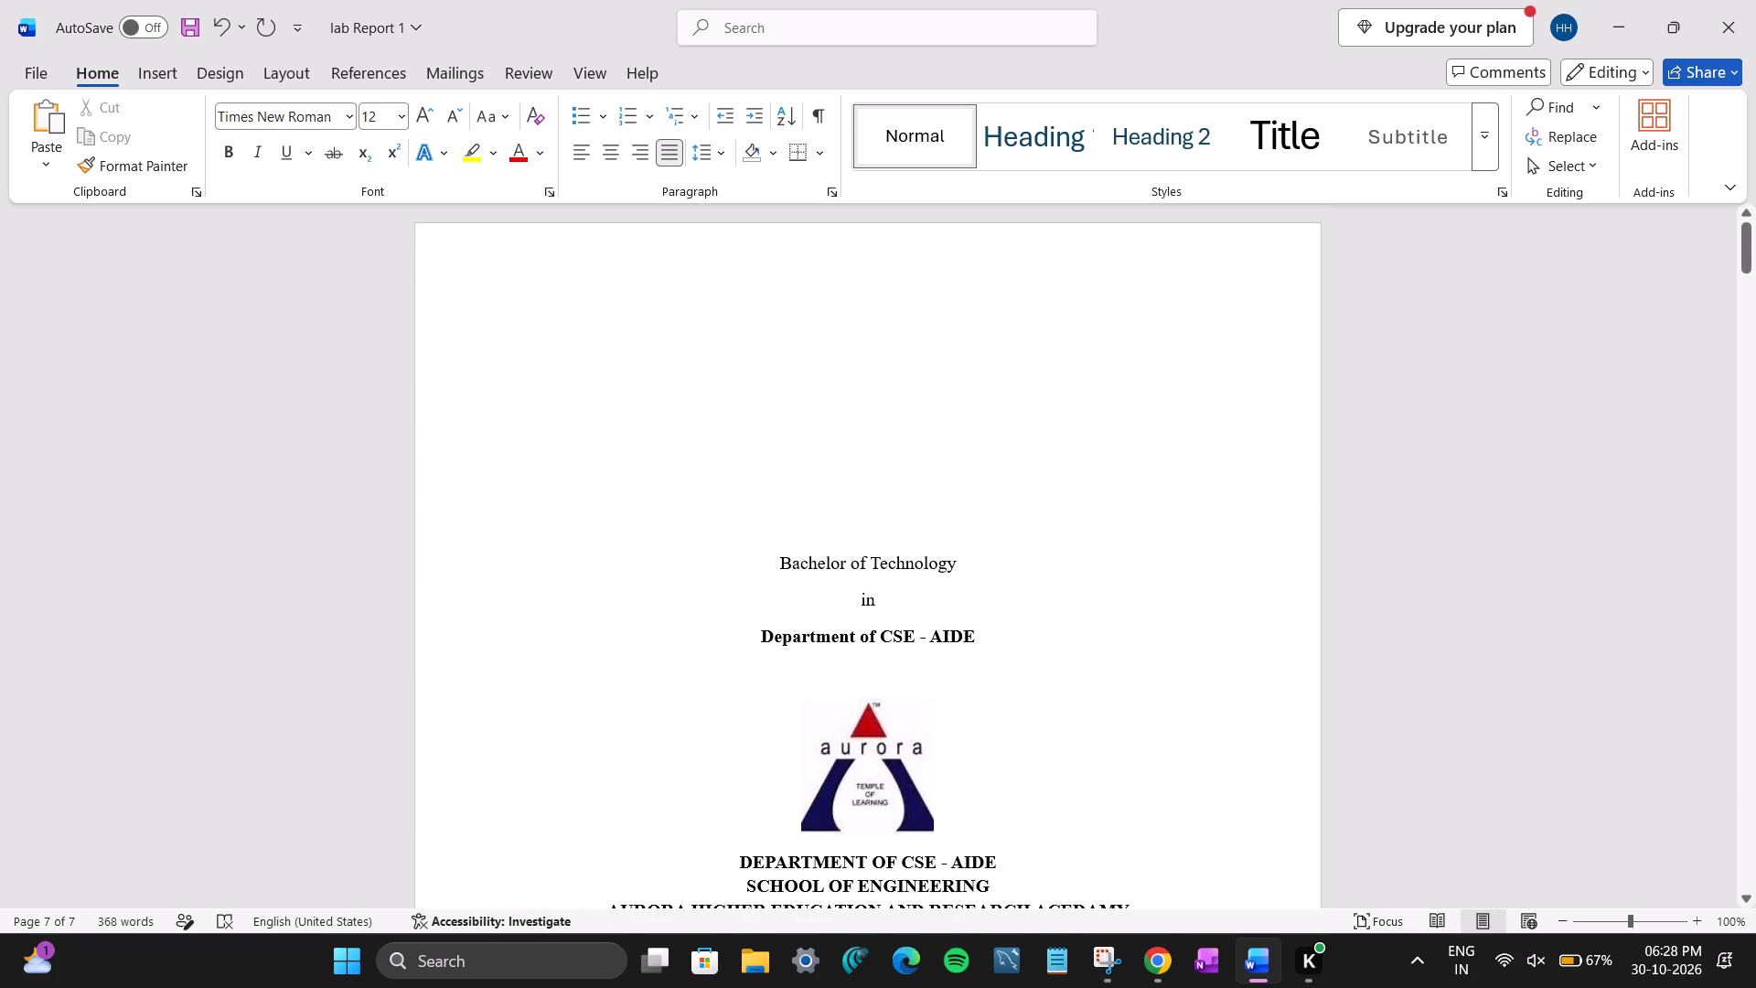
Review the report's layout in the print preview, from the cover page through to the last page.
{"action": "key", "text": "ctrl+p"}
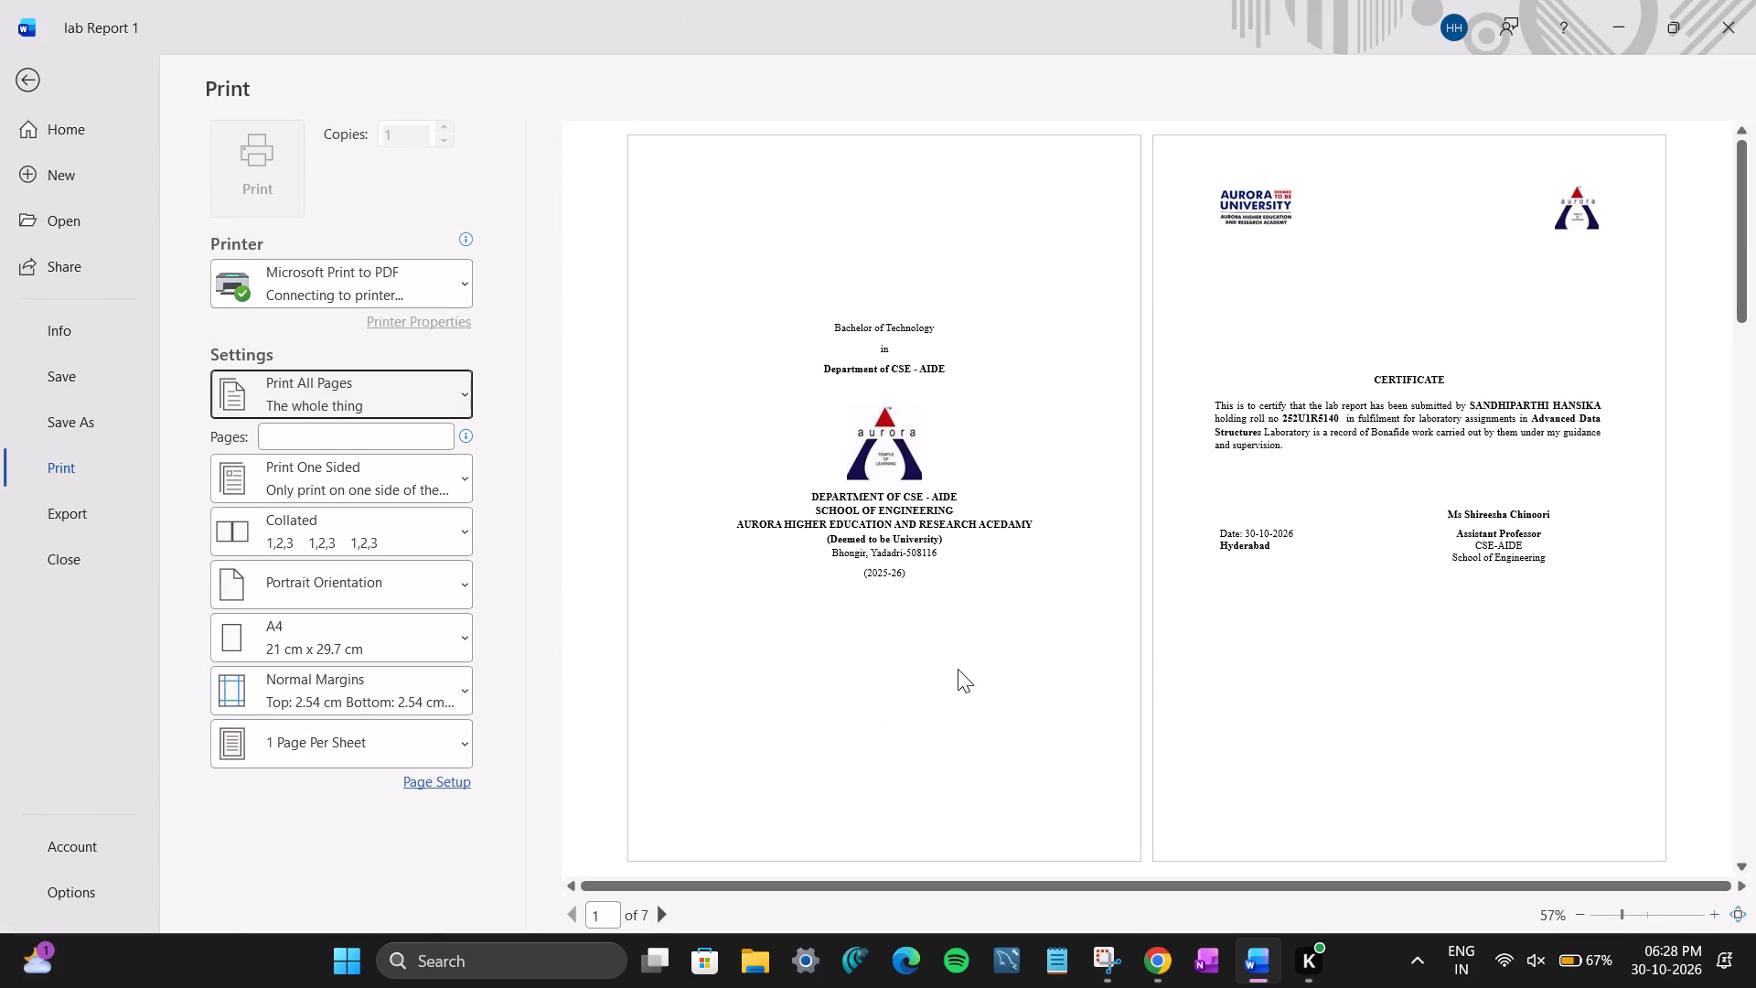
{"action": "left_click", "coordinate": [660, 912]}
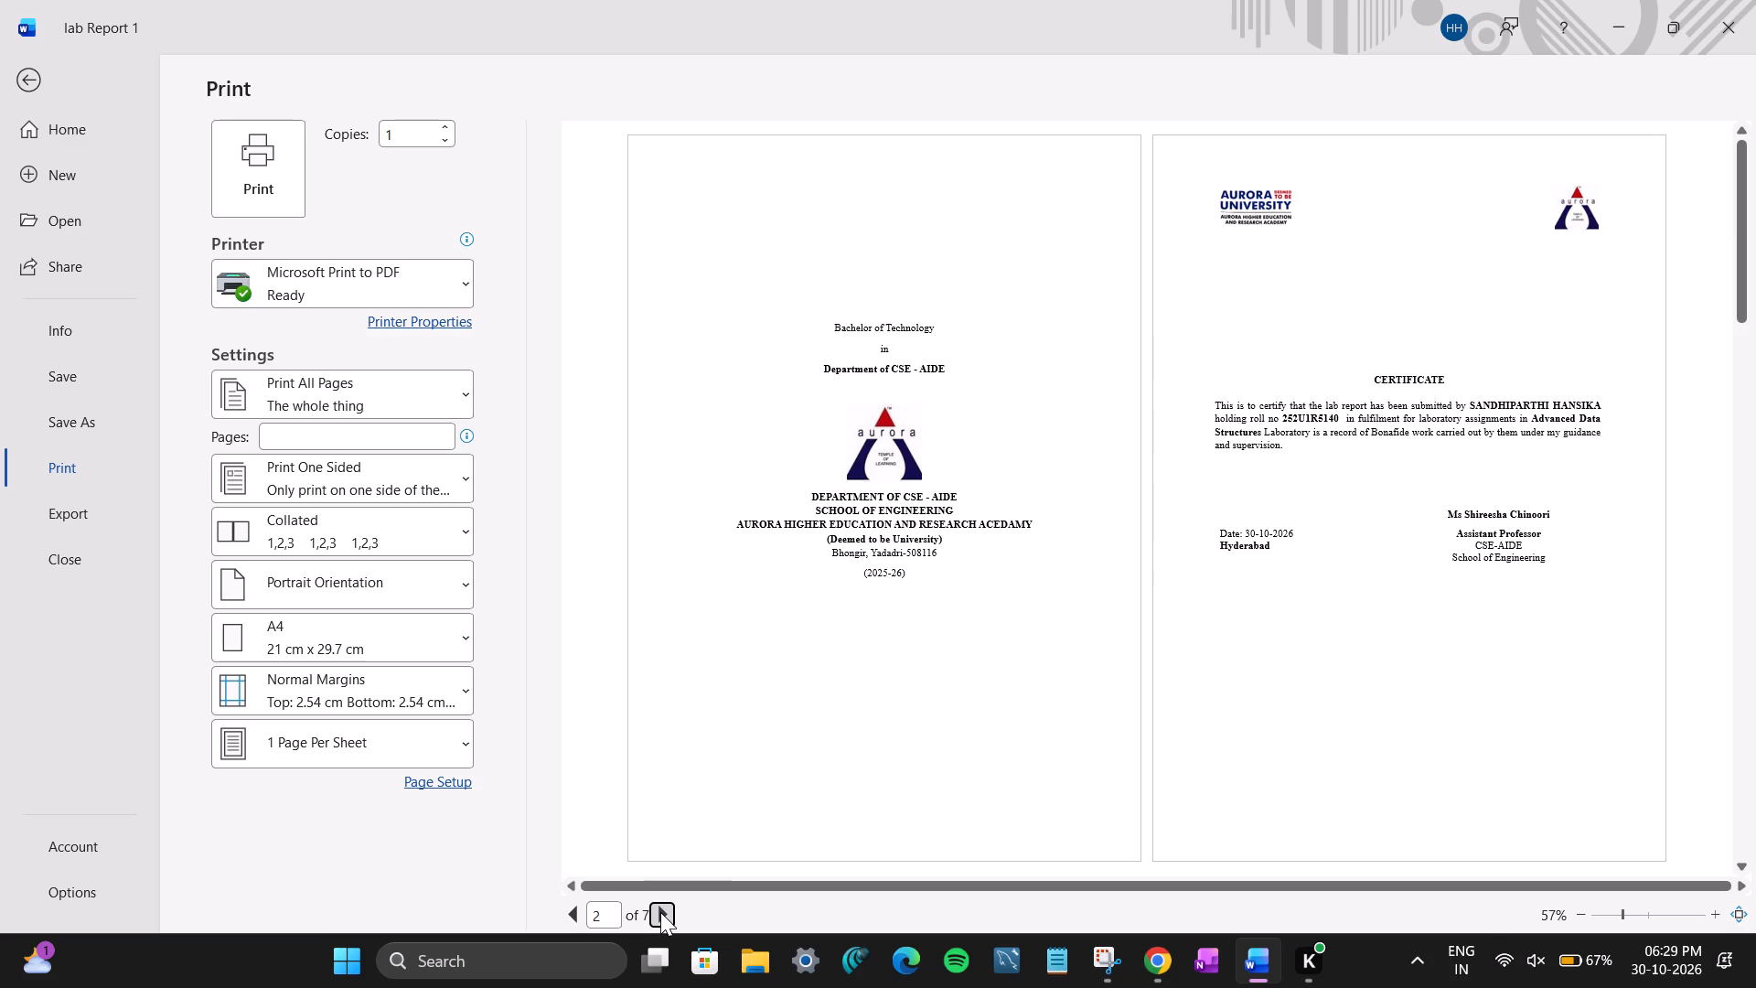
{"action": "left_click", "coordinate": [660, 912]}
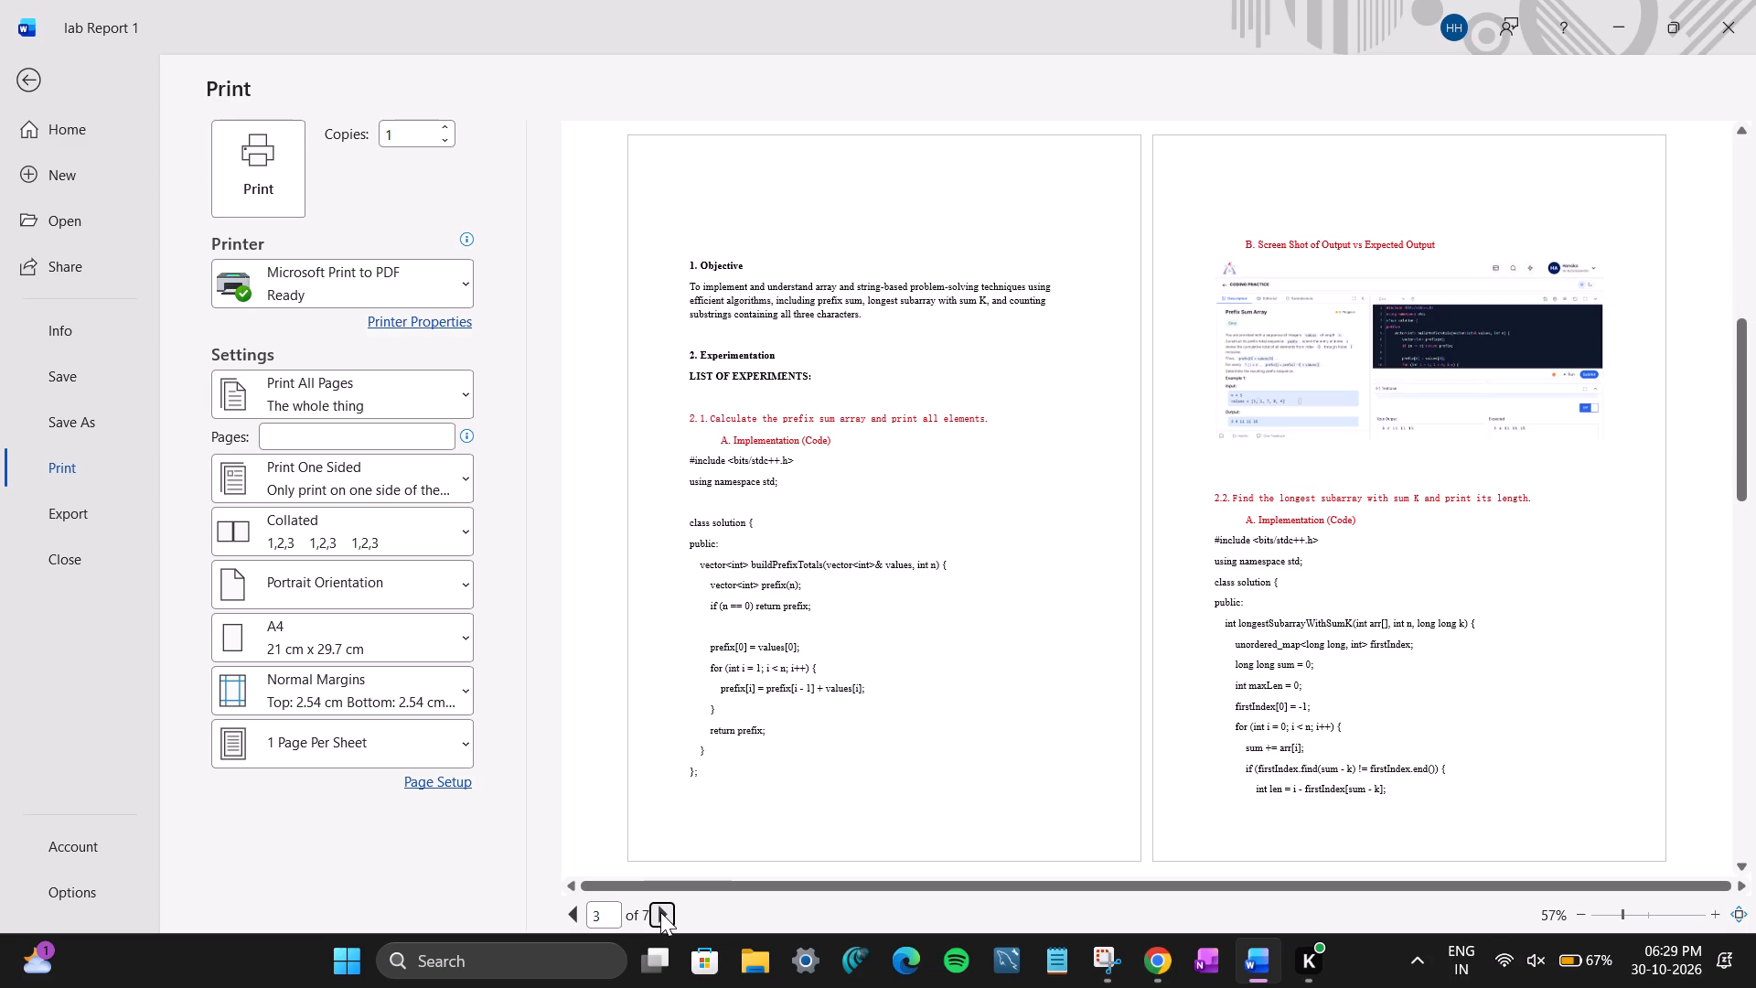
{"action": "left_click", "coordinate": [660, 912]}
{"action": "left_click", "coordinate": [660, 912]}
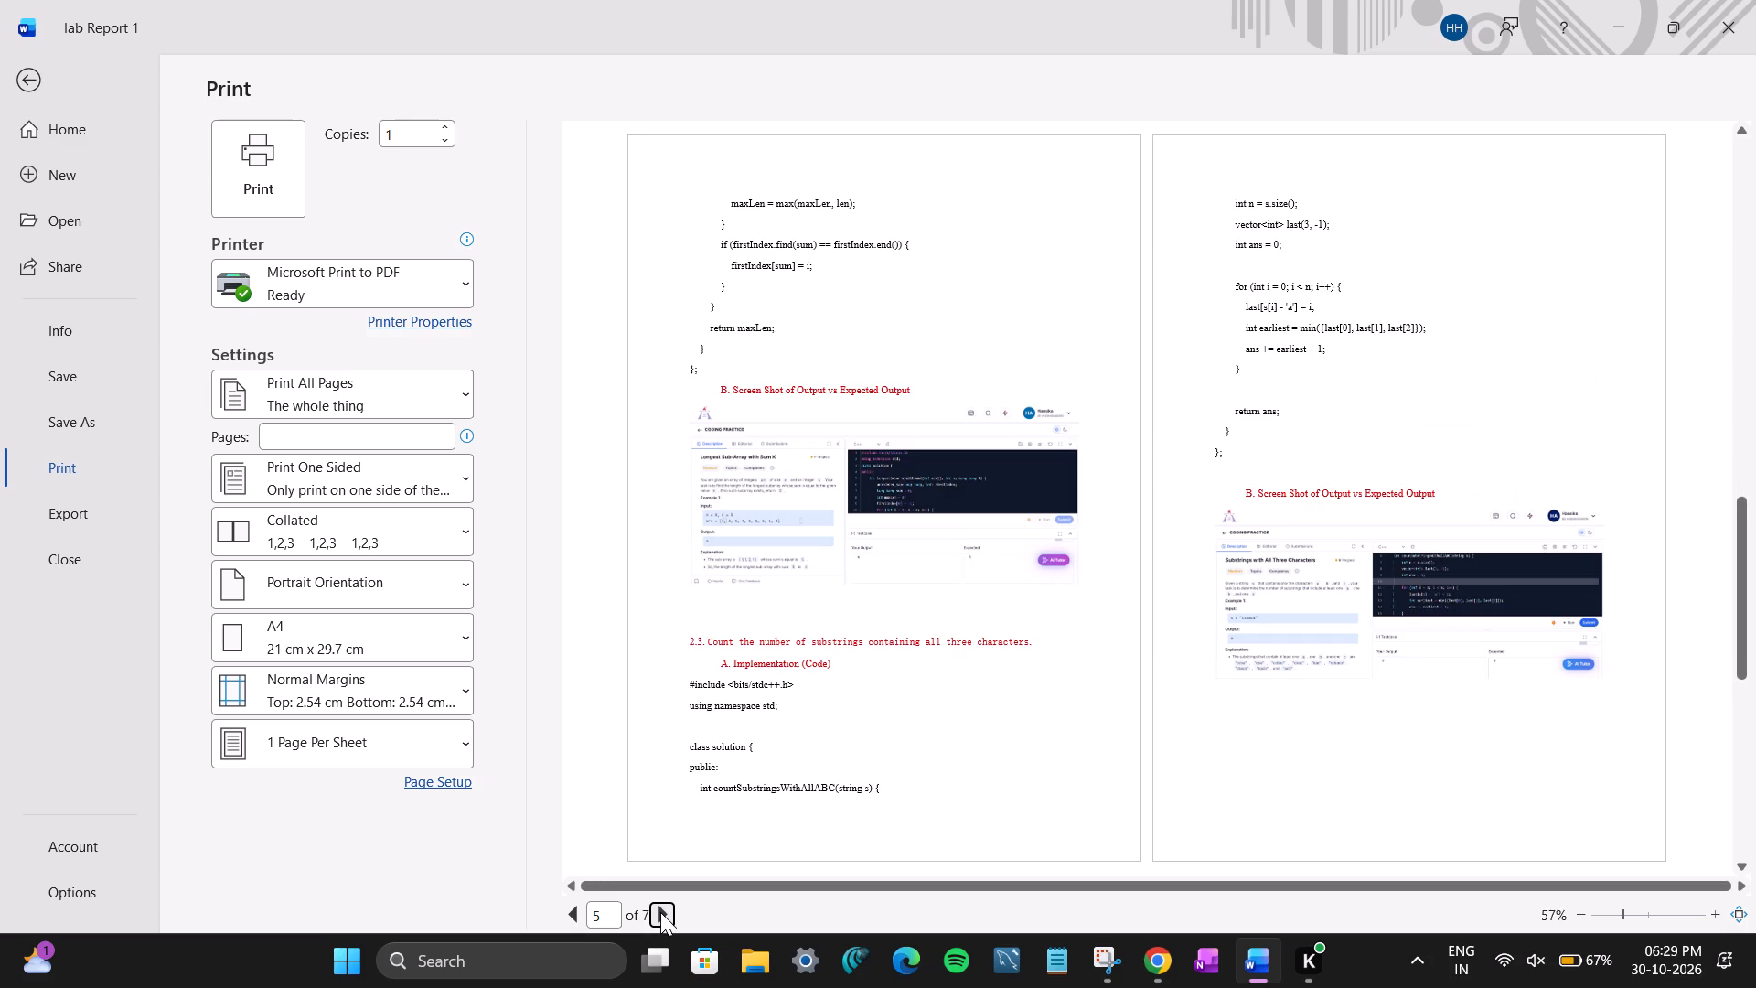
{"action": "left_click", "coordinate": [660, 912]}
{"action": "left_click", "coordinate": [660, 912]}
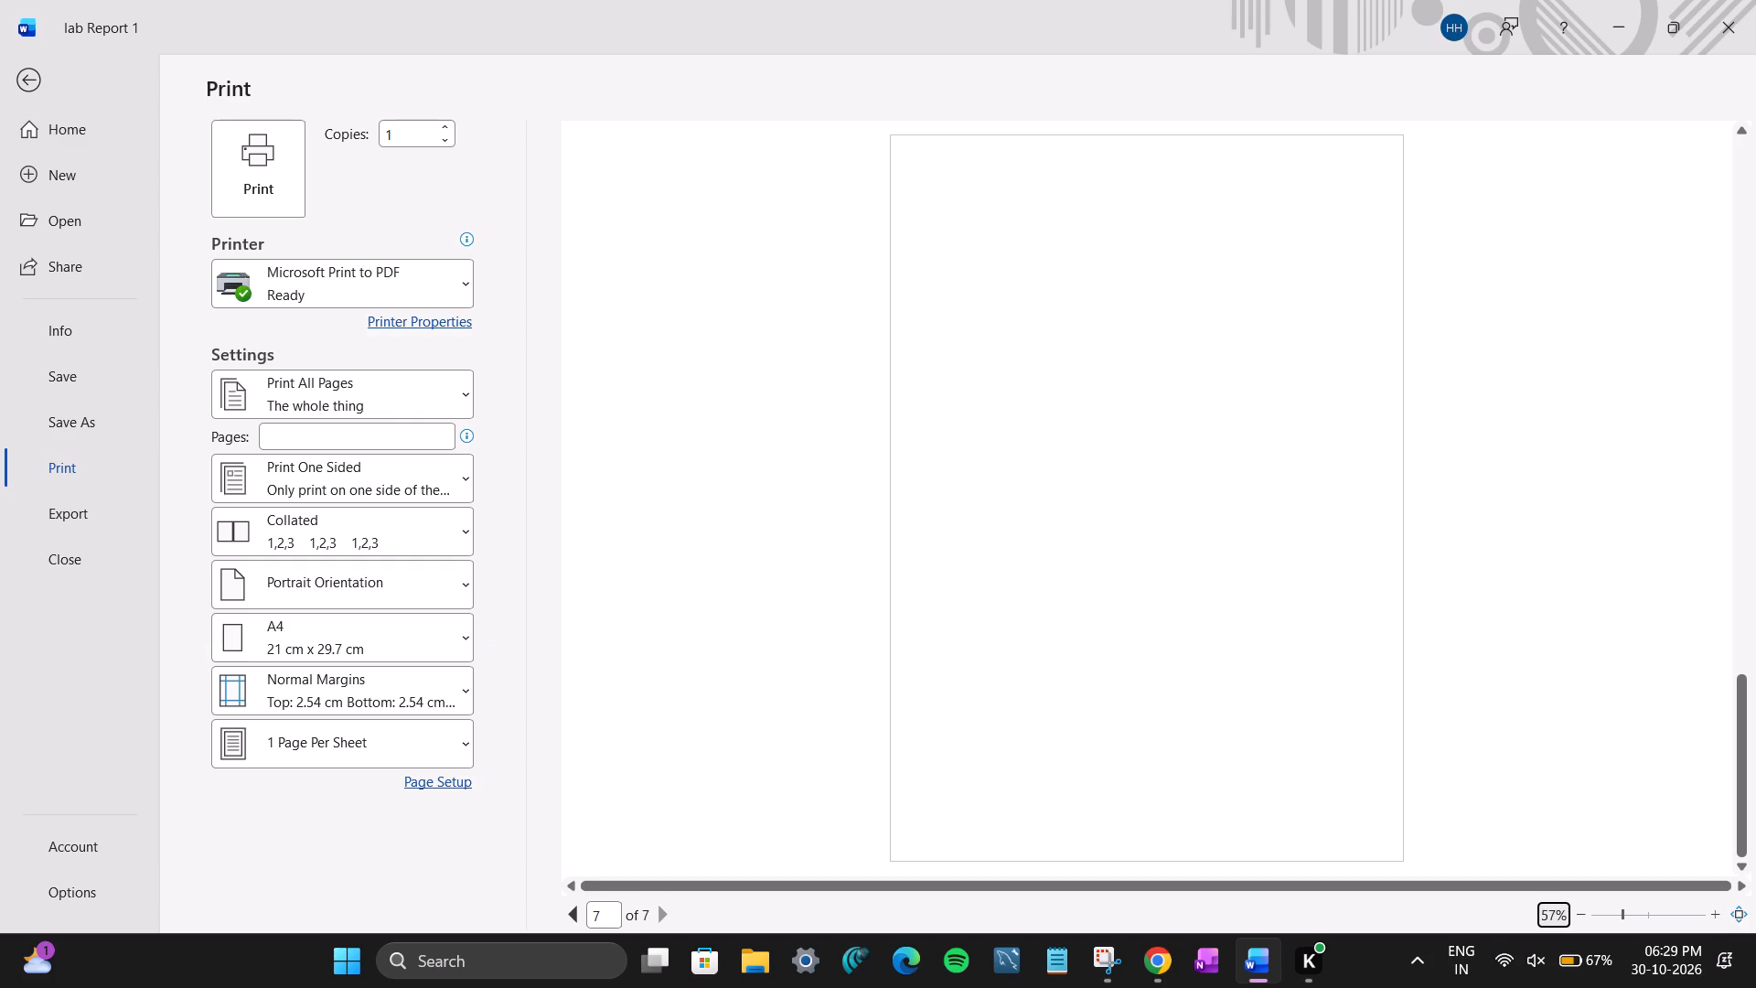
Print only pages 1-6 of the report with Microsoft Print to PDF.
{"action": "left_click", "coordinate": [306, 437]}
{"action": "key", "text": "1"}
{"action": "type", "text": "-6"}
{"action": "left_click", "coordinate": [239, 176]}
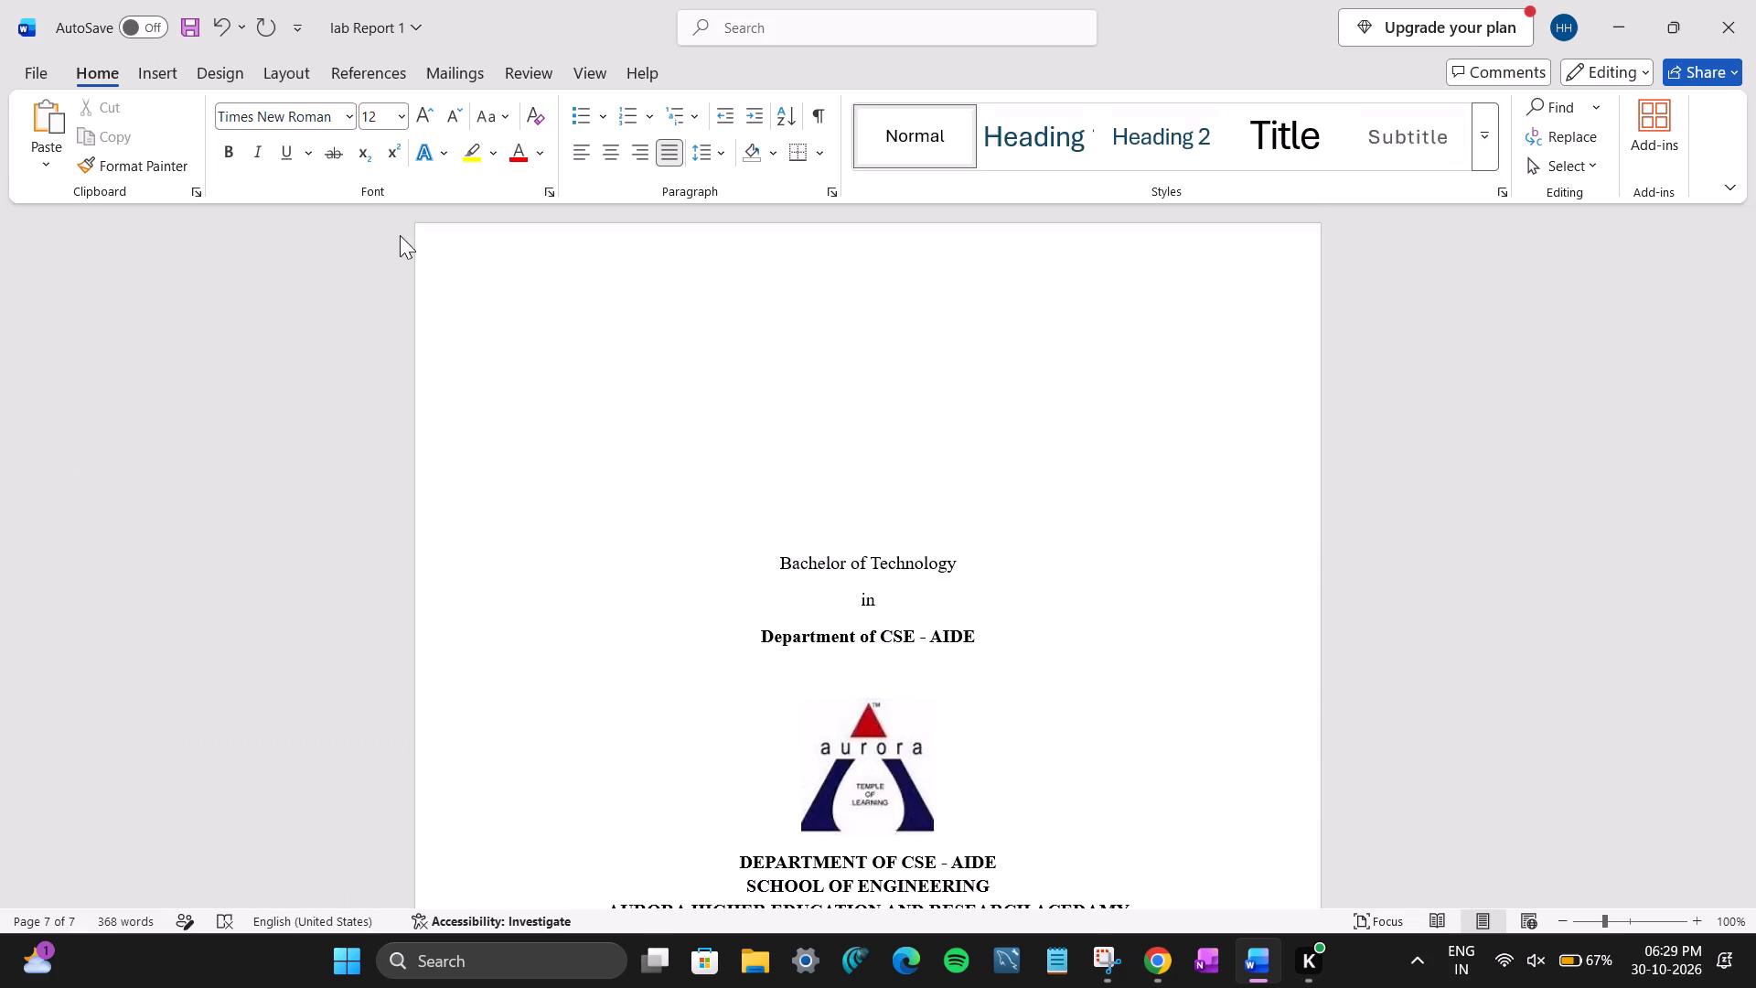
Save the PDF print output to the Desktop under the file name DSA_LAB_1.
{"action": "scroll", "coordinate": [123, 182], "scroll_direction": "up", "scroll_amount": 8}
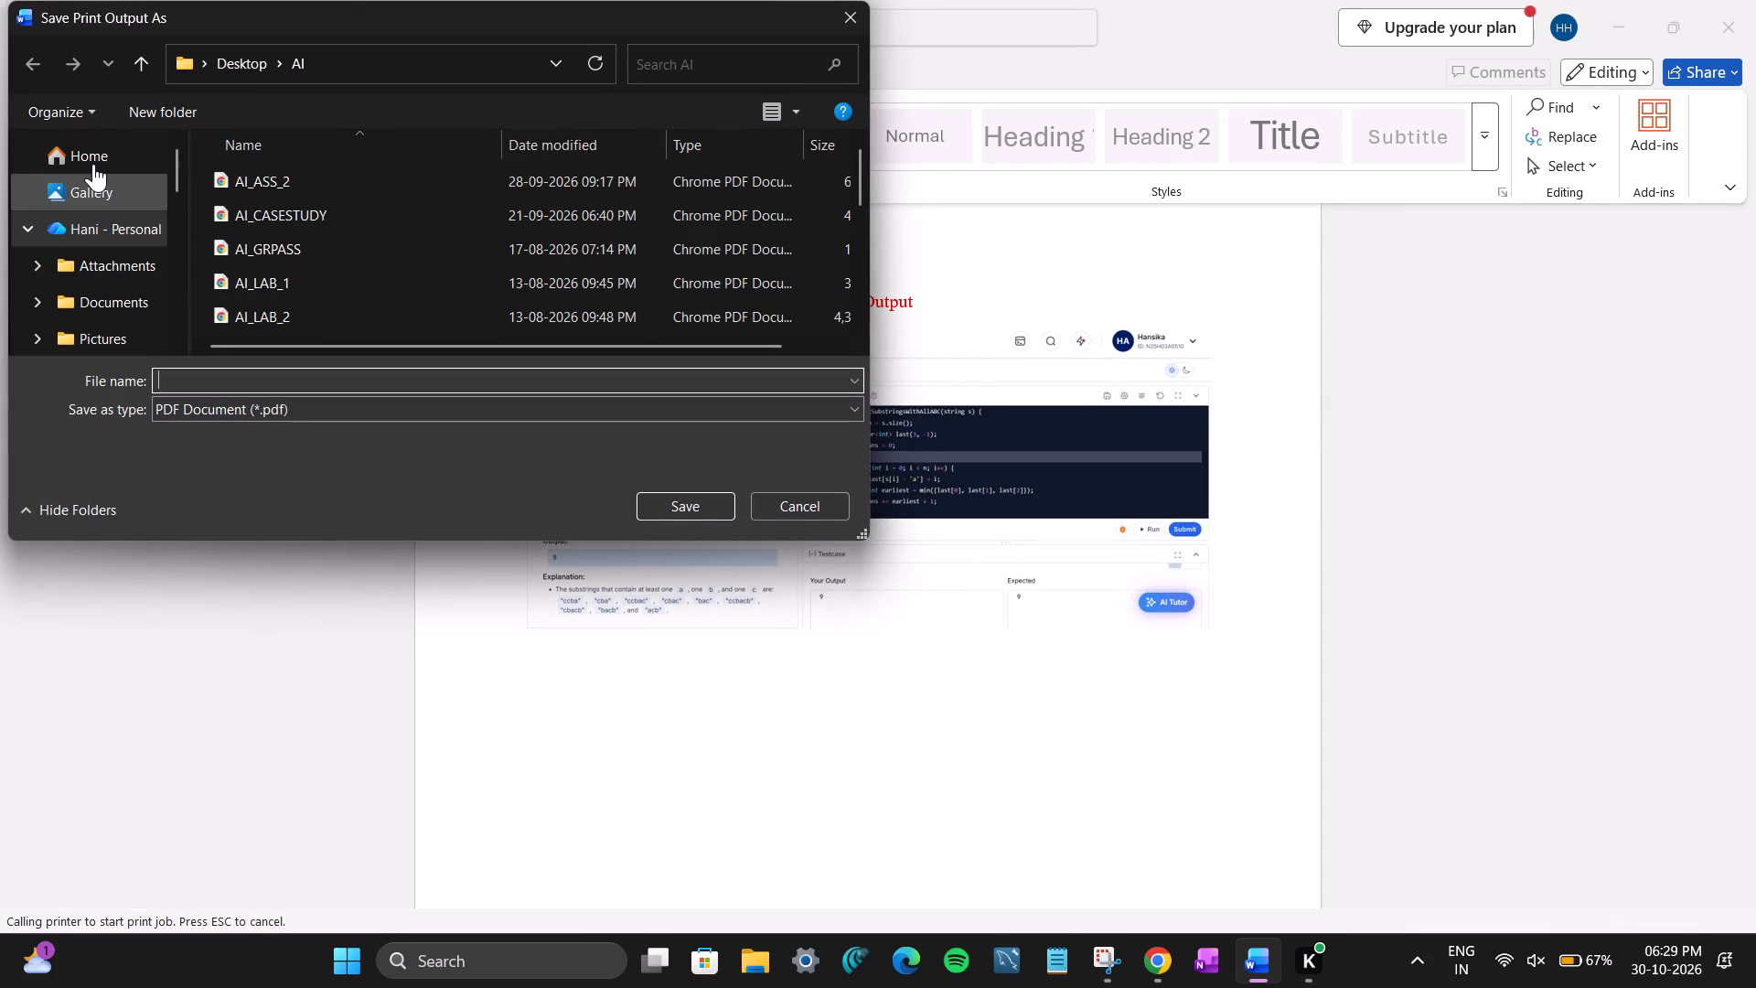
{"action": "double_click", "coordinate": [92, 161]}
{"action": "double_click", "coordinate": [284, 194]}
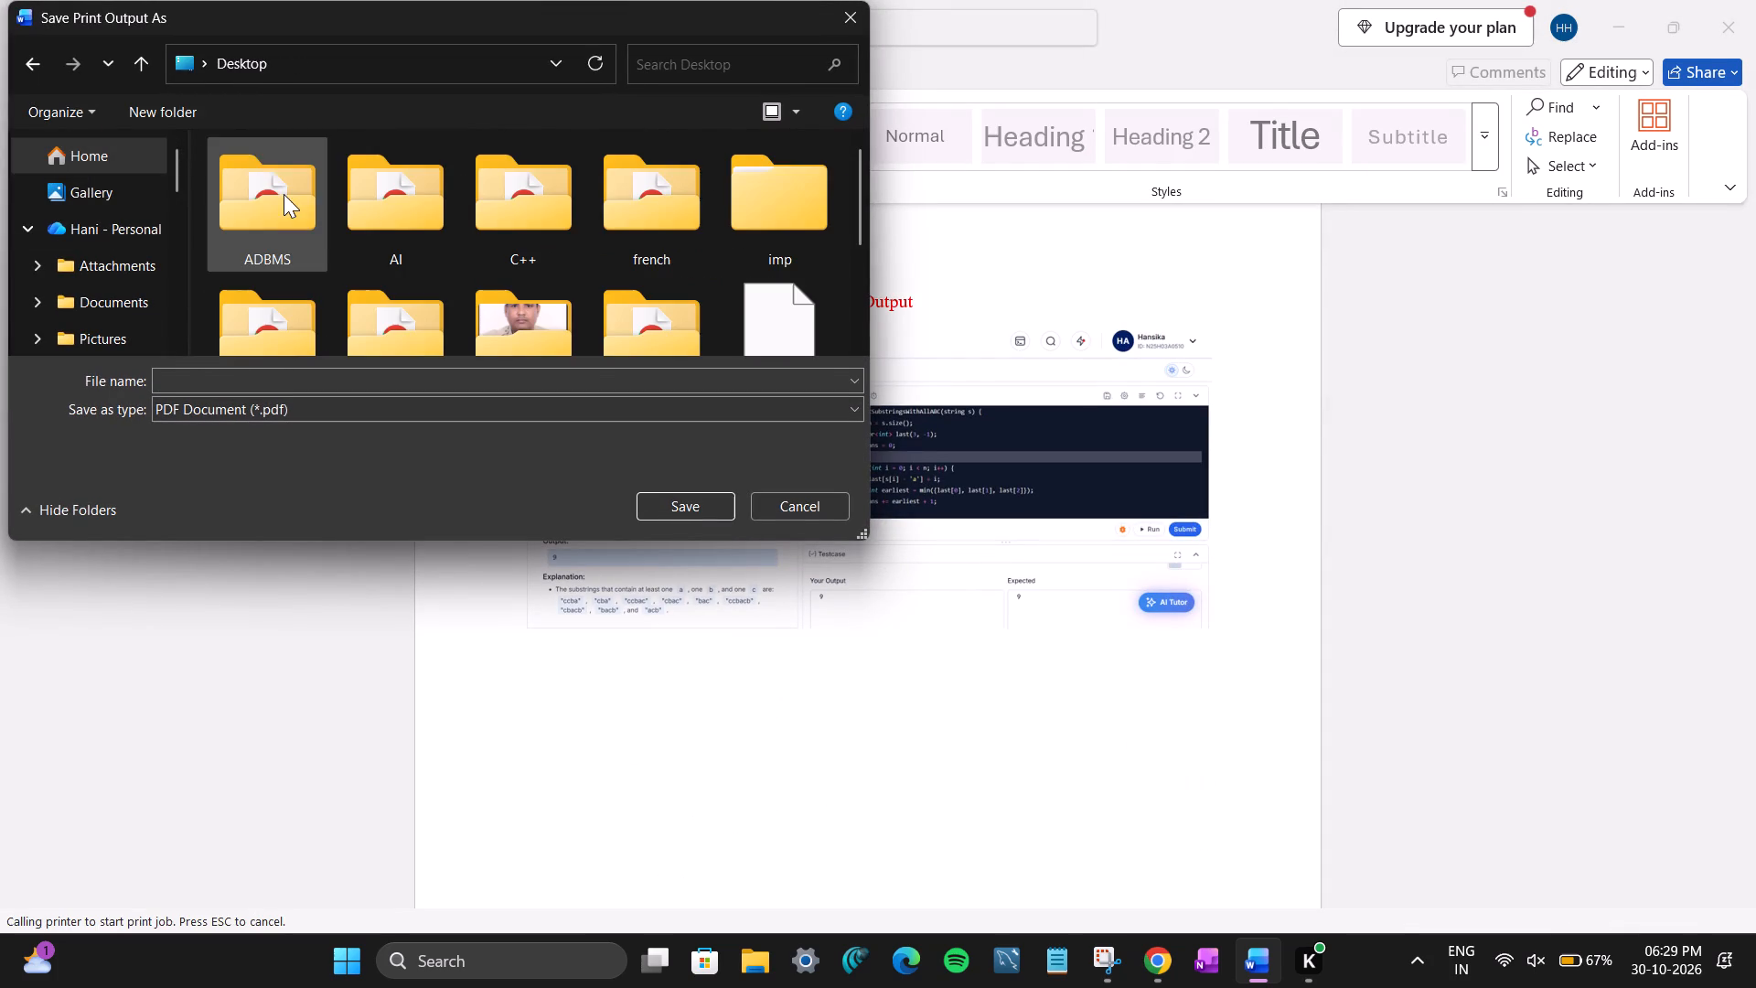
{"action": "left_click", "coordinate": [296, 379]}
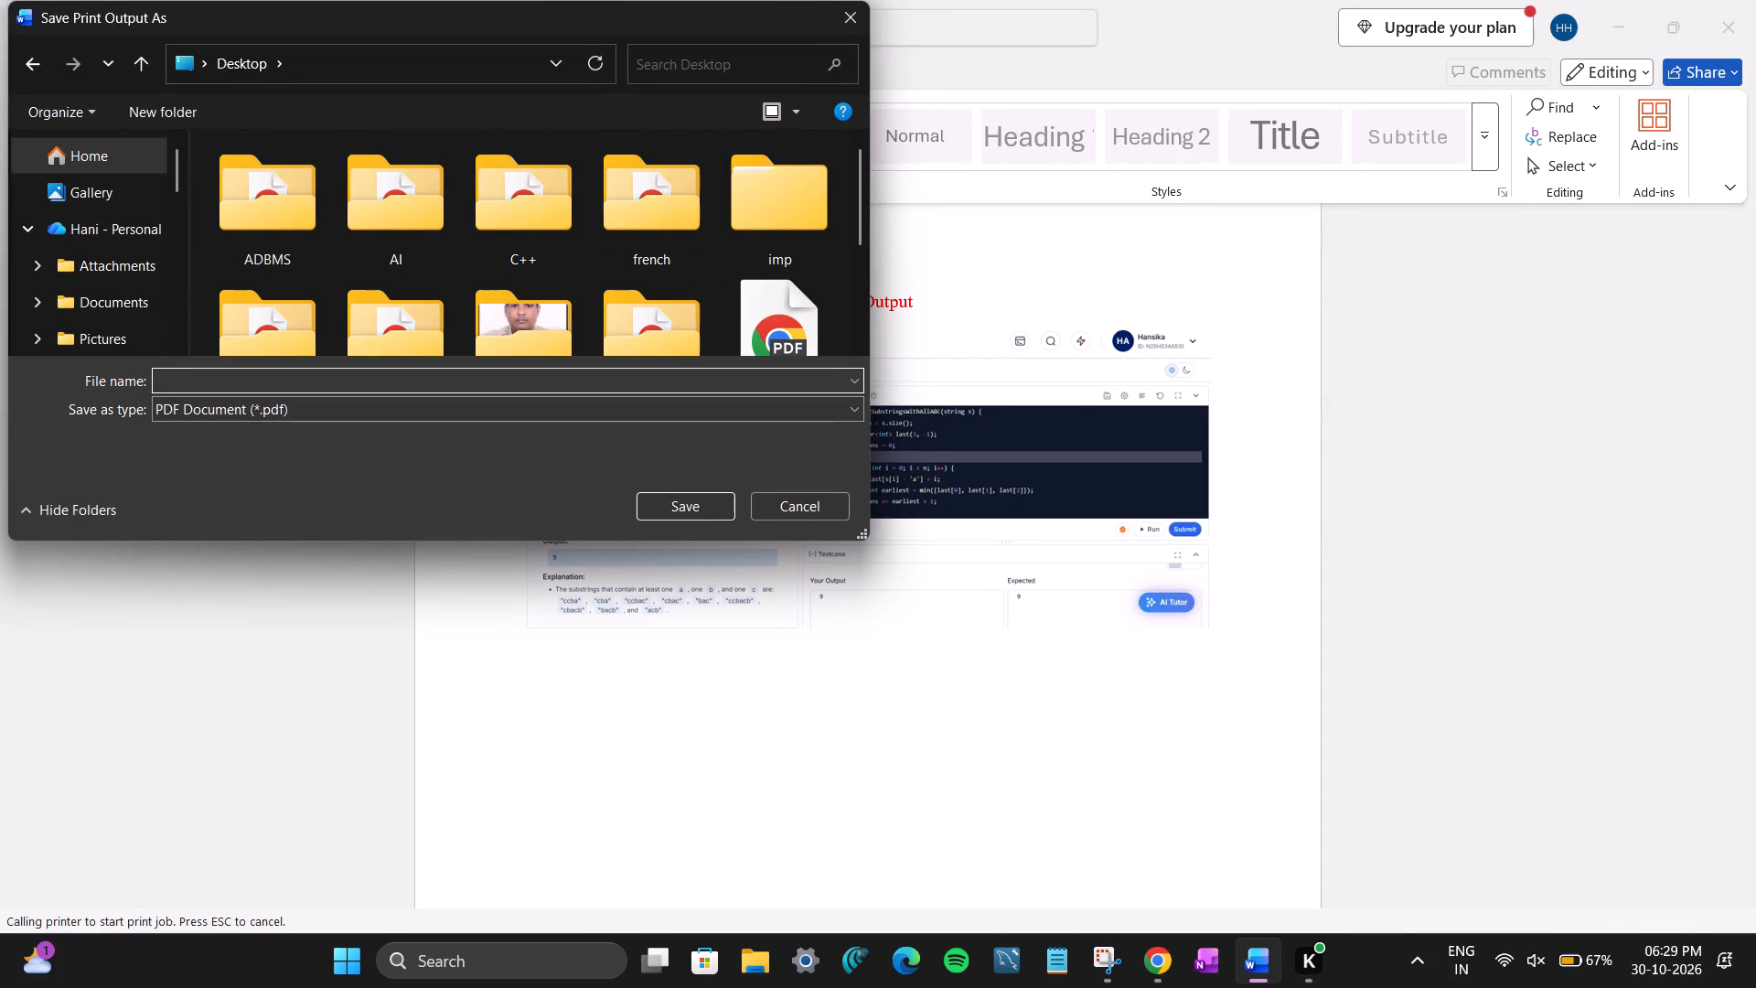
{"action": "key", "text": "a"}
{"action": "key", "text": "BackSpace"}
{"action": "key", "text": "BackSpace"}
{"action": "type", "text": "DSA"}
{"action": "type", "text": "_LAB_1"}
{"action": "key", "text": "Return"}
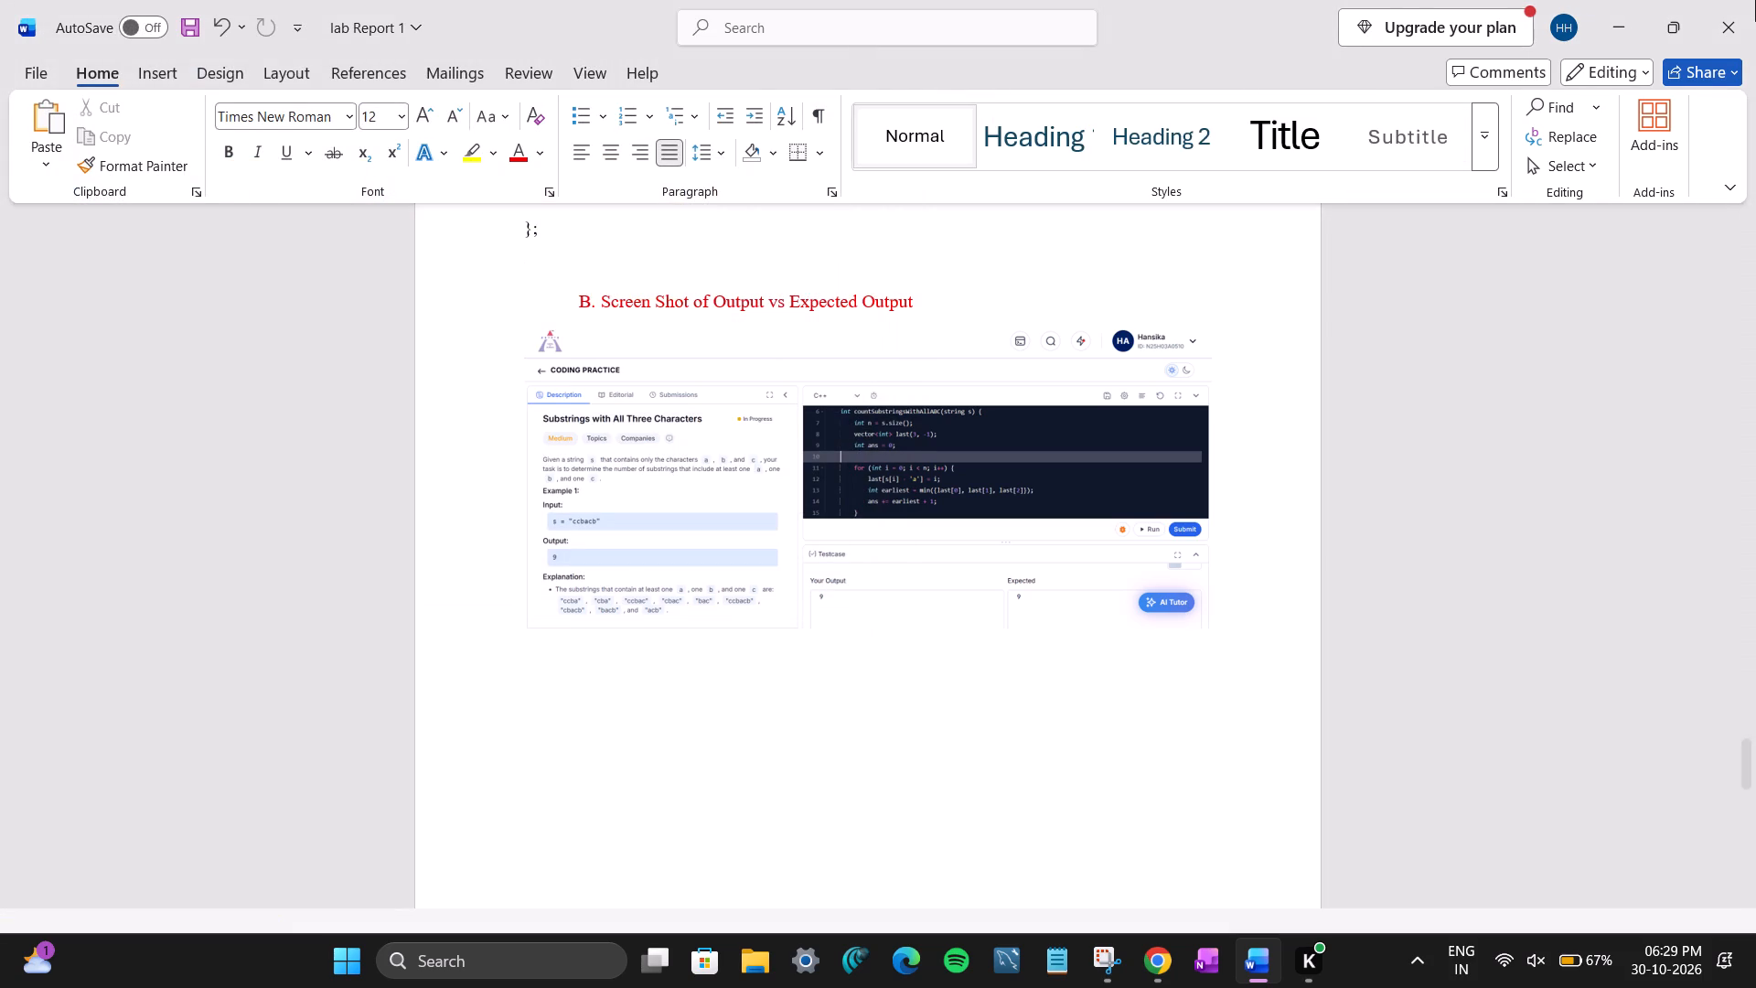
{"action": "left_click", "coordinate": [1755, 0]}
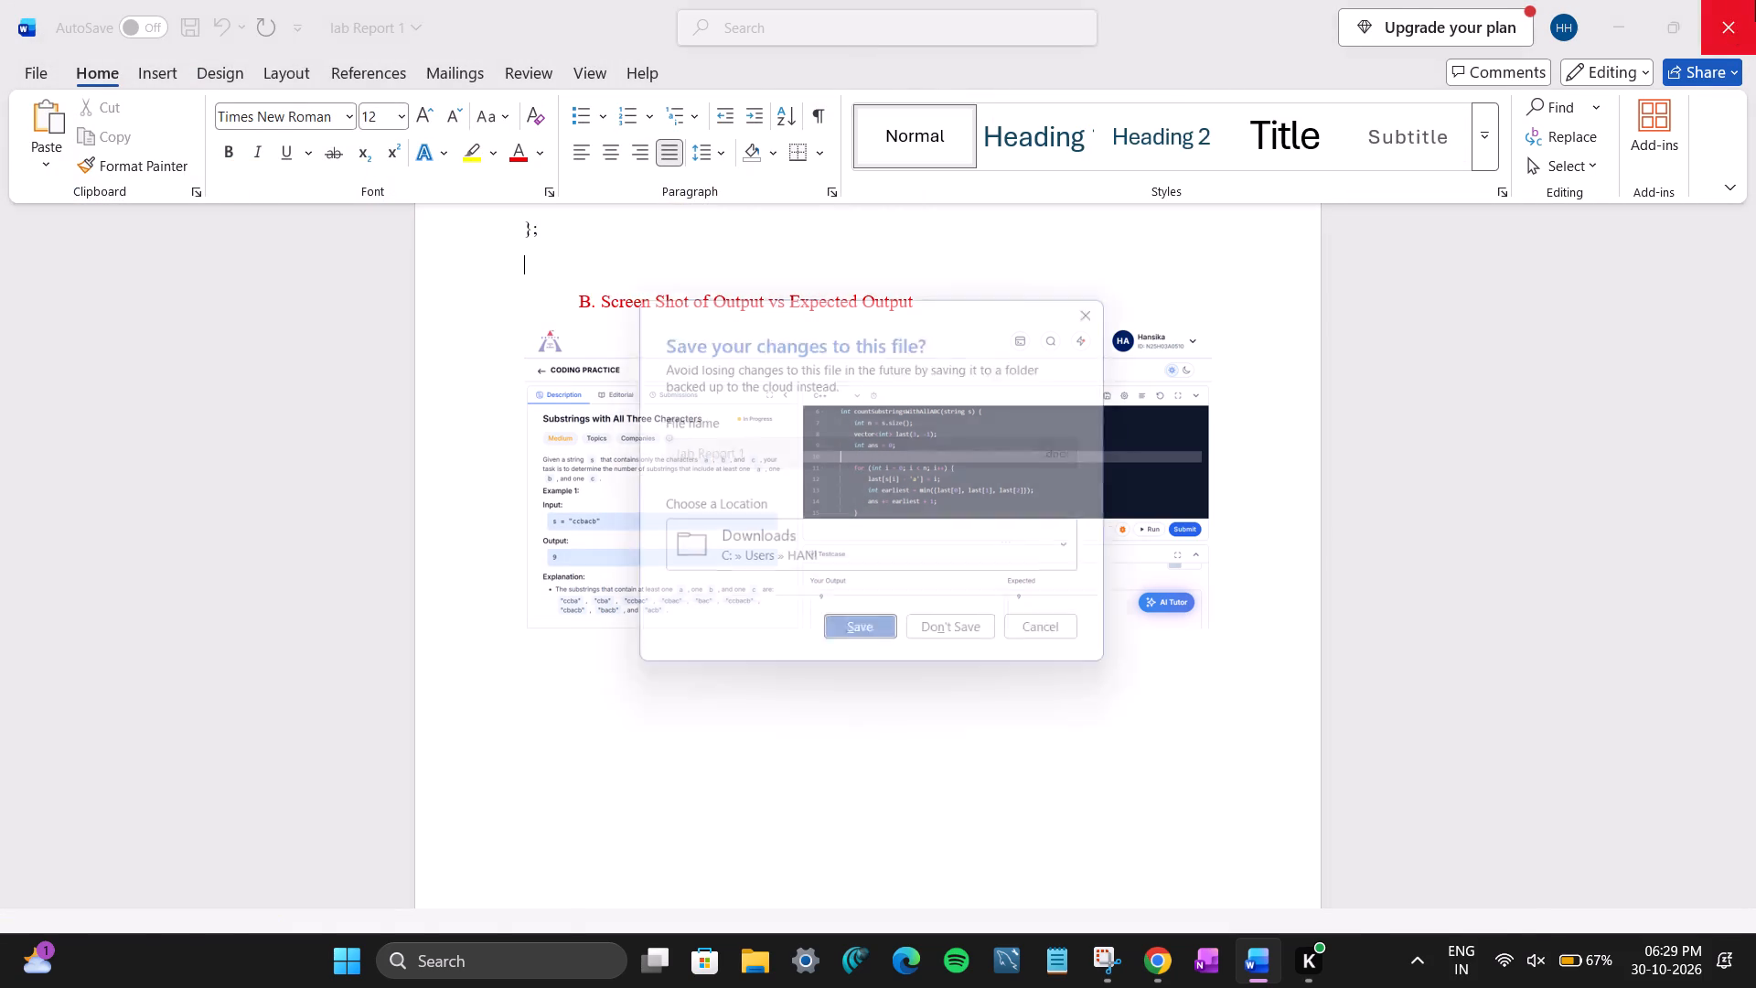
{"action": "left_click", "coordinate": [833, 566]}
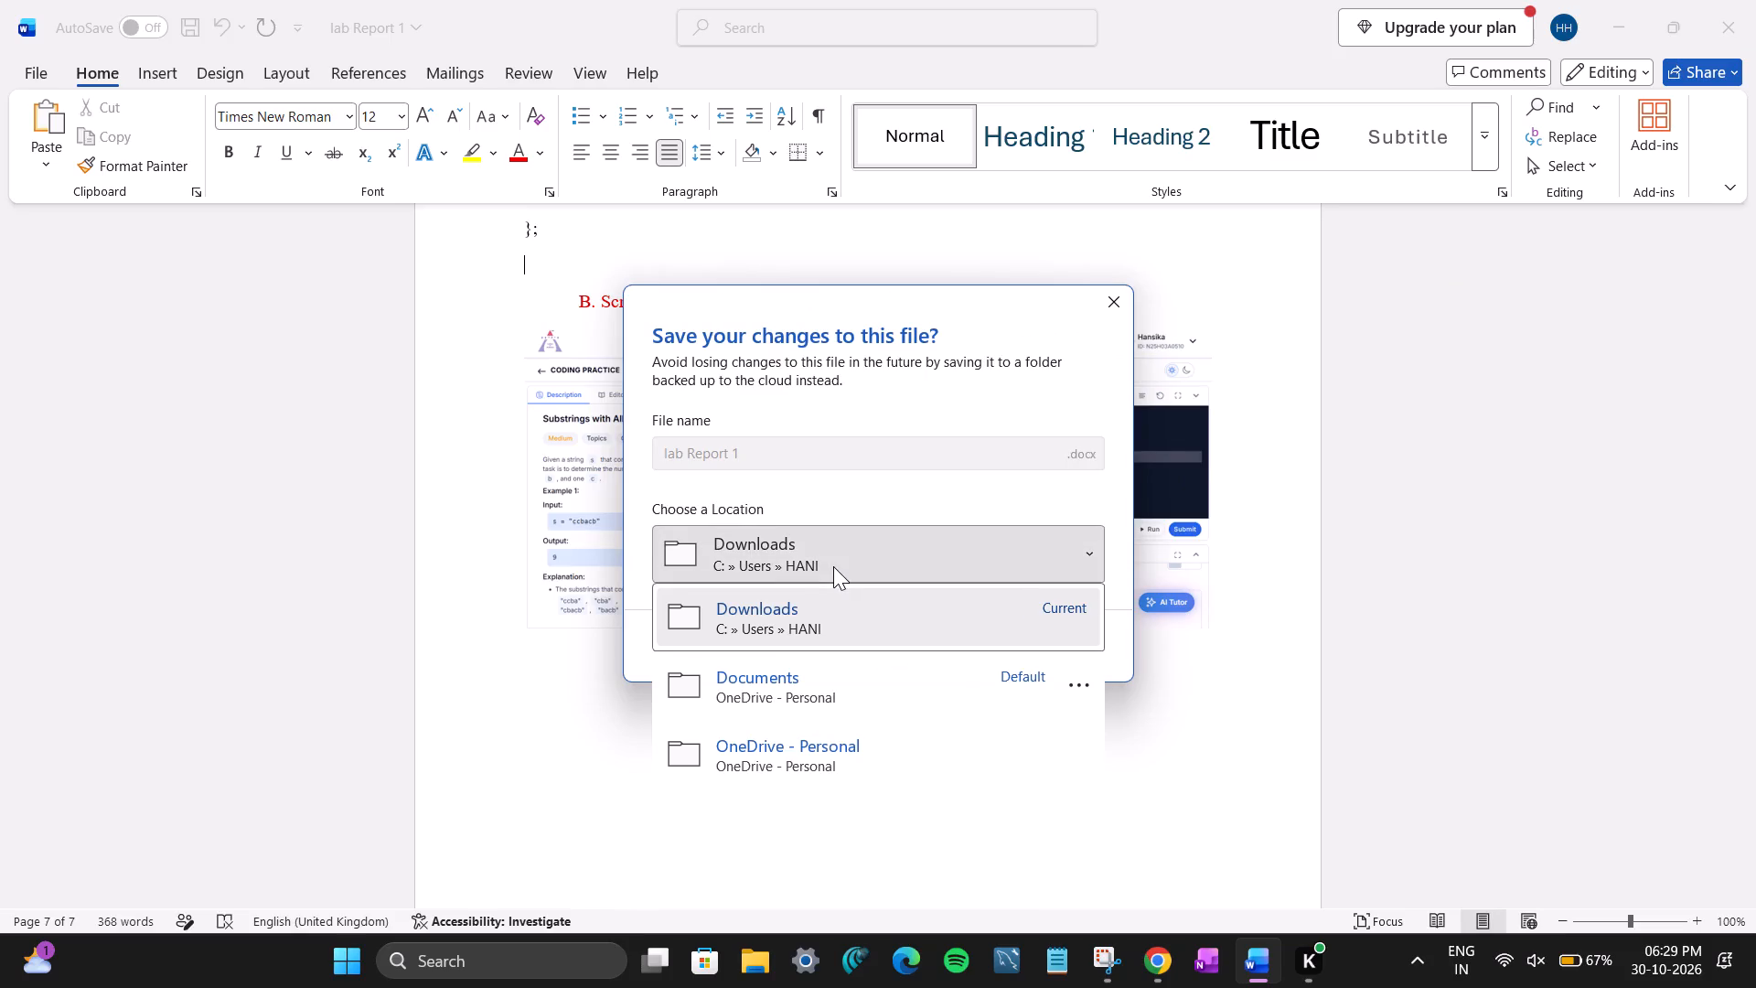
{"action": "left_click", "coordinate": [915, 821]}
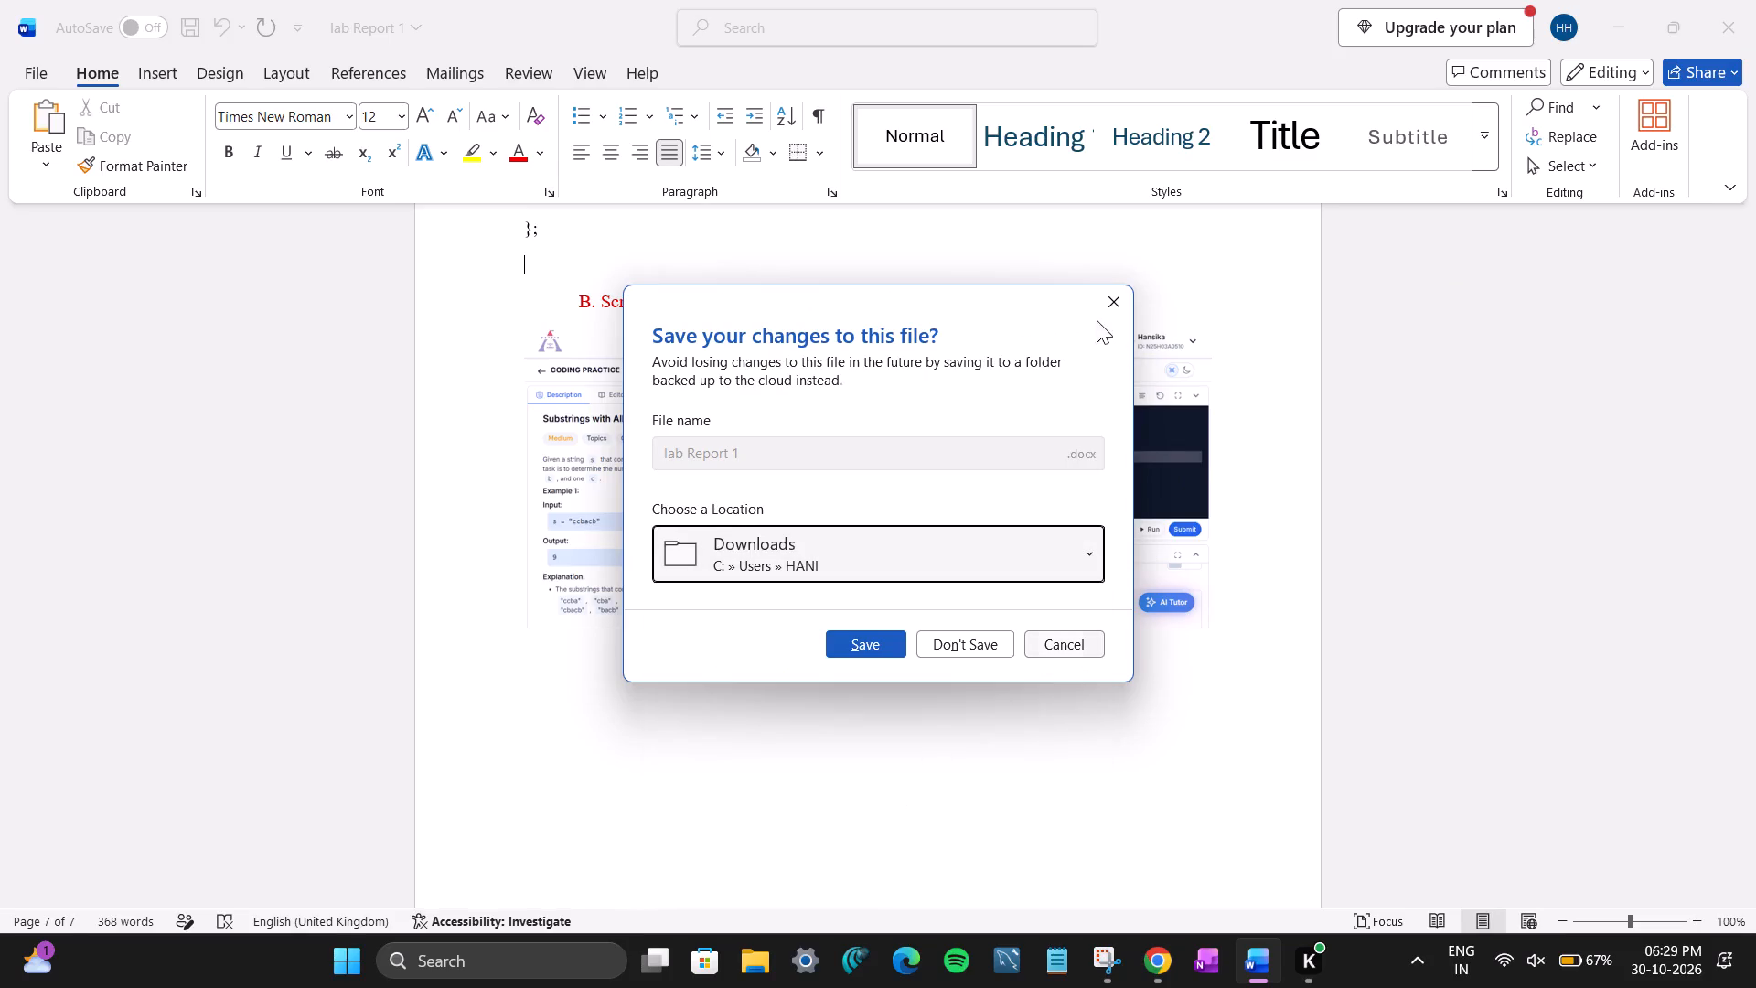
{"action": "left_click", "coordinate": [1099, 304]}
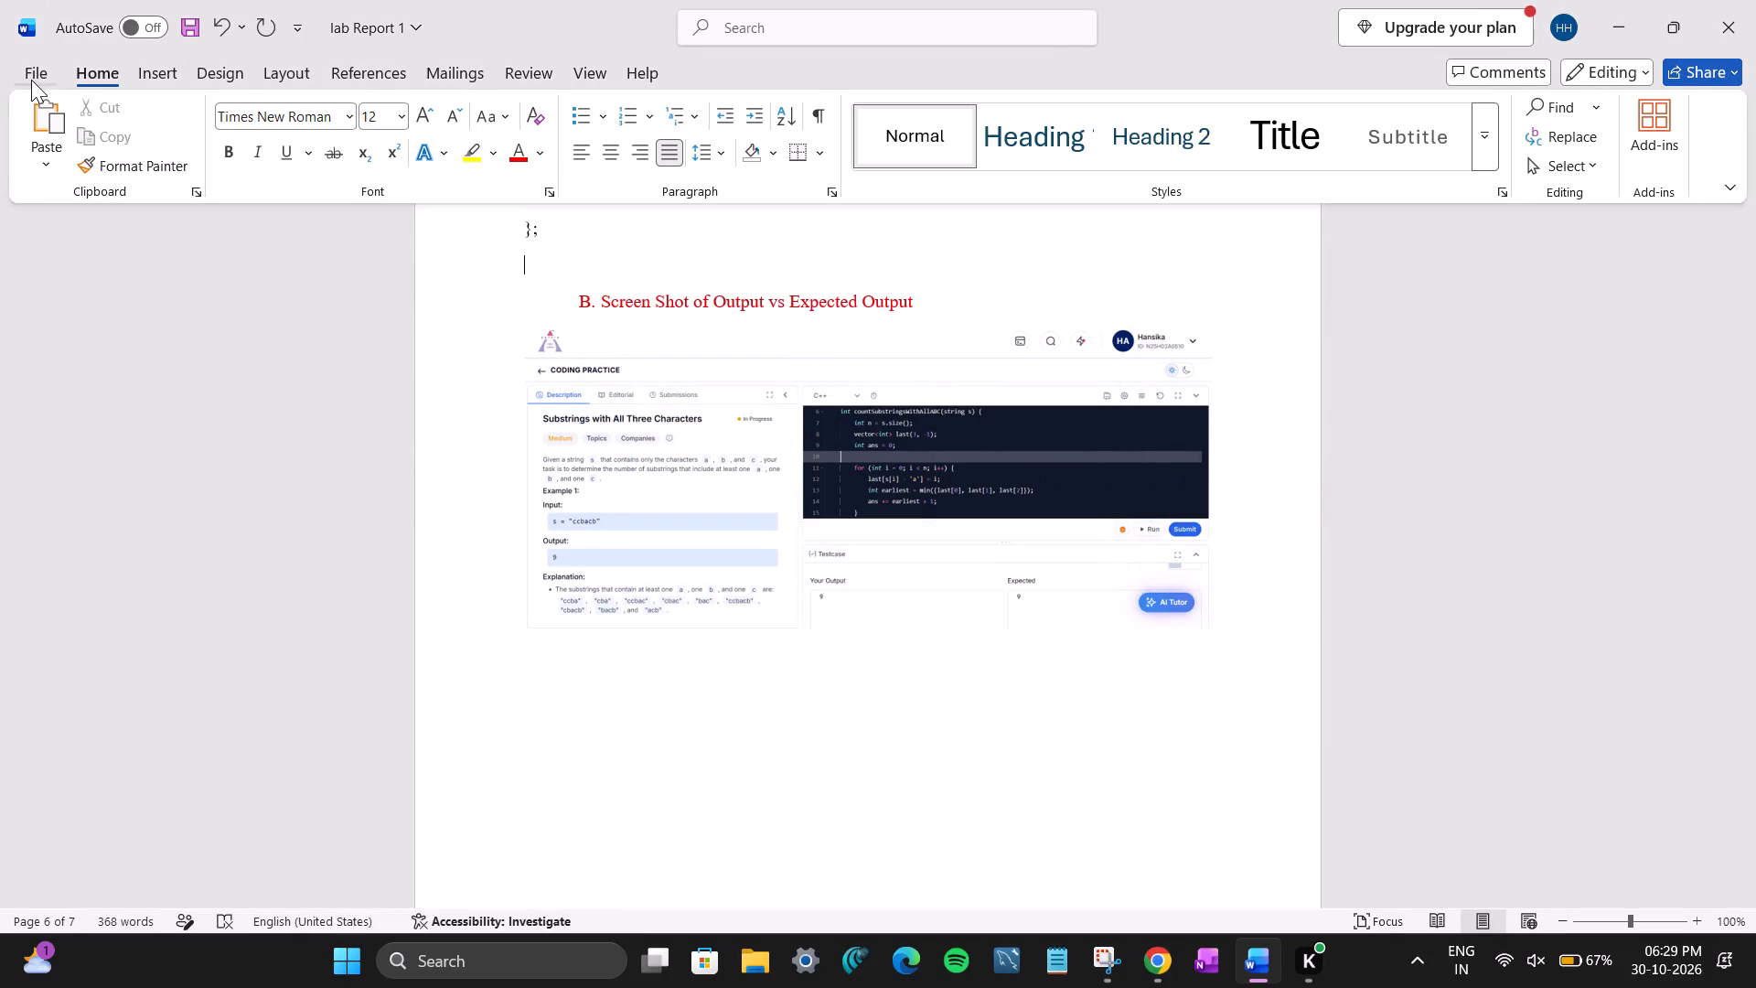
Save a copy of the Word report to the Desktop under the file name DSA_L1.
{"action": "left_click", "coordinate": [31, 80]}
{"action": "left_click", "coordinate": [48, 419]}
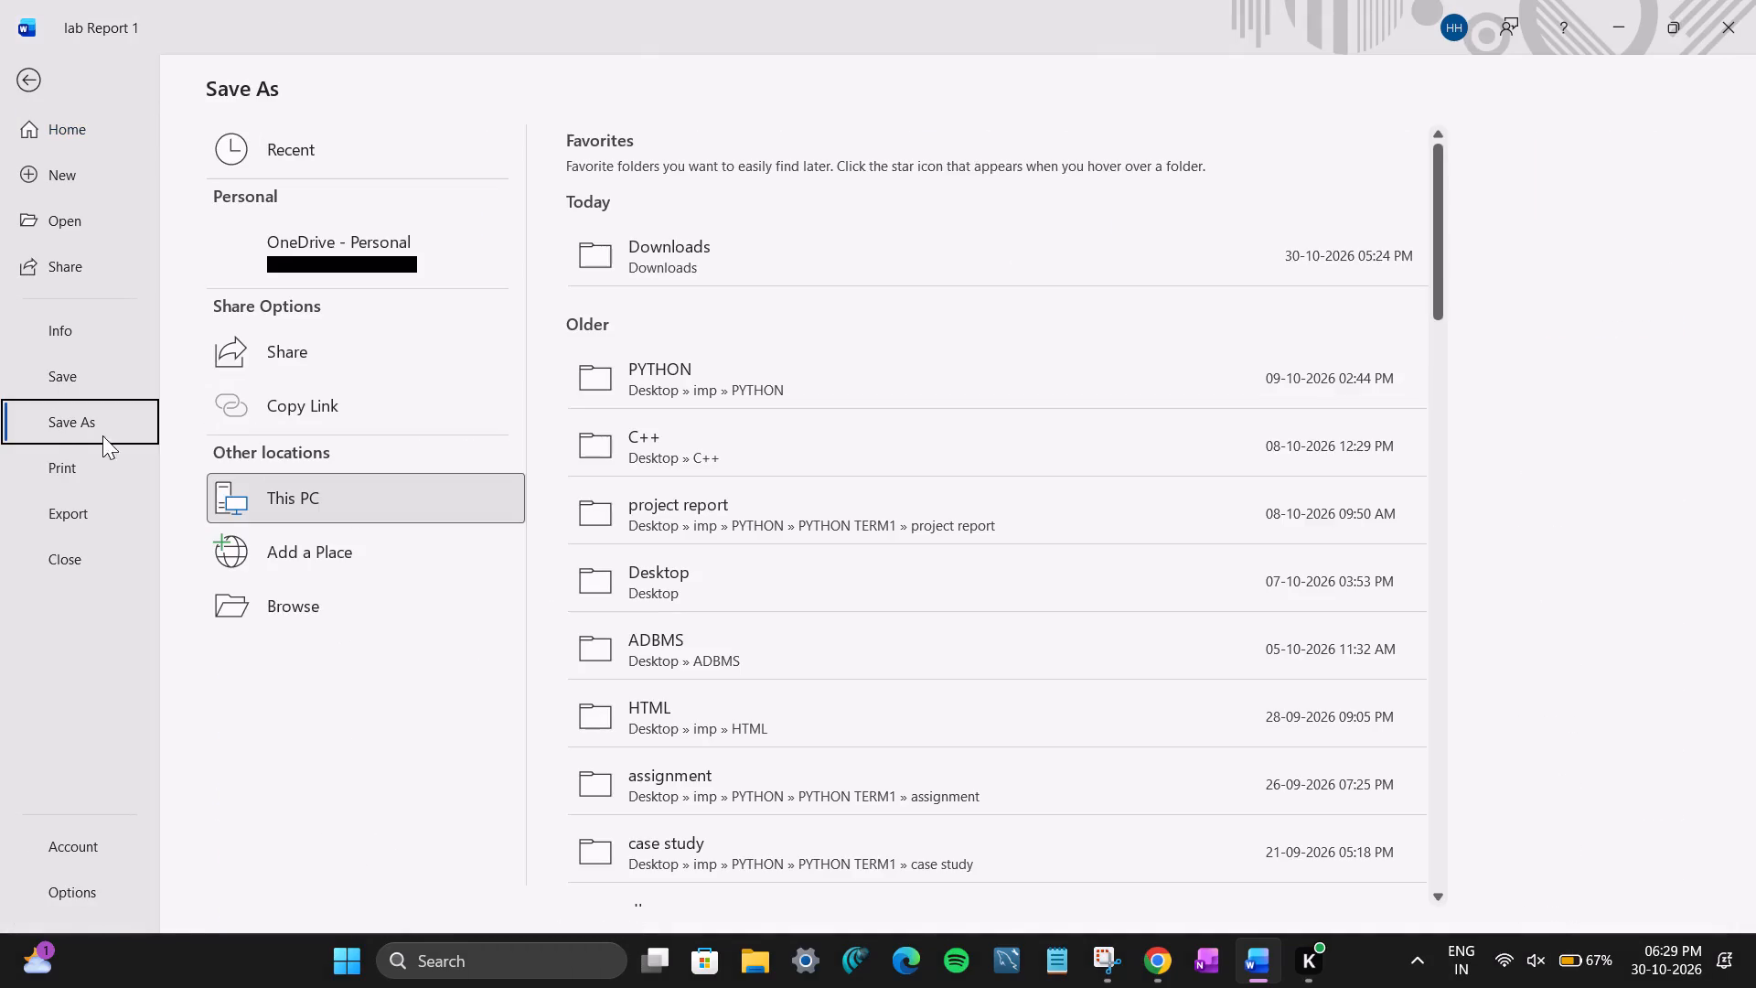
{"action": "double_click", "coordinate": [330, 498]}
{"action": "scroll", "coordinate": [165, 199], "scroll_direction": "up", "scroll_amount": 2}
{"action": "double_click", "coordinate": [117, 156]}
{"action": "double_click", "coordinate": [314, 196]}
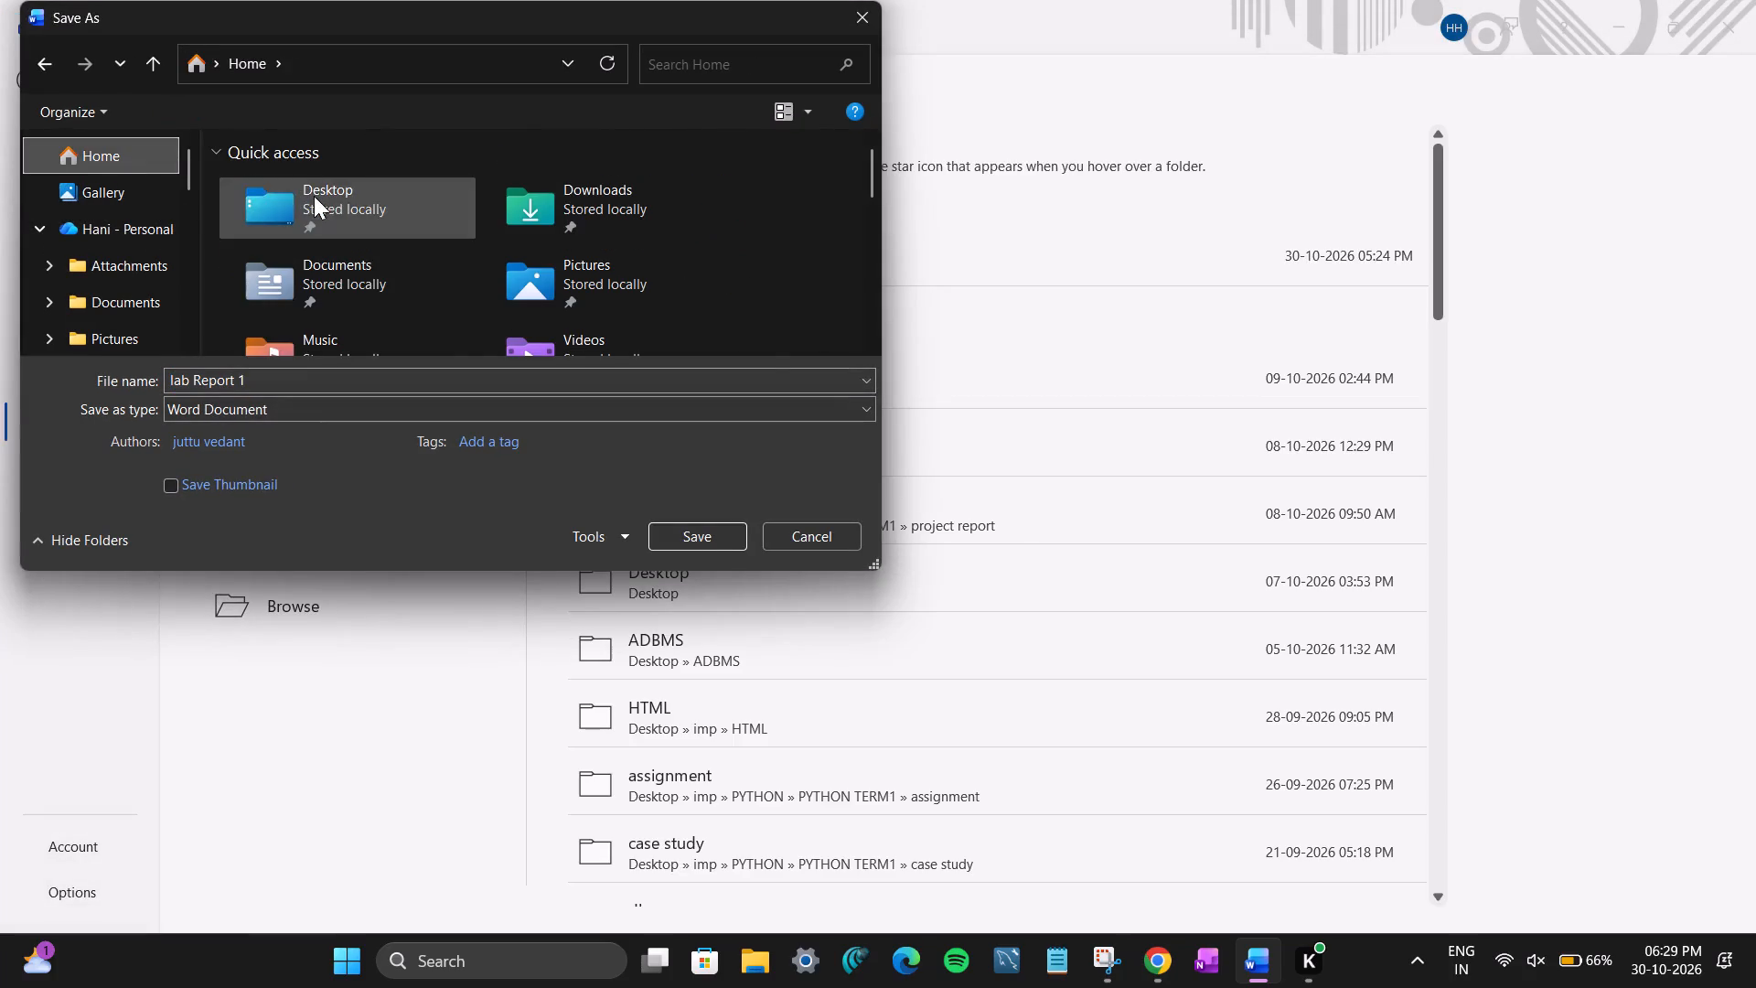
{"action": "left_click_drag", "start_coordinate": [285, 378], "coordinate": [0, 386]}
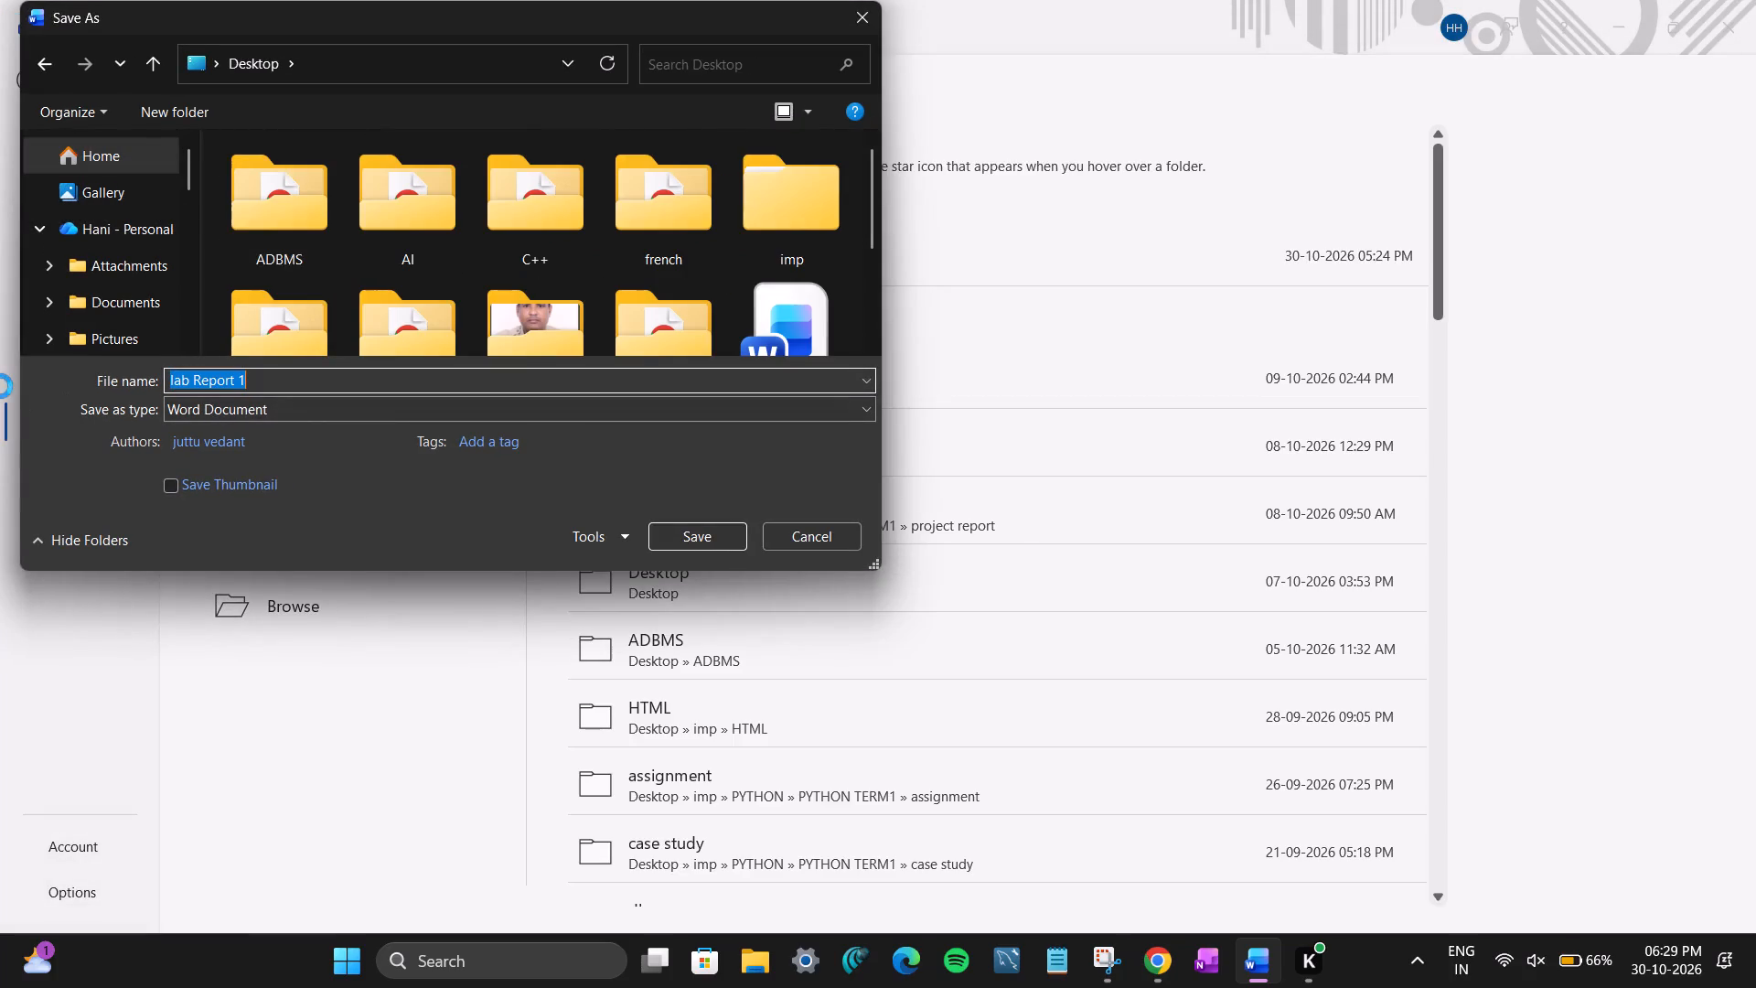
{"action": "type", "text": "DSA"}
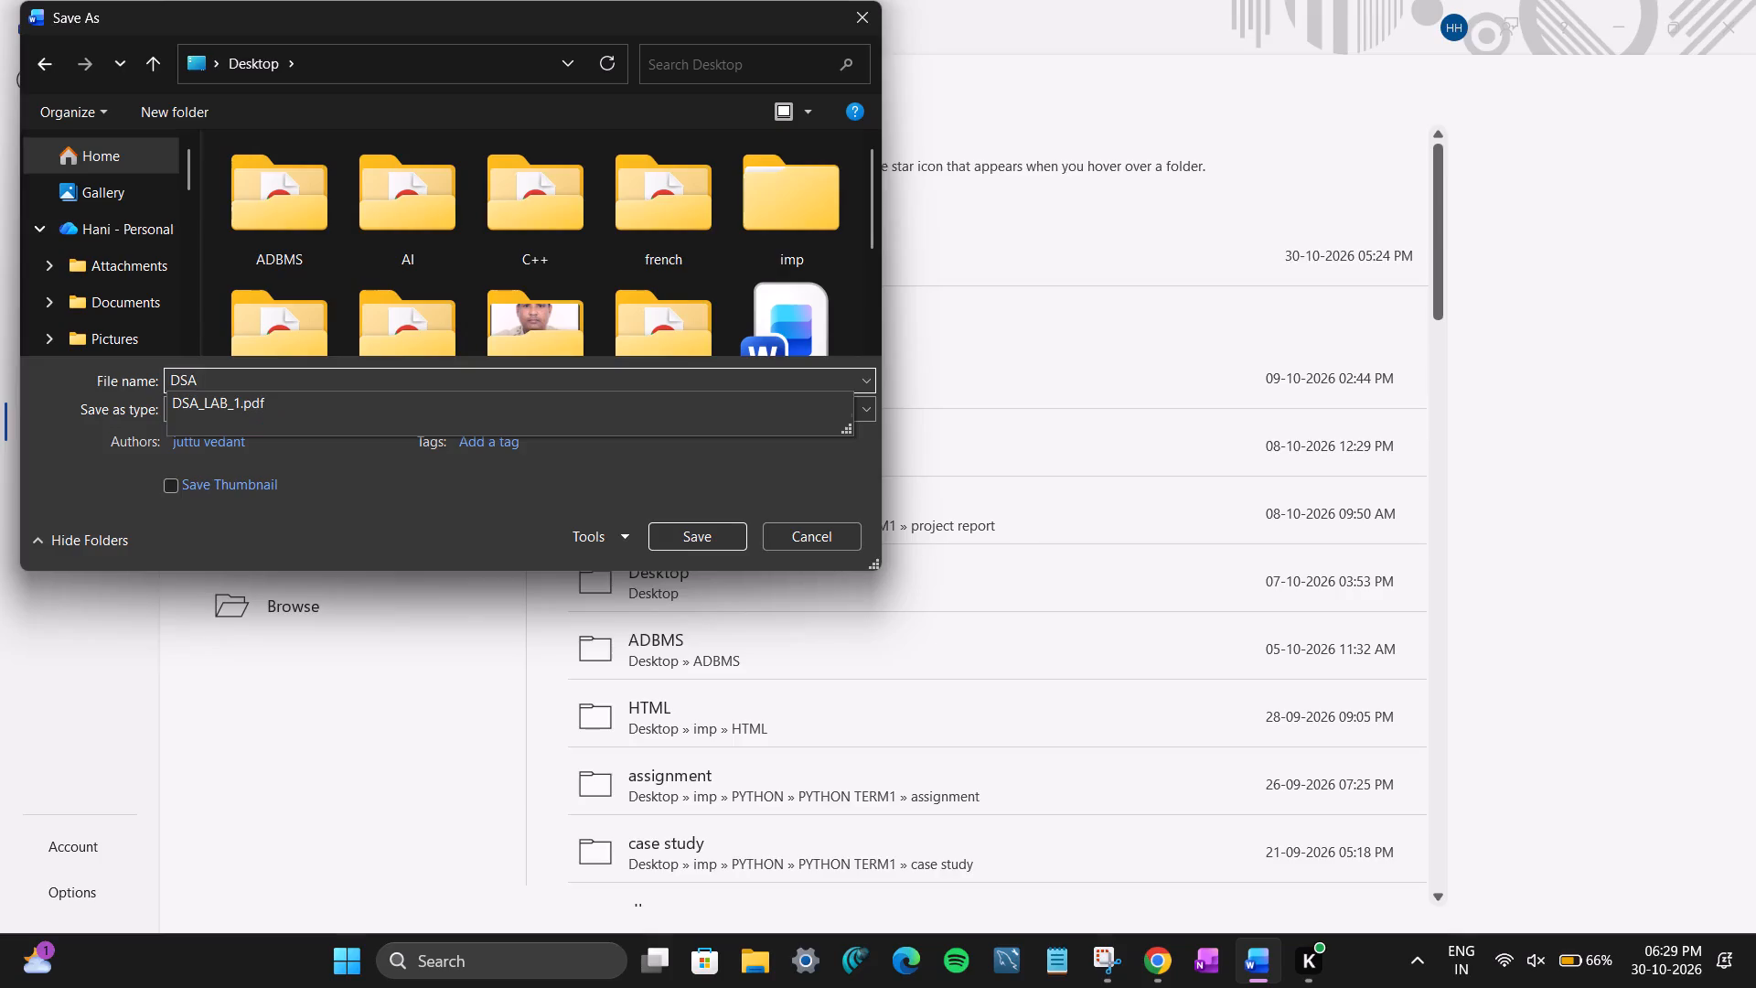
{"action": "type", "text": "_LAP"}
{"action": "key", "text": "BackSpace"}
{"action": "key", "text": "BackSpace"}
{"action": "key", "text": "1"}
{"action": "key", "text": "Return"}
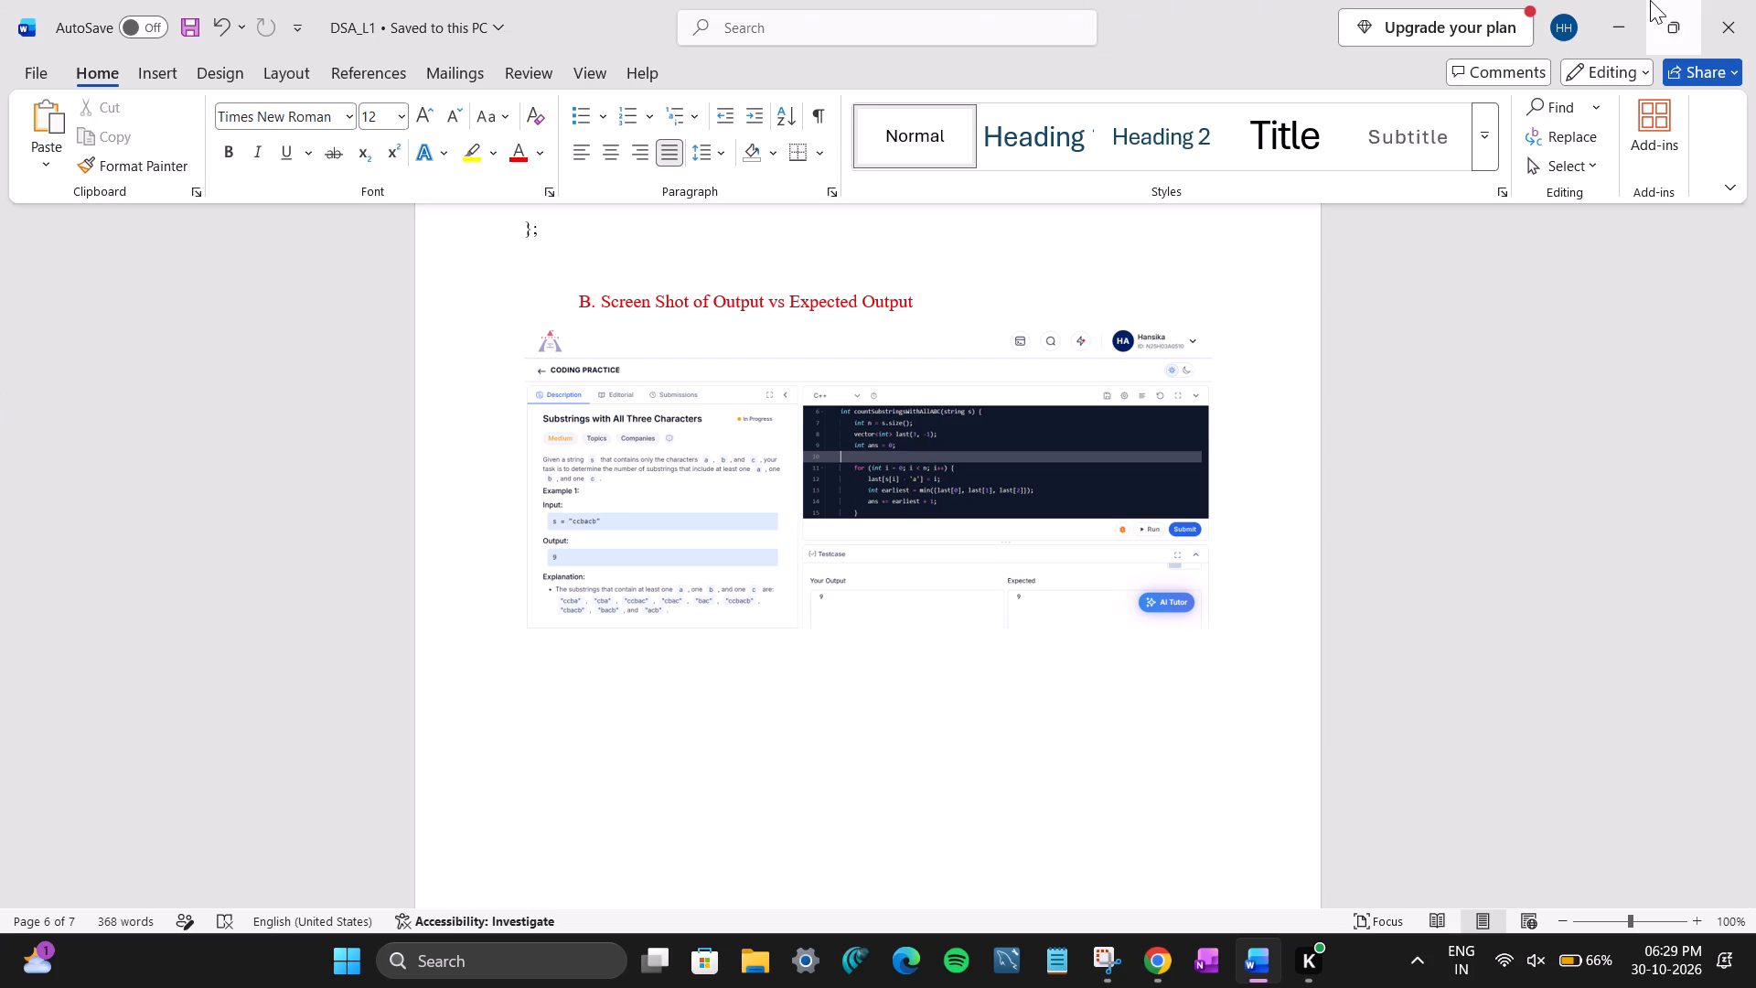
Close the saved report document and the Snipping Tool window.
{"action": "left_click", "coordinate": [1755, 0]}
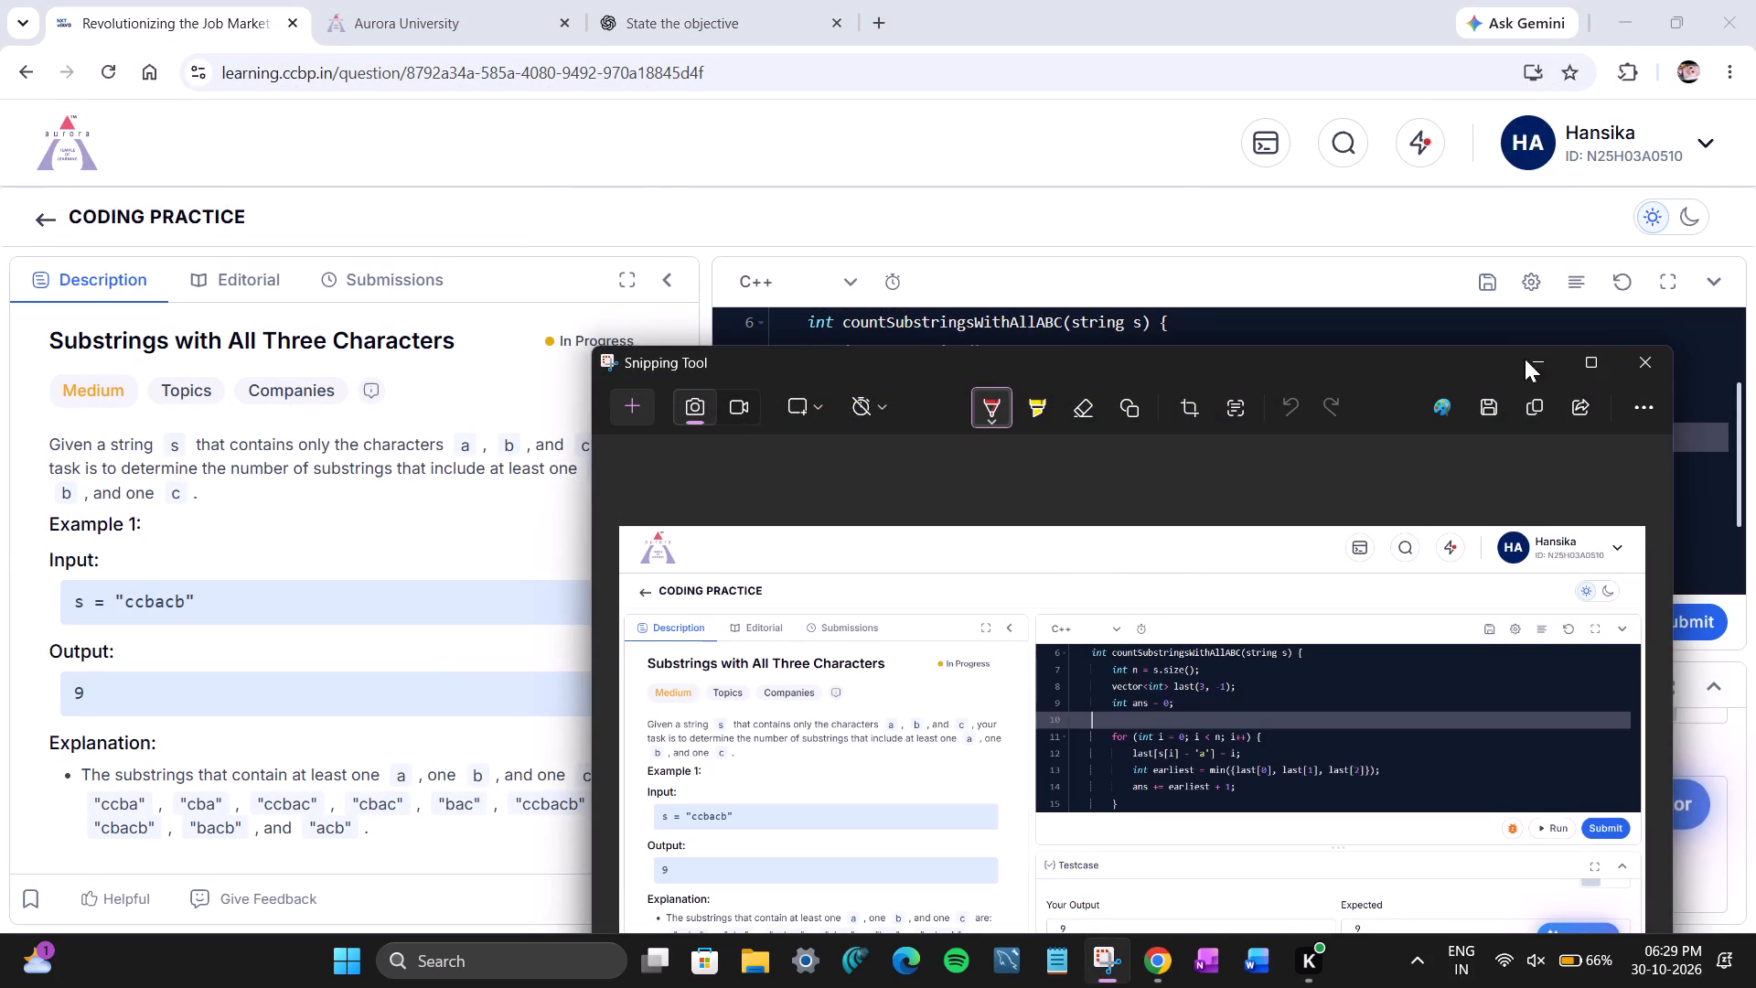
{"action": "left_click", "coordinate": [1634, 370]}
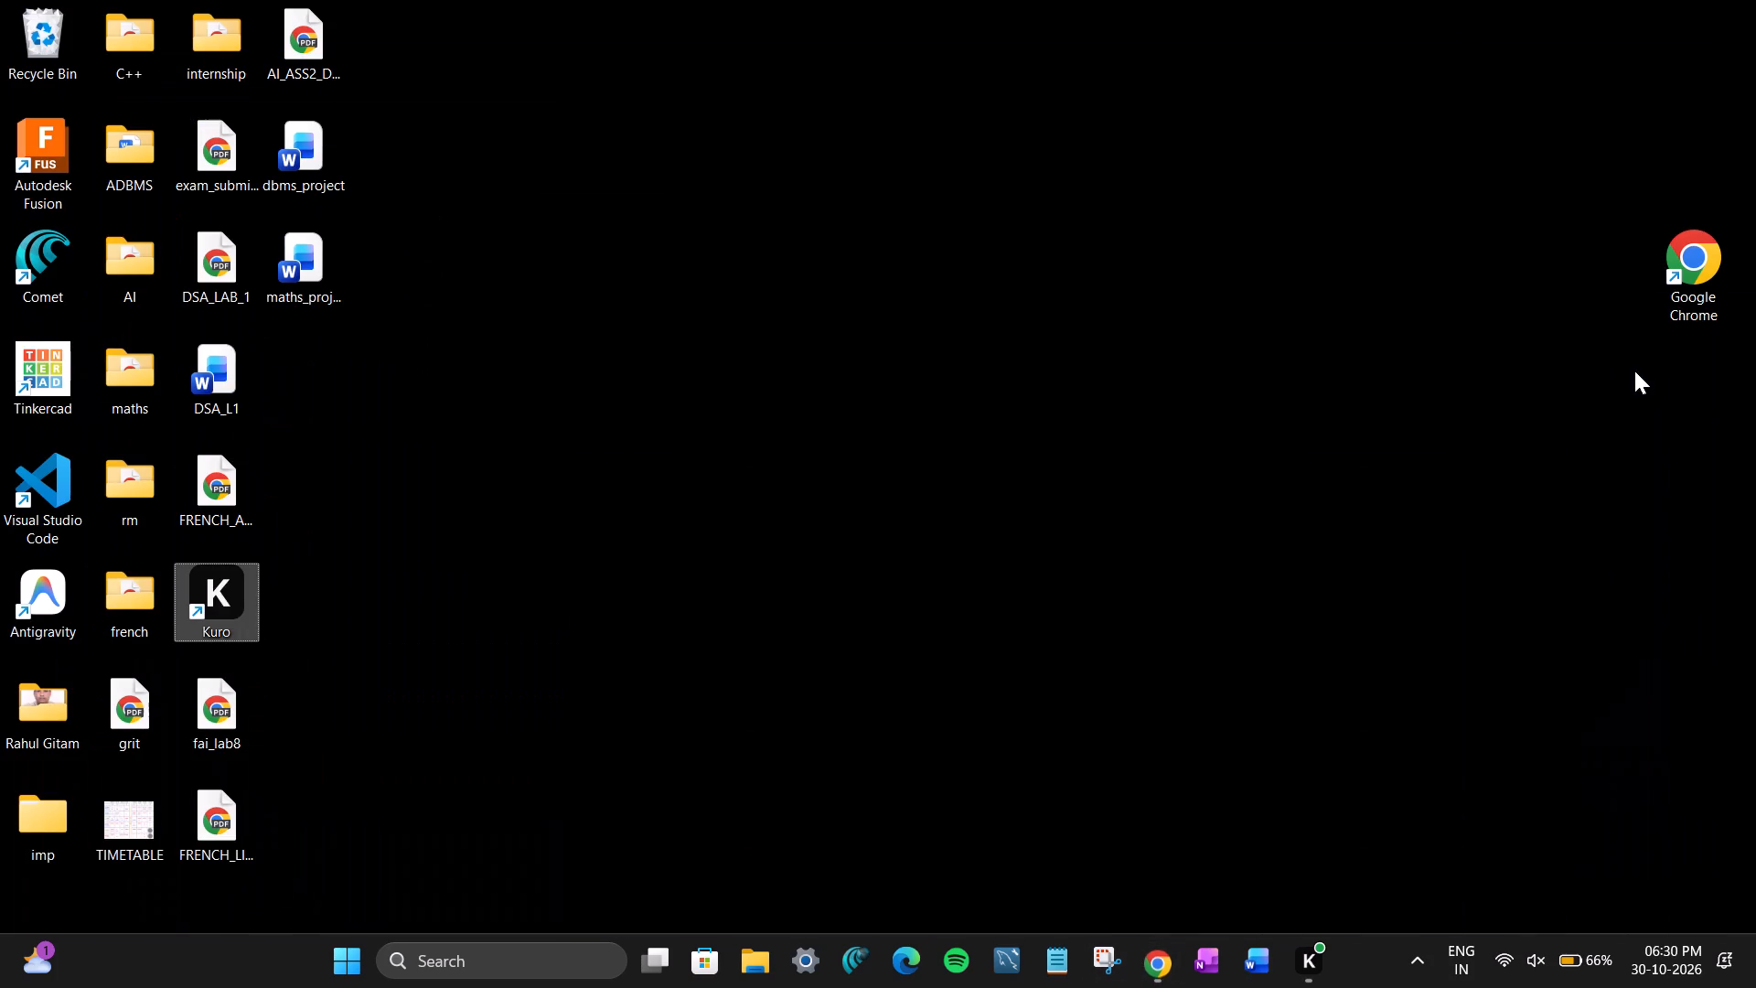
Create a new folder named DSA on the desktop.
{"action": "left_click", "coordinate": [495, 336]}
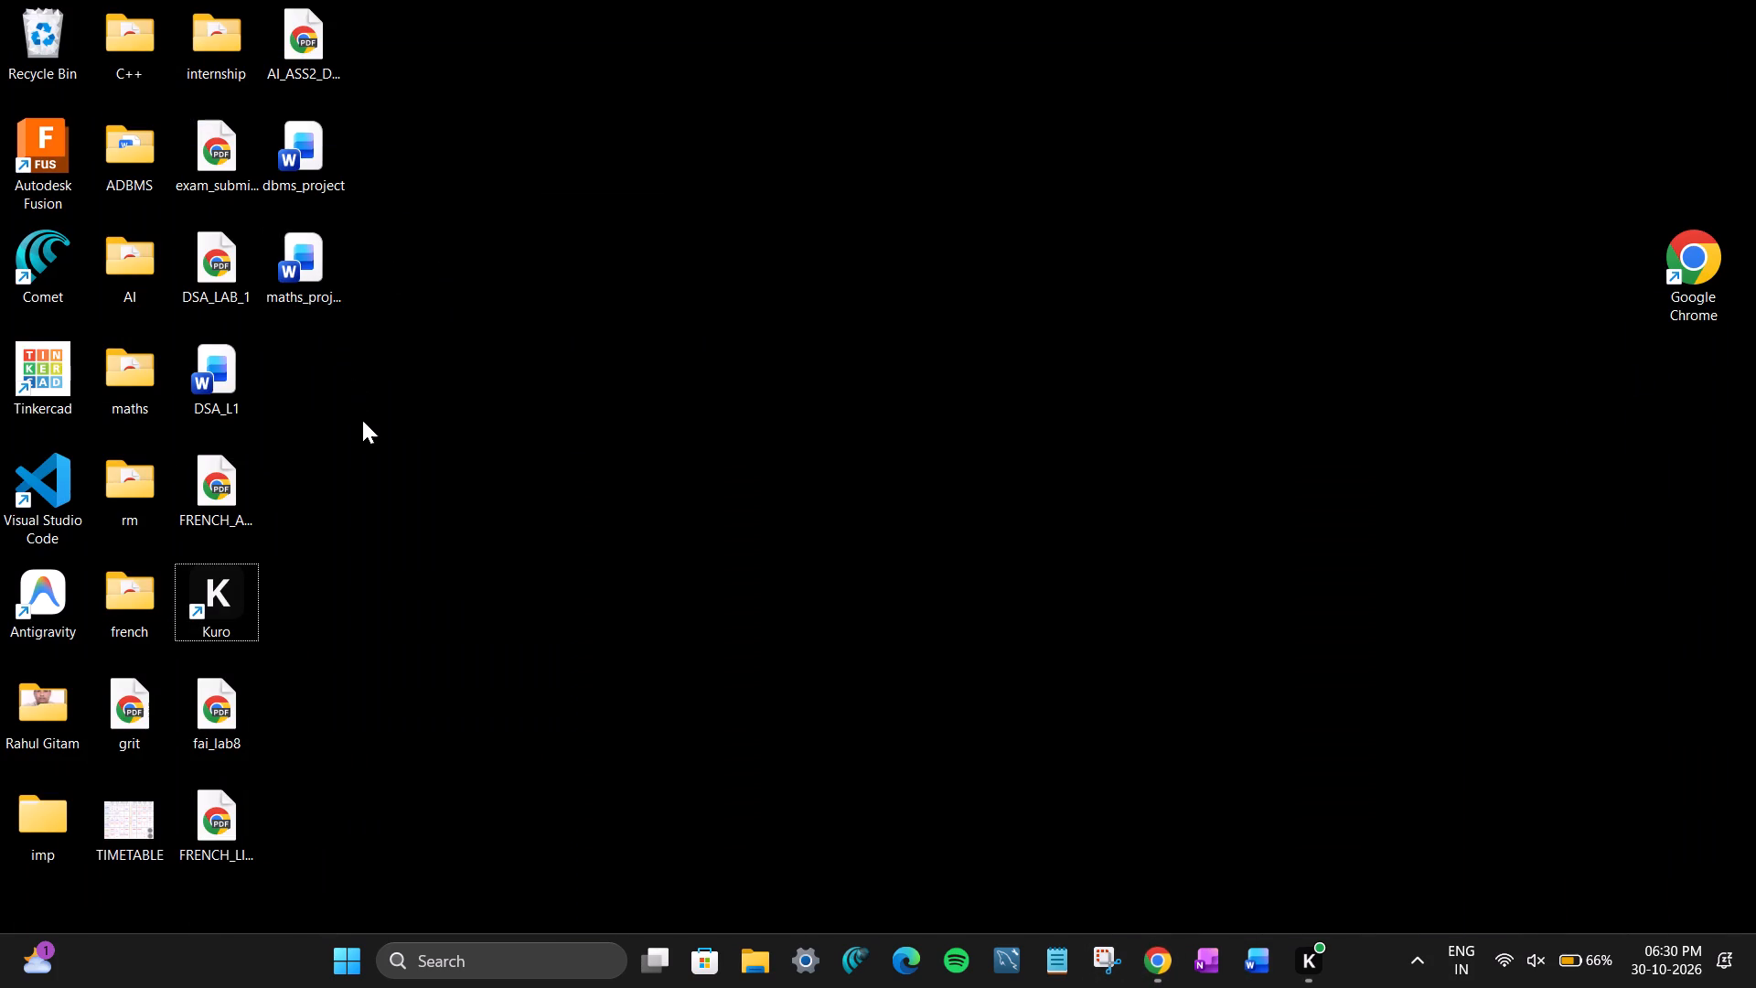
{"action": "right_click", "coordinate": [362, 420]}
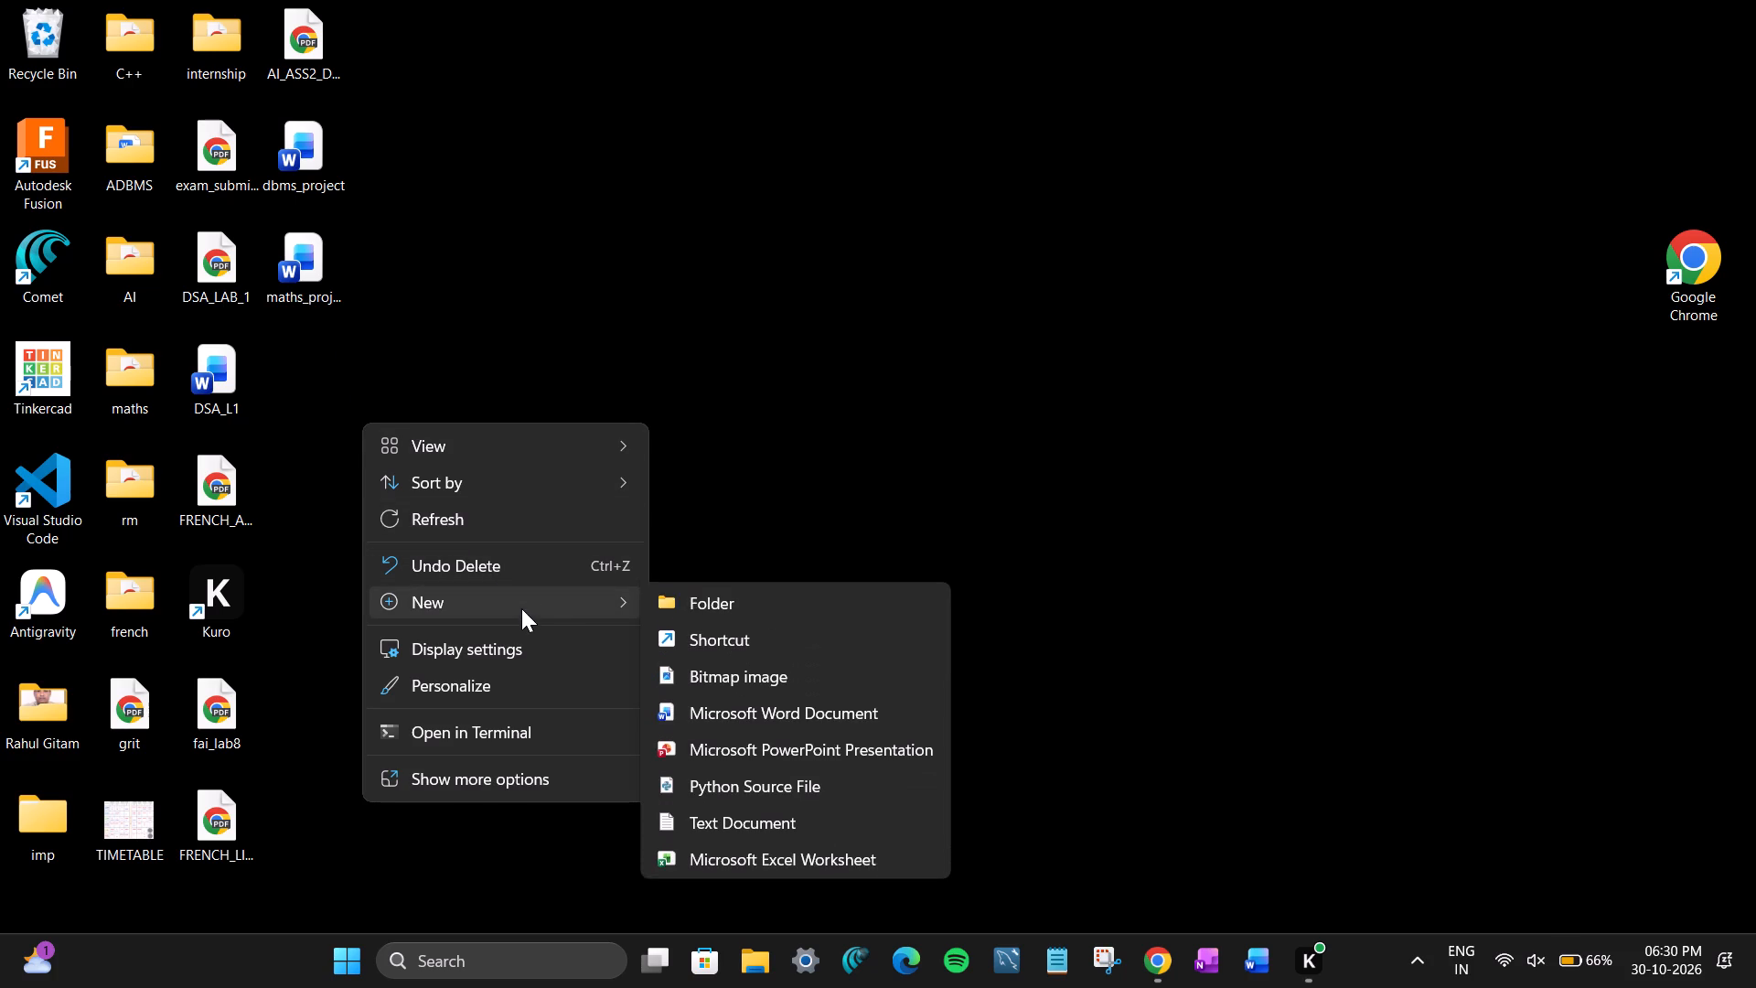
{"action": "left_click", "coordinate": [723, 602]}
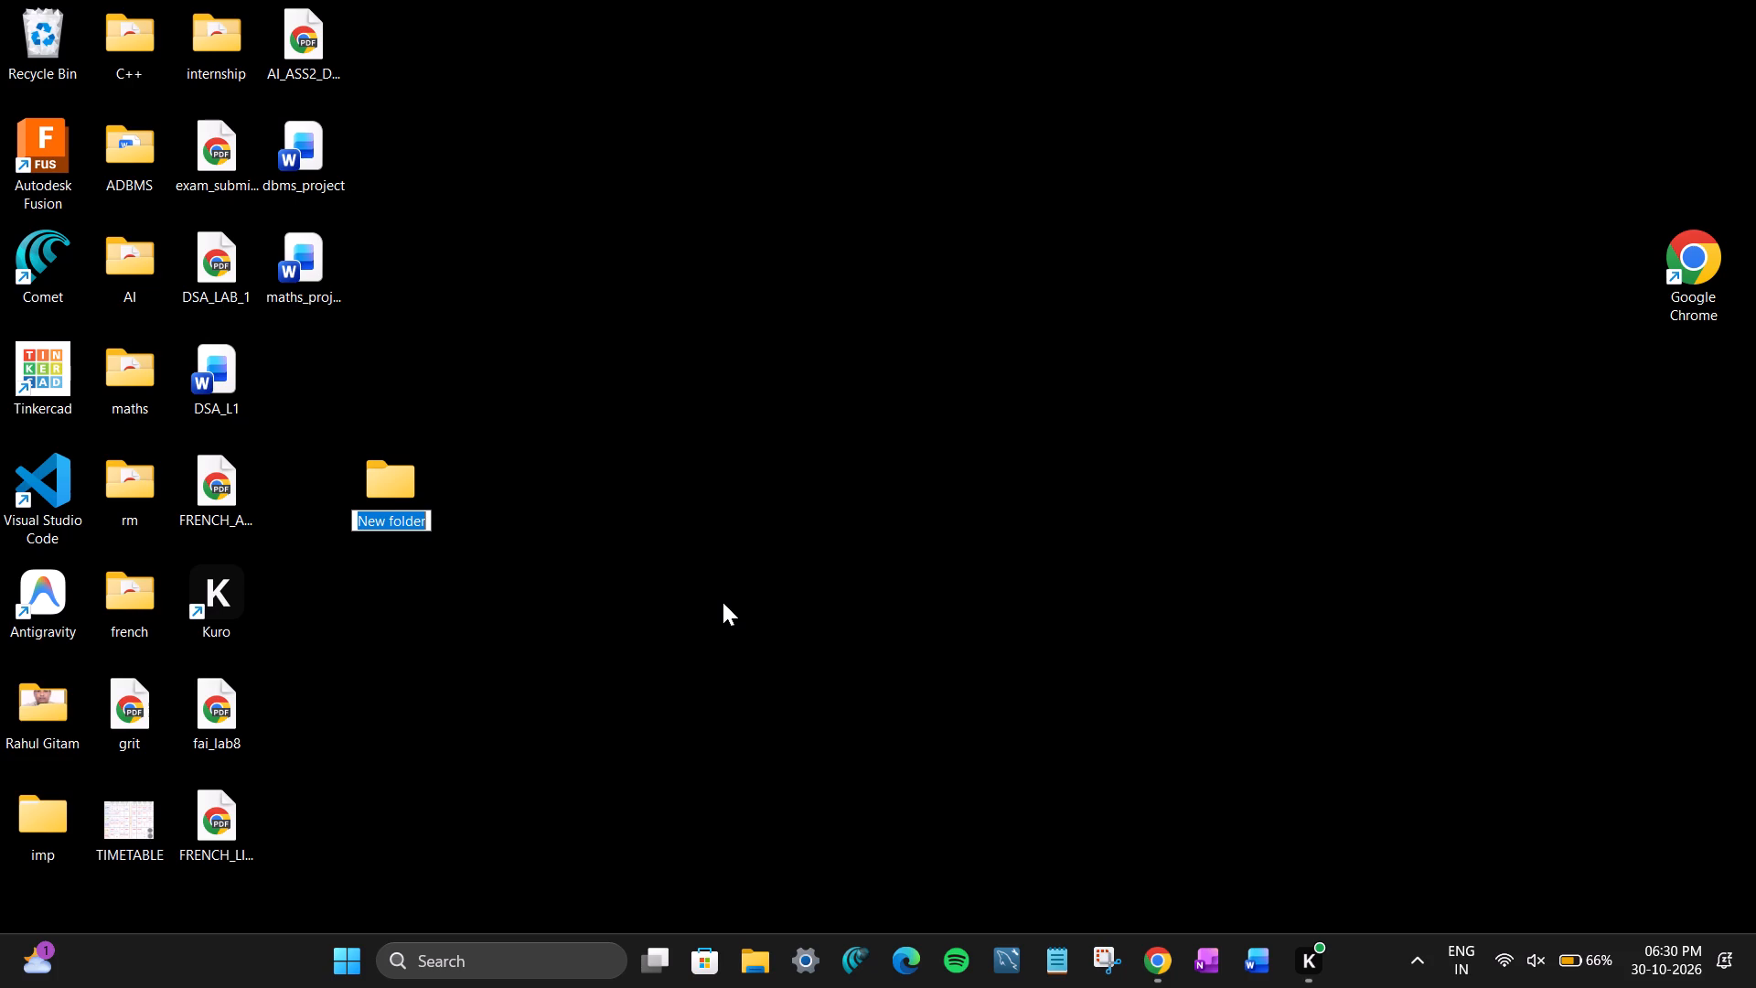
{"action": "type", "text": "DSA"}
{"action": "key", "text": "Return"}
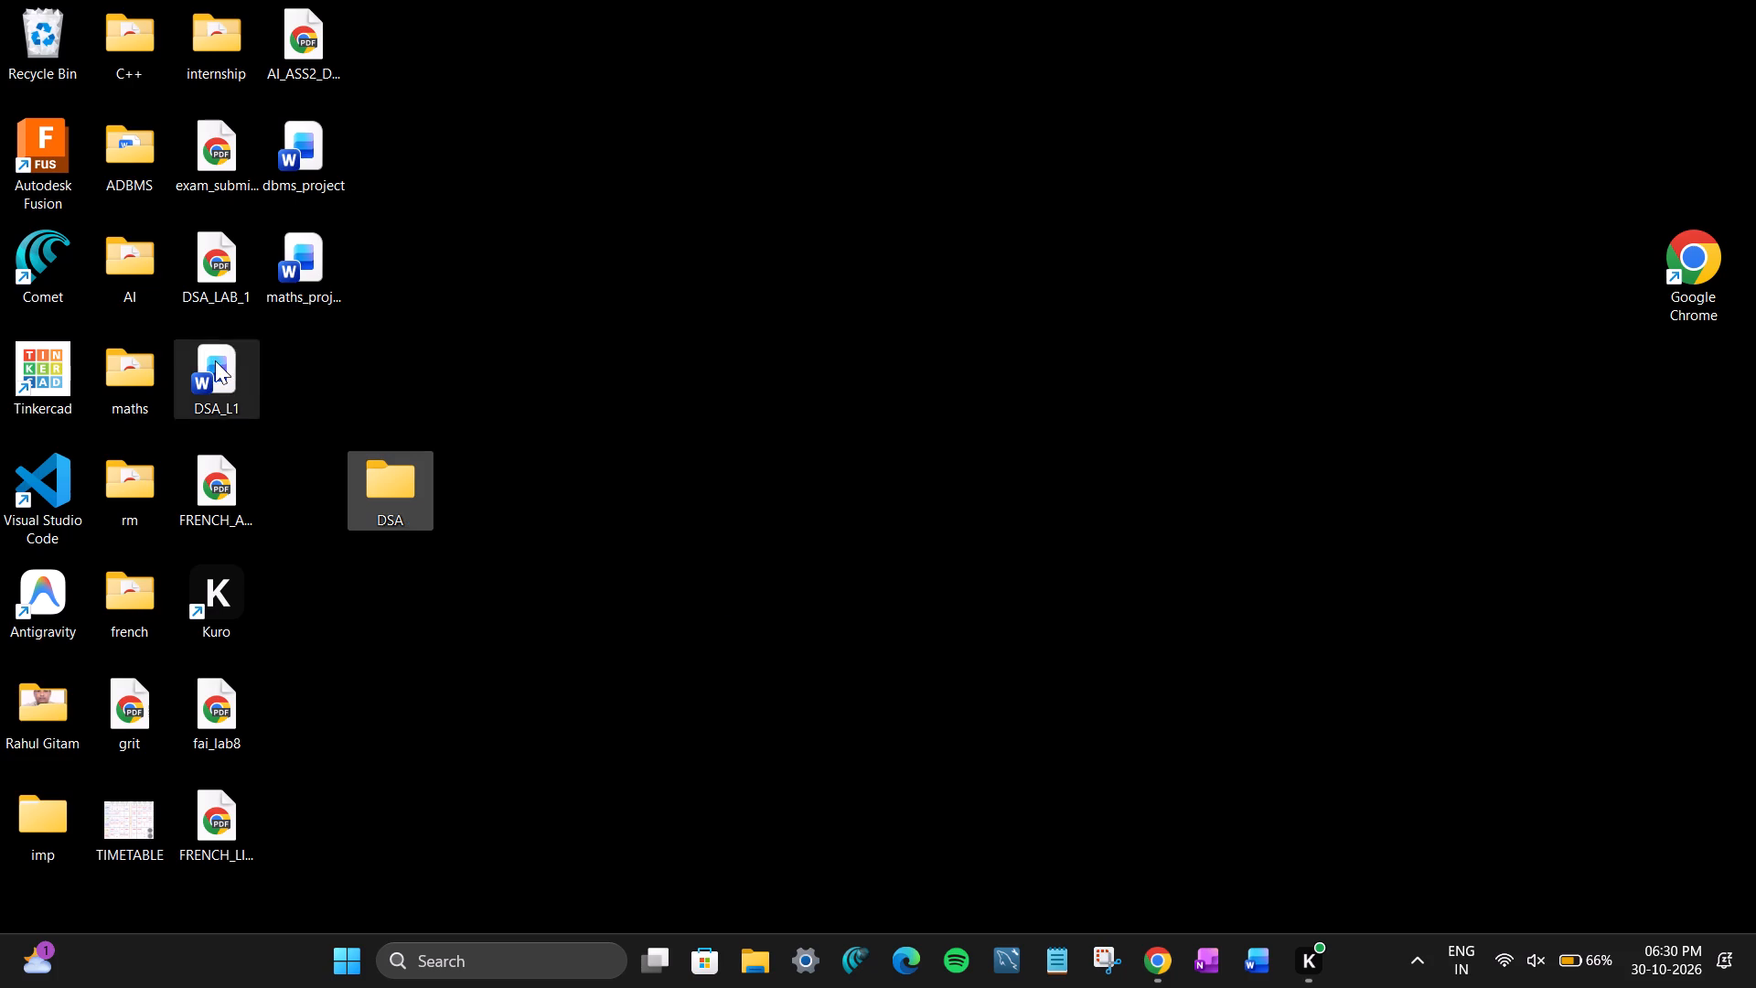
Move the DSA_LAB_1 PDF and the DSA_L1 Word document together into the DSA folder.
{"action": "left_click_drag", "start_coordinate": [285, 376], "coordinate": [182, 294]}
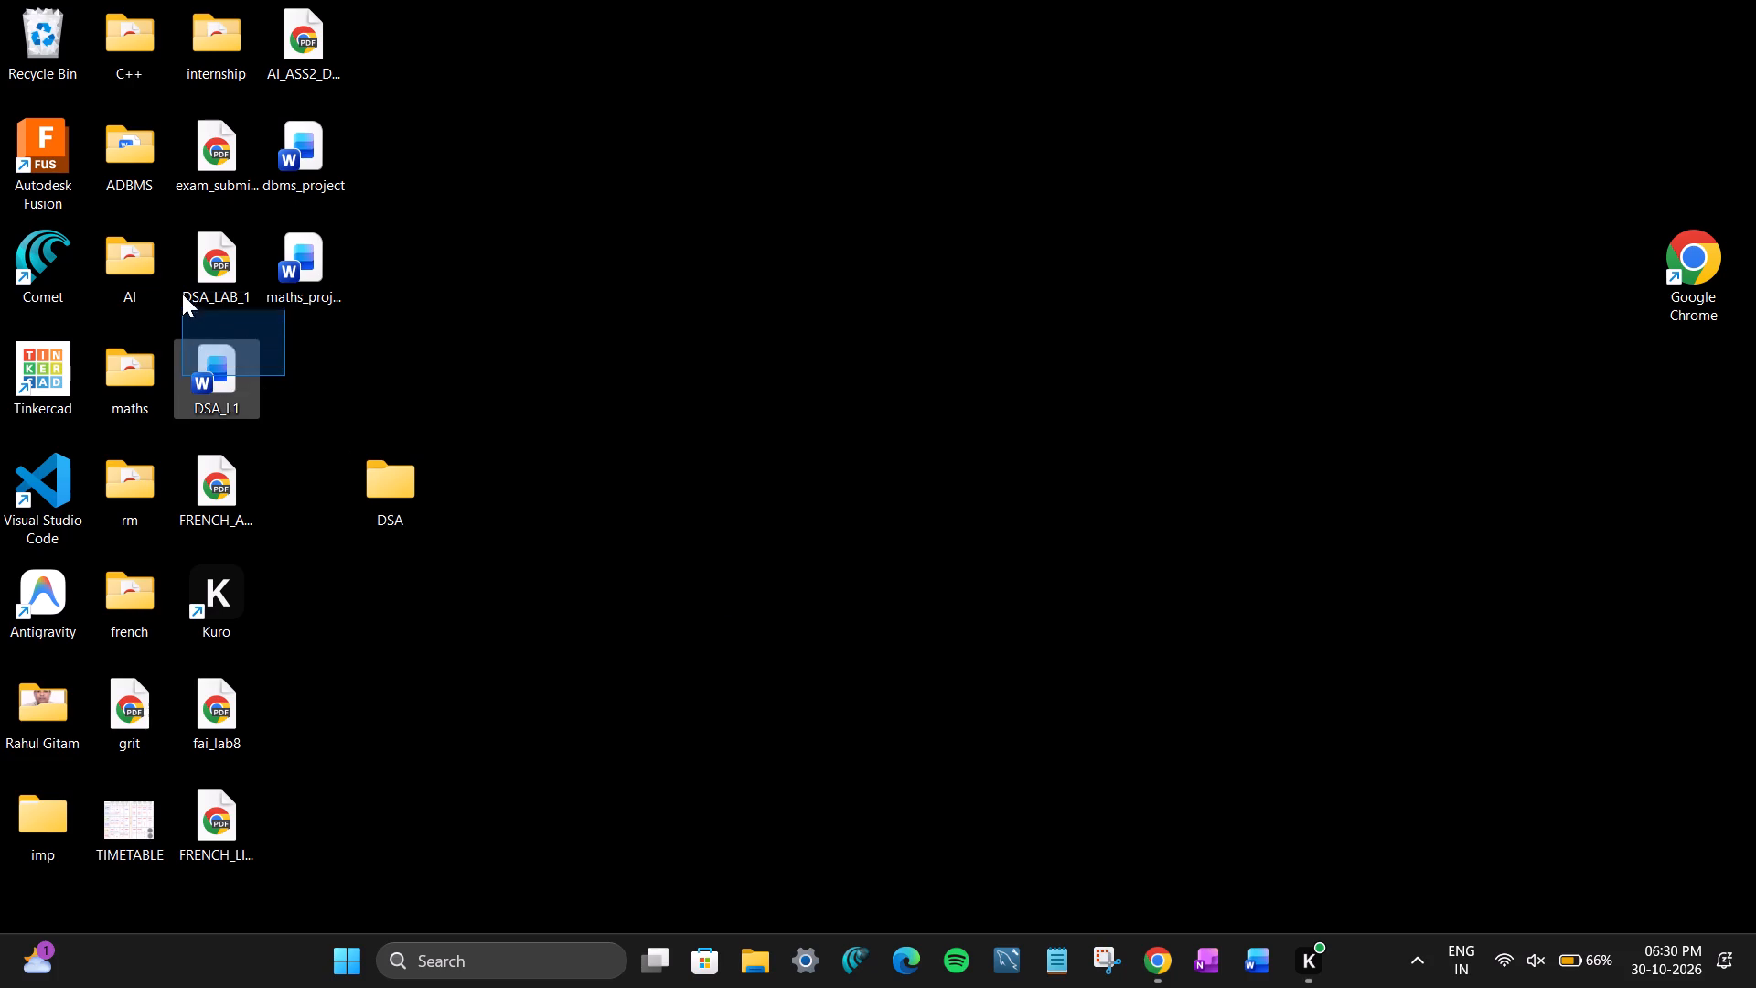
{"action": "left_click_drag", "start_coordinate": [182, 294], "coordinate": [184, 285]}
{"action": "left_click", "coordinate": [294, 388]}
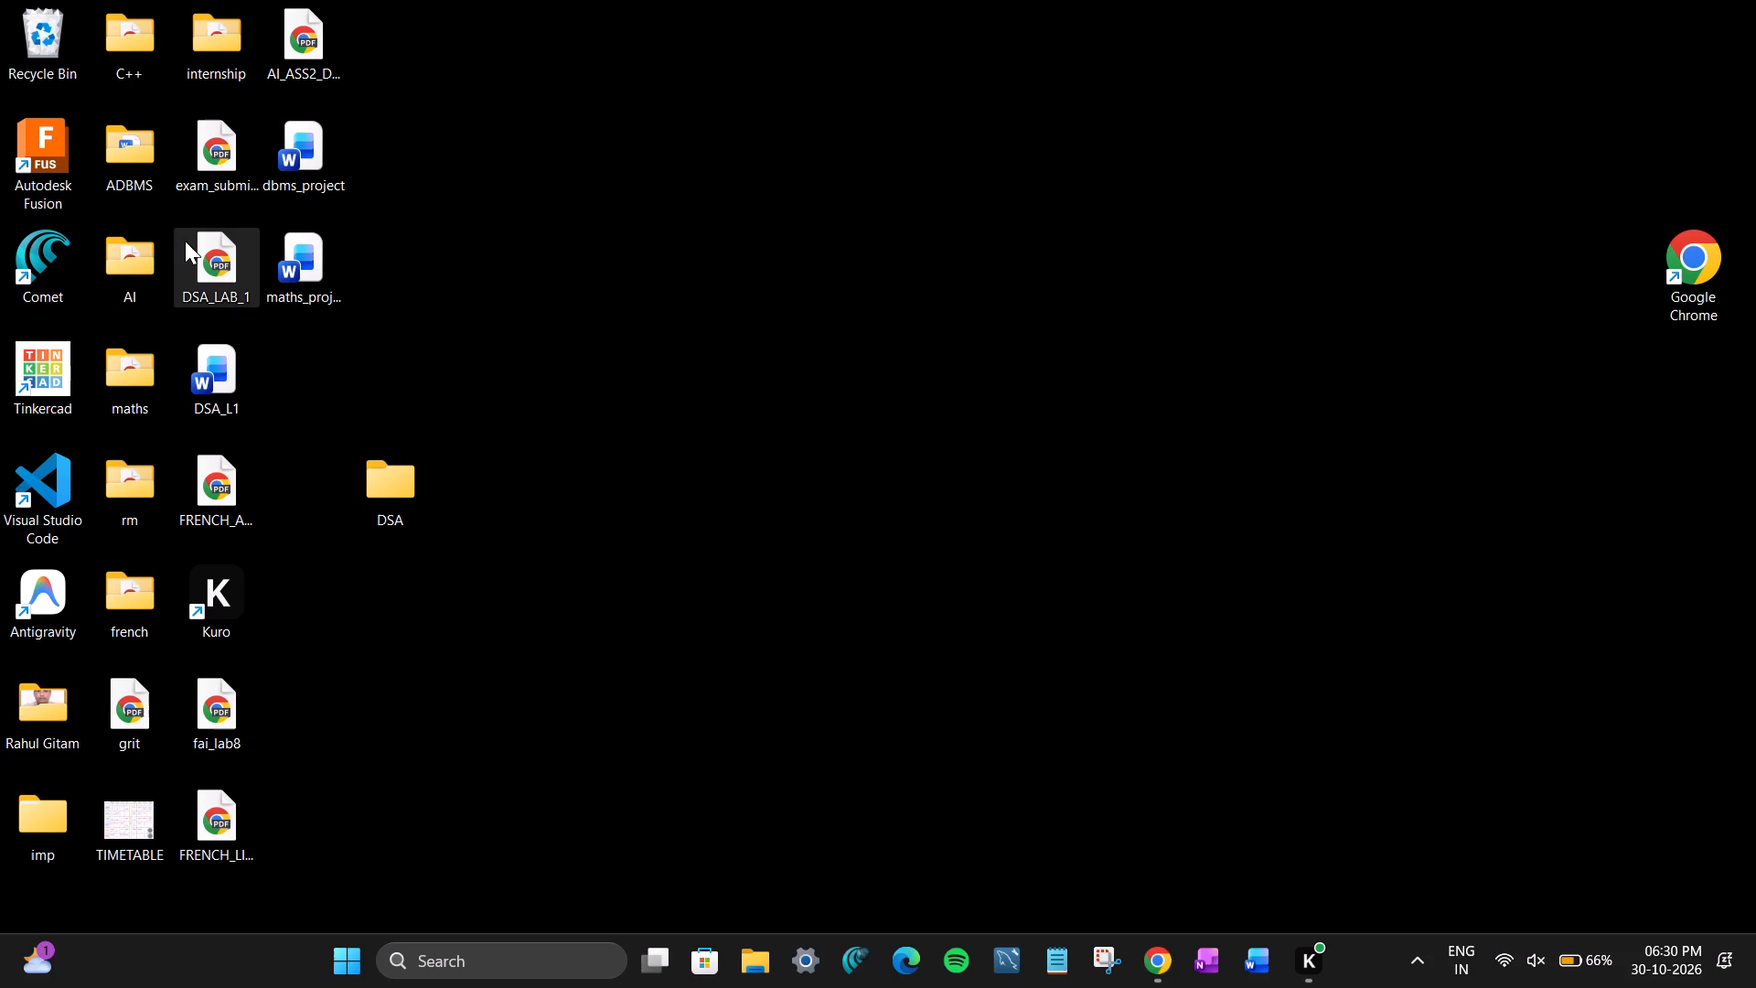
{"action": "left_click_drag", "start_coordinate": [177, 217], "coordinate": [228, 388]}
{"action": "left_click_drag", "start_coordinate": [228, 388], "coordinate": [393, 504]}
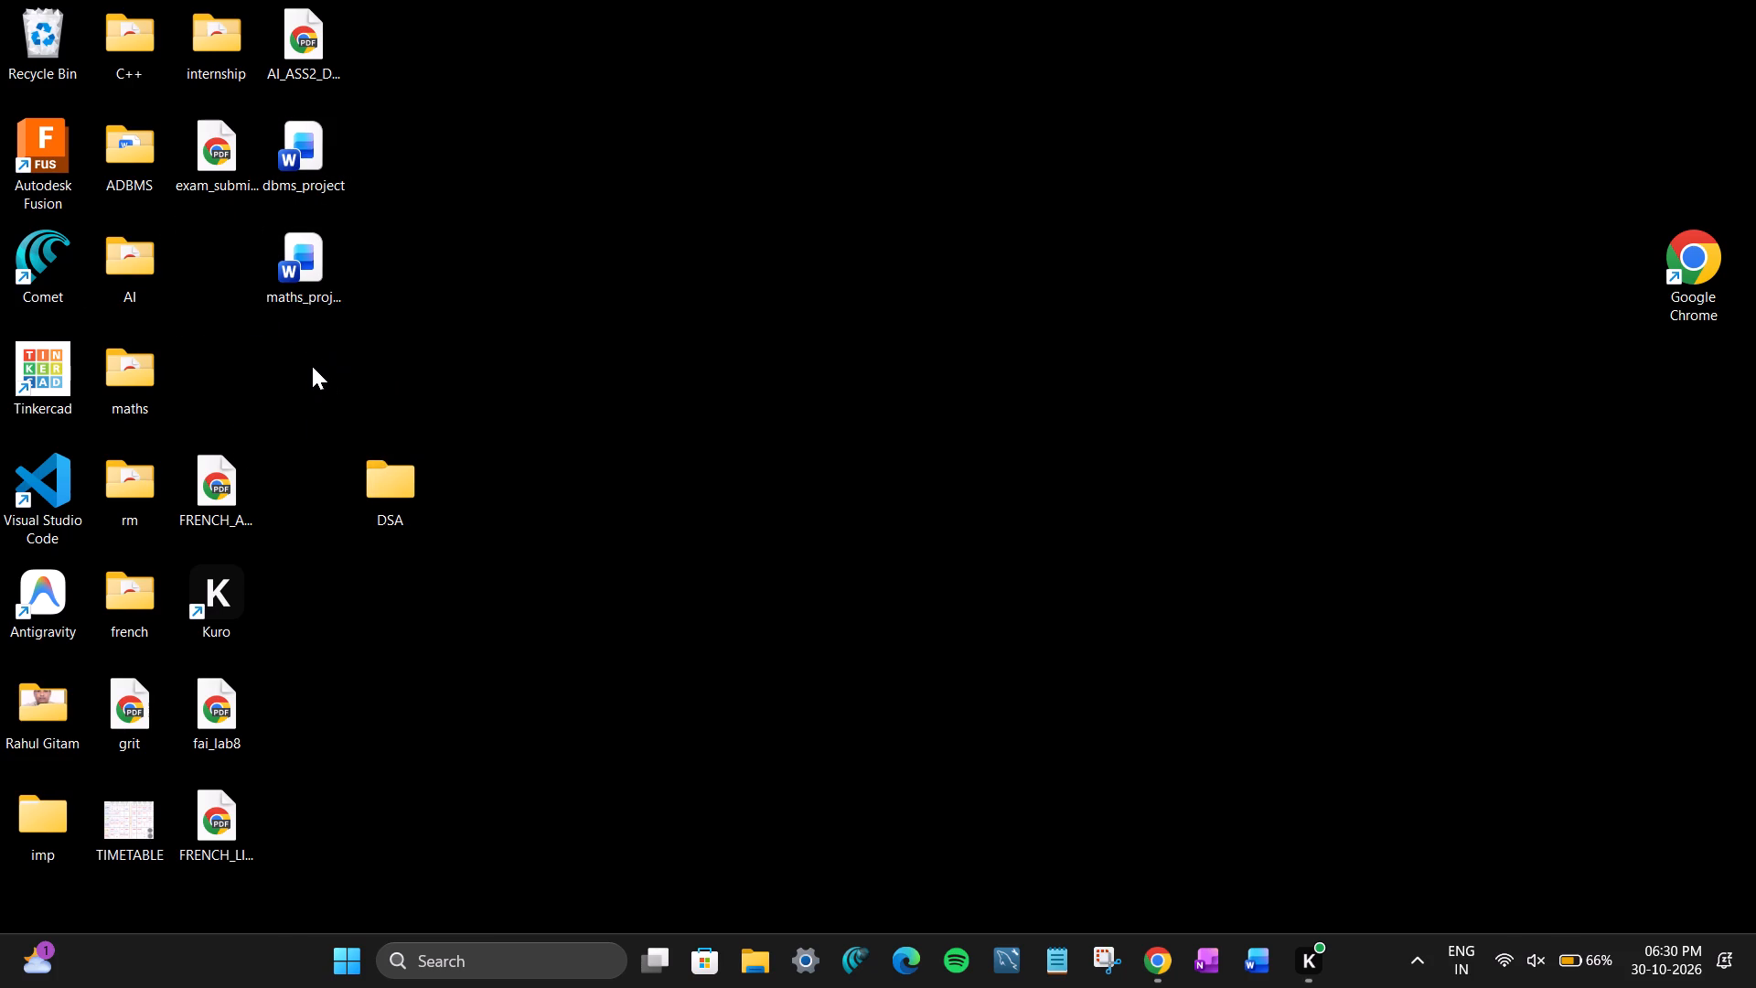
Delete the dbms_project and maths project Word documents and the AI_ASS2 PDF from the desktop.
{"action": "left_click_drag", "start_coordinate": [312, 366], "coordinate": [309, 139]}
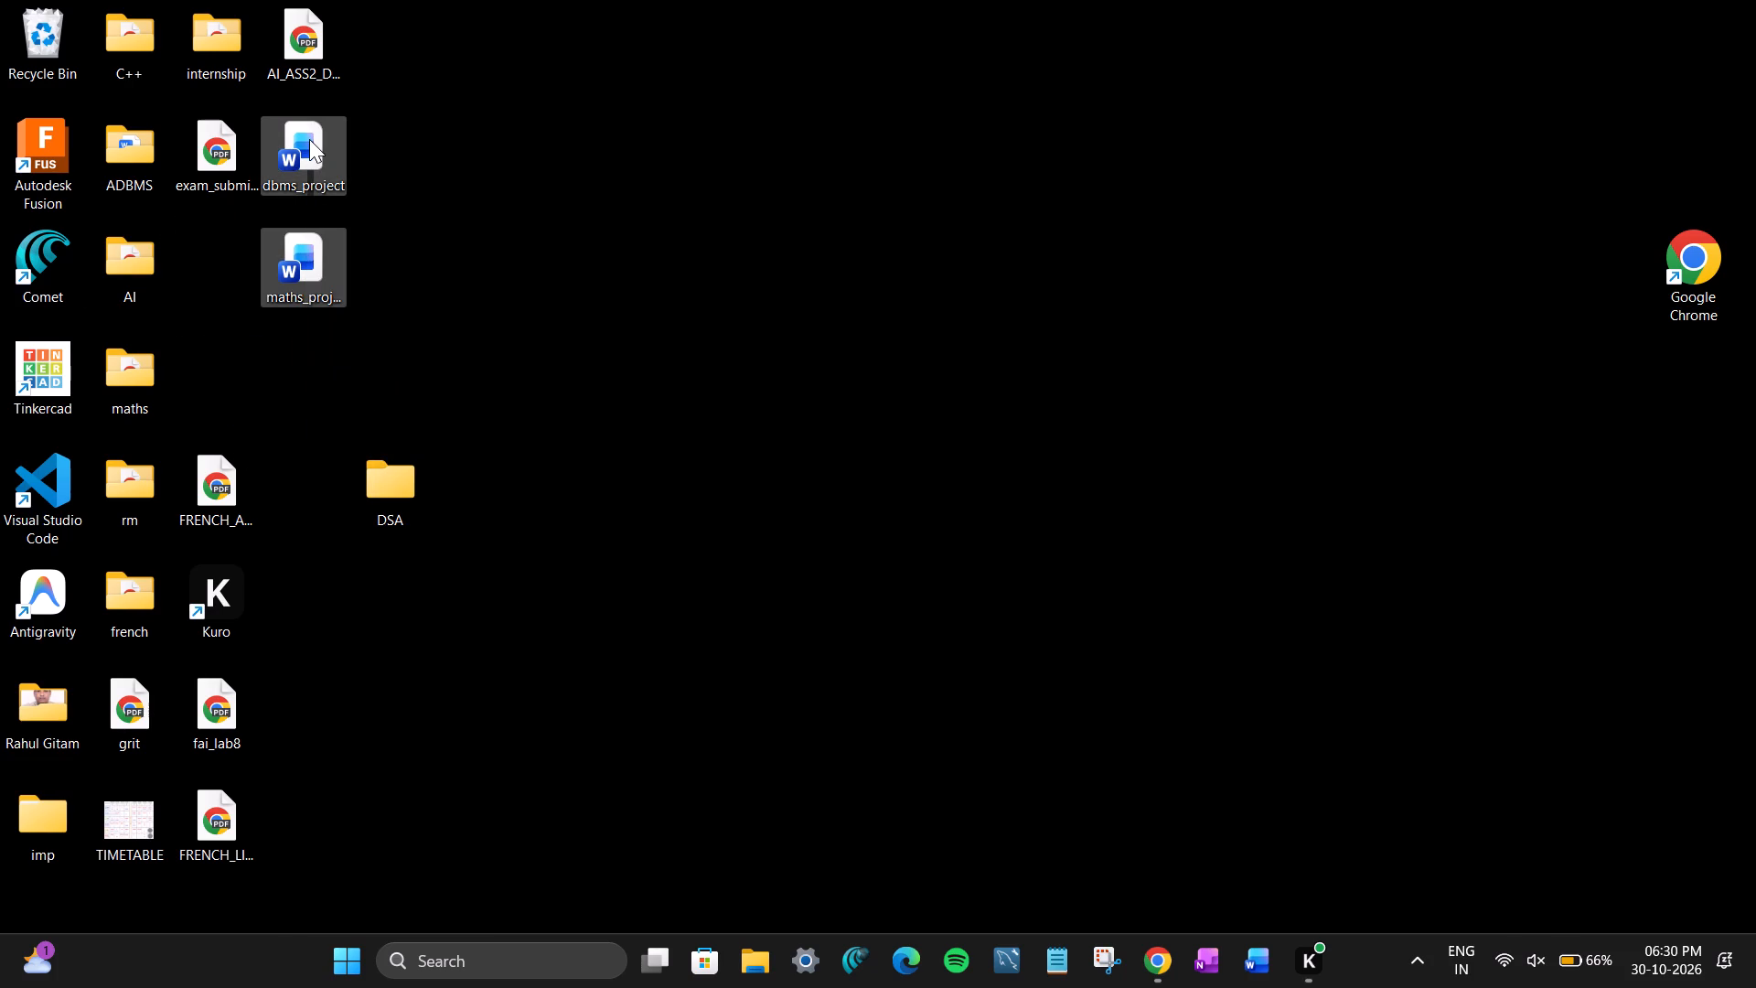
{"action": "key", "text": "Delete"}
{"action": "left_click", "coordinate": [310, 30]}
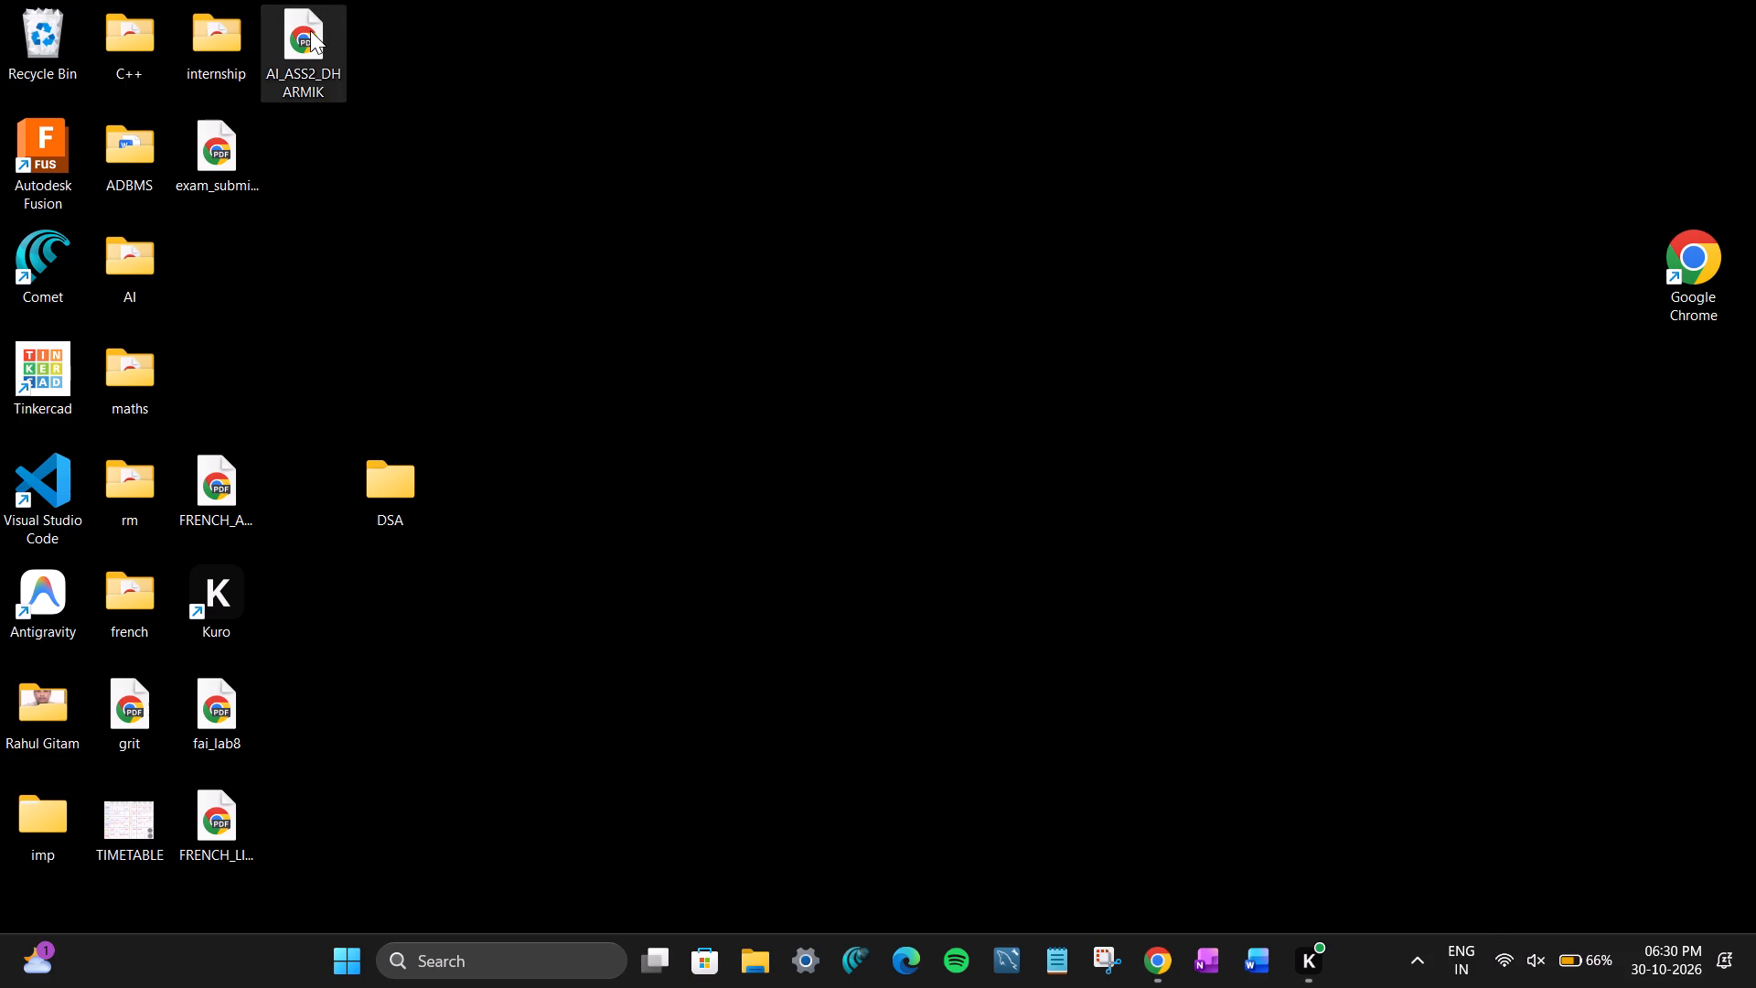
{"action": "key", "text": "Delete"}
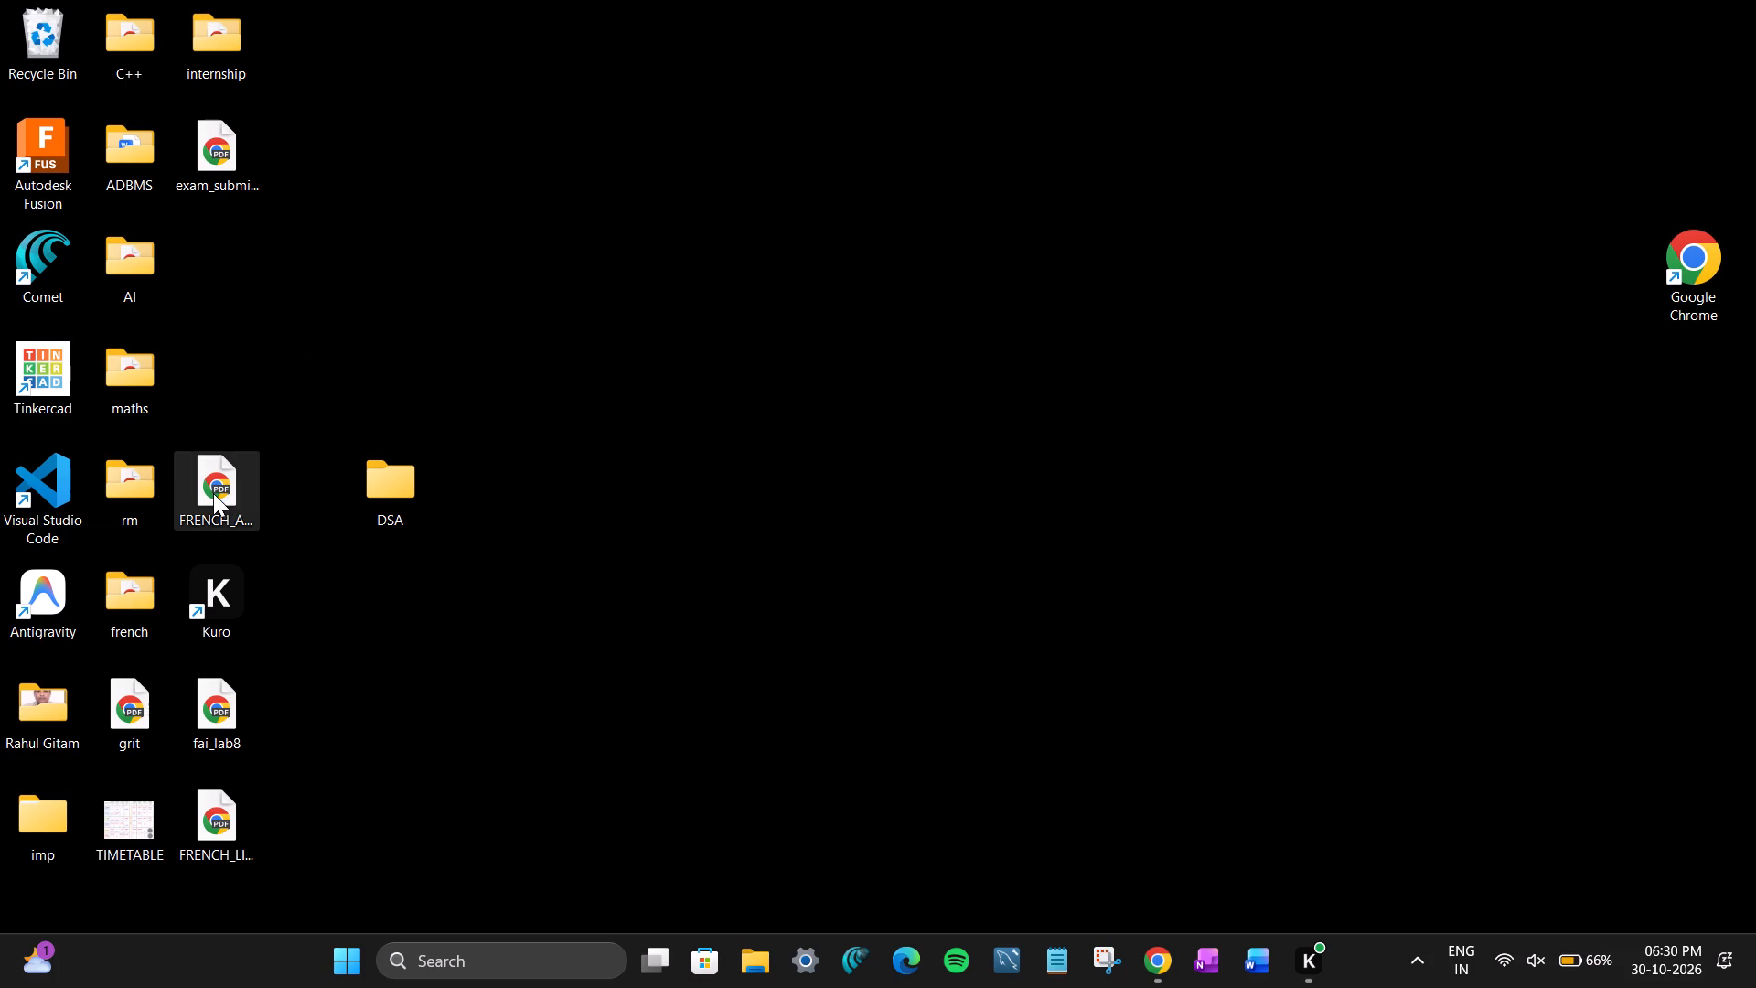
Move the FRENCH_ASS 2 PDF icon on the desktop next to the other French PDF, beside FRENCH_LI.
{"action": "left_click_drag", "start_coordinate": [213, 493], "coordinate": [308, 873]}
{"action": "left_click", "coordinate": [433, 836]}
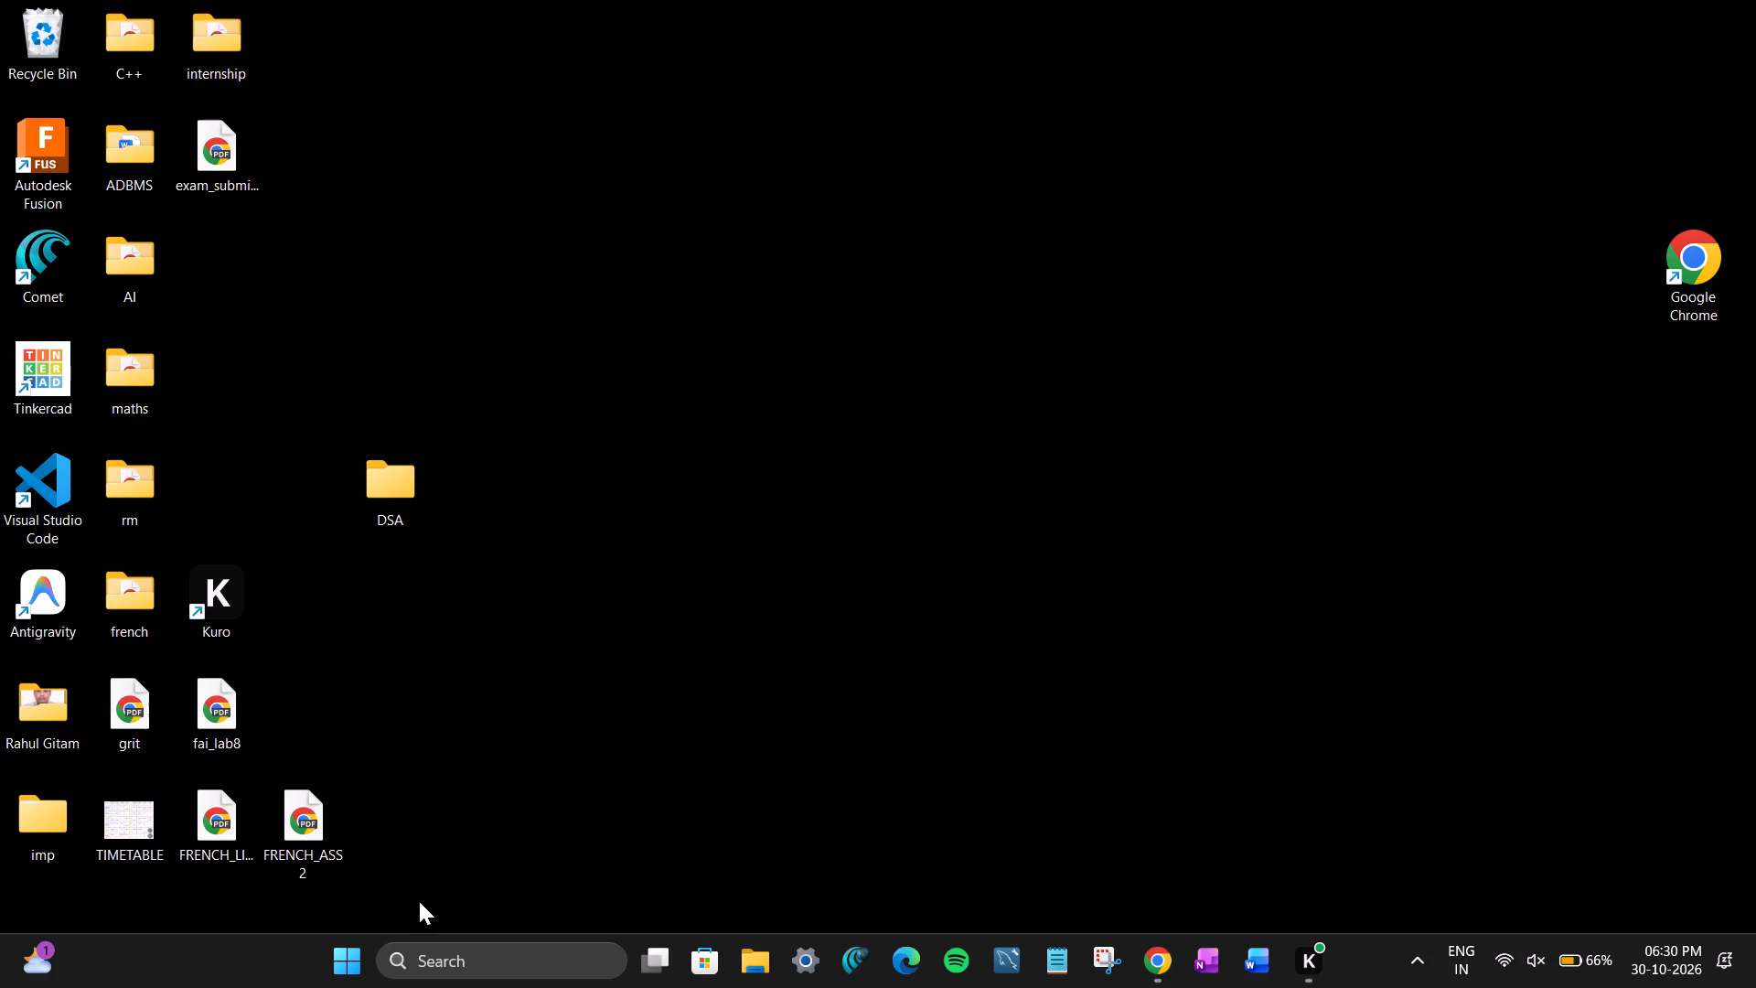
Open the exam_submission PDF to check its contents, and delete the file from the desktop.
{"action": "left_click", "coordinate": [218, 181]}
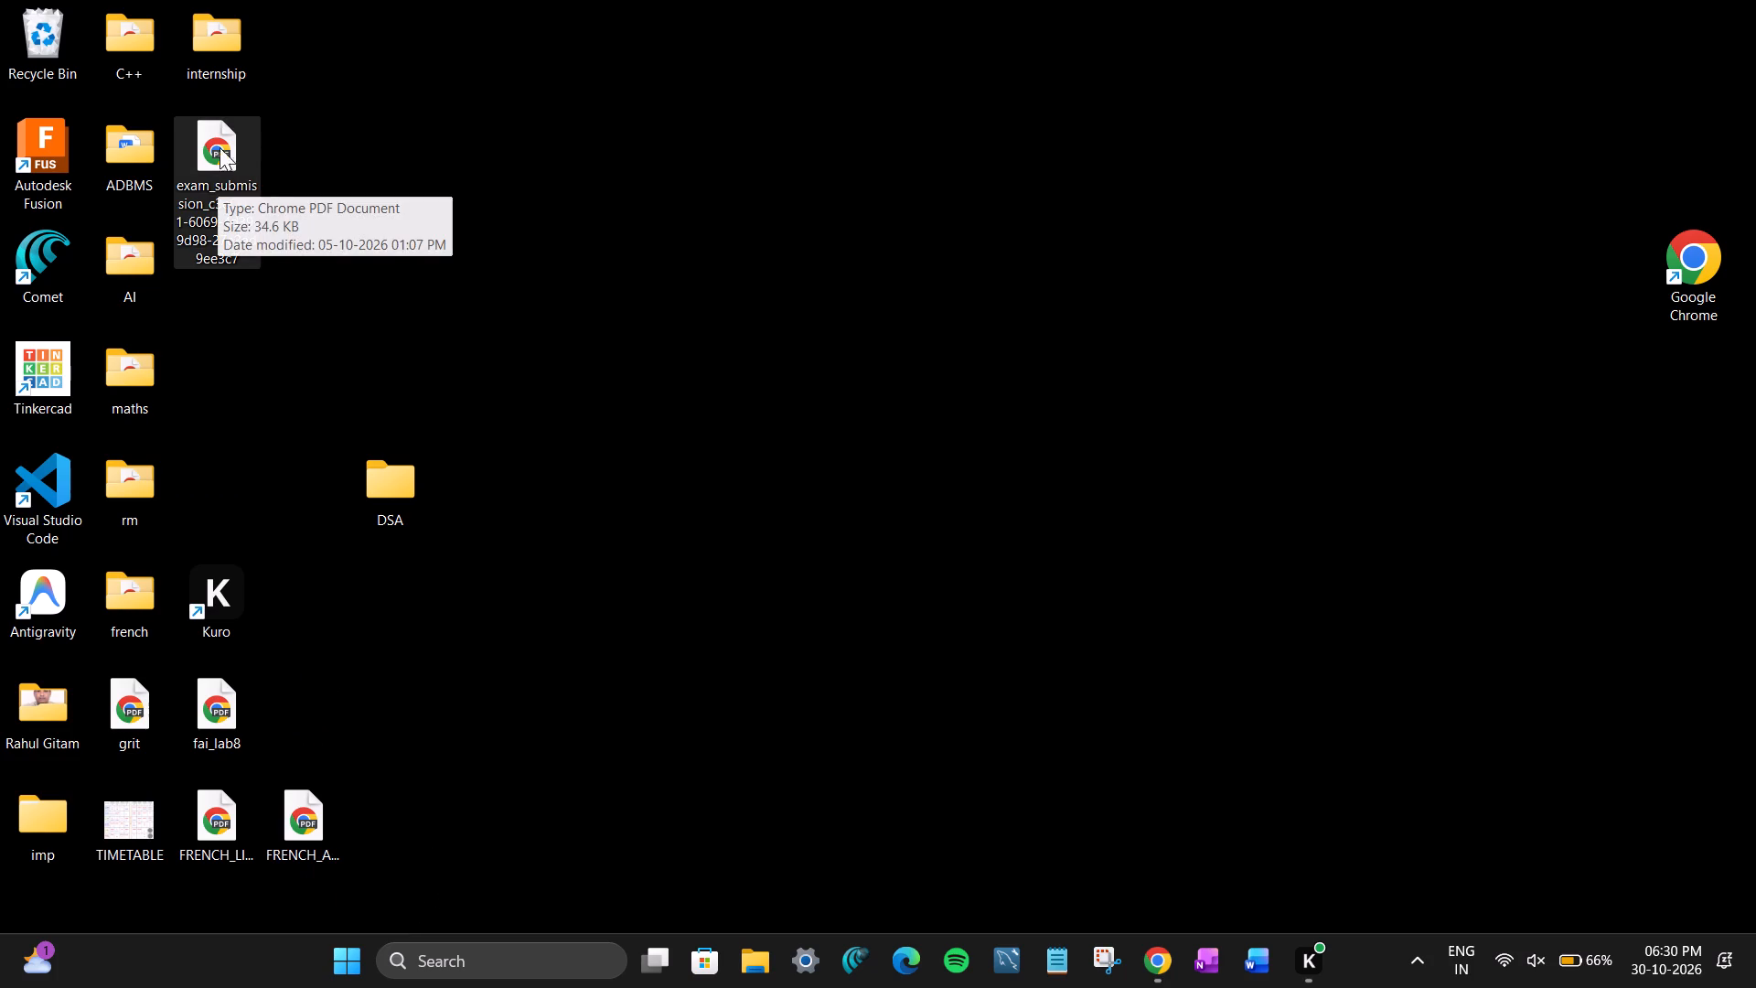
{"action": "double_click", "coordinate": [201, 133]}
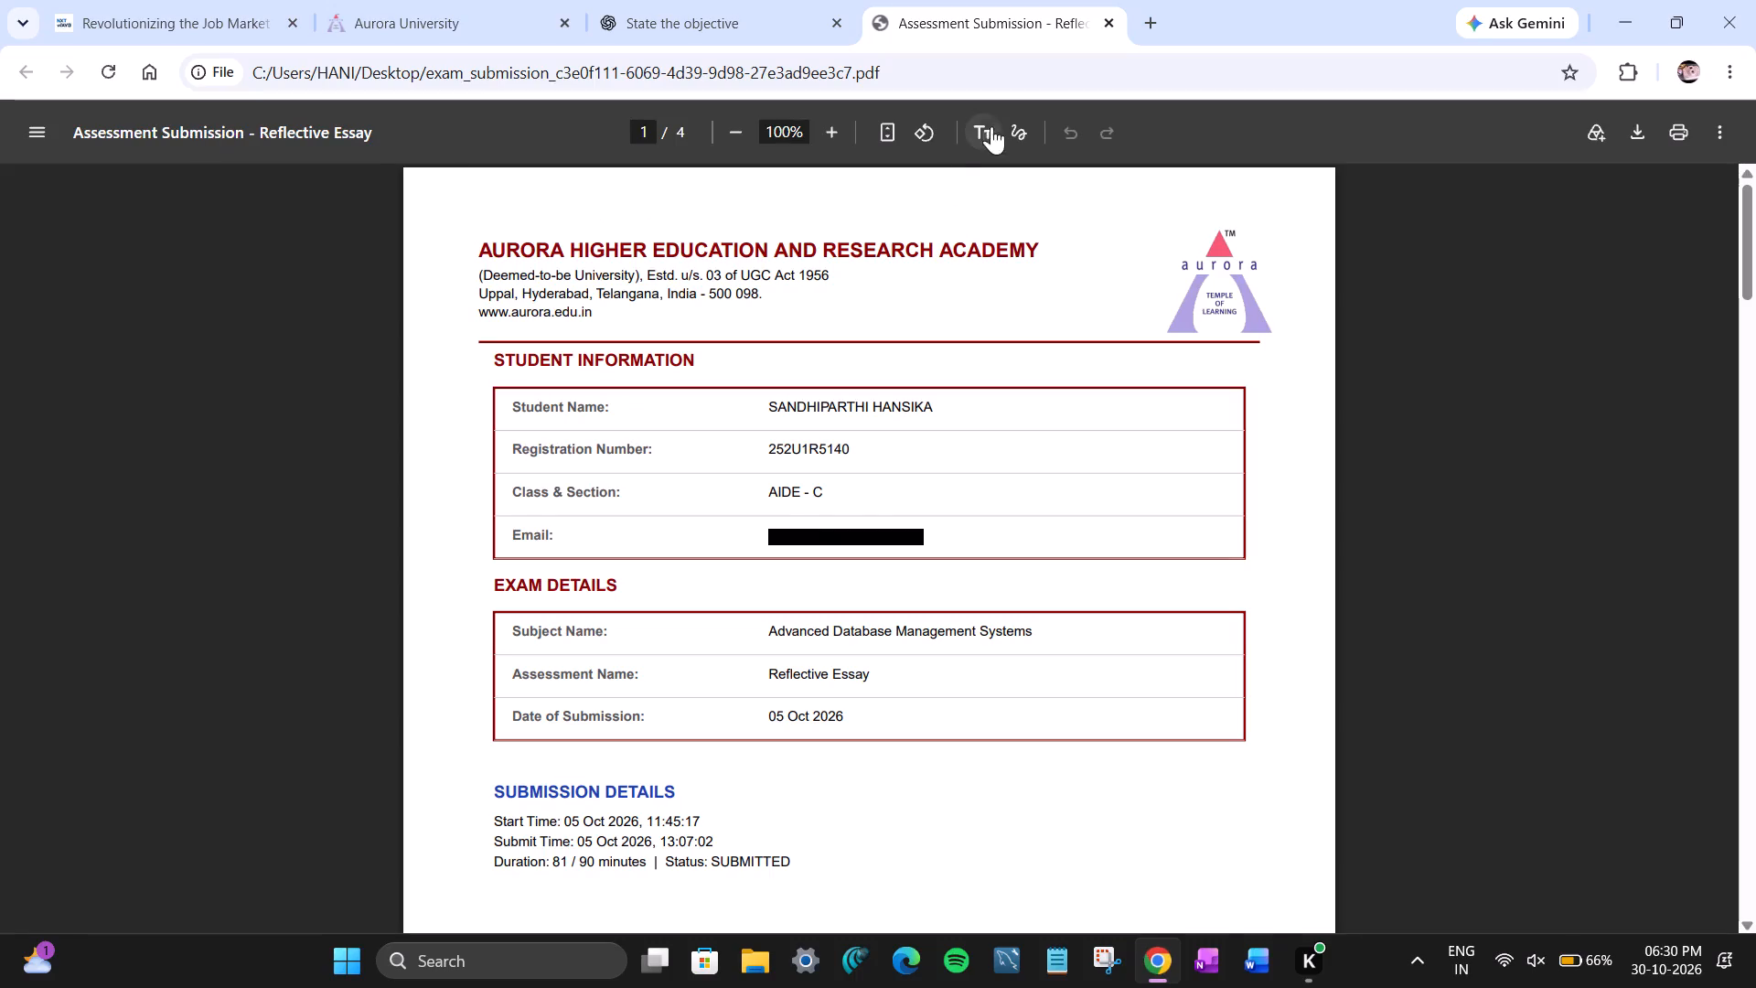
{"action": "scroll", "coordinate": [958, 446], "scroll_direction": "down", "scroll_amount": 12}
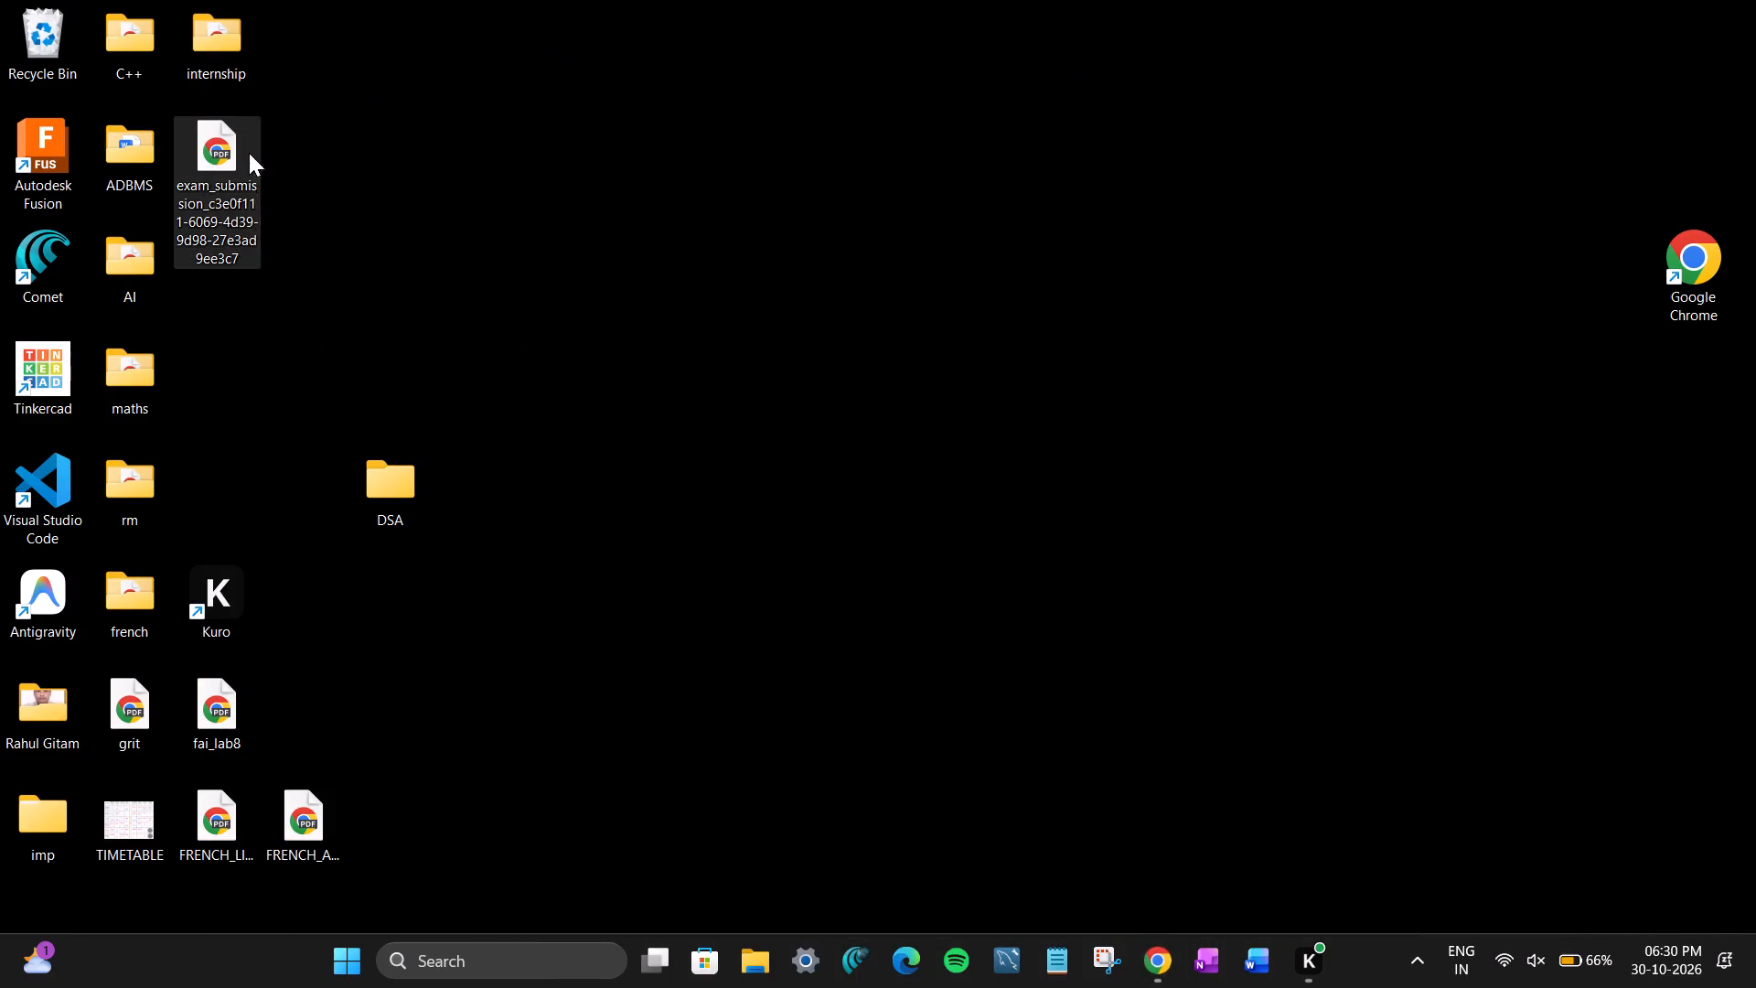
{"action": "left_click", "coordinate": [245, 151]}
{"action": "key", "text": "Delete"}
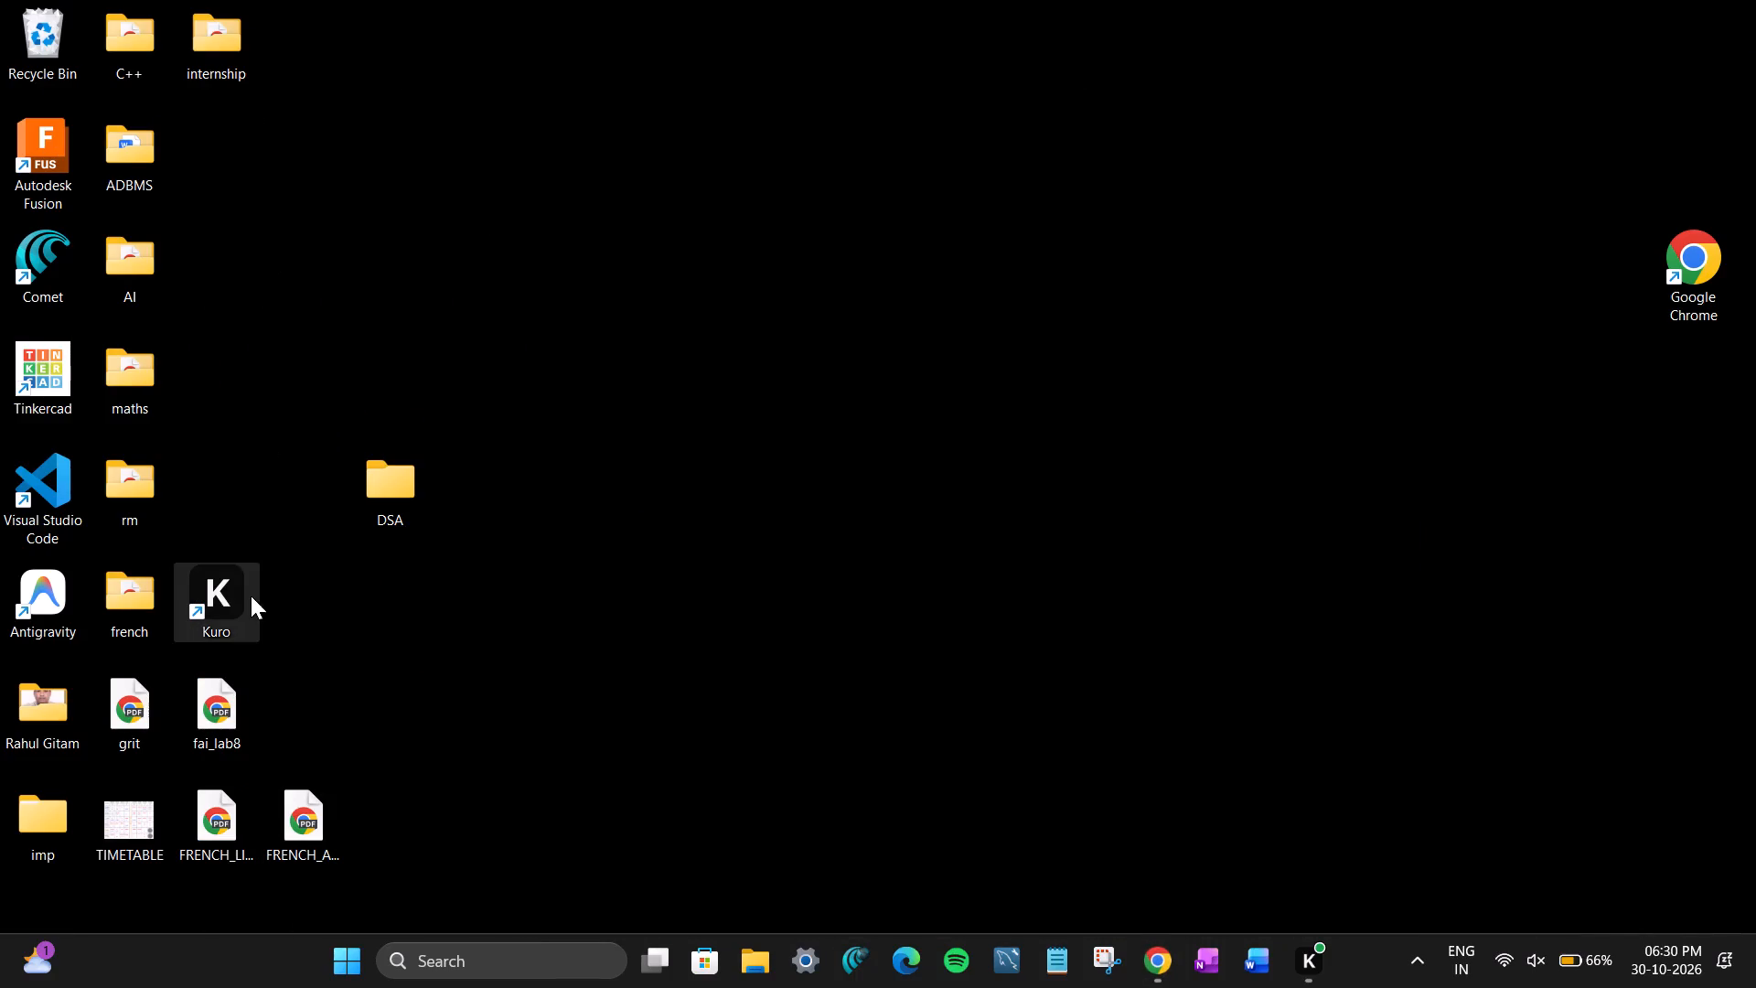
Move the DSA folder directly below the internship folder on the desktop, with the Kuro shortcut directly beneath it.
{"action": "left_click_drag", "start_coordinate": [376, 481], "coordinate": [204, 128]}
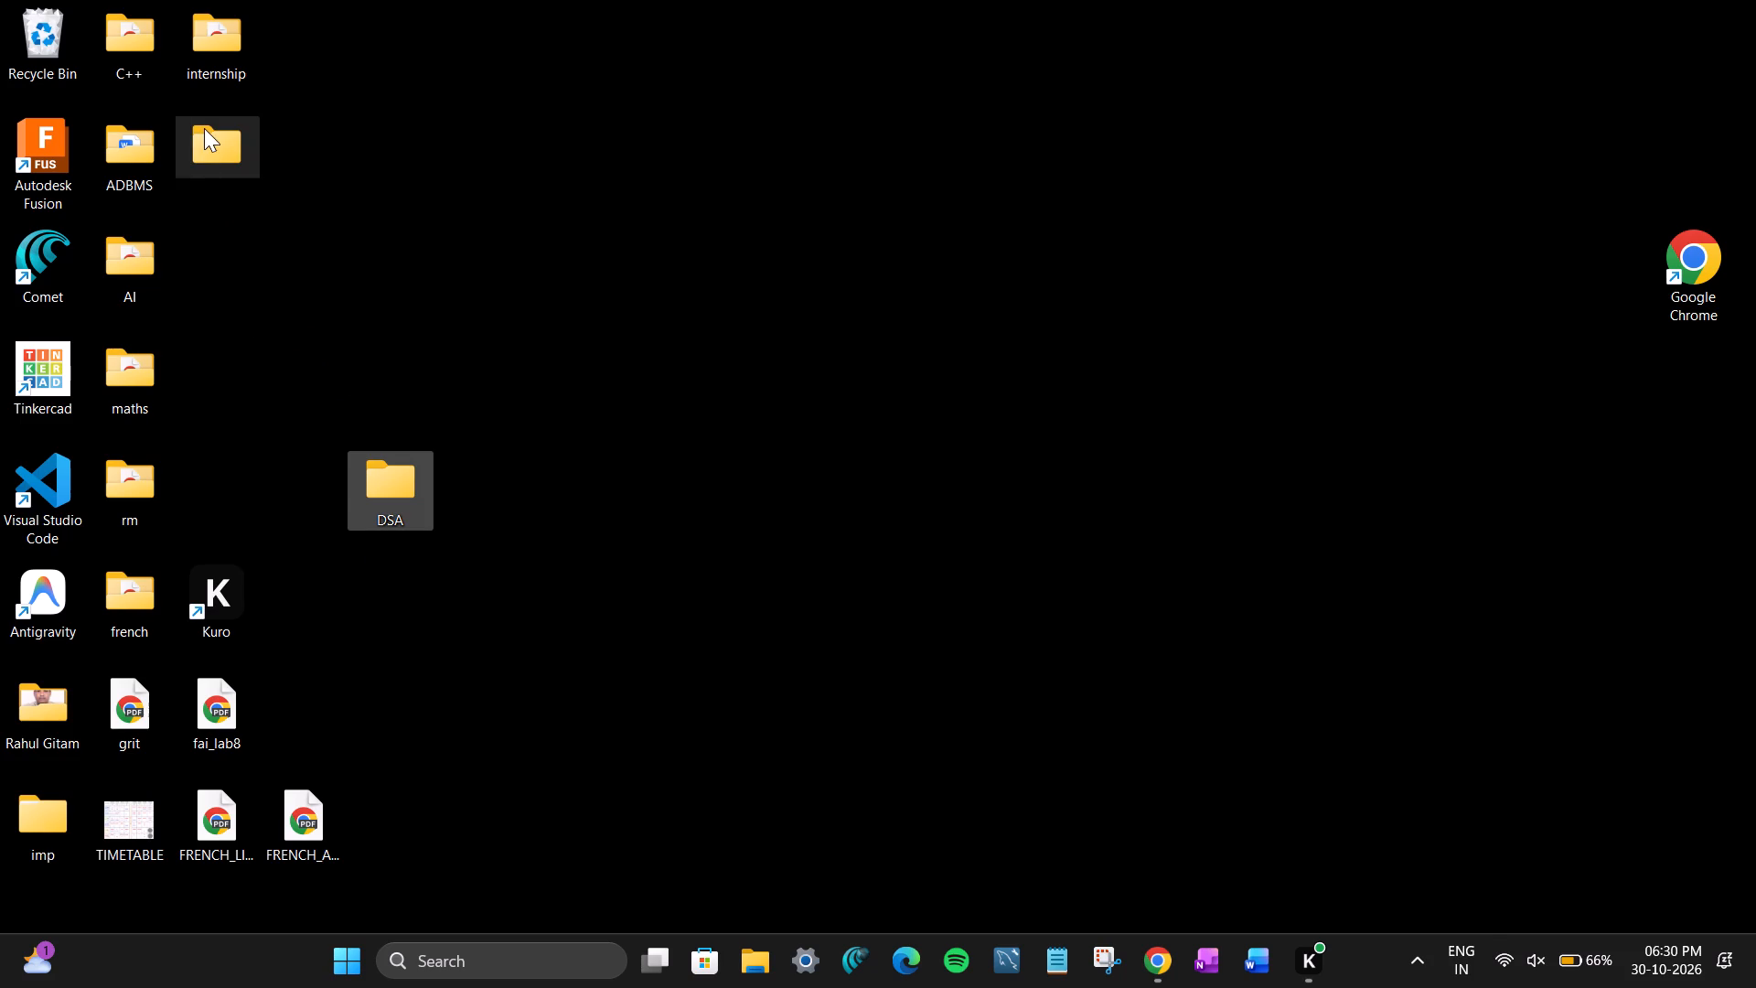
{"action": "left_click_drag", "start_coordinate": [226, 603], "coordinate": [219, 277]}
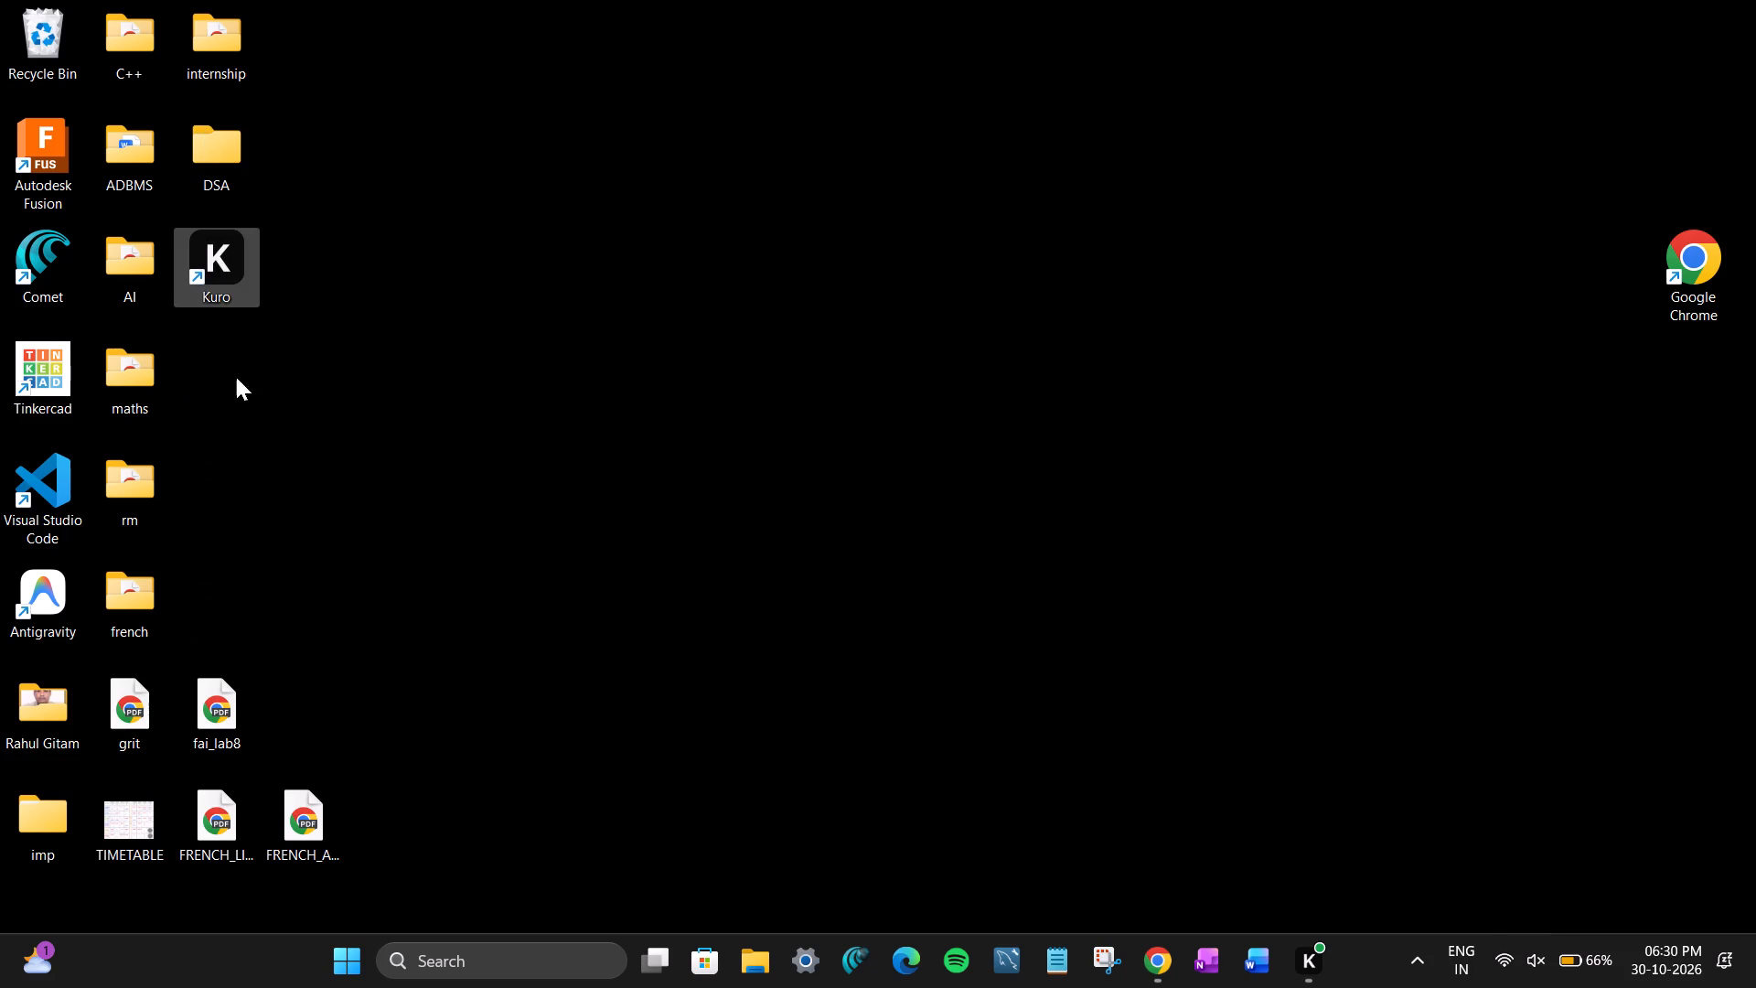
Delete the fai_lab8 PDF, the two French PDFs and the TIMETABLE file from the desktop.
{"action": "left_click_drag", "start_coordinate": [203, 615], "coordinate": [359, 889]}
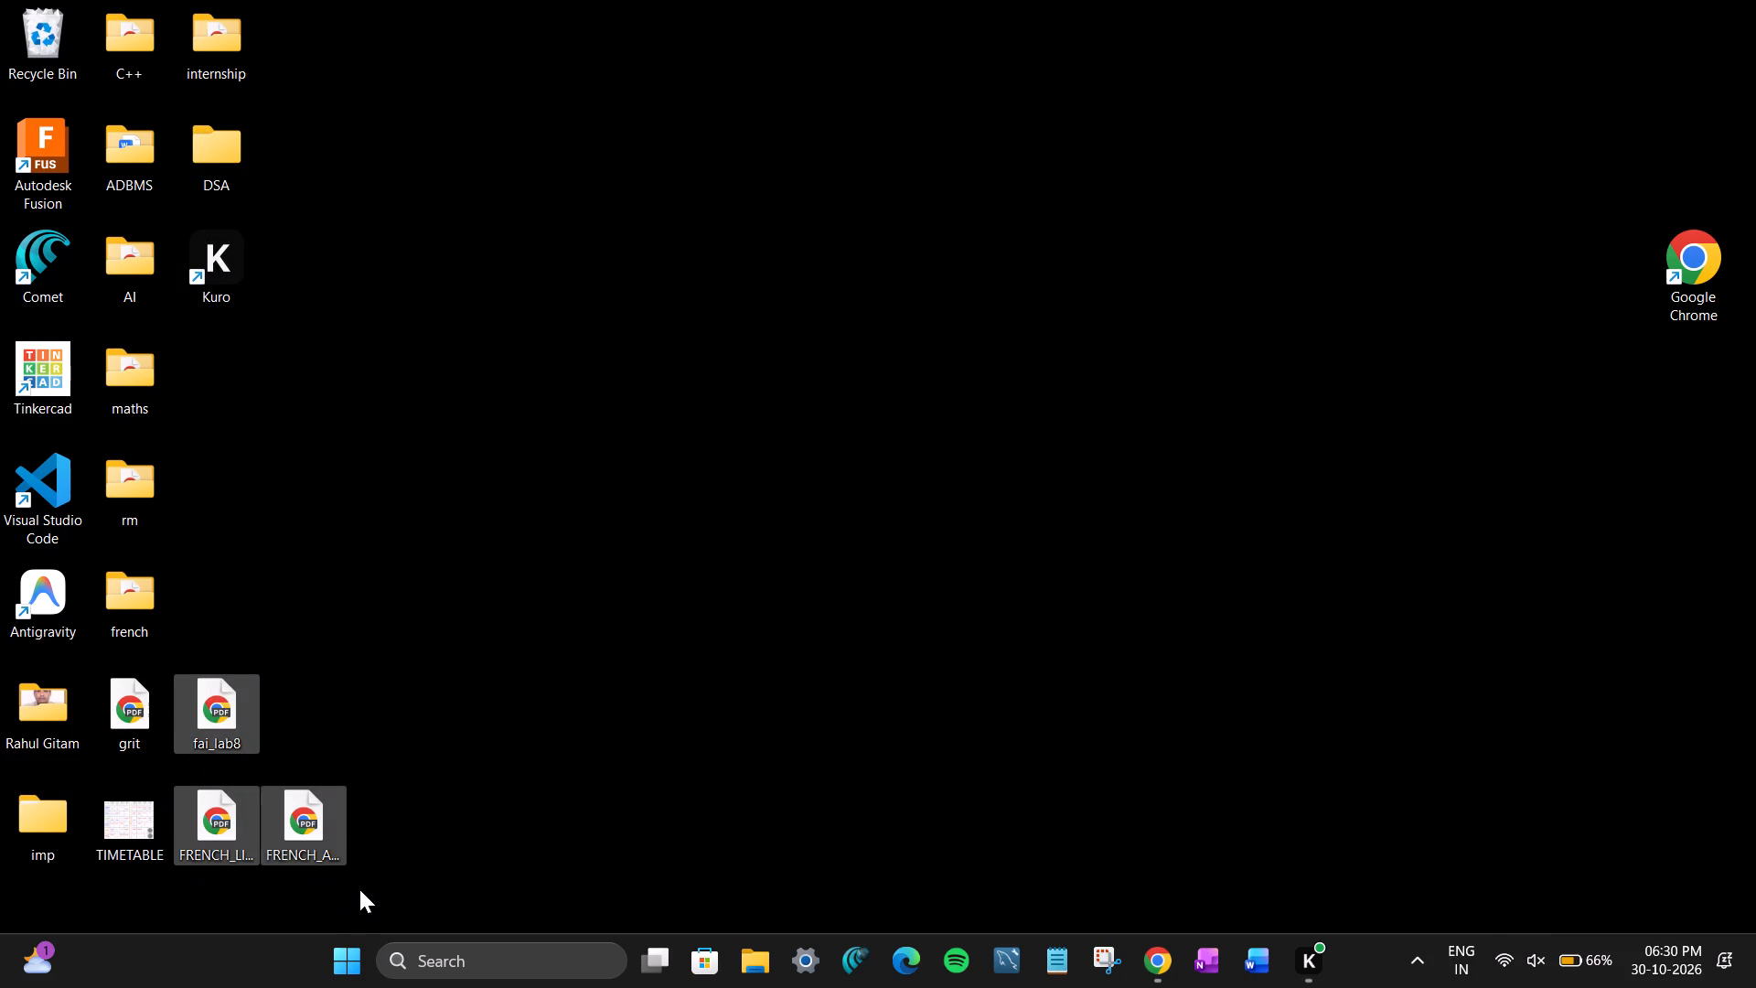
{"action": "key", "text": "Delete"}
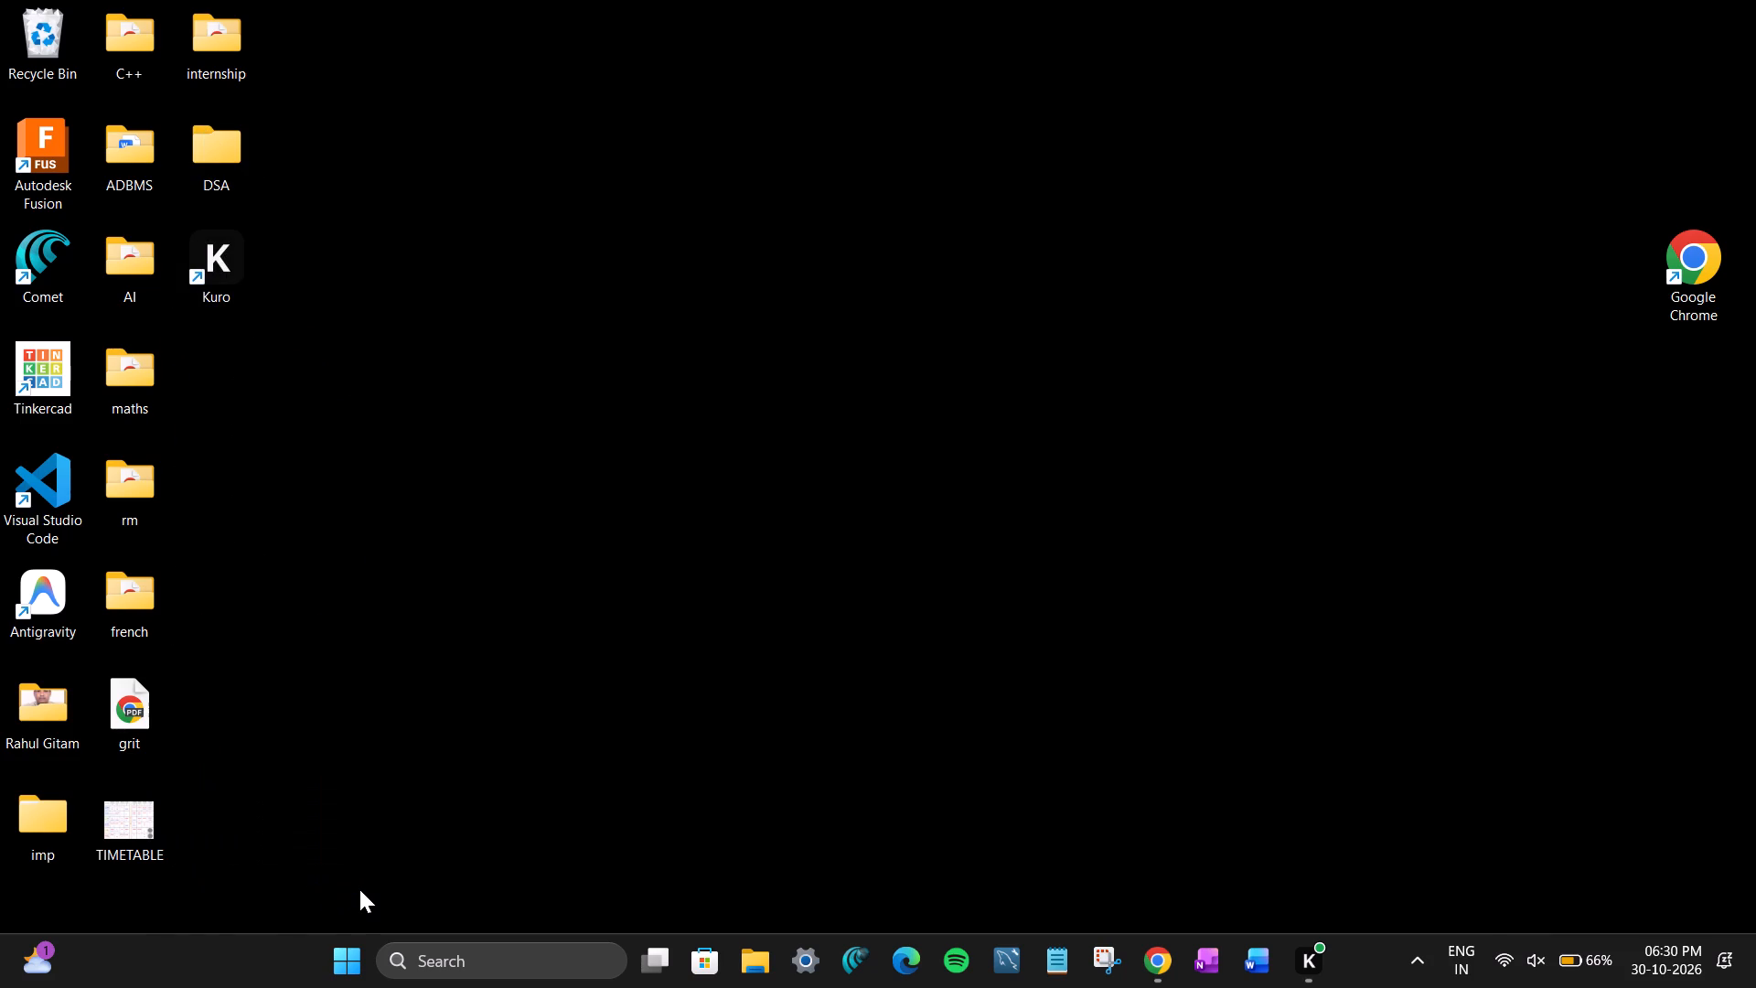
{"action": "left_click", "coordinate": [137, 813]}
{"action": "key", "text": "Delete"}
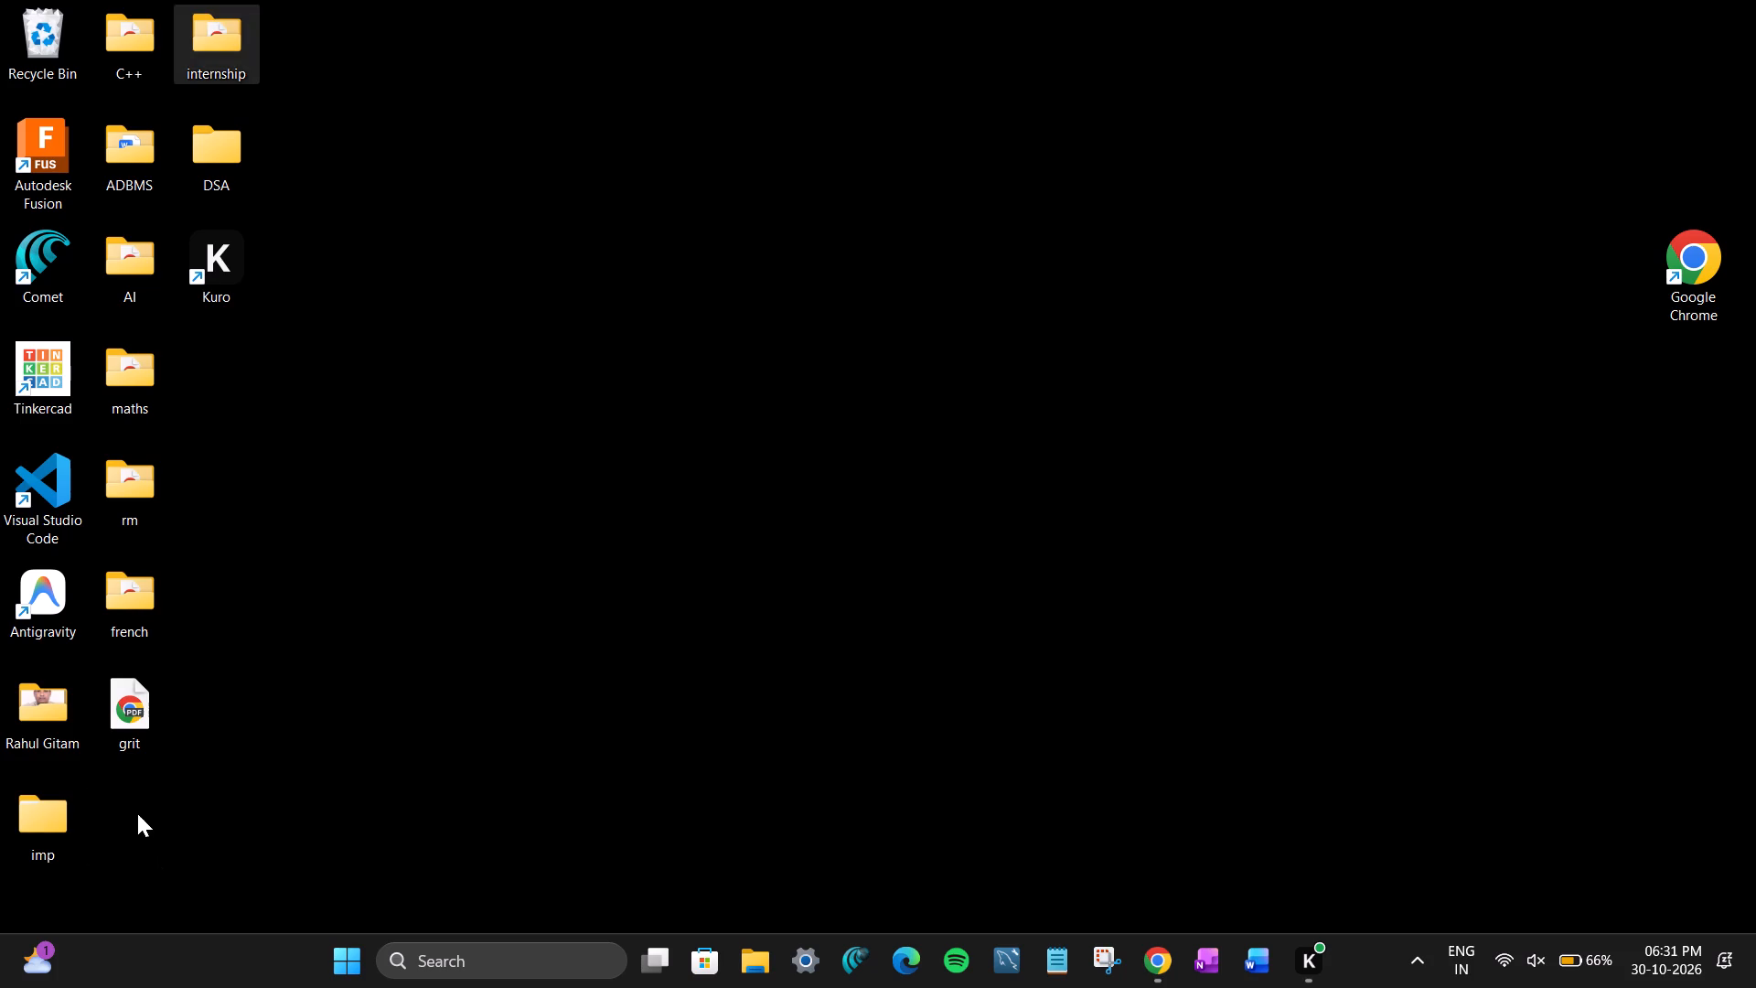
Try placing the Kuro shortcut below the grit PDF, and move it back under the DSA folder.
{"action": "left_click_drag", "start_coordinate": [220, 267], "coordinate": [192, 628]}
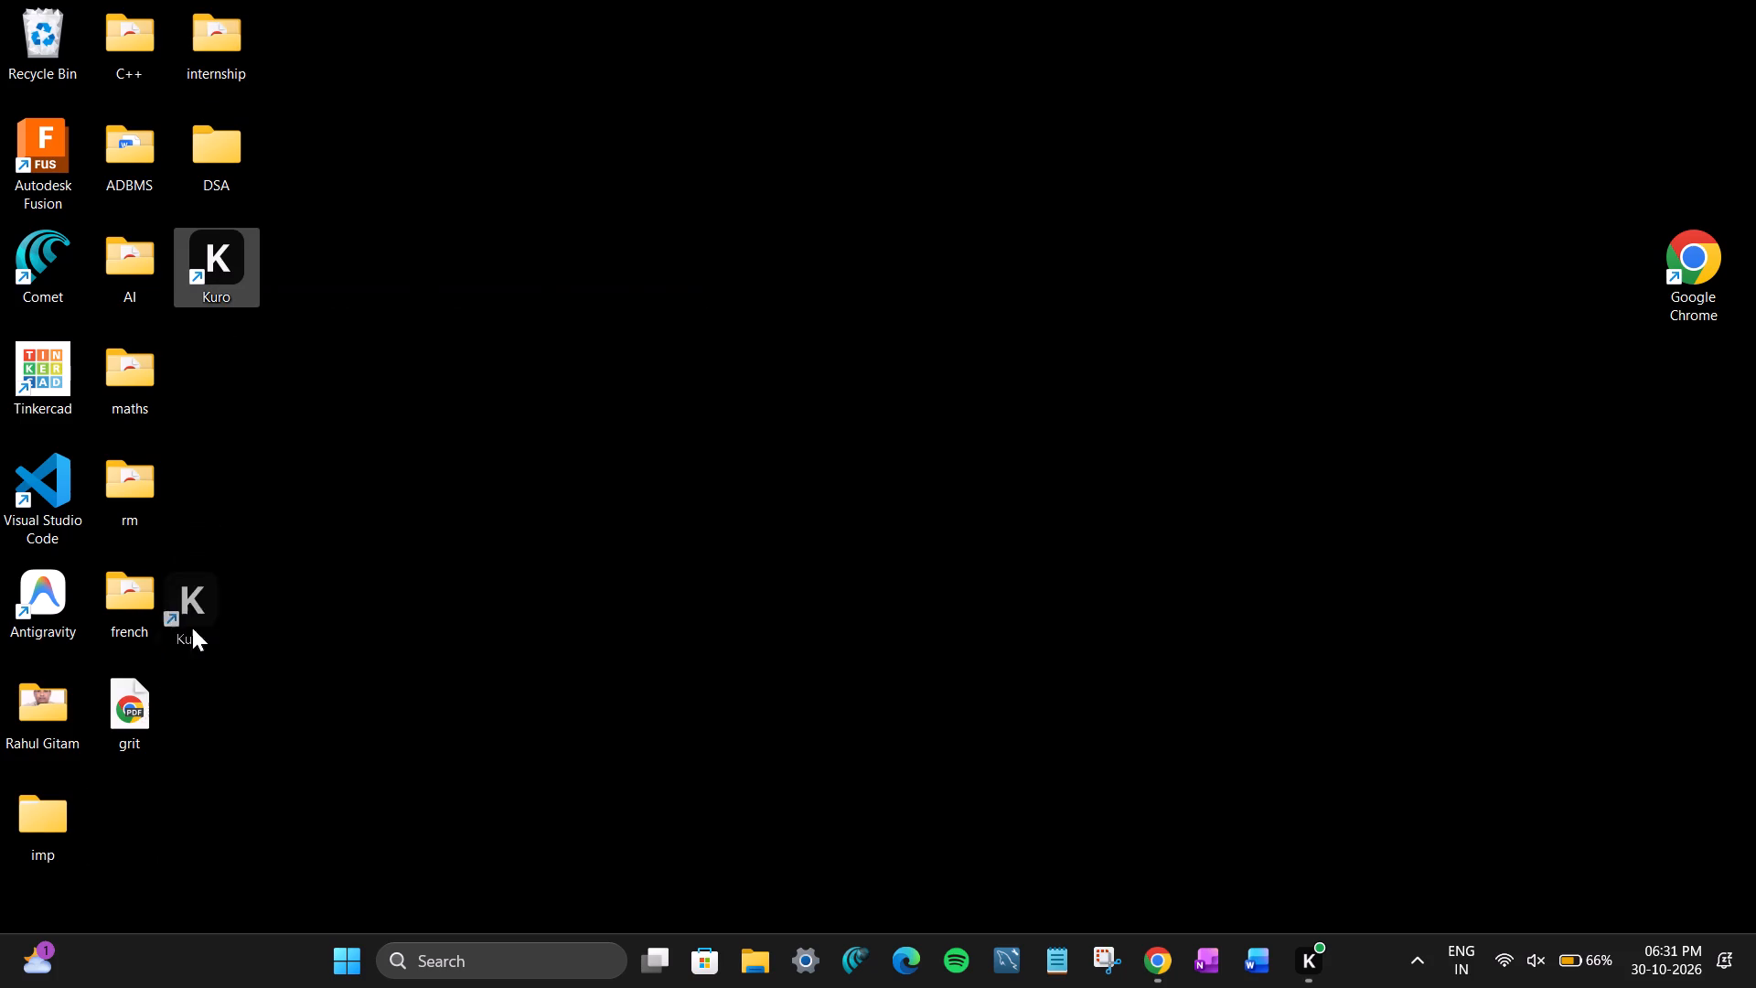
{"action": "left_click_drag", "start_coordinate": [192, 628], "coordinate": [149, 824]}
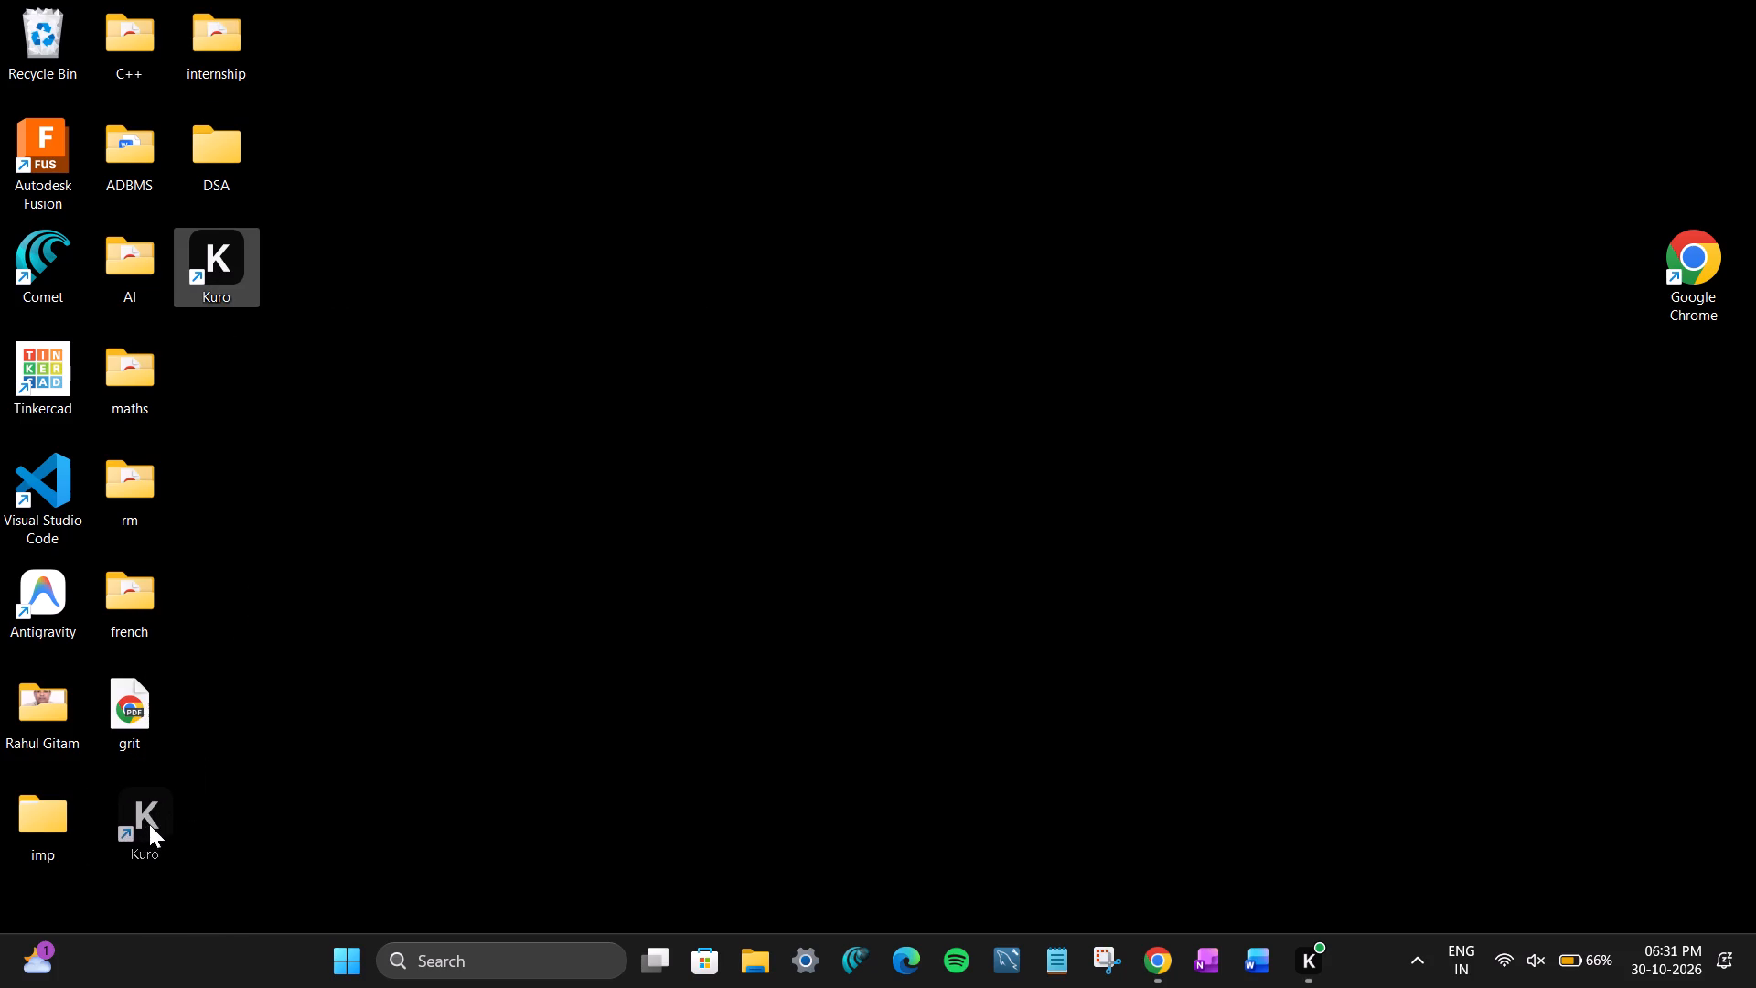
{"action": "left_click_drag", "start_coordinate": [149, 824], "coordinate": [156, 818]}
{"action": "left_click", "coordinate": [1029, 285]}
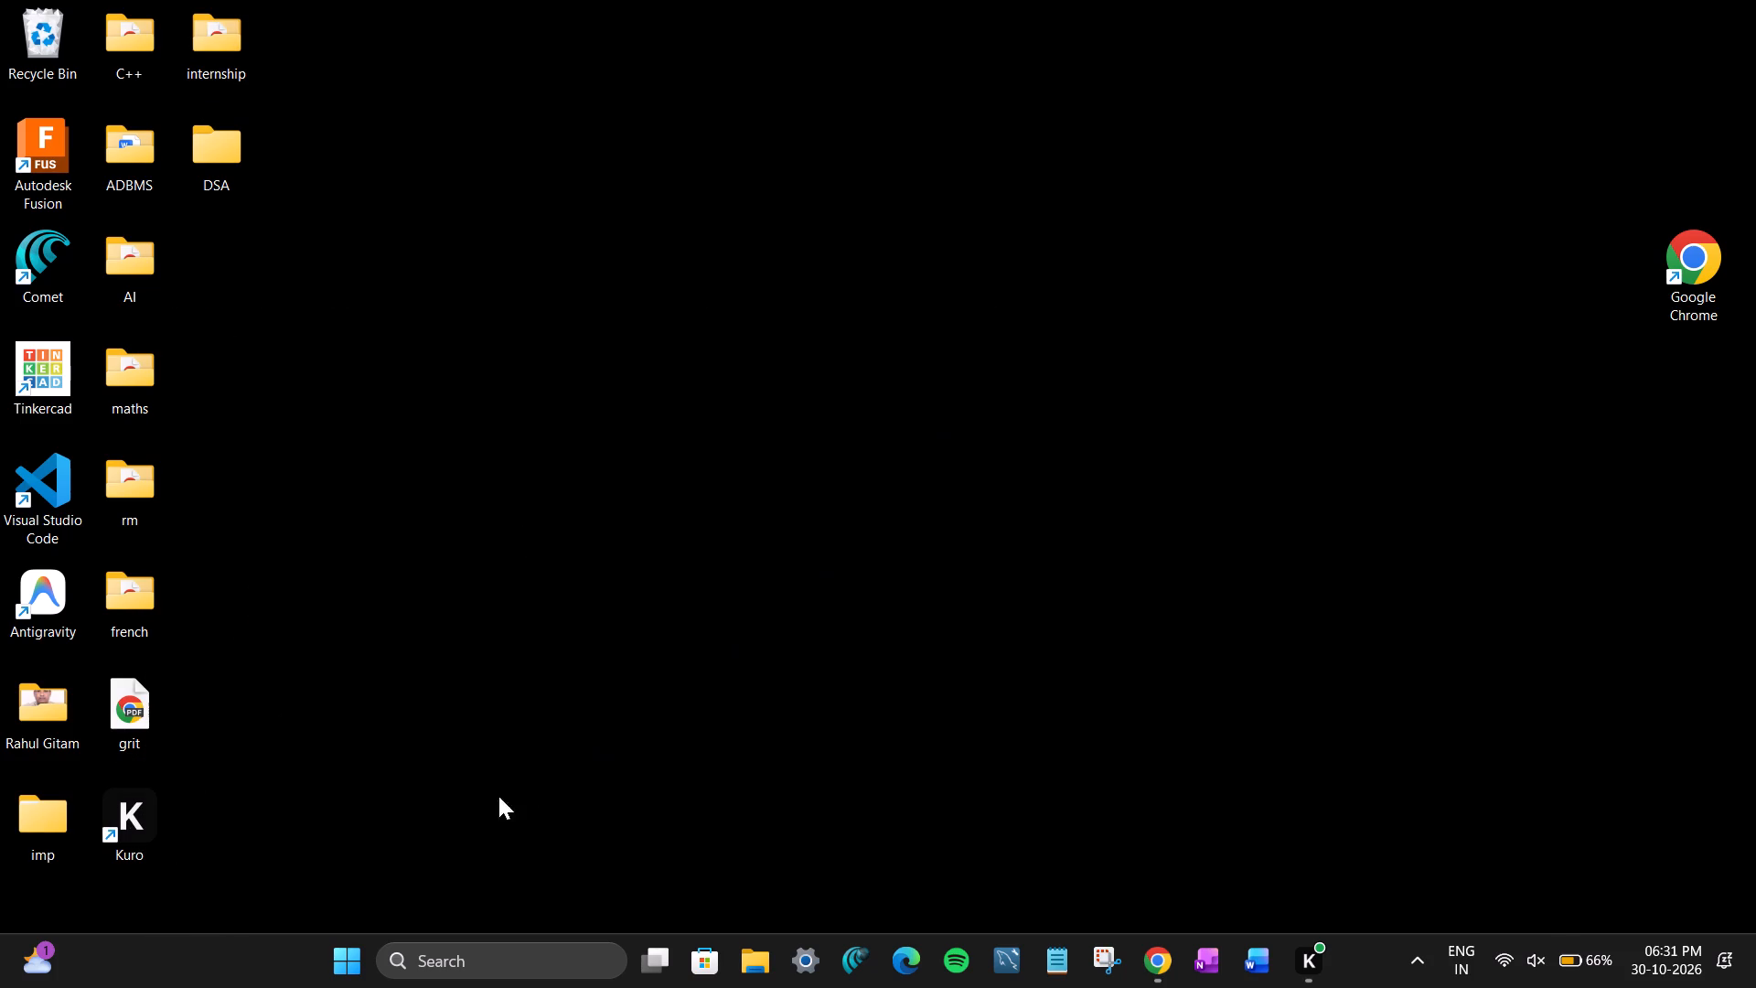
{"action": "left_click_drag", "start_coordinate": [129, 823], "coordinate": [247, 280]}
Rearrange the desktop icons: grit PDF beside imp, C++ folder directly above it, and the Google Chrome shortcut beside the Recycle Bin.
{"action": "left_click_drag", "start_coordinate": [134, 703], "coordinate": [129, 823]}
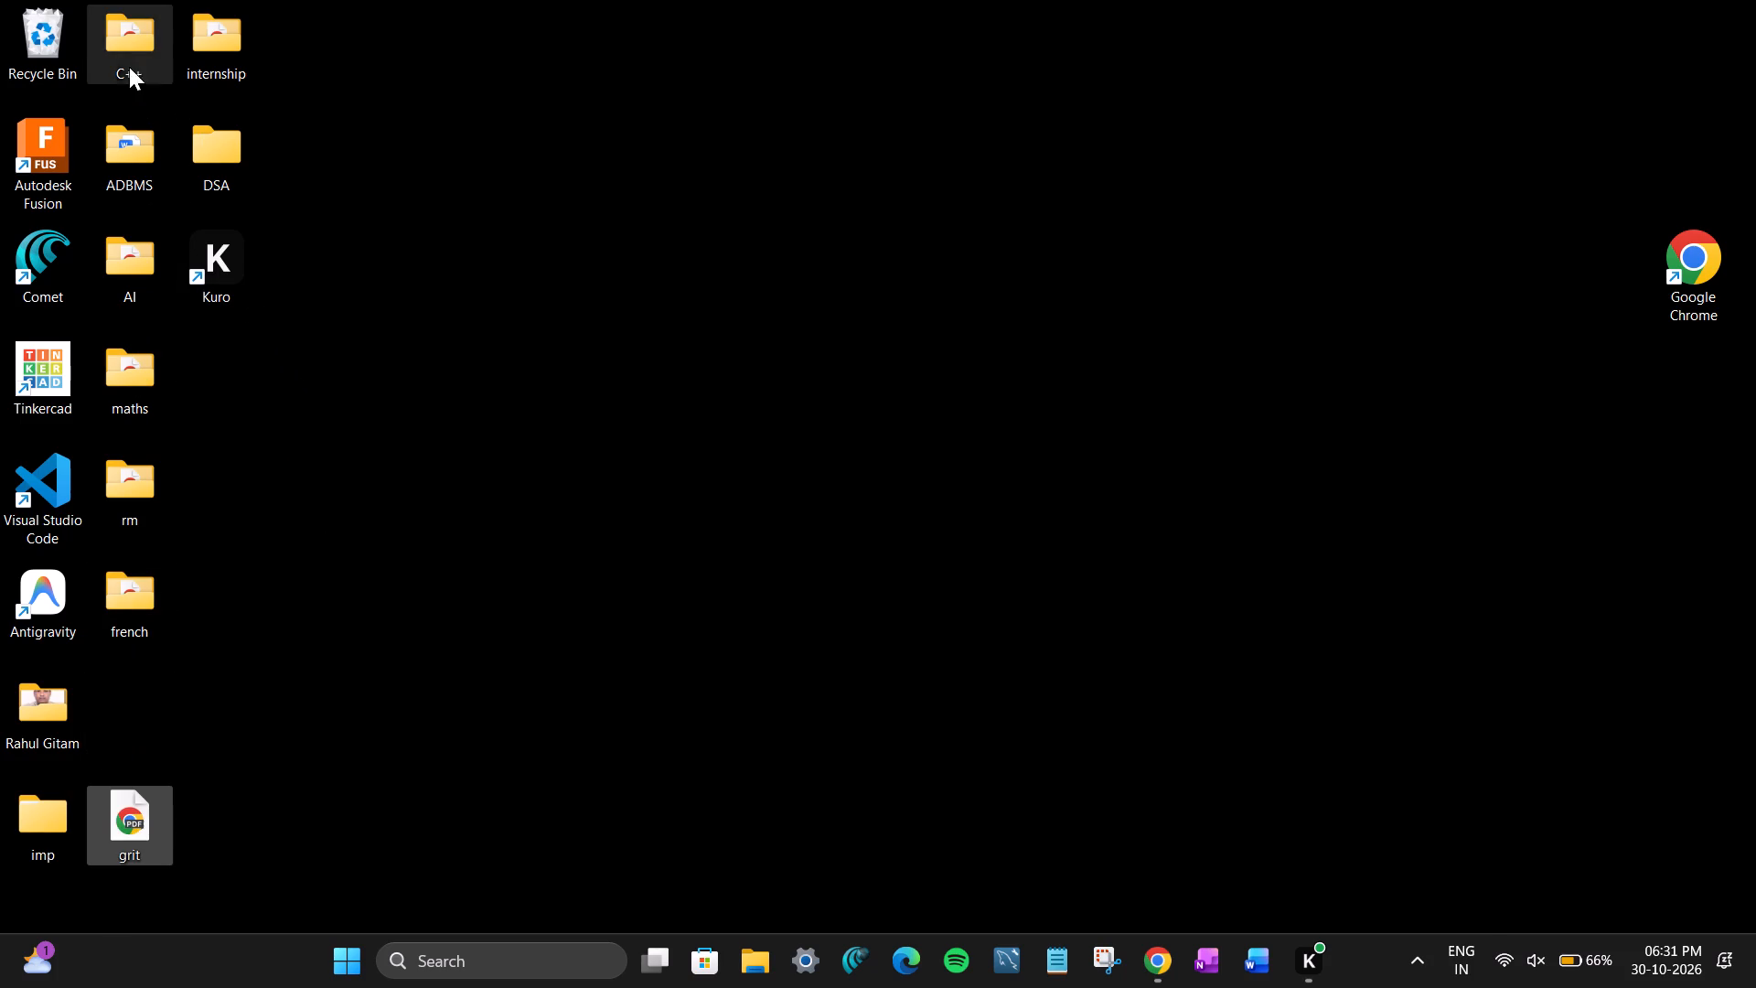
{"action": "left_click_drag", "start_coordinate": [132, 45], "coordinate": [142, 709]}
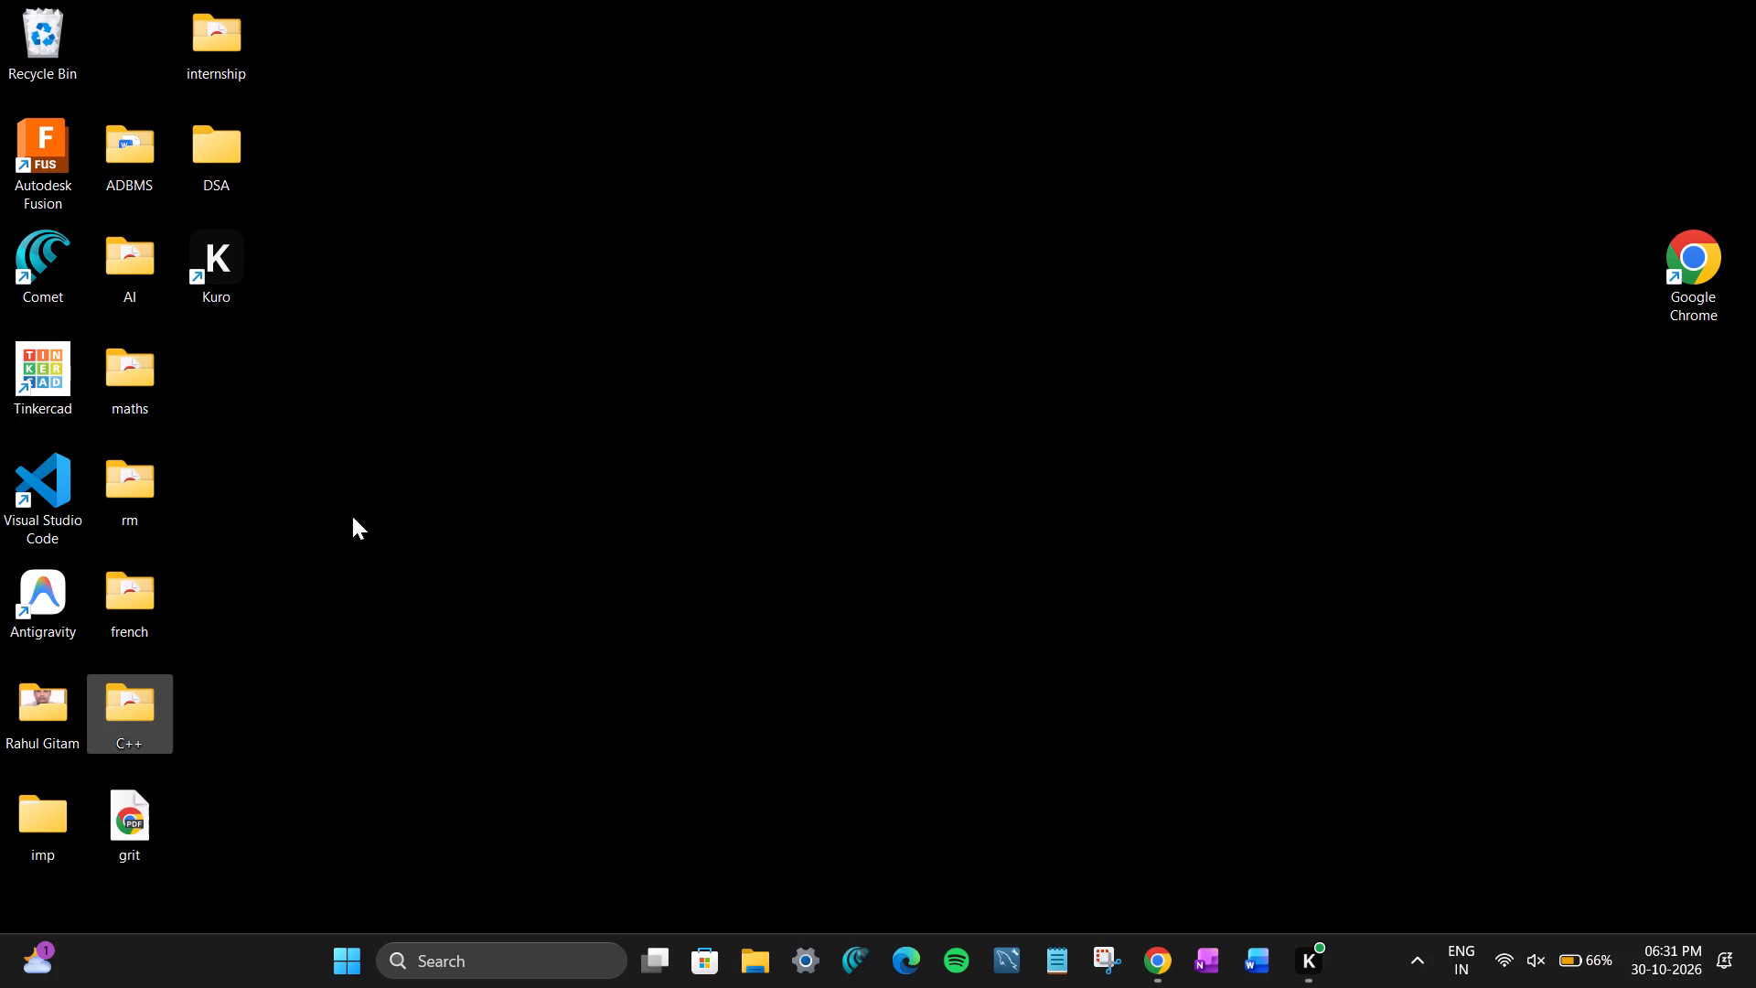
{"action": "left_click_drag", "start_coordinate": [1696, 279], "coordinate": [194, 134]}
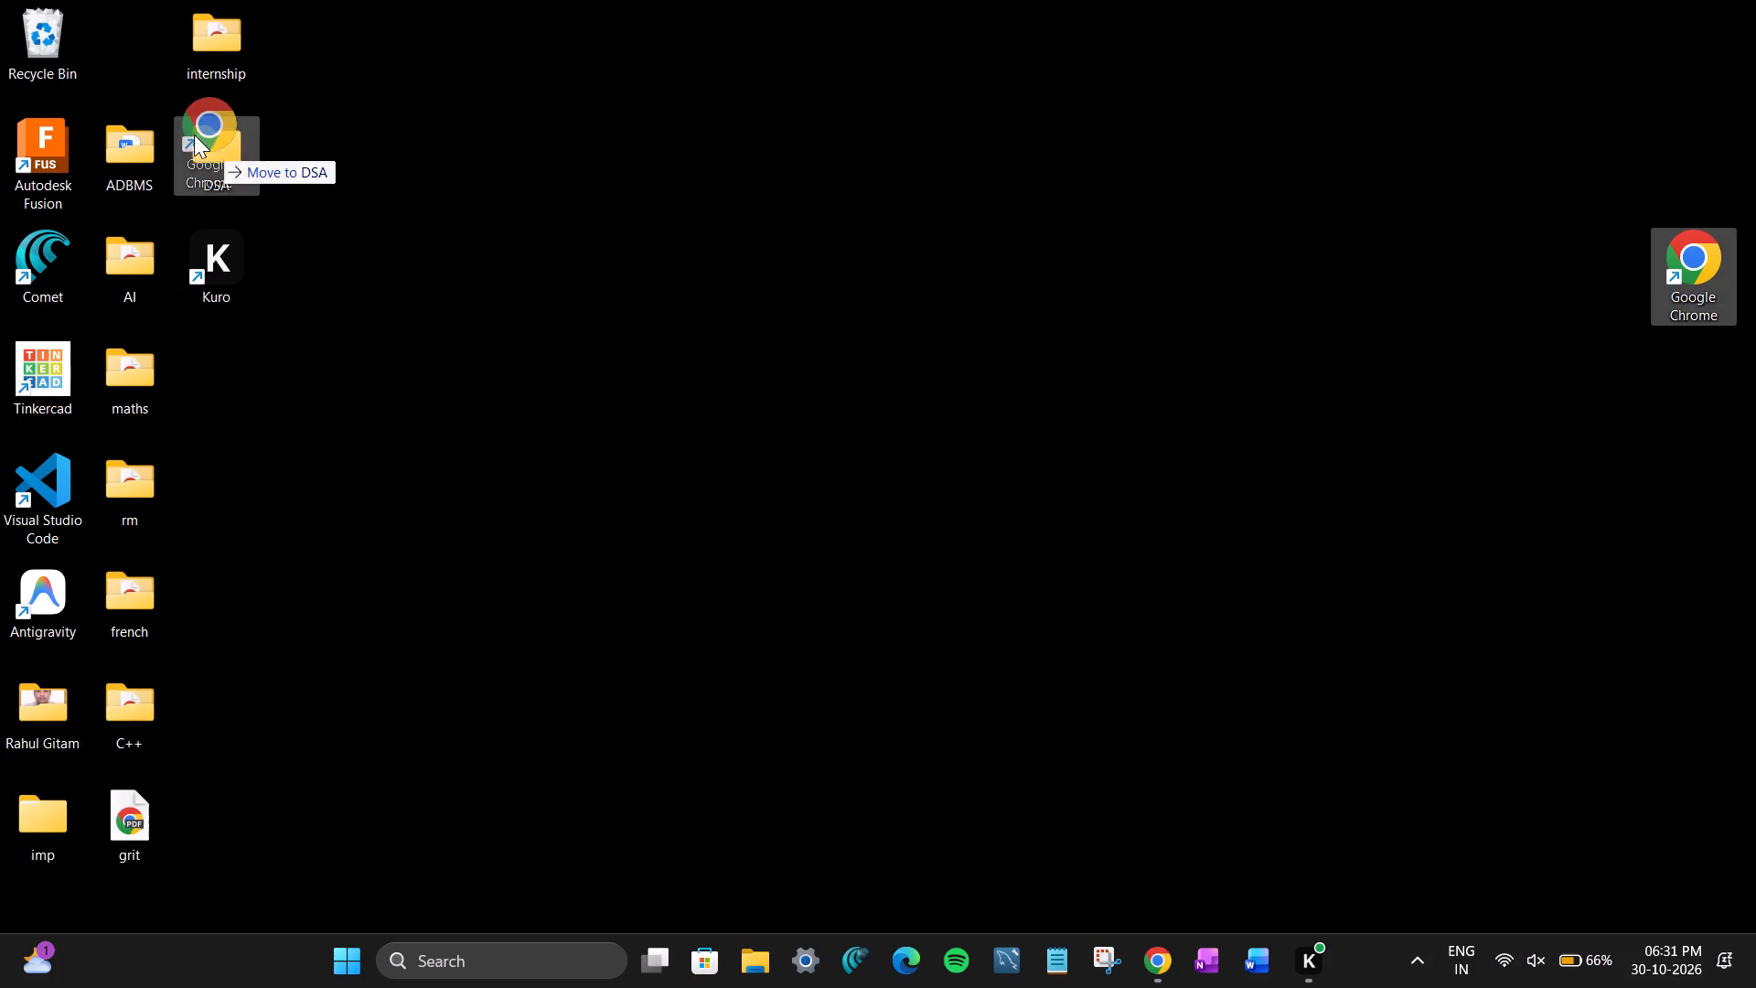
{"action": "left_click_drag", "start_coordinate": [194, 134], "coordinate": [143, 69]}
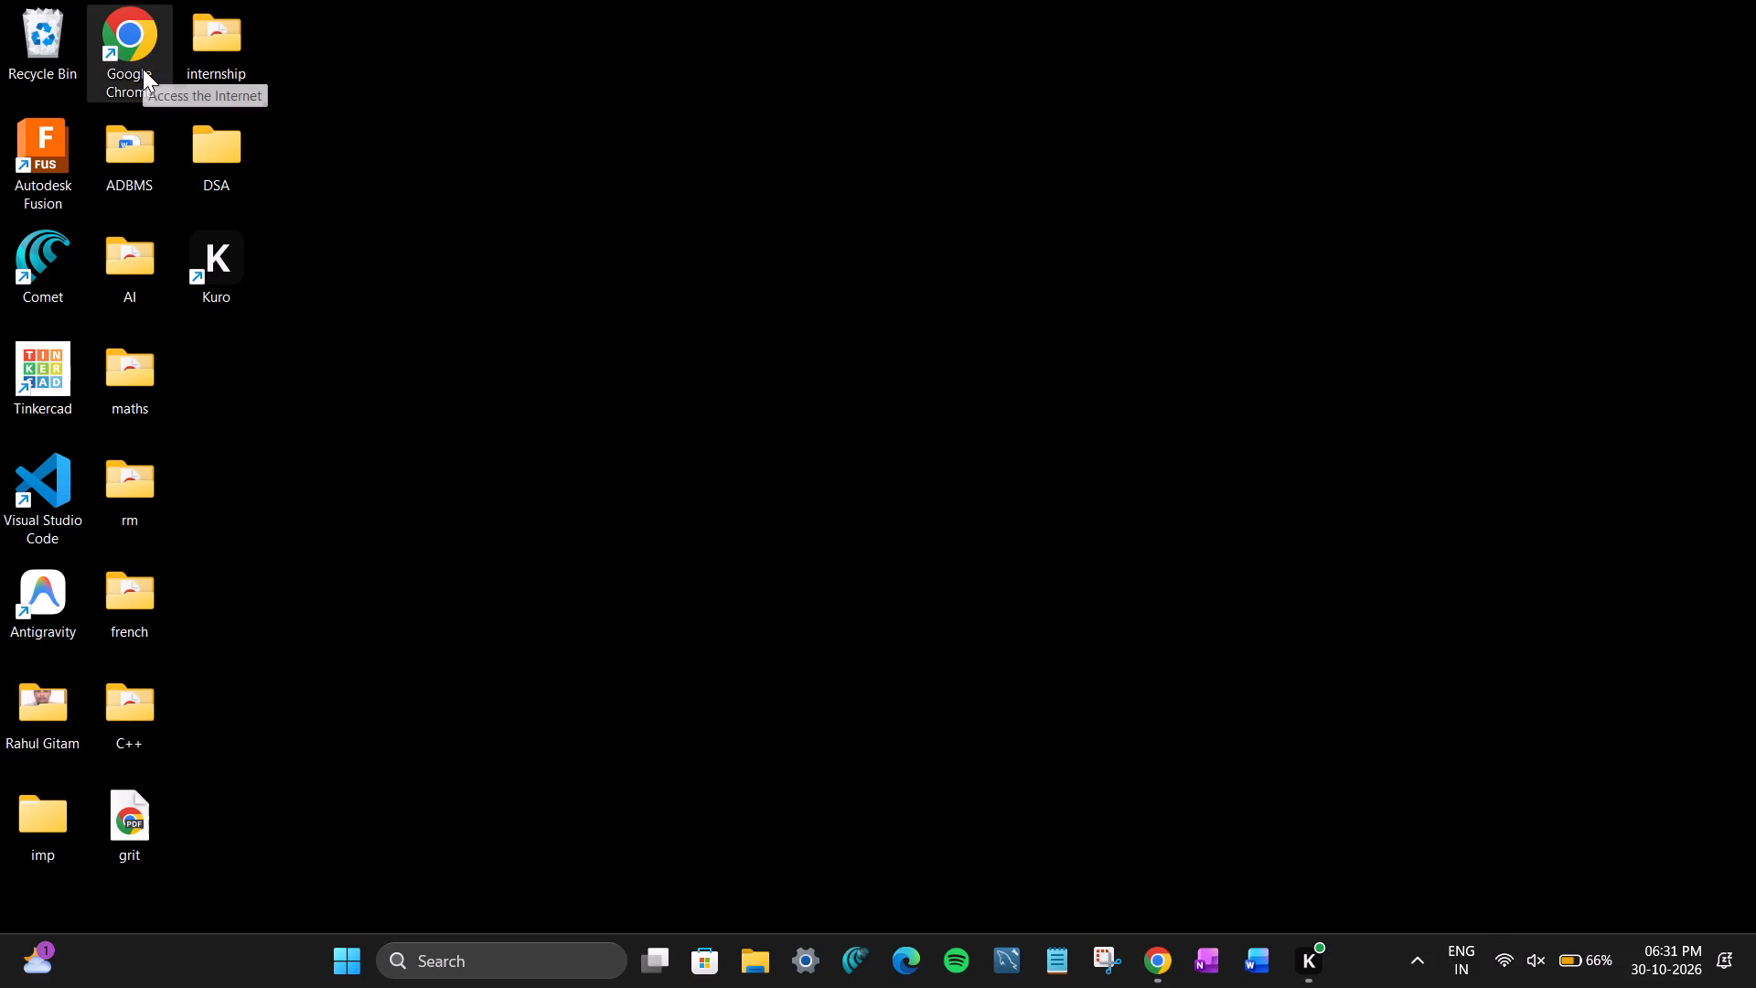
{"action": "left_click", "coordinate": [440, 424]}
Switch to Google Chrome and close the tab showing the exam submission PDF.
{"action": "left_click", "coordinate": [1168, 954]}
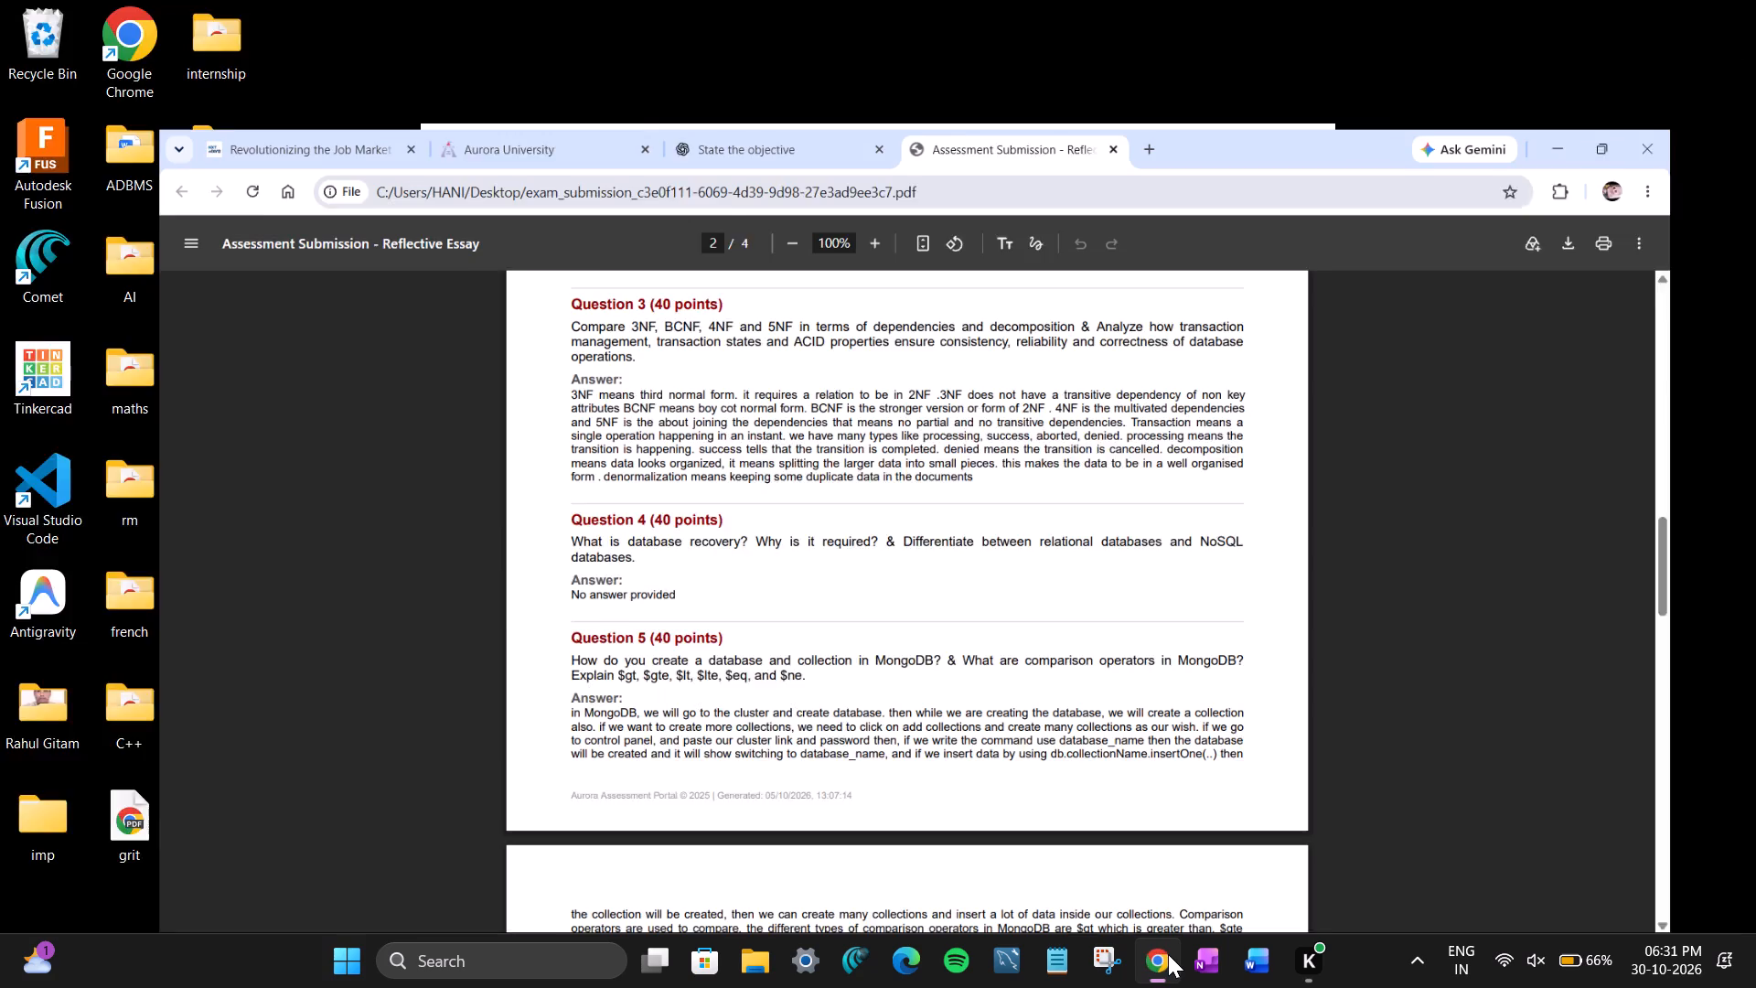
{"action": "left_click", "coordinate": [1113, 15]}
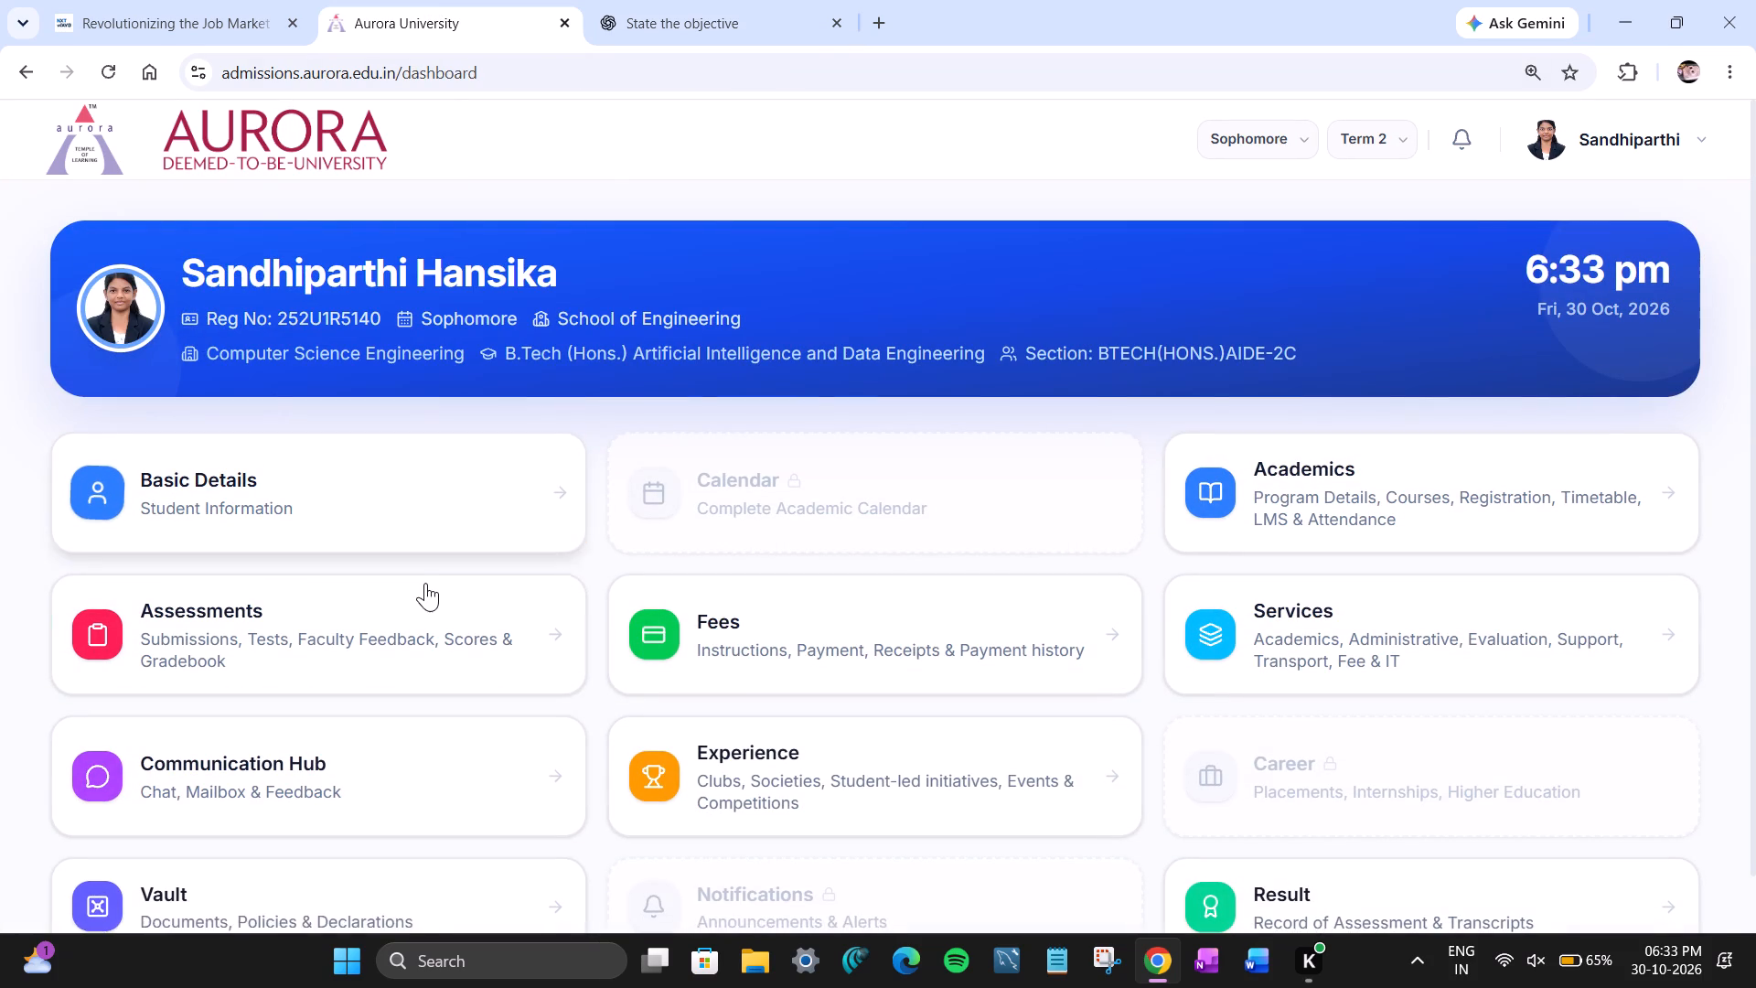